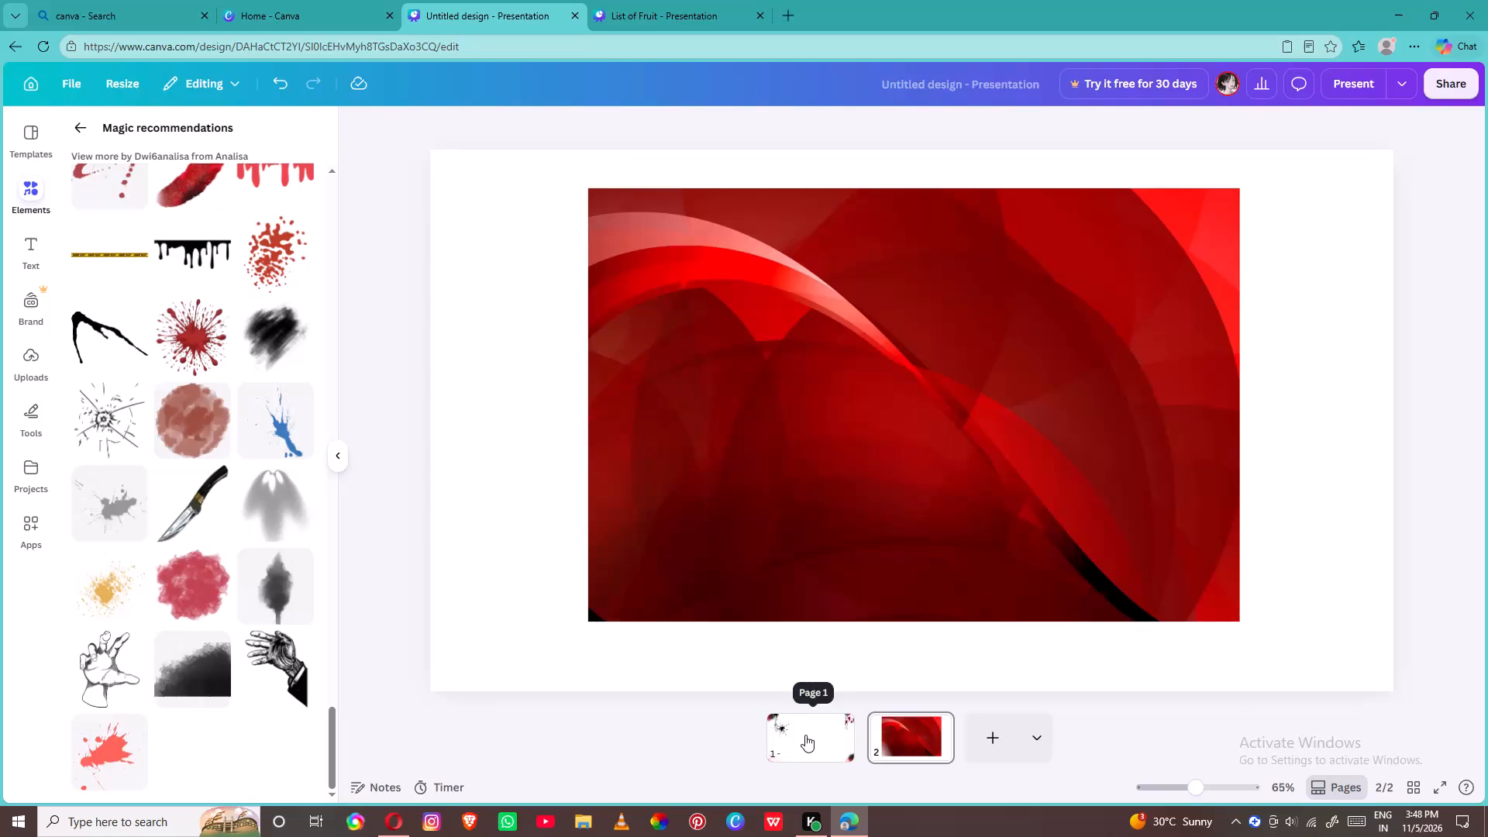
# Add a black ink splatter and a vertical black brush stroke graphic to the red abstract image on page 2.
pyautogui.click(805, 735)
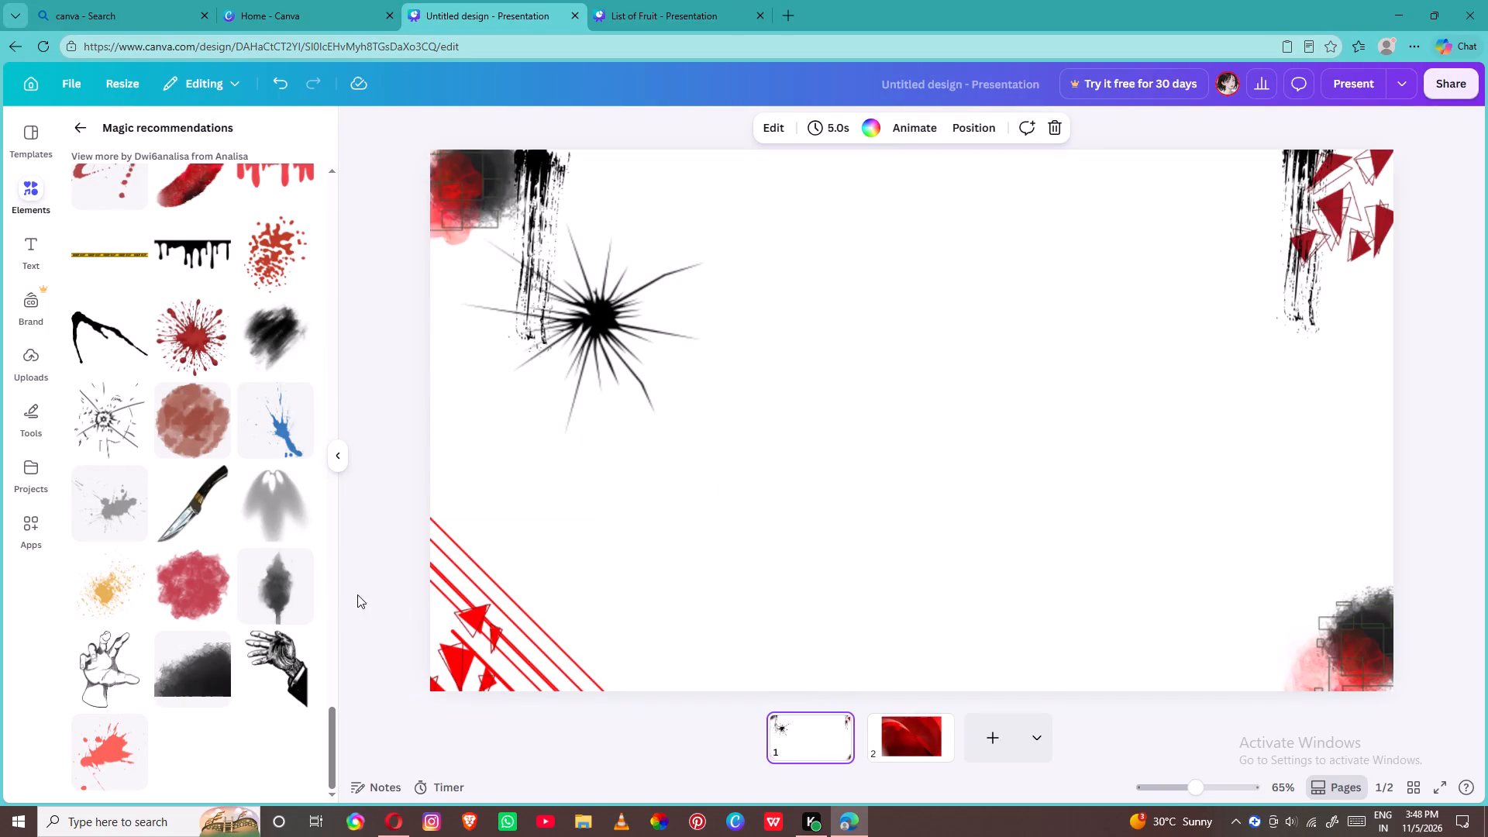
pyautogui.click(907, 742)
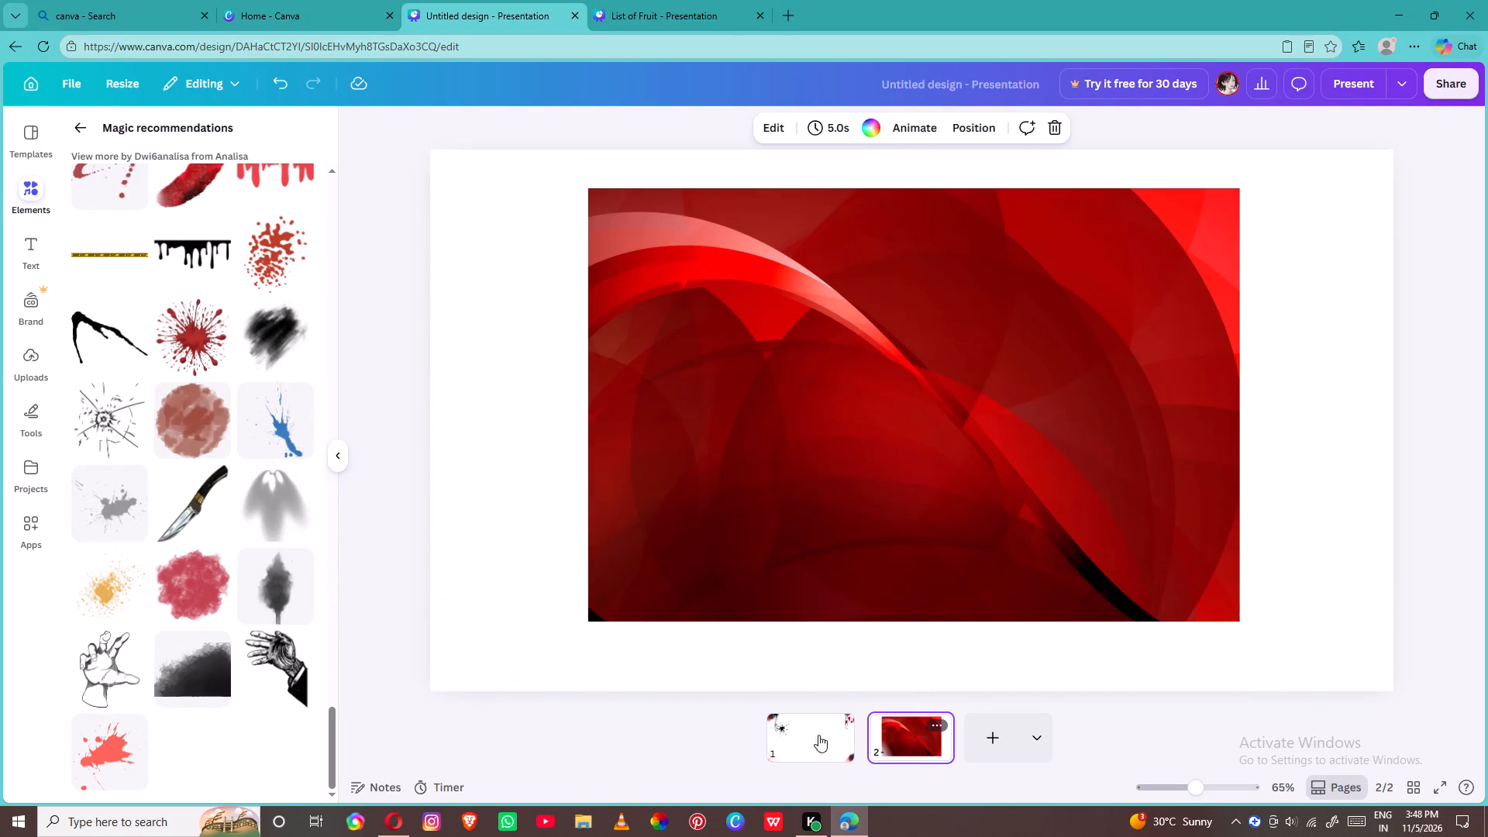
pyautogui.scroll(6, 139, 536)
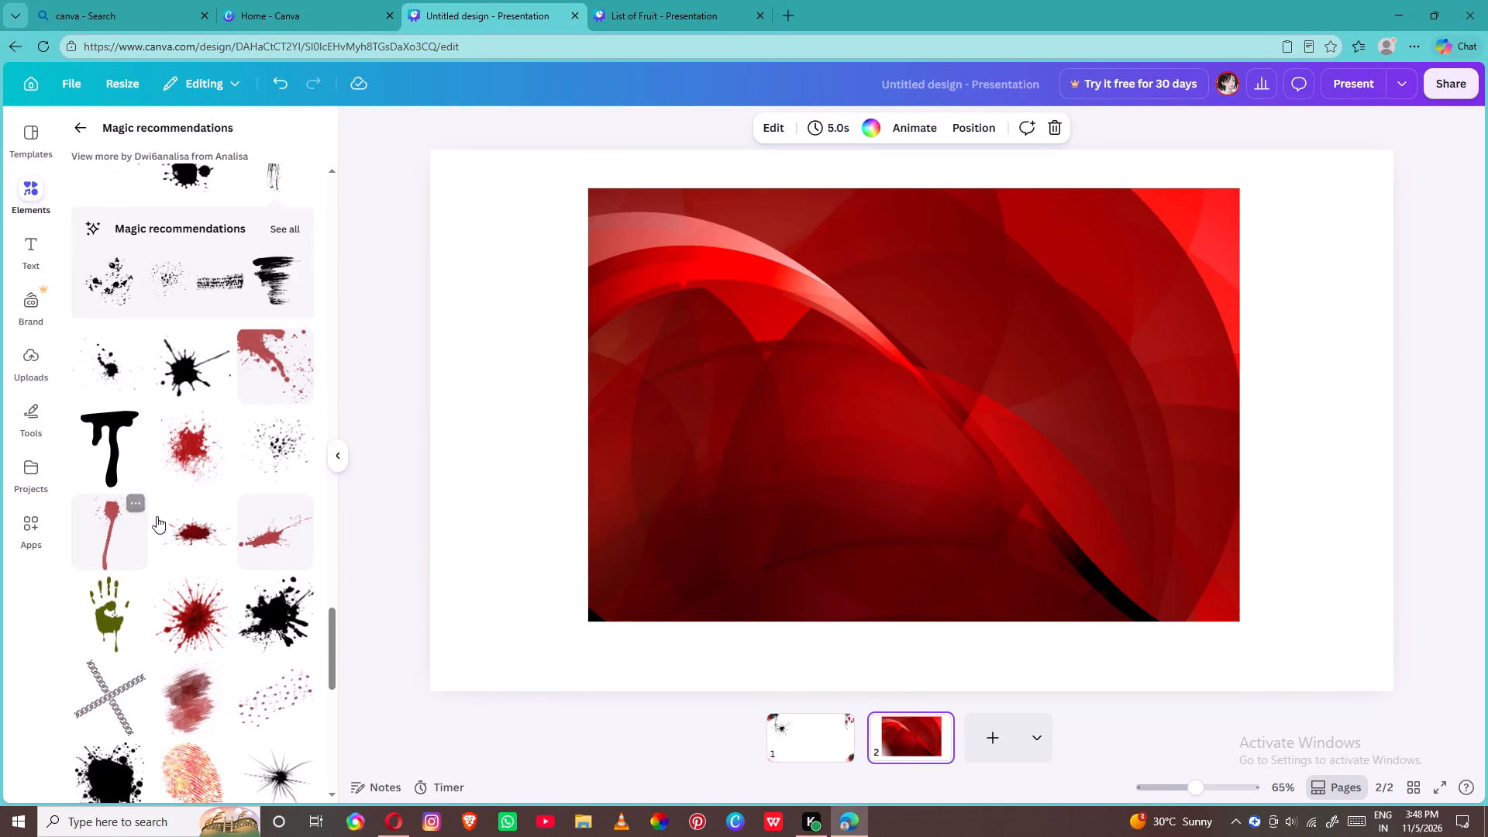
pyautogui.click(293, 607)
pyautogui.scroll(4, 219, 487)
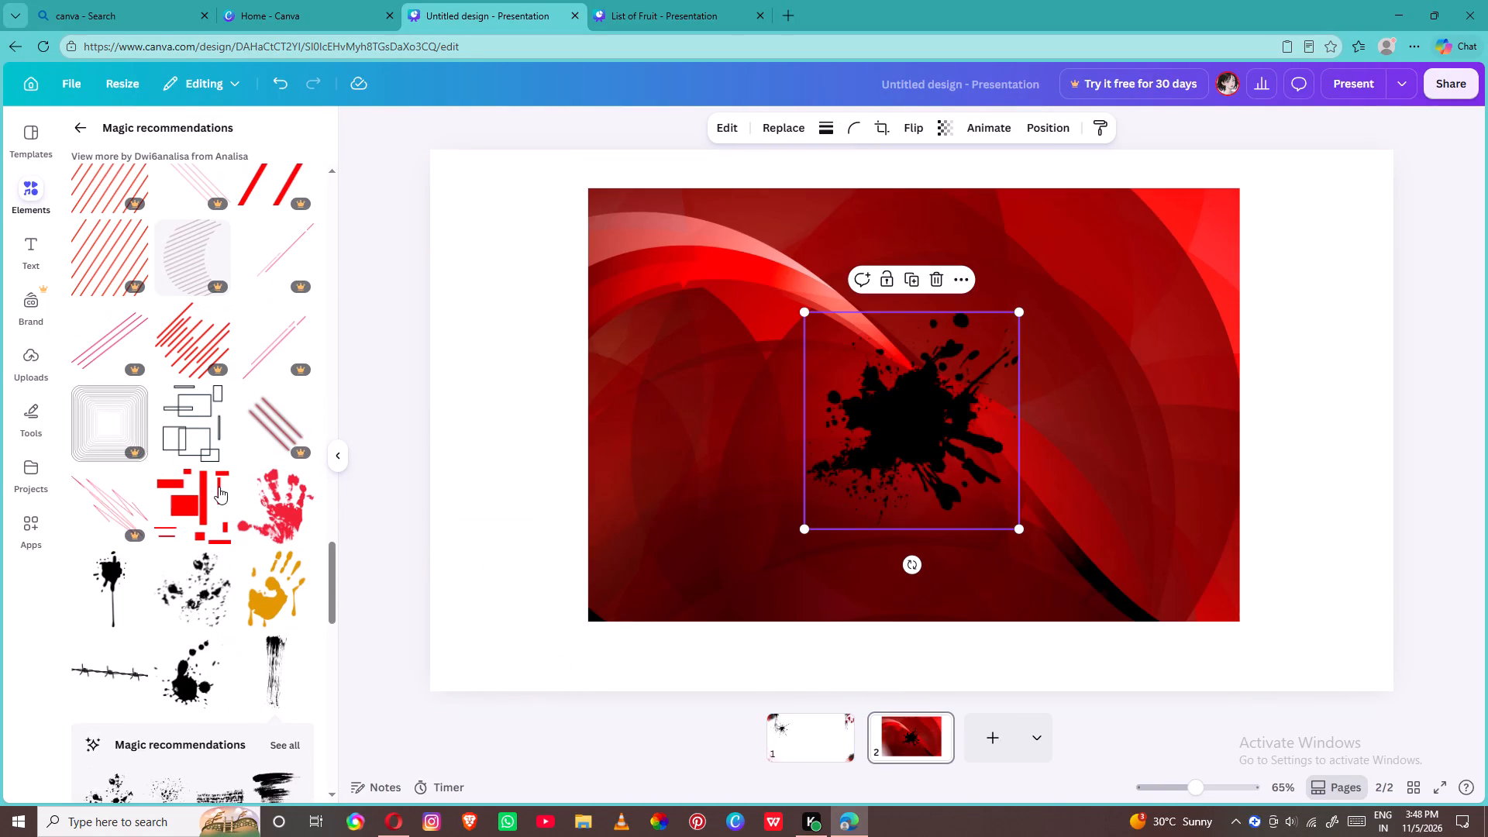
pyautogui.click(135, 592)
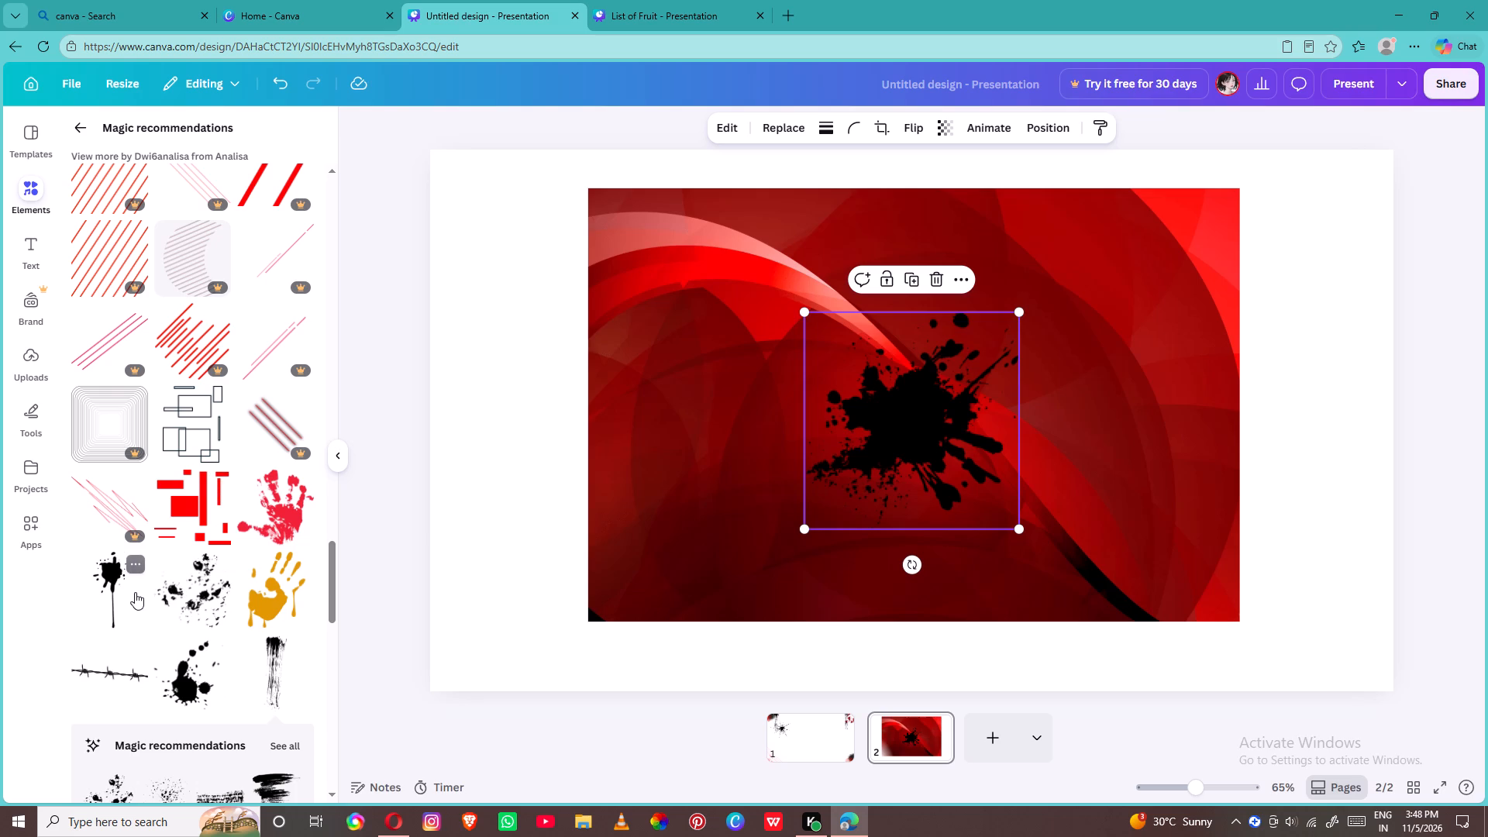
pyautogui.click(278, 671)
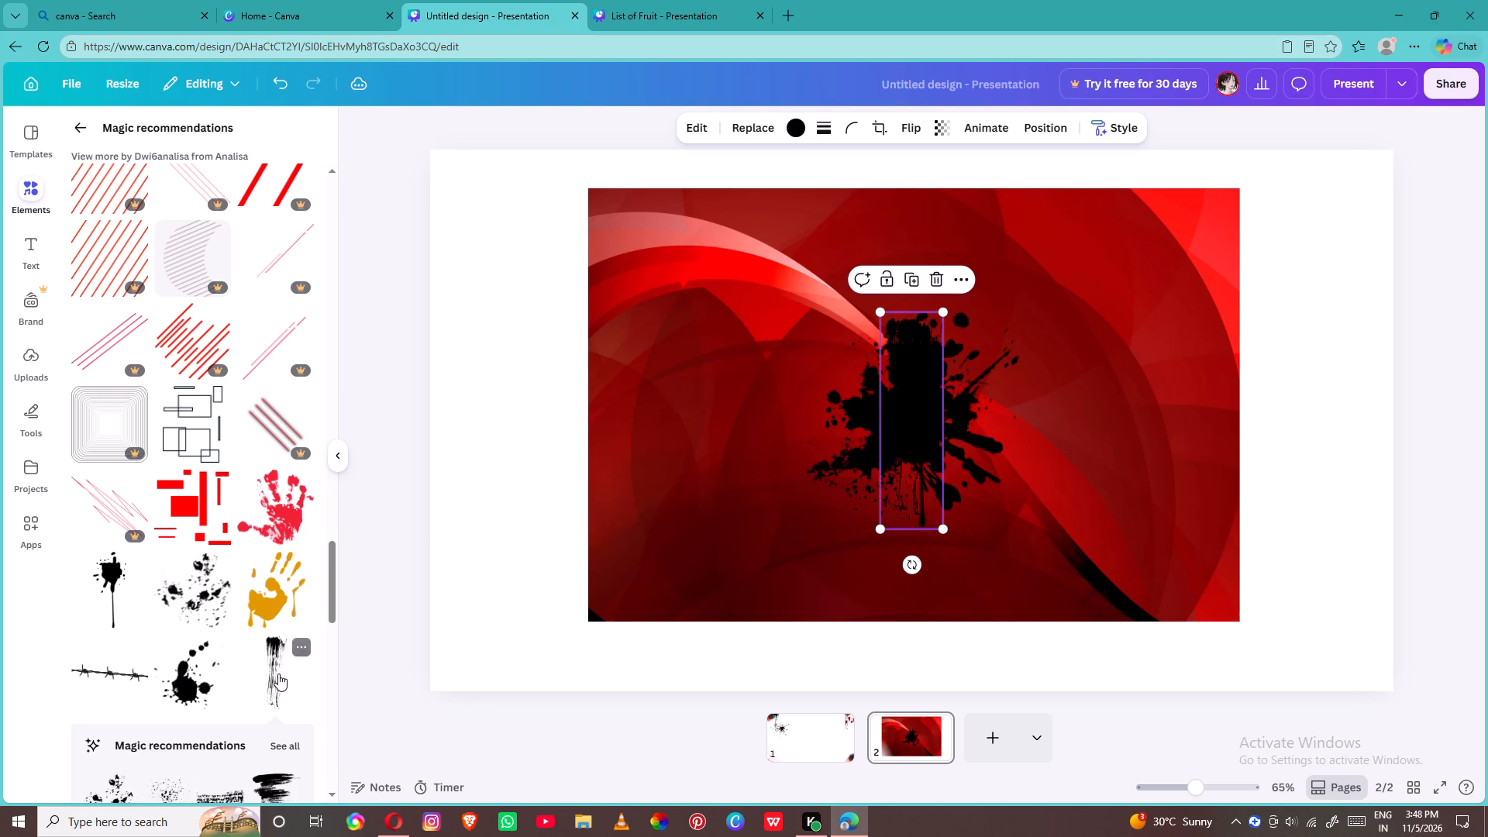
# On page 1, move the red triangle cluster in the lower-left corner slightly upward over the diagonal red lines.
pyautogui.scroll(-4, 293, 667)
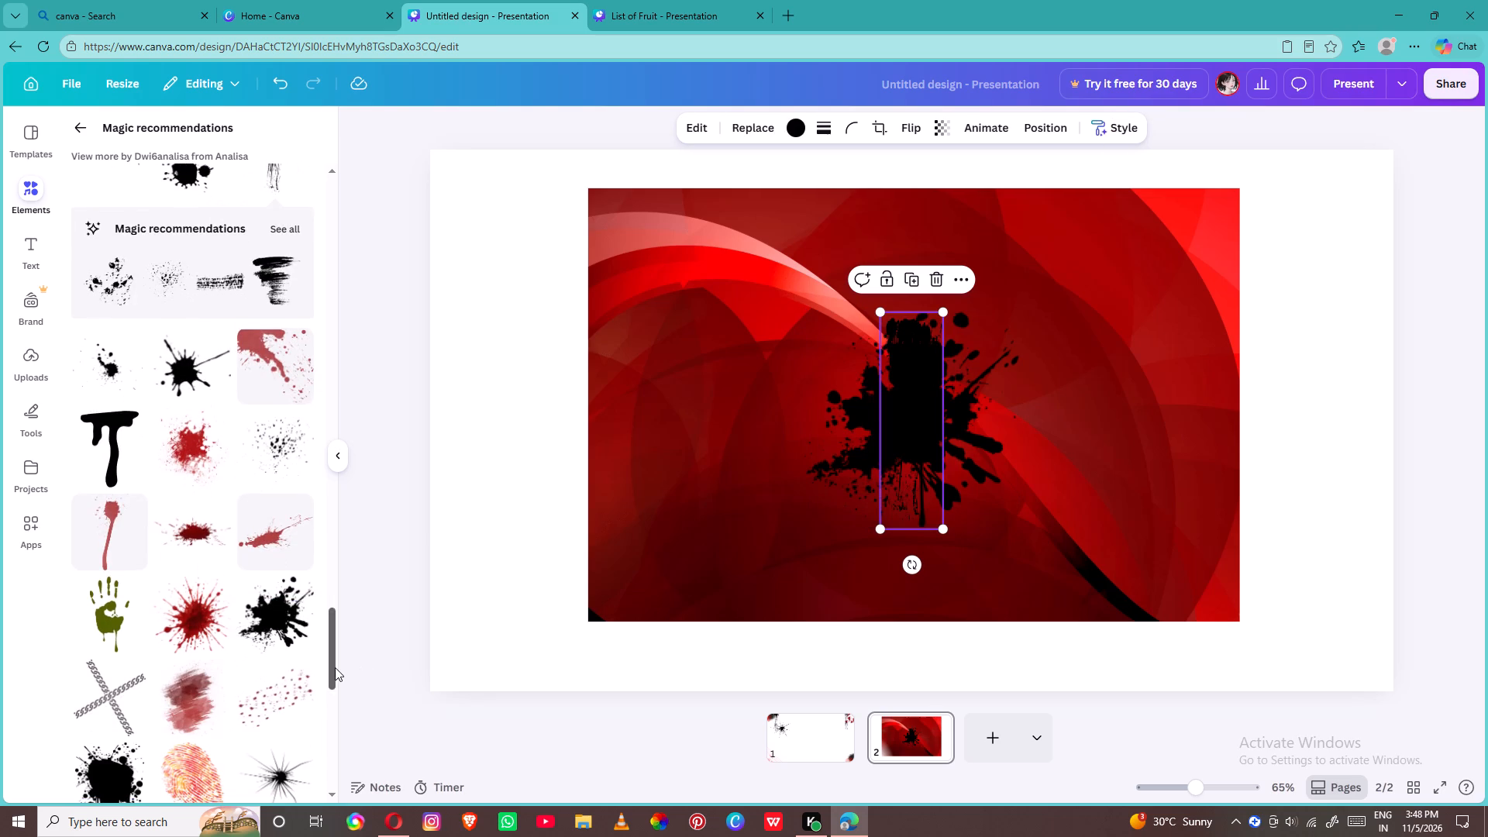
pyautogui.scroll(-3, 336, 667)
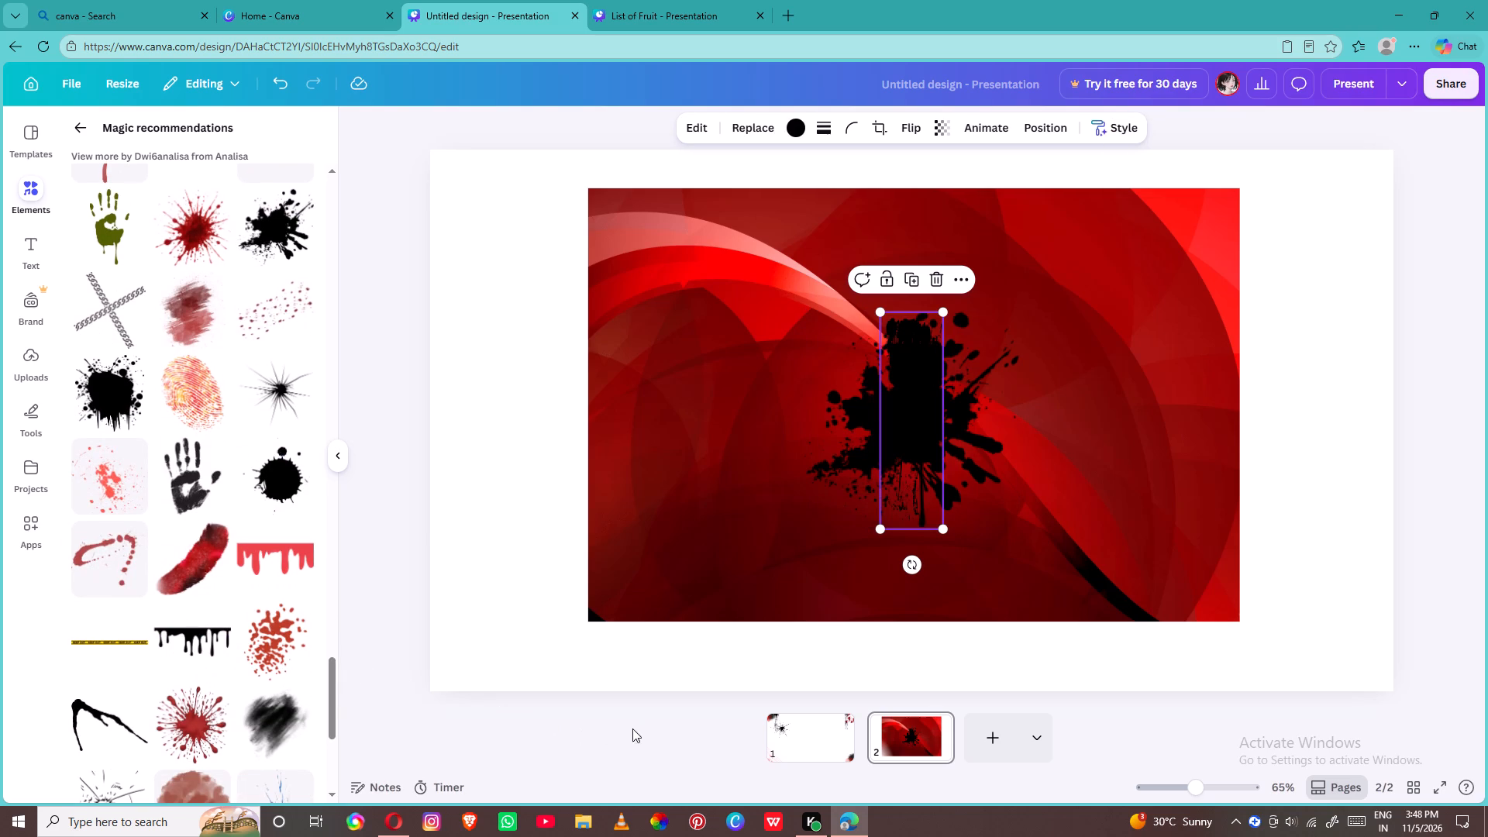
pyautogui.click(787, 742)
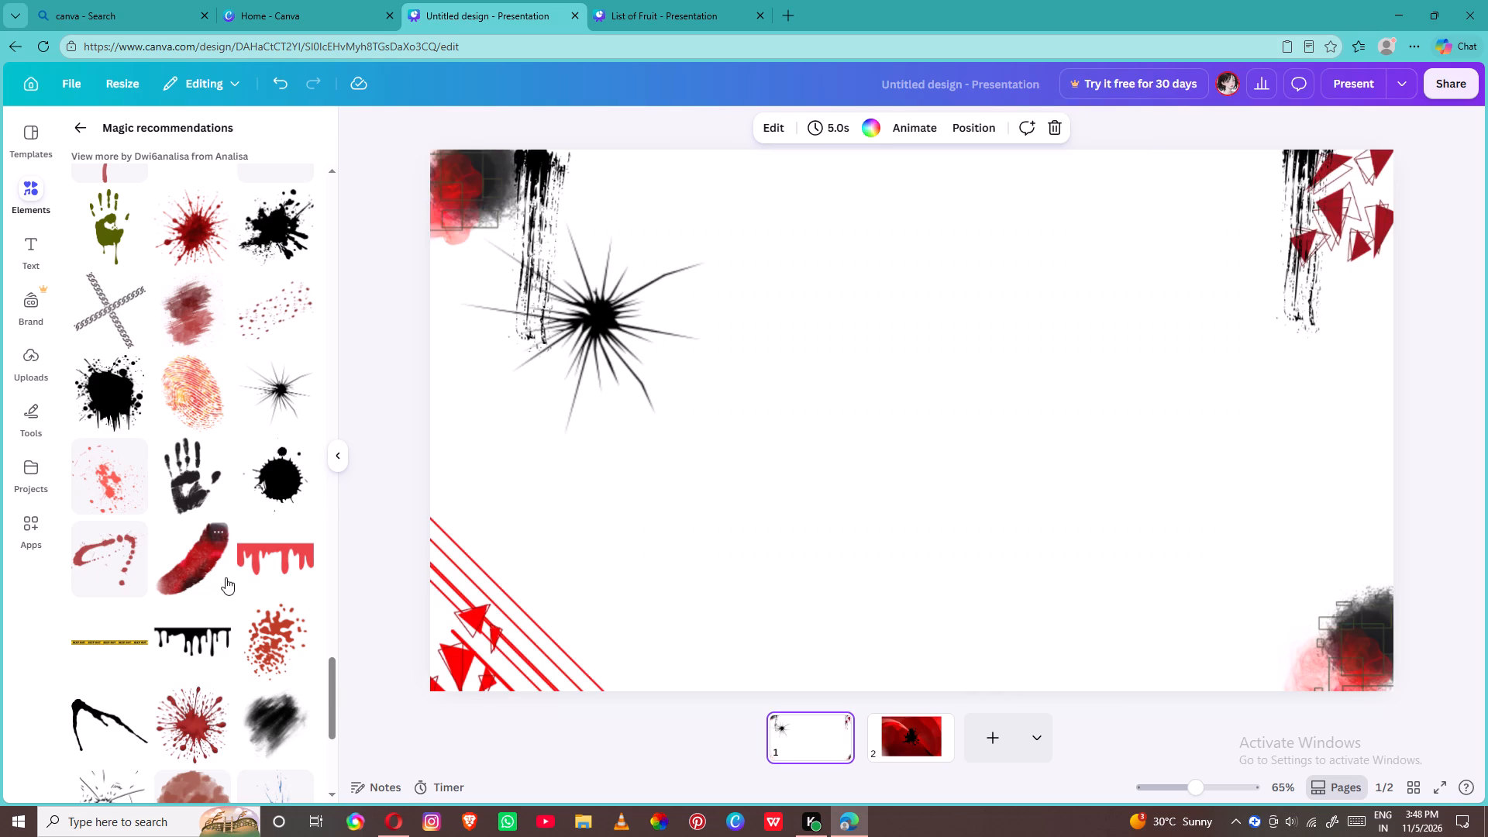
pyautogui.moveTo(494, 683); pyautogui.dragTo(505, 663)
pyautogui.click(505, 663)
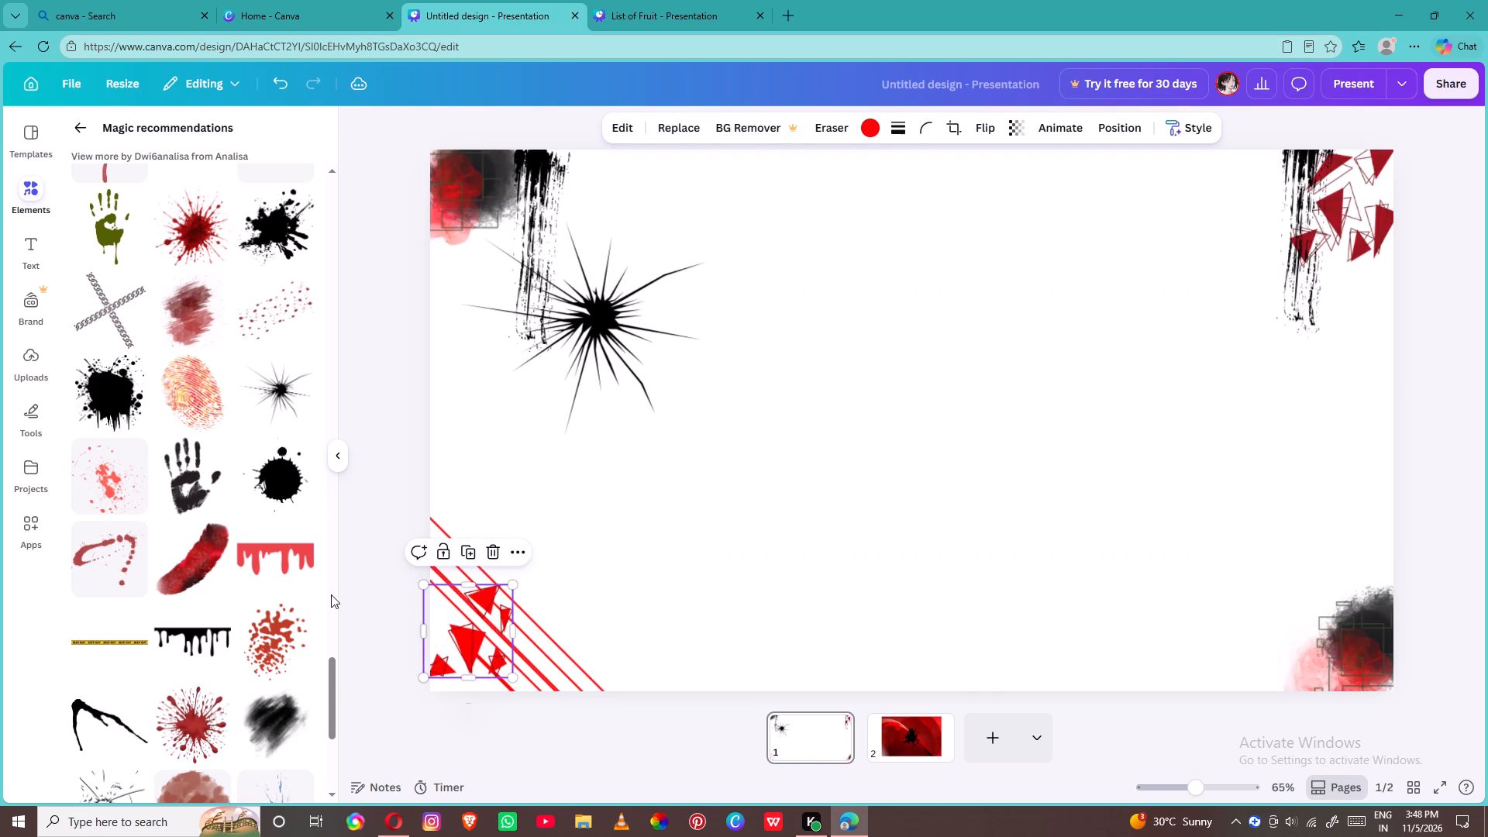
# Add the dark red brush smear to page 1, shrink it, and place it at the top edge beside the upper-right black brush stroke.
pyautogui.moveTo(199, 561); pyautogui.dragTo(217, 561)
pyautogui.click(217, 561)
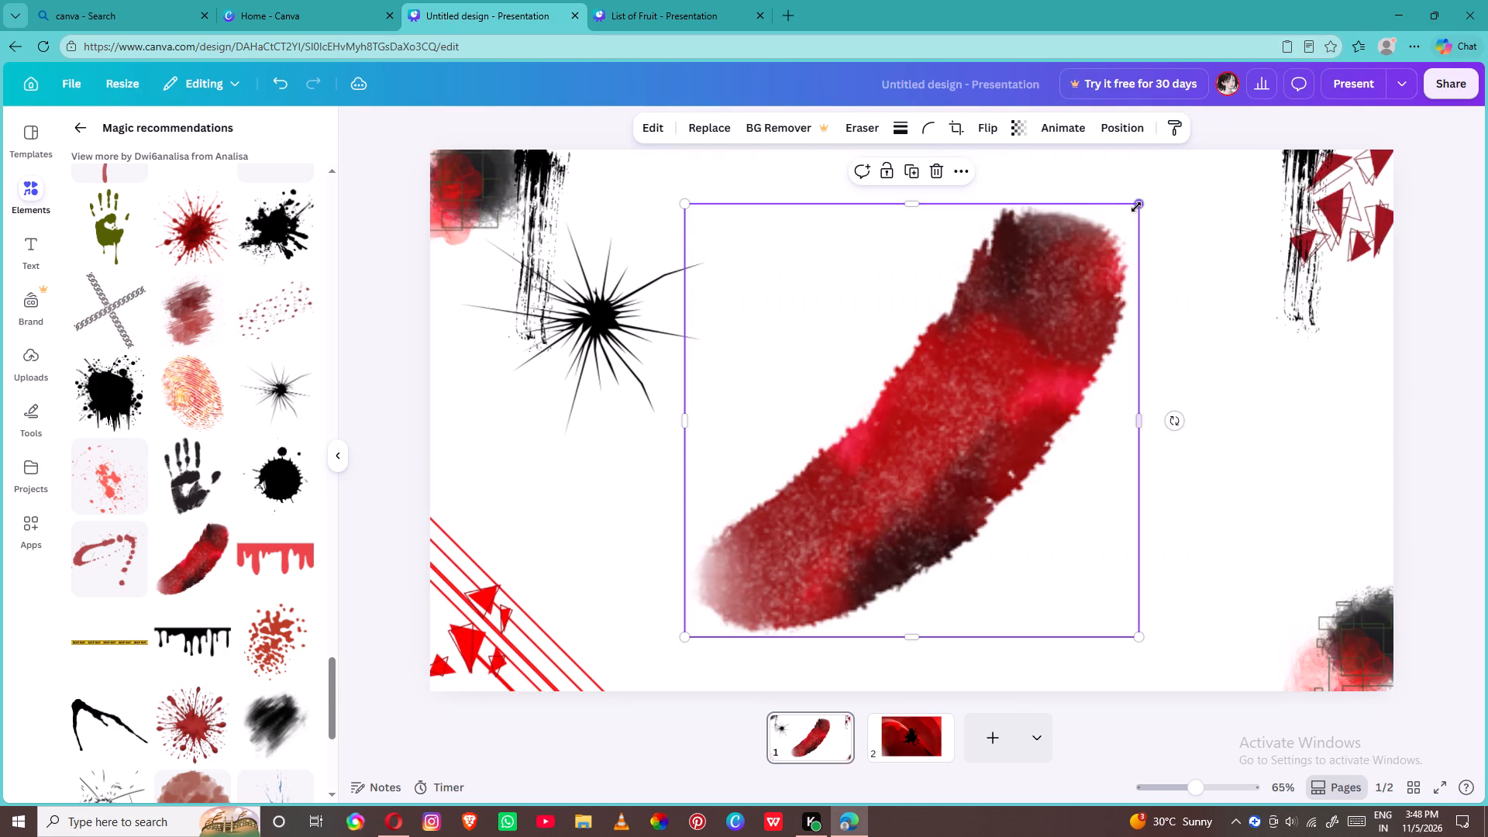
pyautogui.moveTo(1136, 207); pyautogui.dragTo(785, 591)
pyautogui.moveTo(718, 588); pyautogui.dragTo(1279, 405)
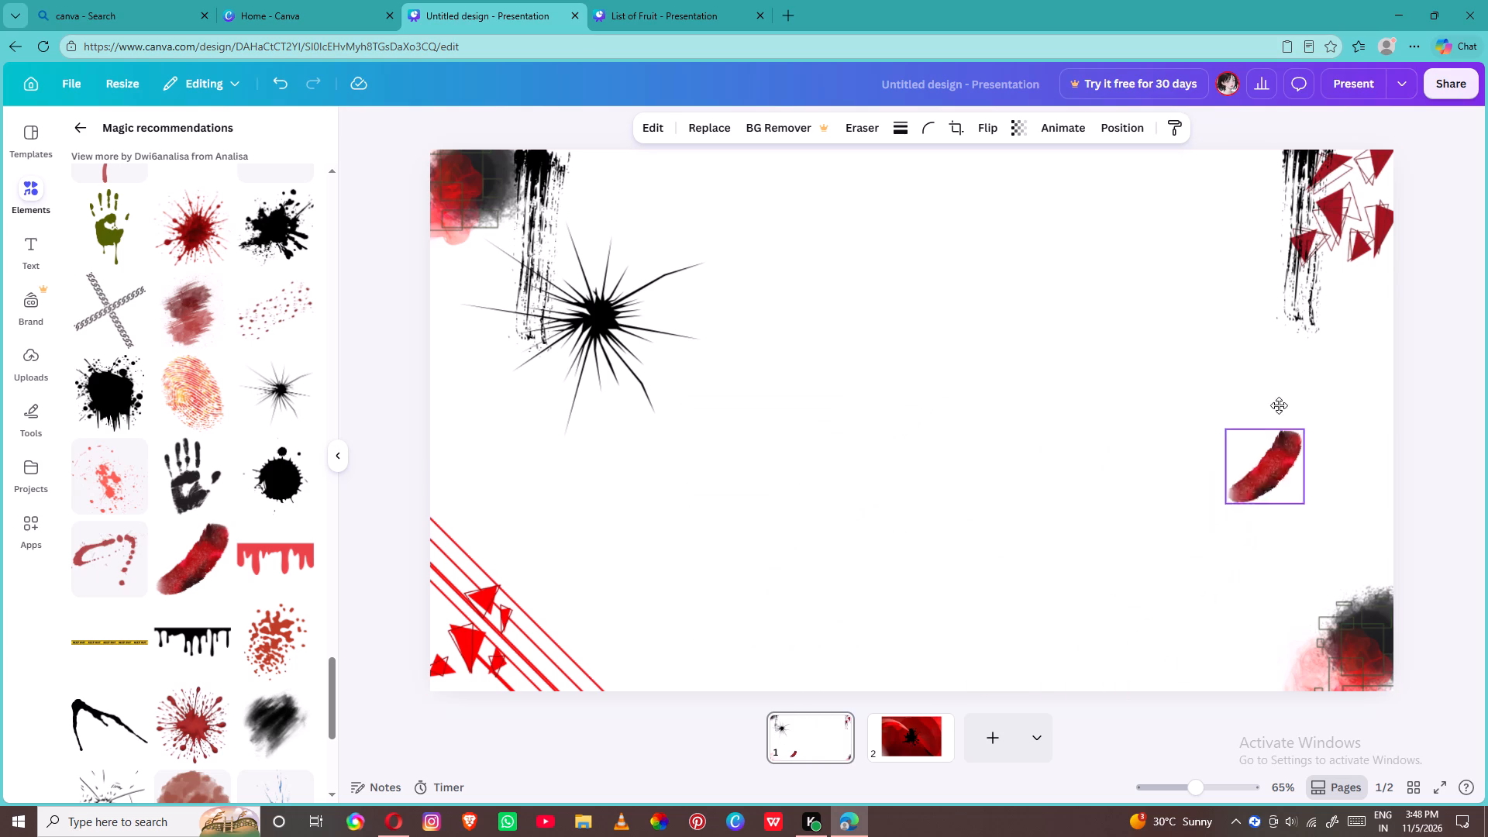
pyautogui.moveTo(1279, 405); pyautogui.dragTo(1253, 167)
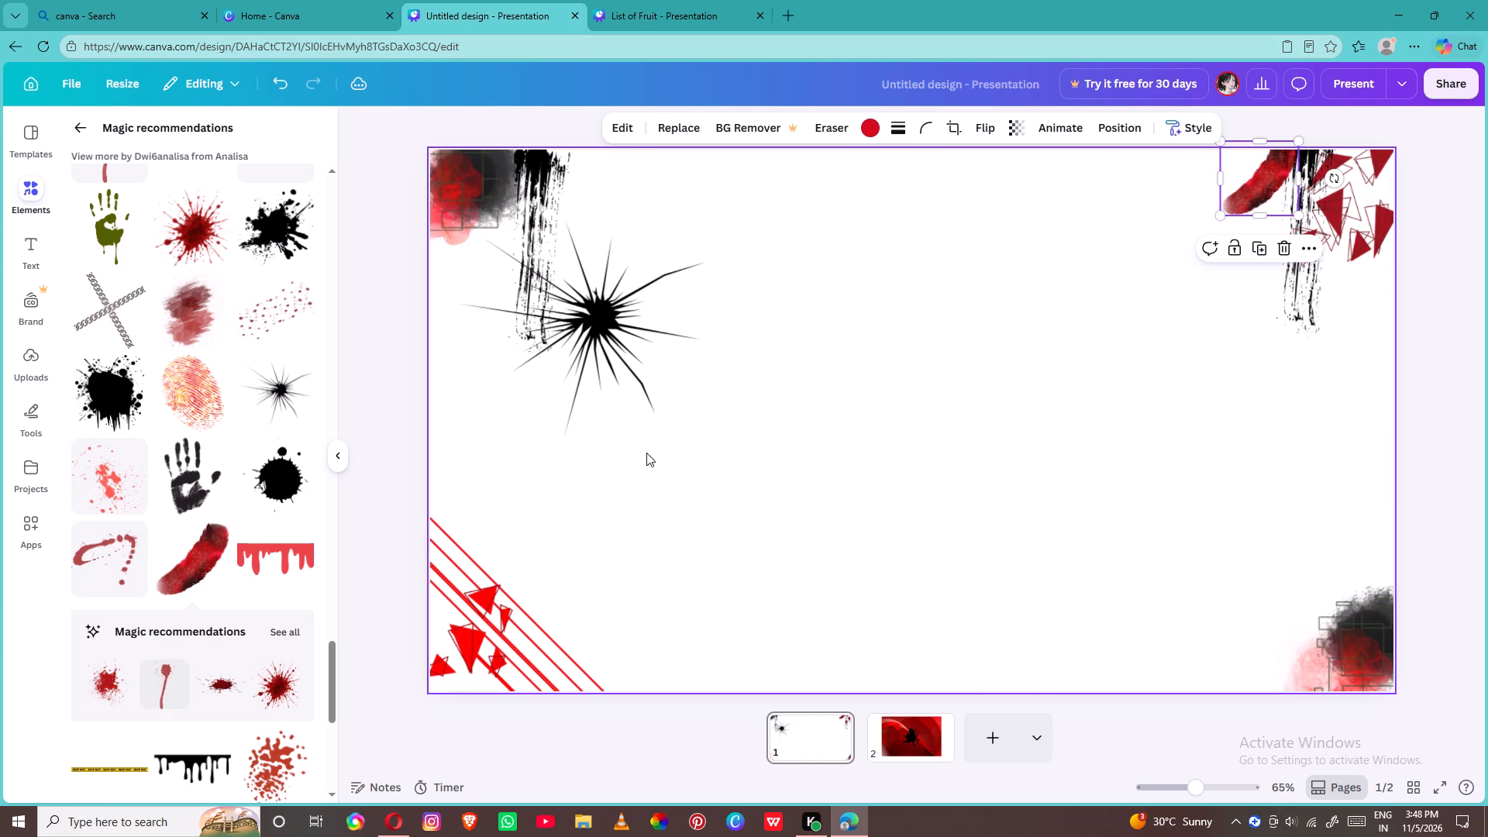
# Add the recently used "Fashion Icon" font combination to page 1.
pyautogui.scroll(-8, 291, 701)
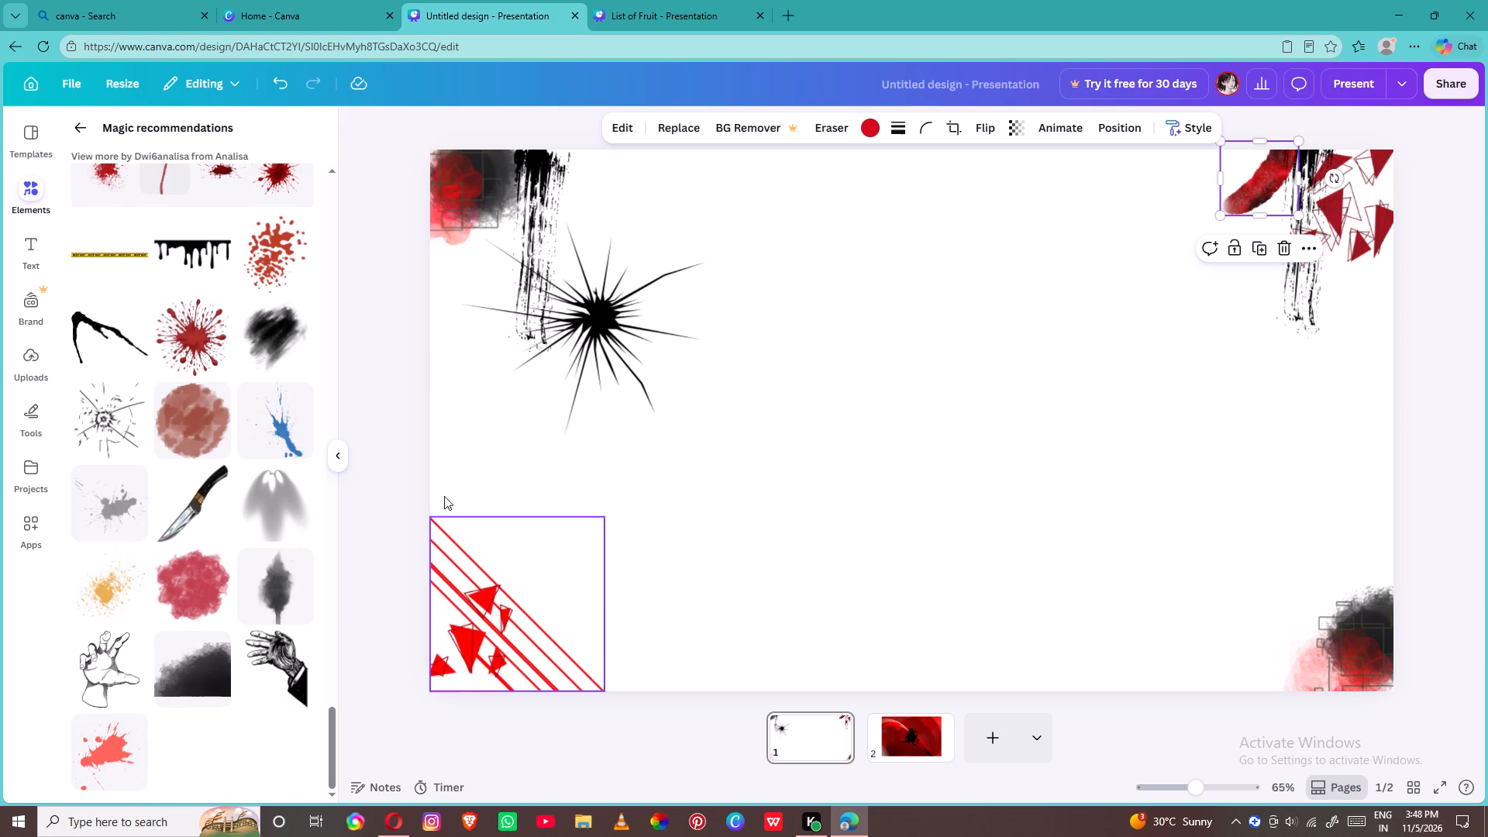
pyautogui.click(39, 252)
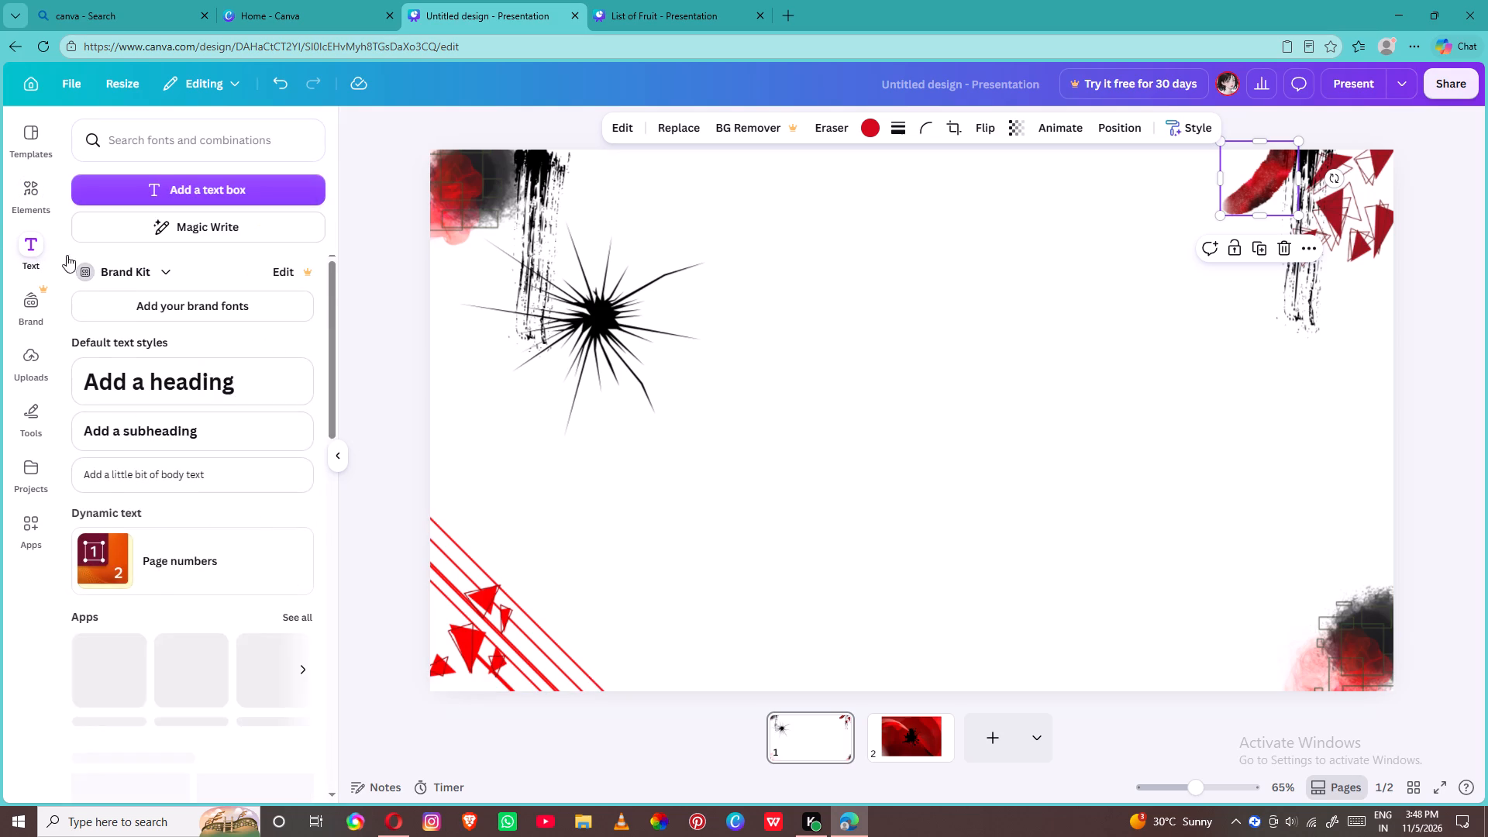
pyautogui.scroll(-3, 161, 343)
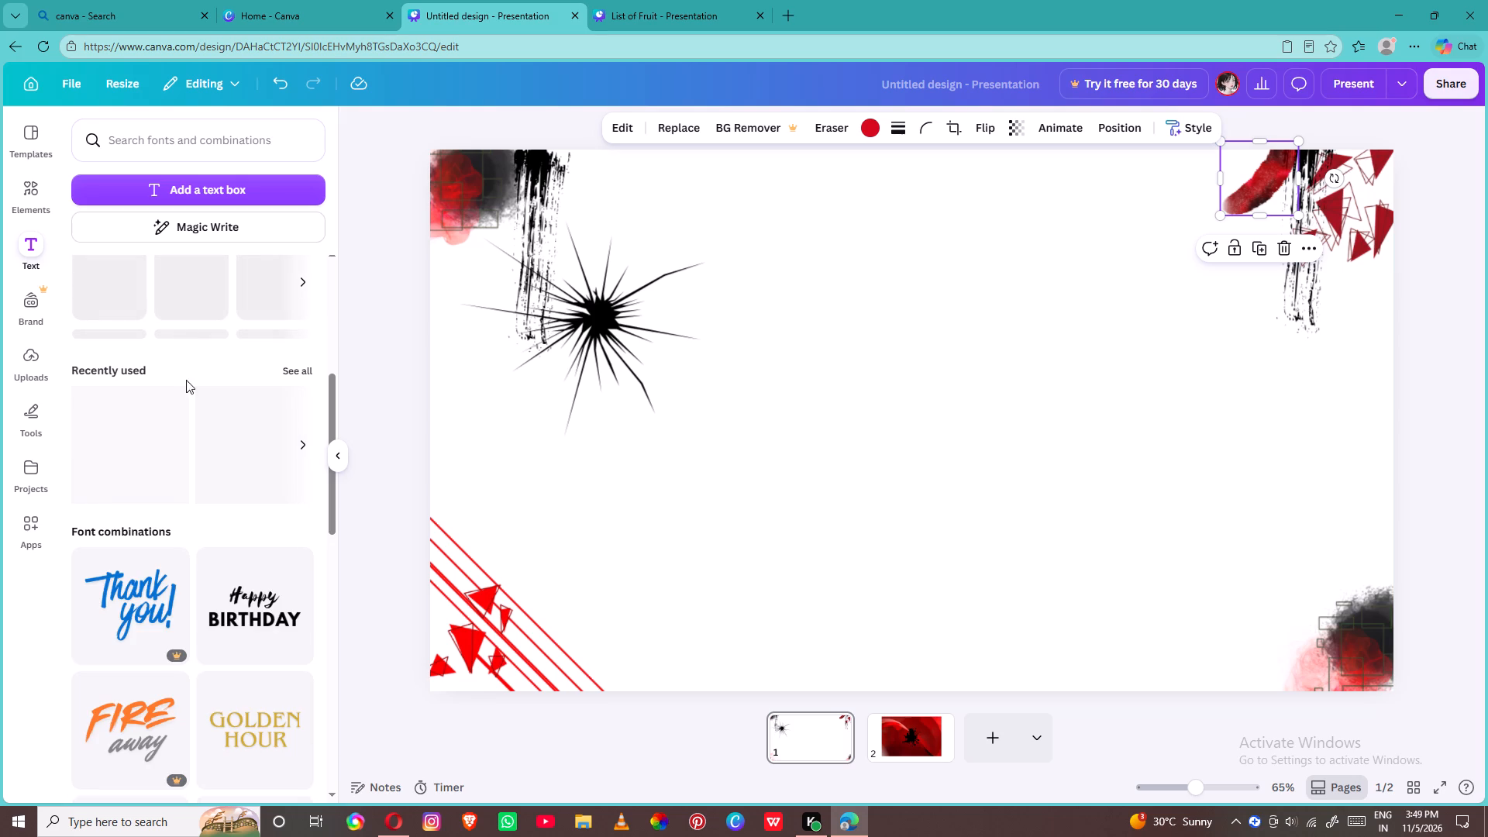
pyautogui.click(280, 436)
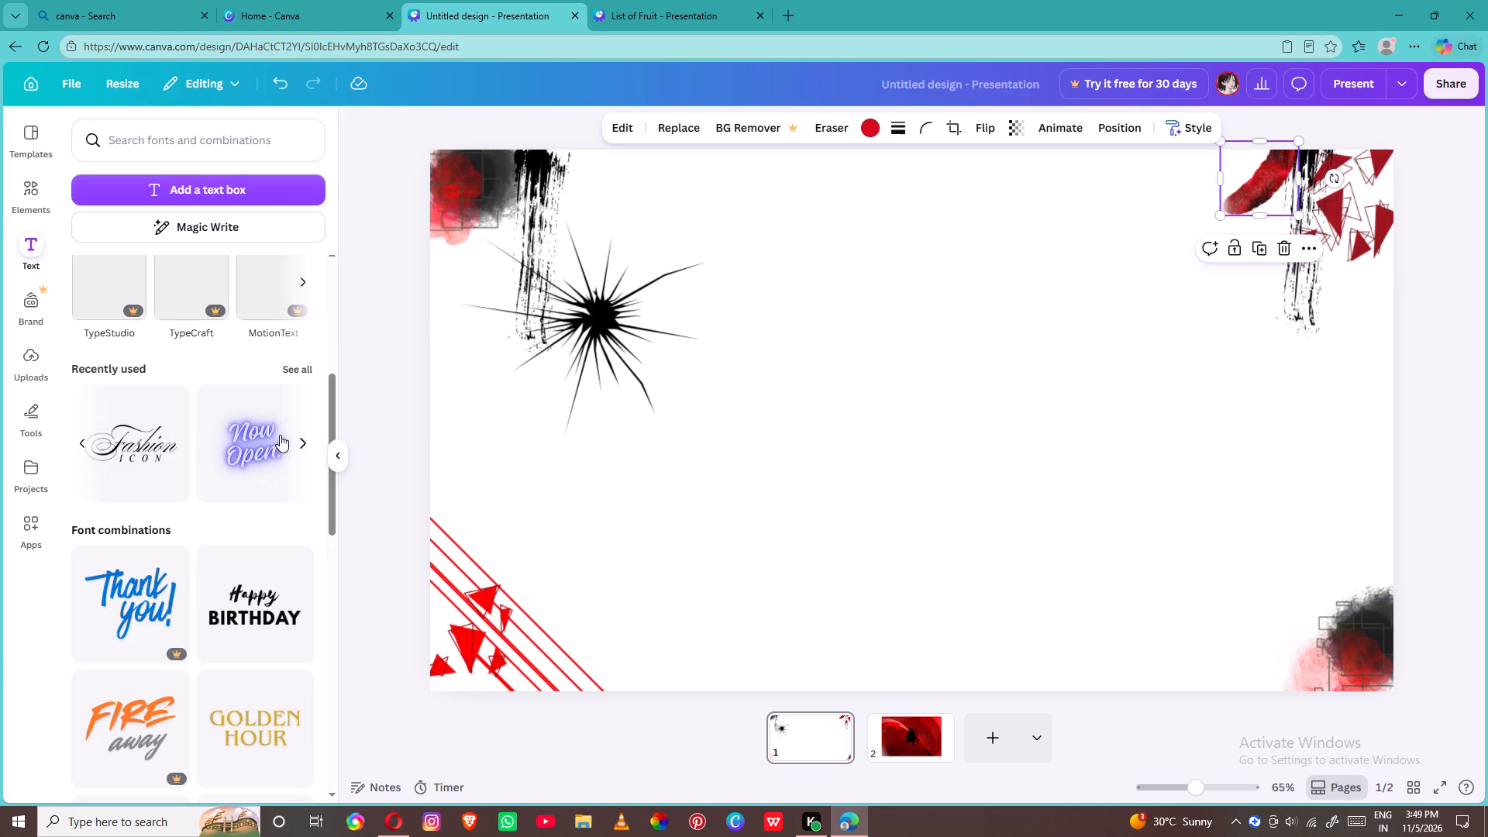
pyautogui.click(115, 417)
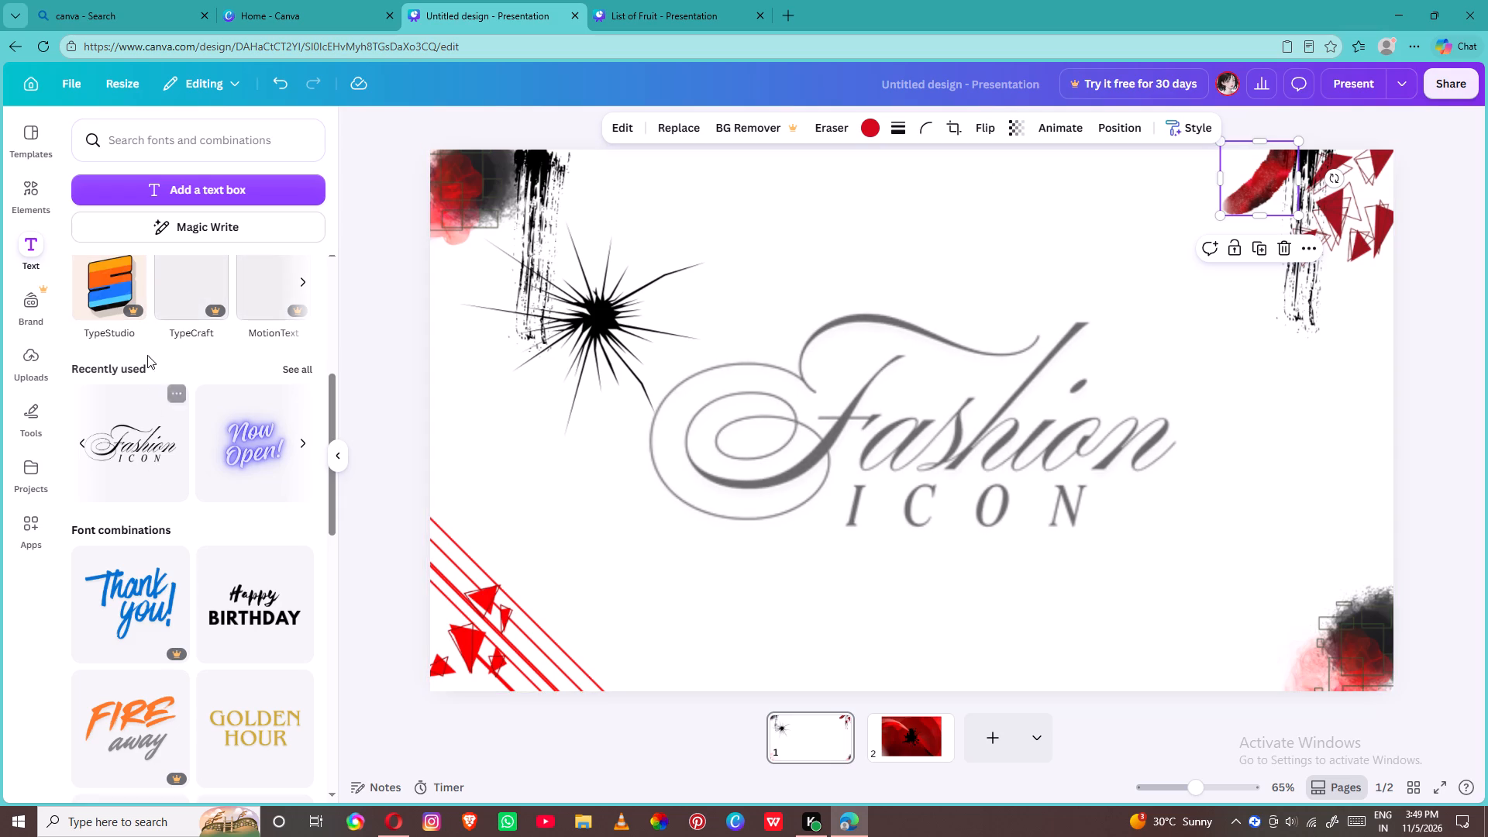
# Add the recently used "AES THE TIC" font combination to page 1.
pyautogui.scroll(3, 123, 390)
pyautogui.scroll(-2, 90, 692)
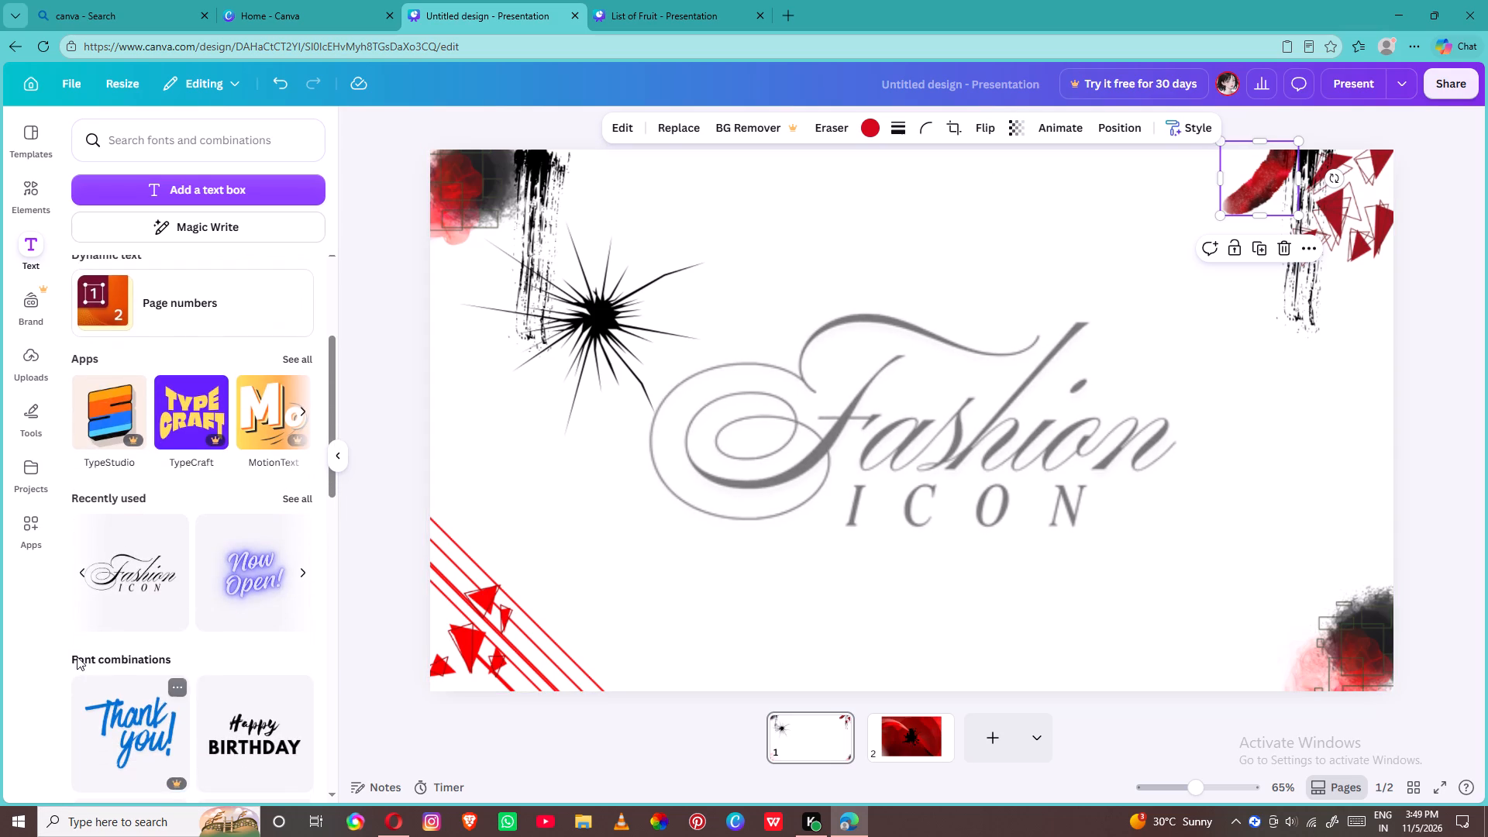
pyautogui.click(88, 570)
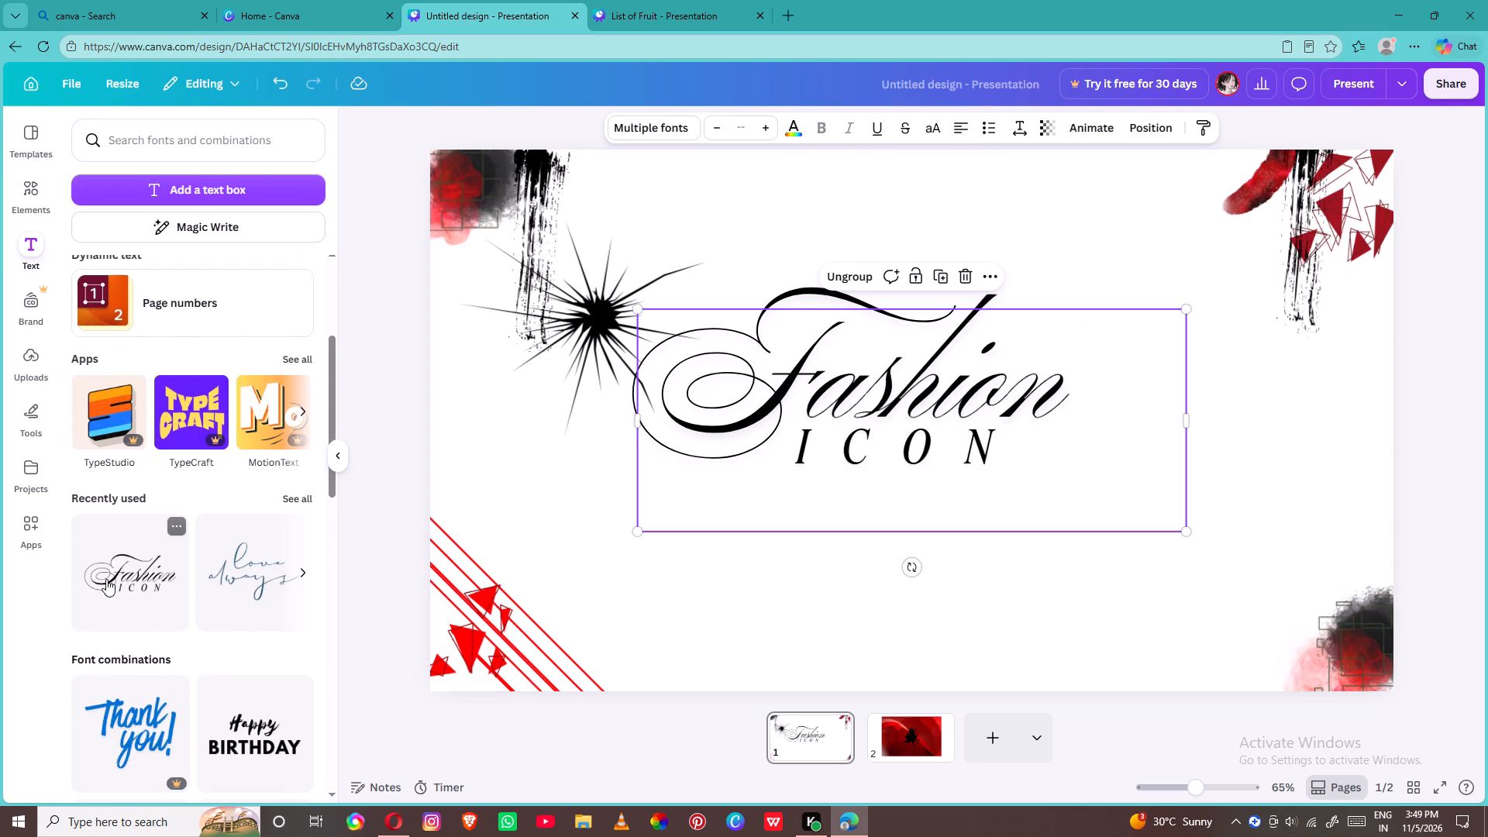
pyautogui.scroll(-1, 253, 588)
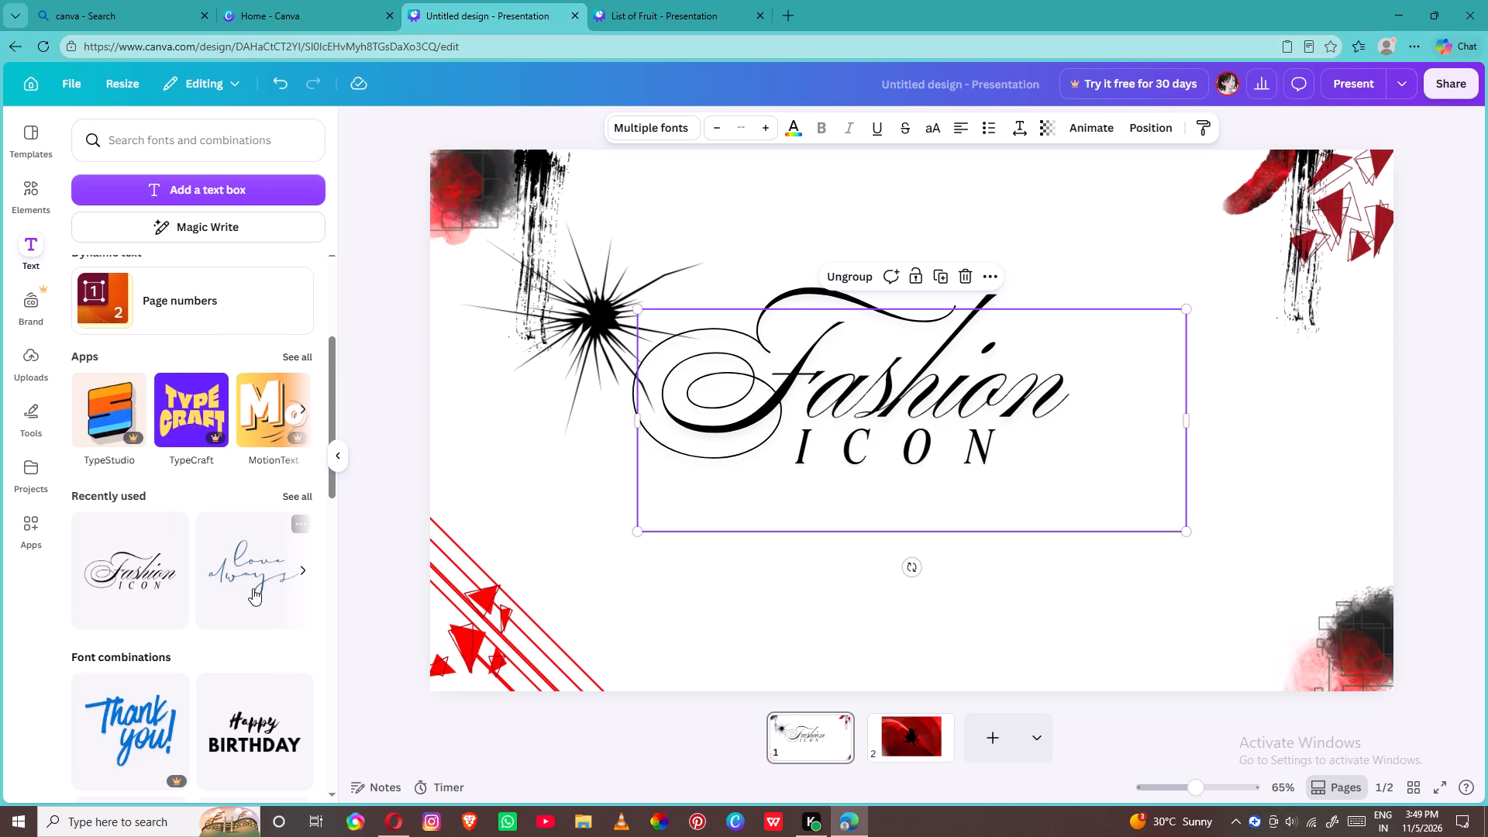
pyautogui.scroll(-1, 253, 588)
pyautogui.click(312, 318)
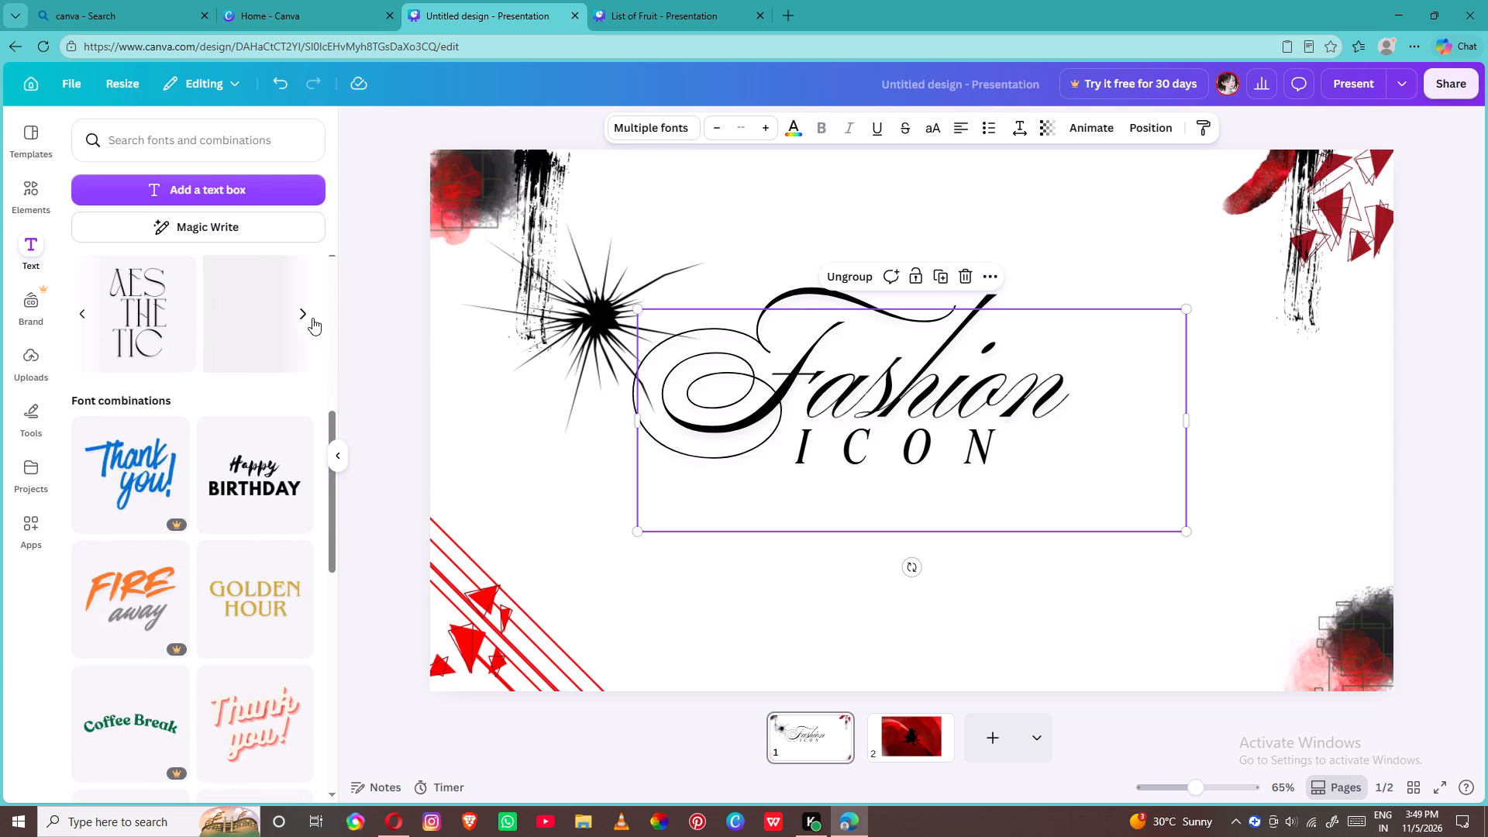
pyautogui.click(157, 322)
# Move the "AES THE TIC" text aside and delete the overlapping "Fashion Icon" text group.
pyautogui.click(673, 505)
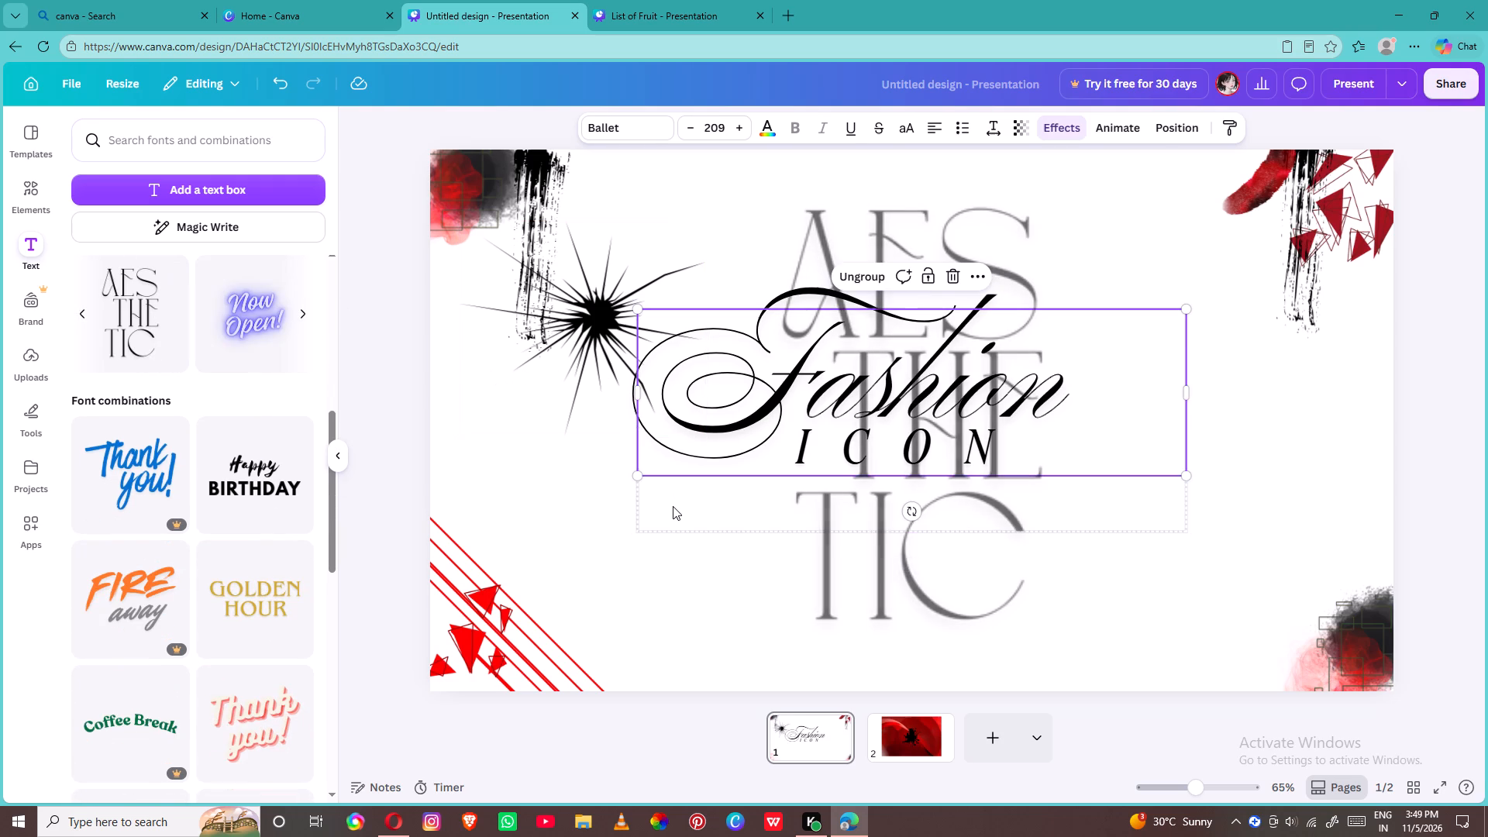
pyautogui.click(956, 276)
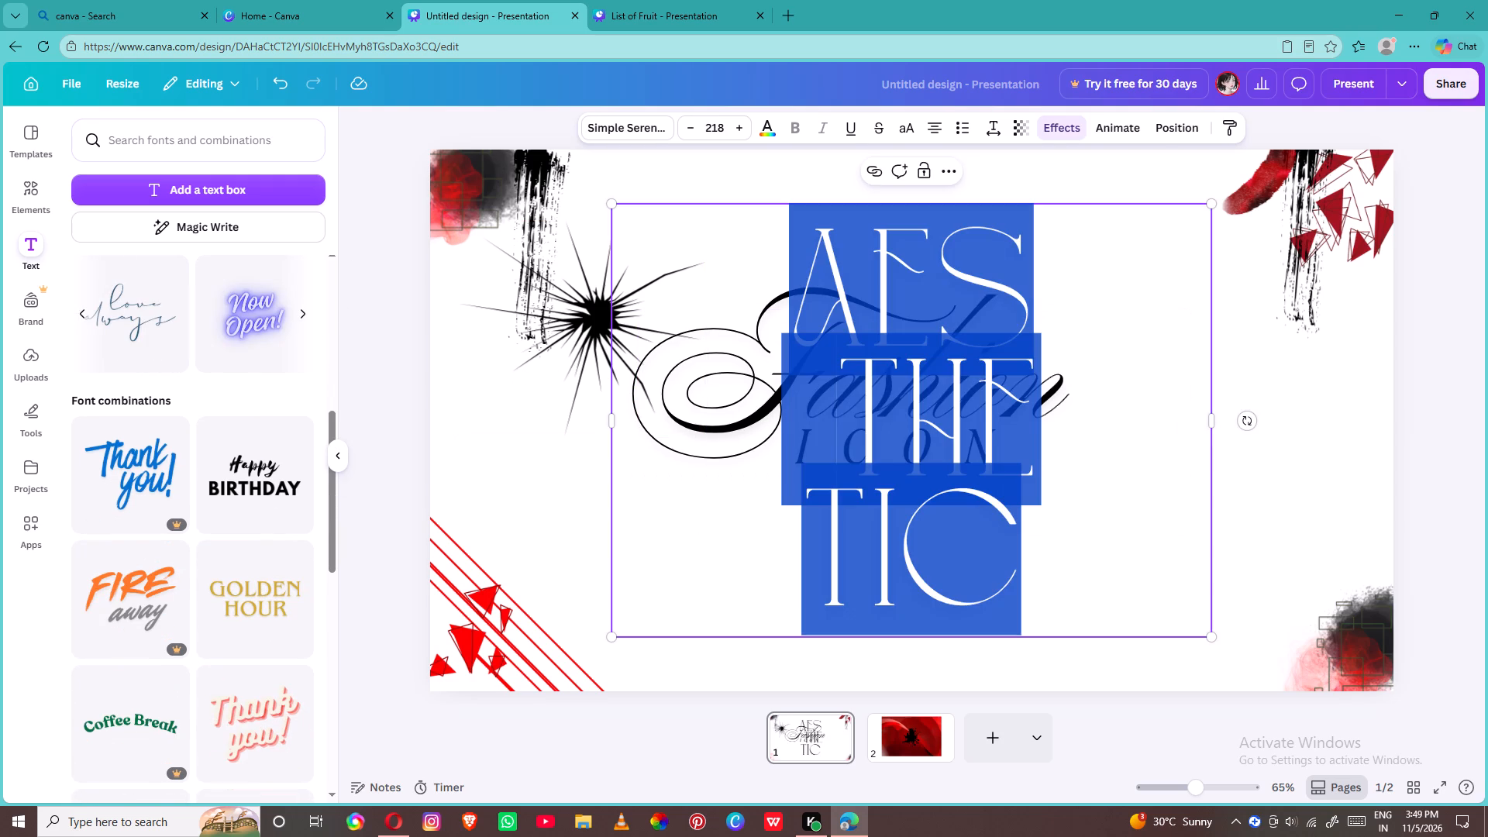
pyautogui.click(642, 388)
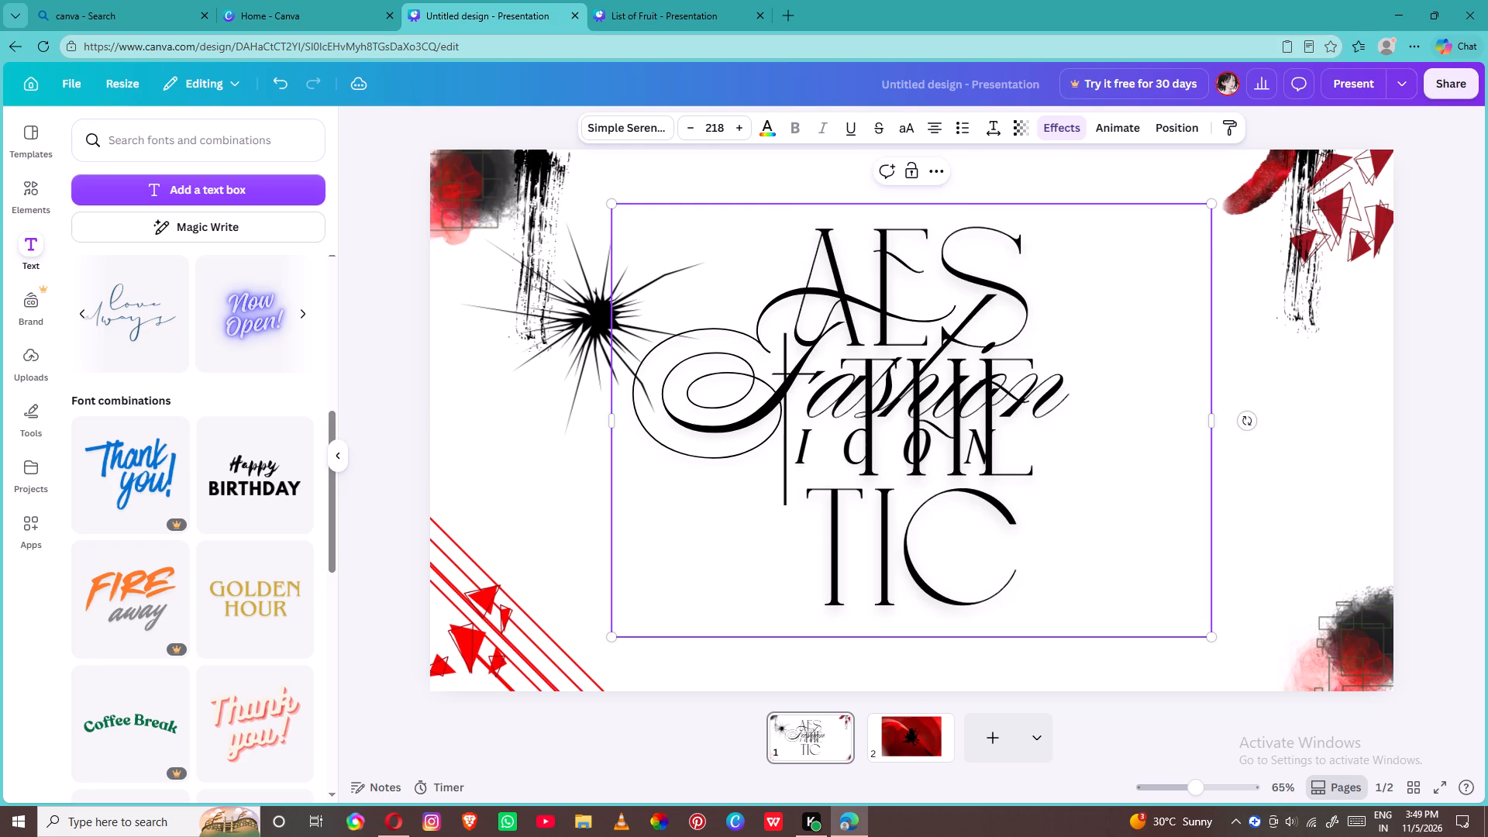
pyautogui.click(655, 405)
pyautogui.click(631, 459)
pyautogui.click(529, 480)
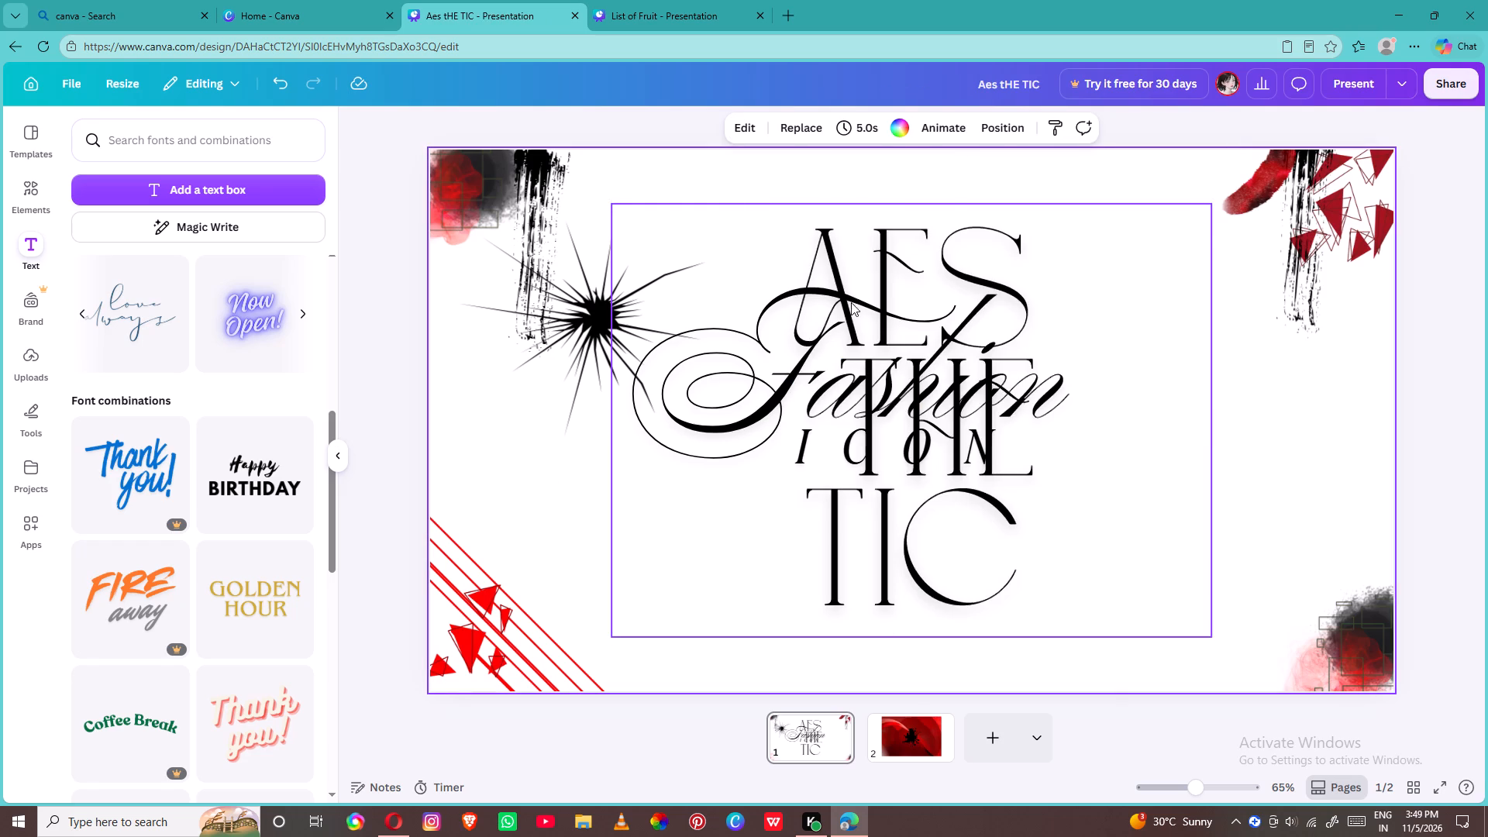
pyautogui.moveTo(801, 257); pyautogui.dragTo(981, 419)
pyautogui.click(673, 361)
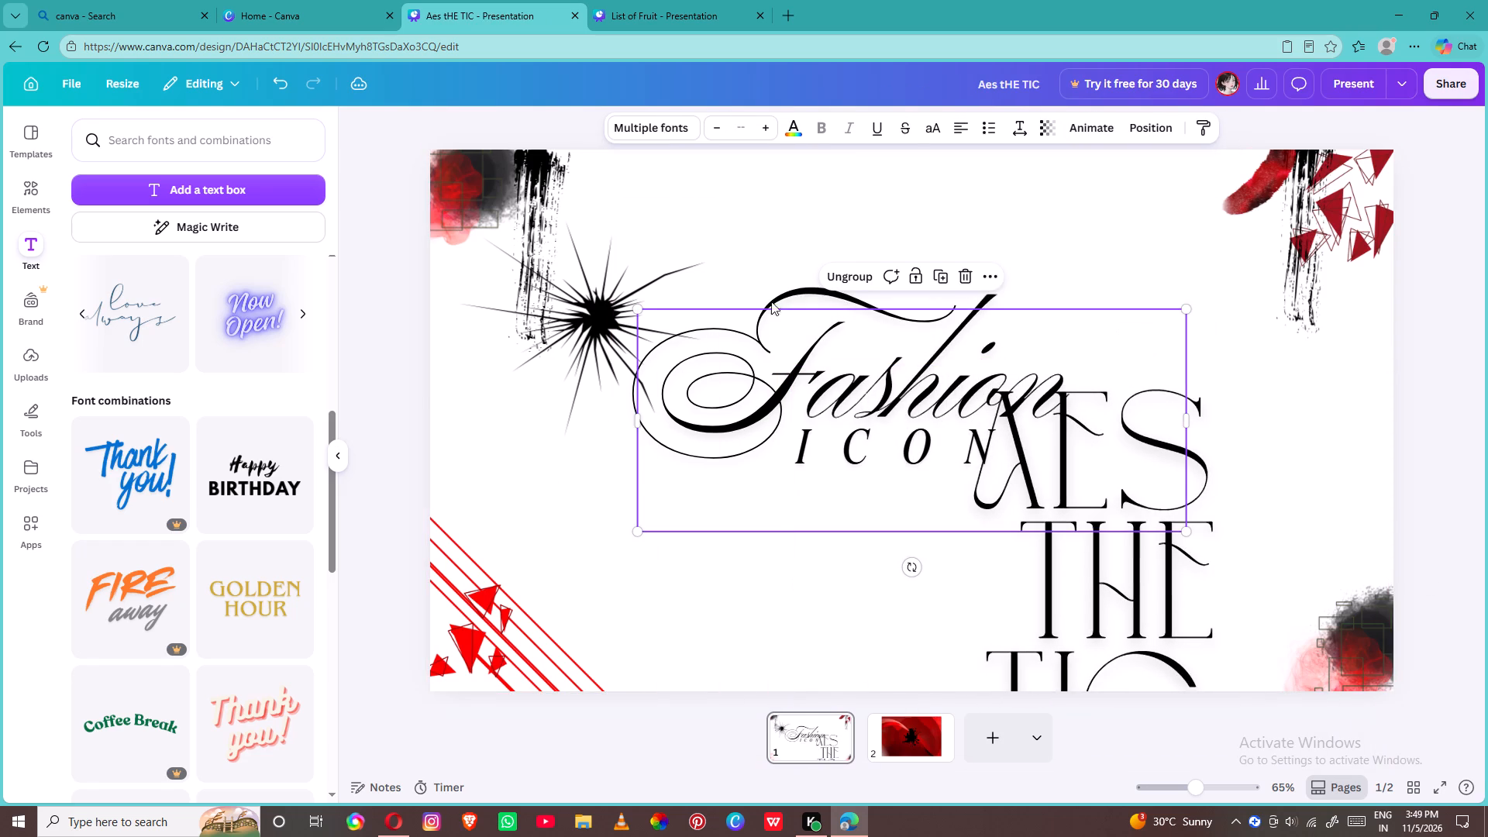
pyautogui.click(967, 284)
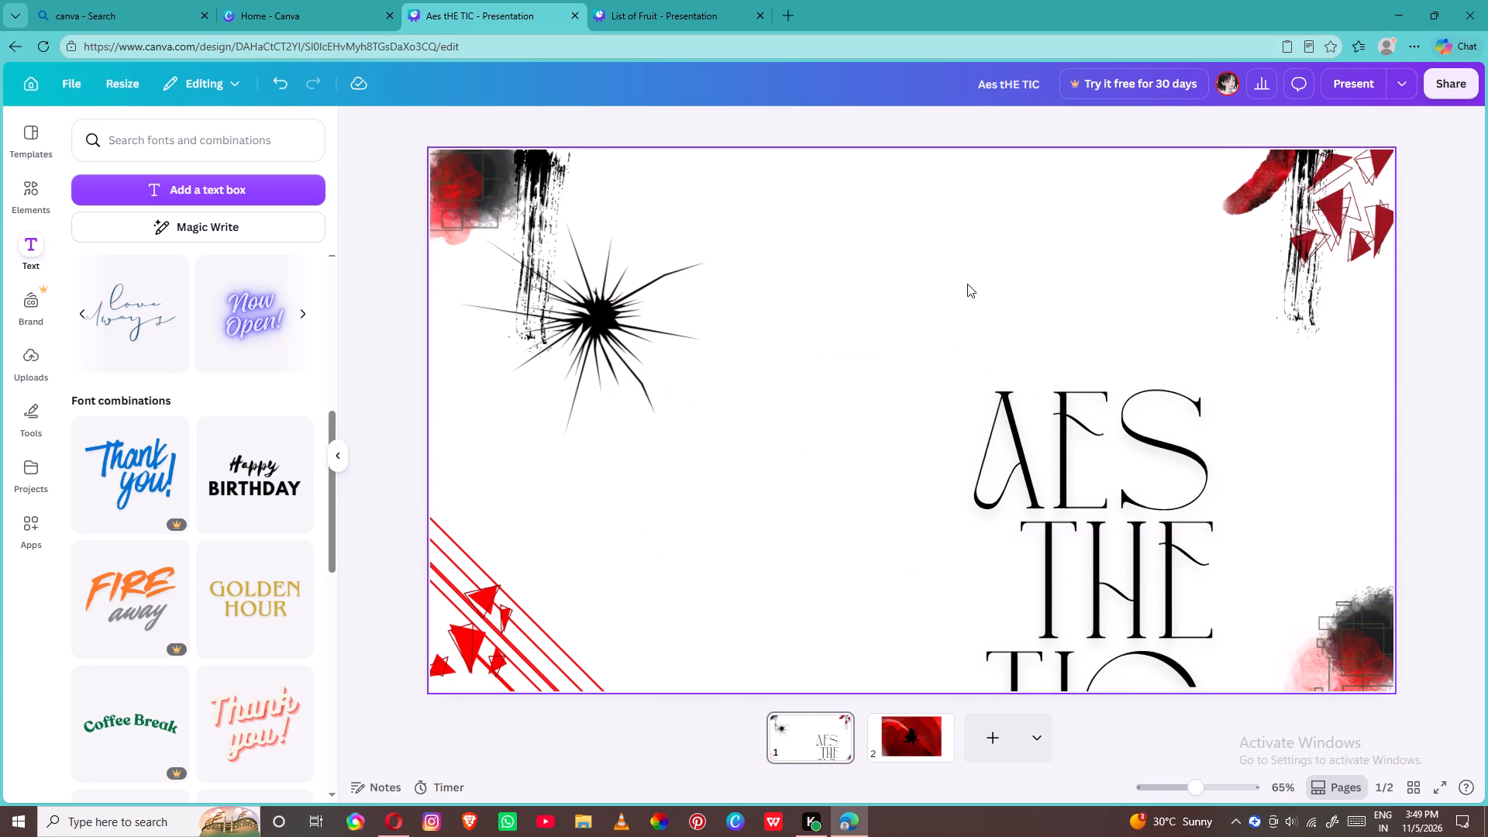
# Move the "AES THE TIC" text back to the centre of page 1.
pyautogui.moveTo(1034, 450); pyautogui.dragTo(917, 356)
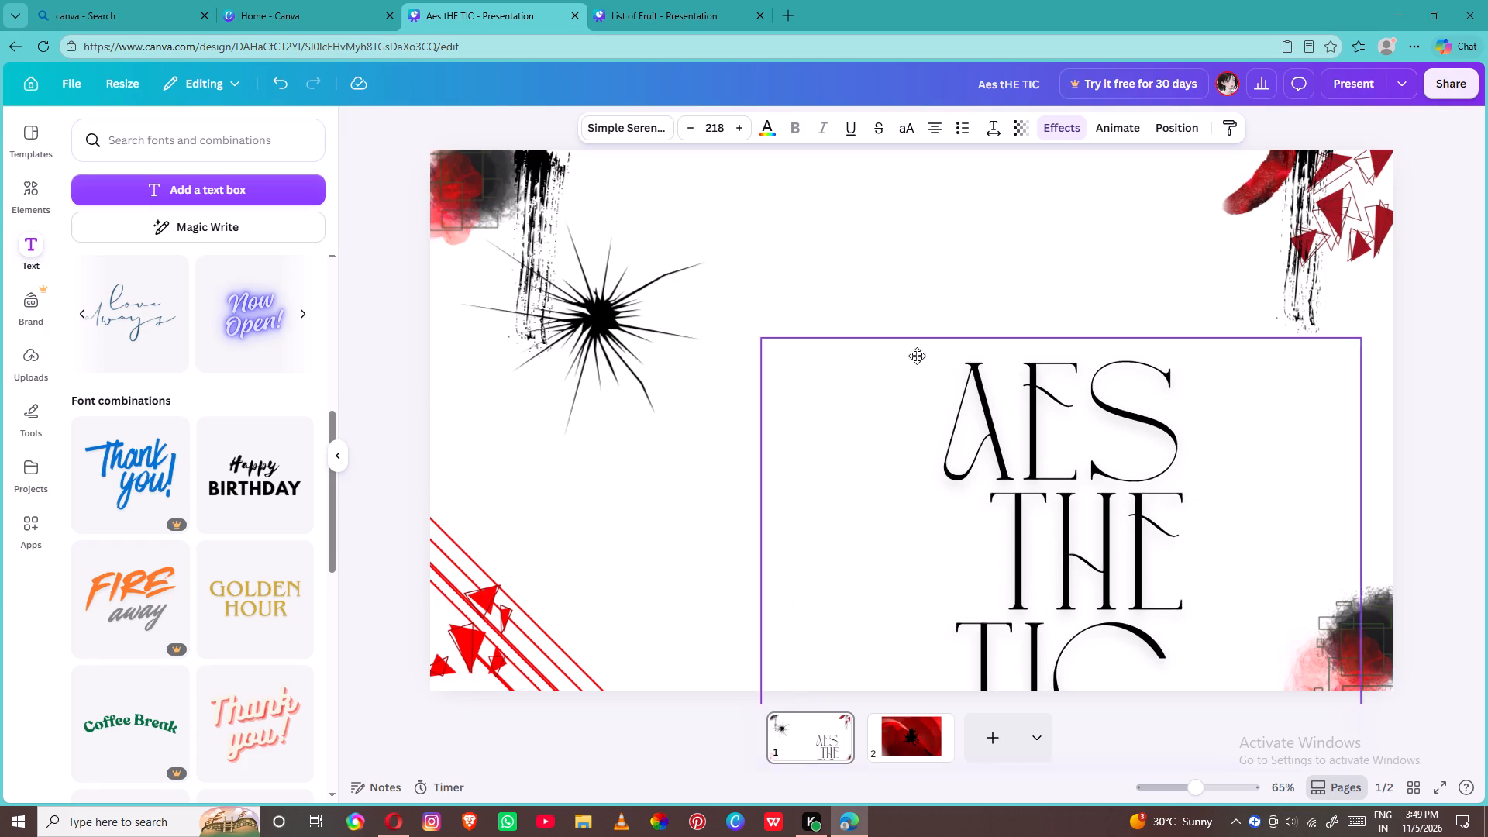
pyautogui.moveTo(917, 356); pyautogui.dragTo(855, 303)
# Replace the "AES THE TIC" placeholder text on page 1 with the title "list of car".
pyautogui.click(859, 332)
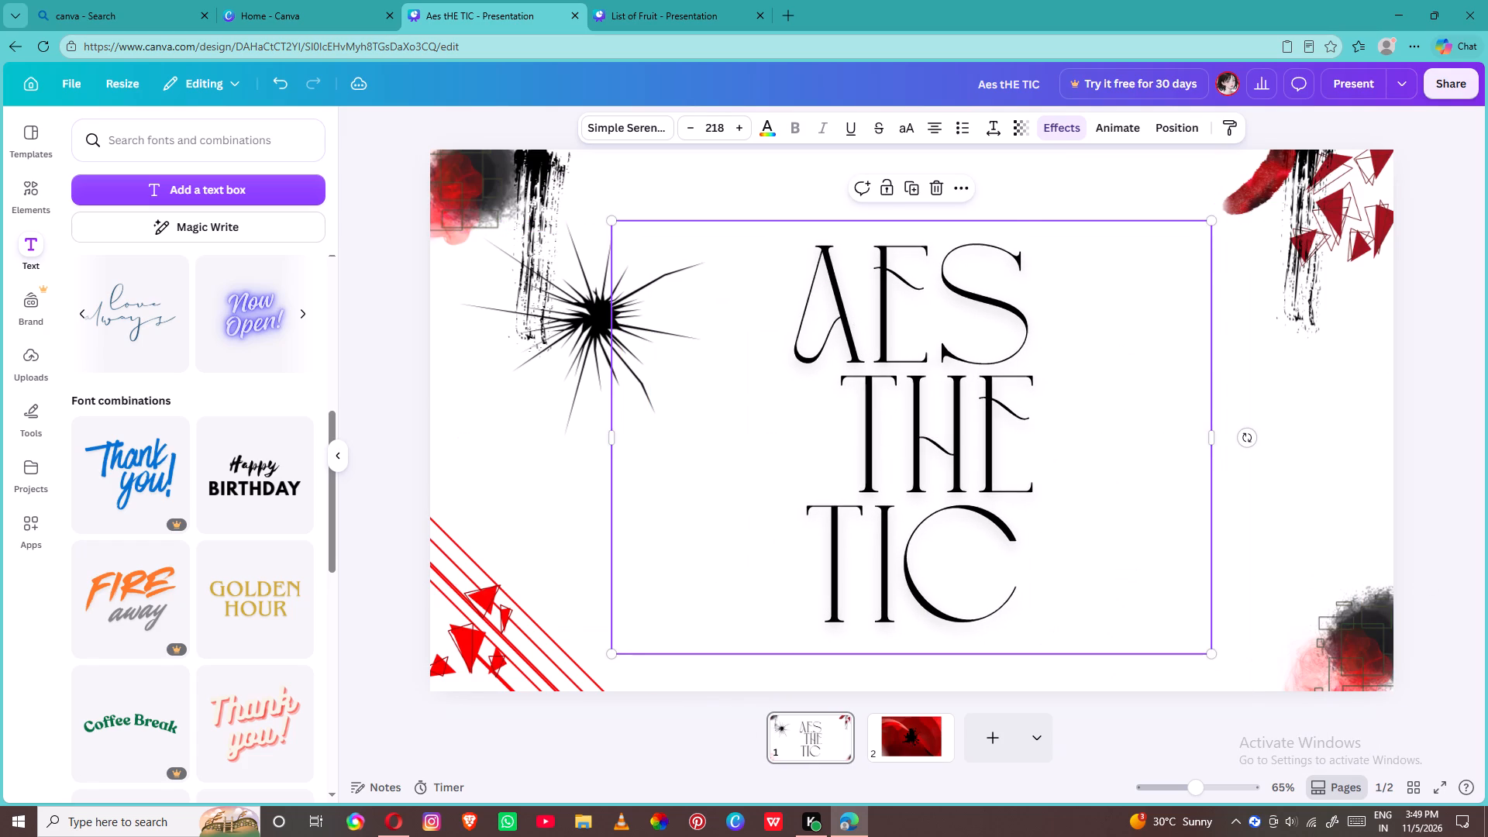
pyautogui.press('BackSpace')
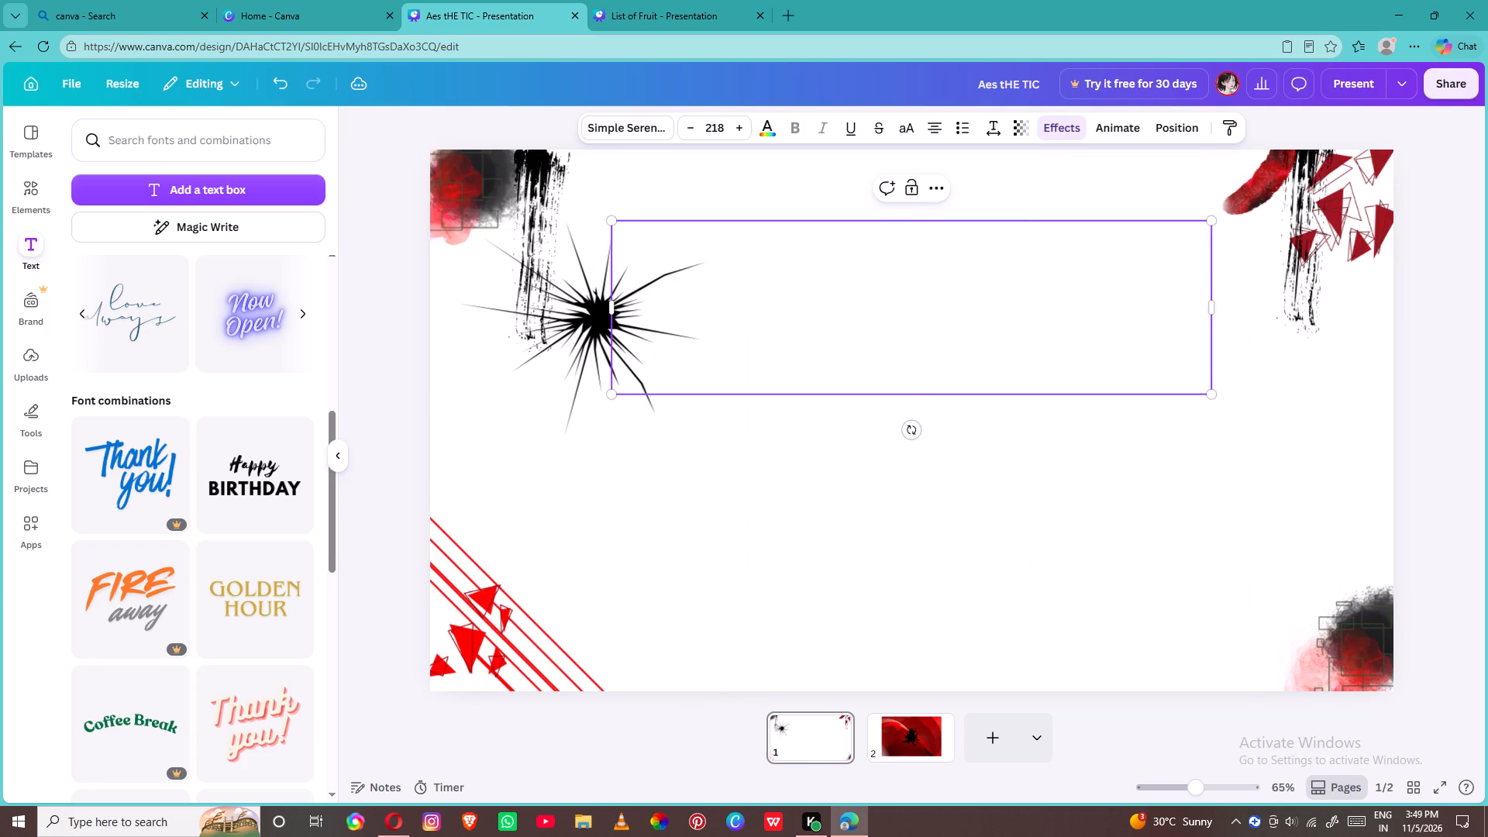
pyautogui.write('li')
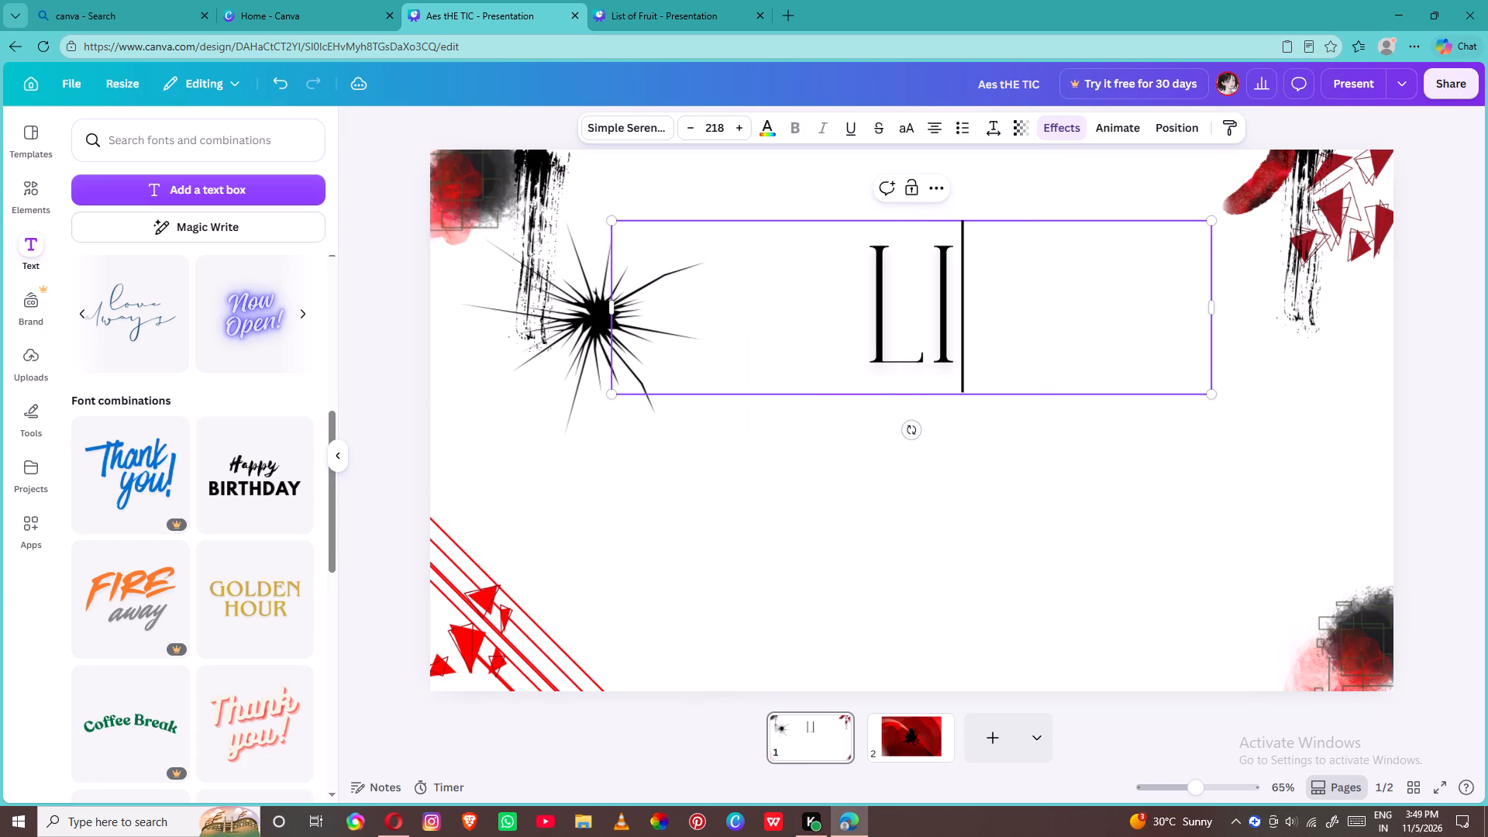
pyautogui.write('st o')
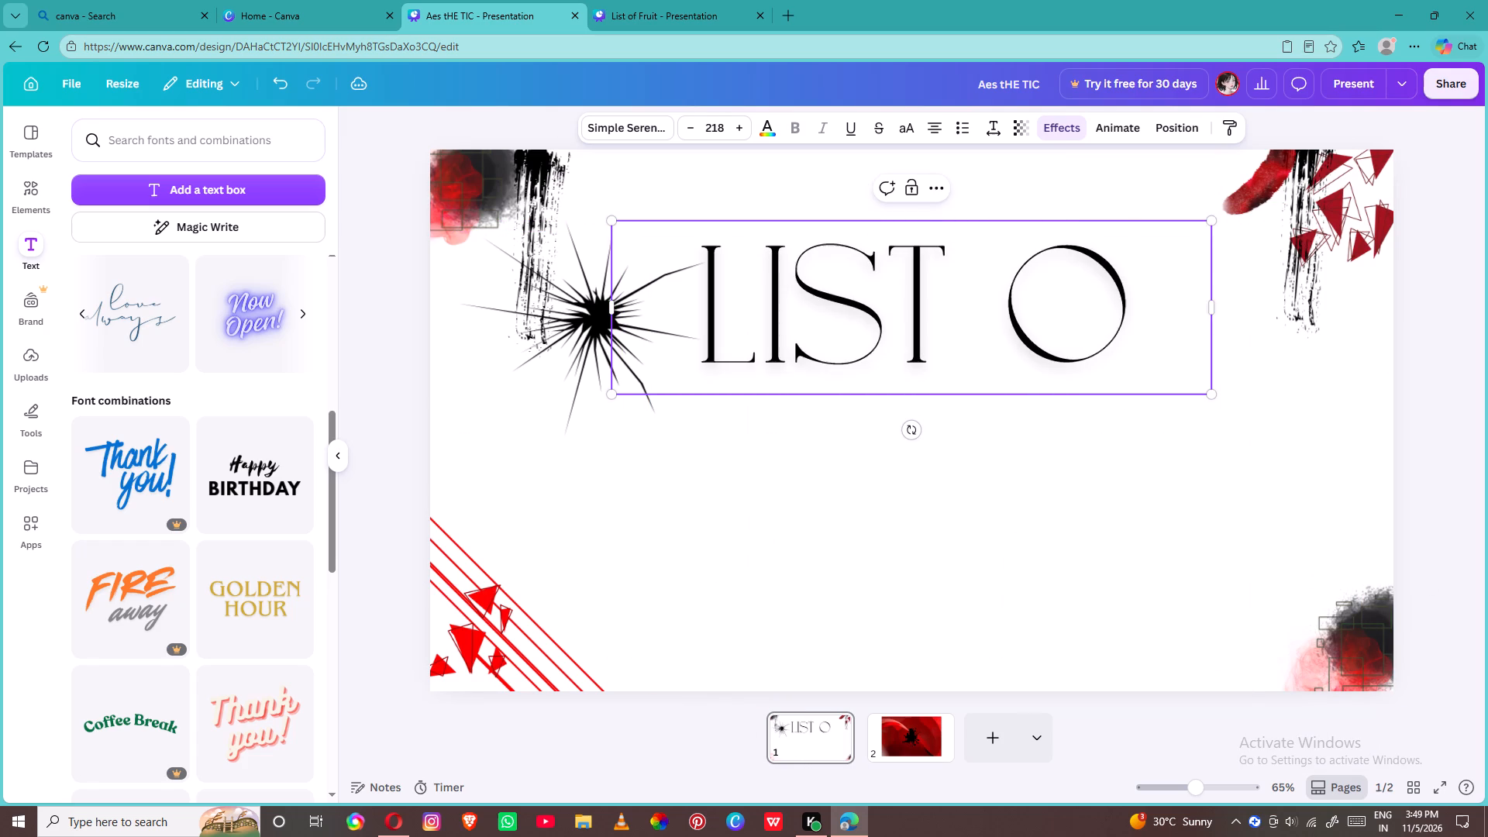
pyautogui.press('f')
pyautogui.press('space')
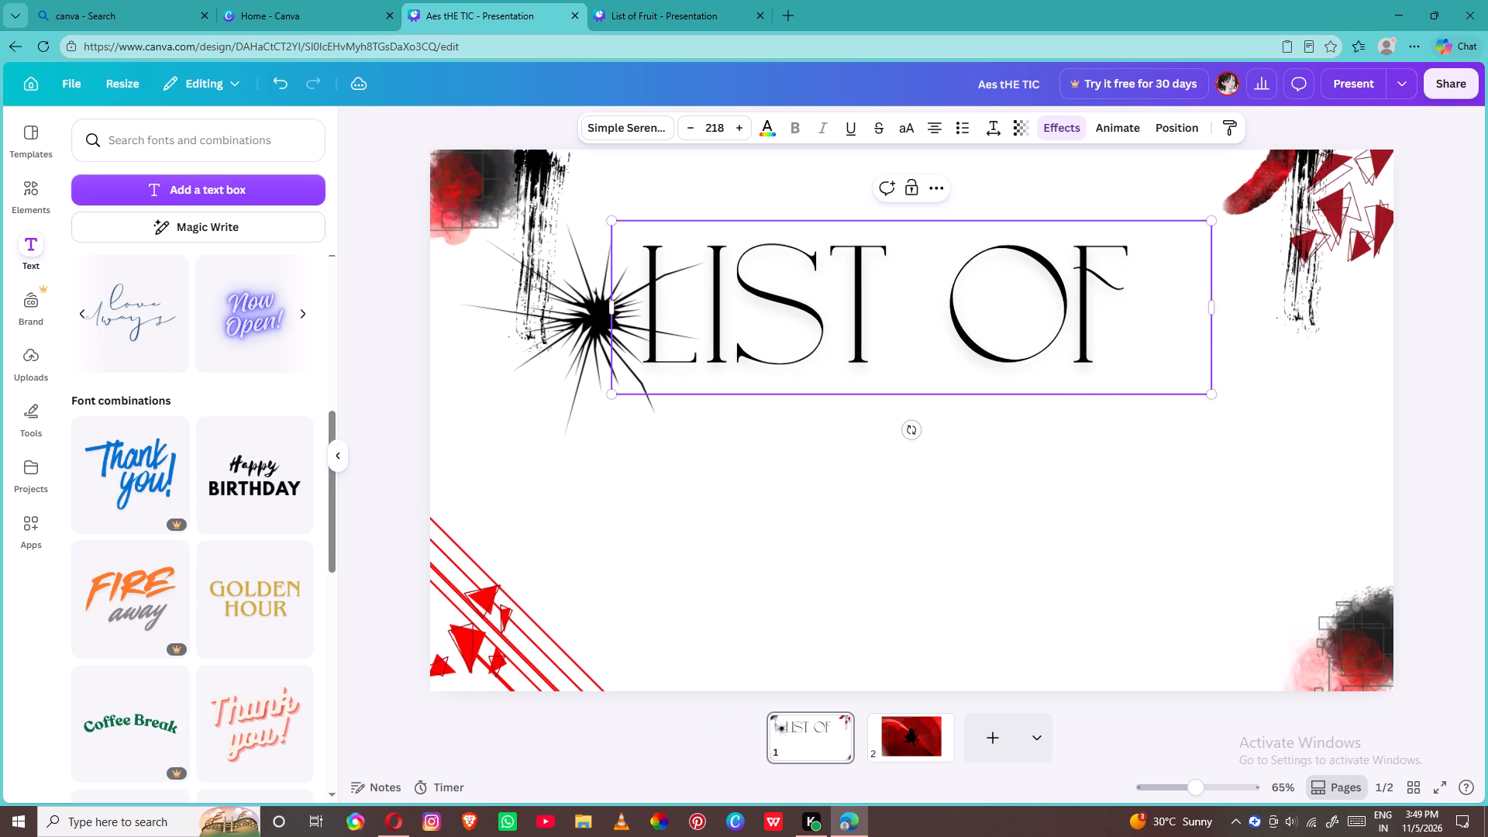
pyautogui.write('gar')
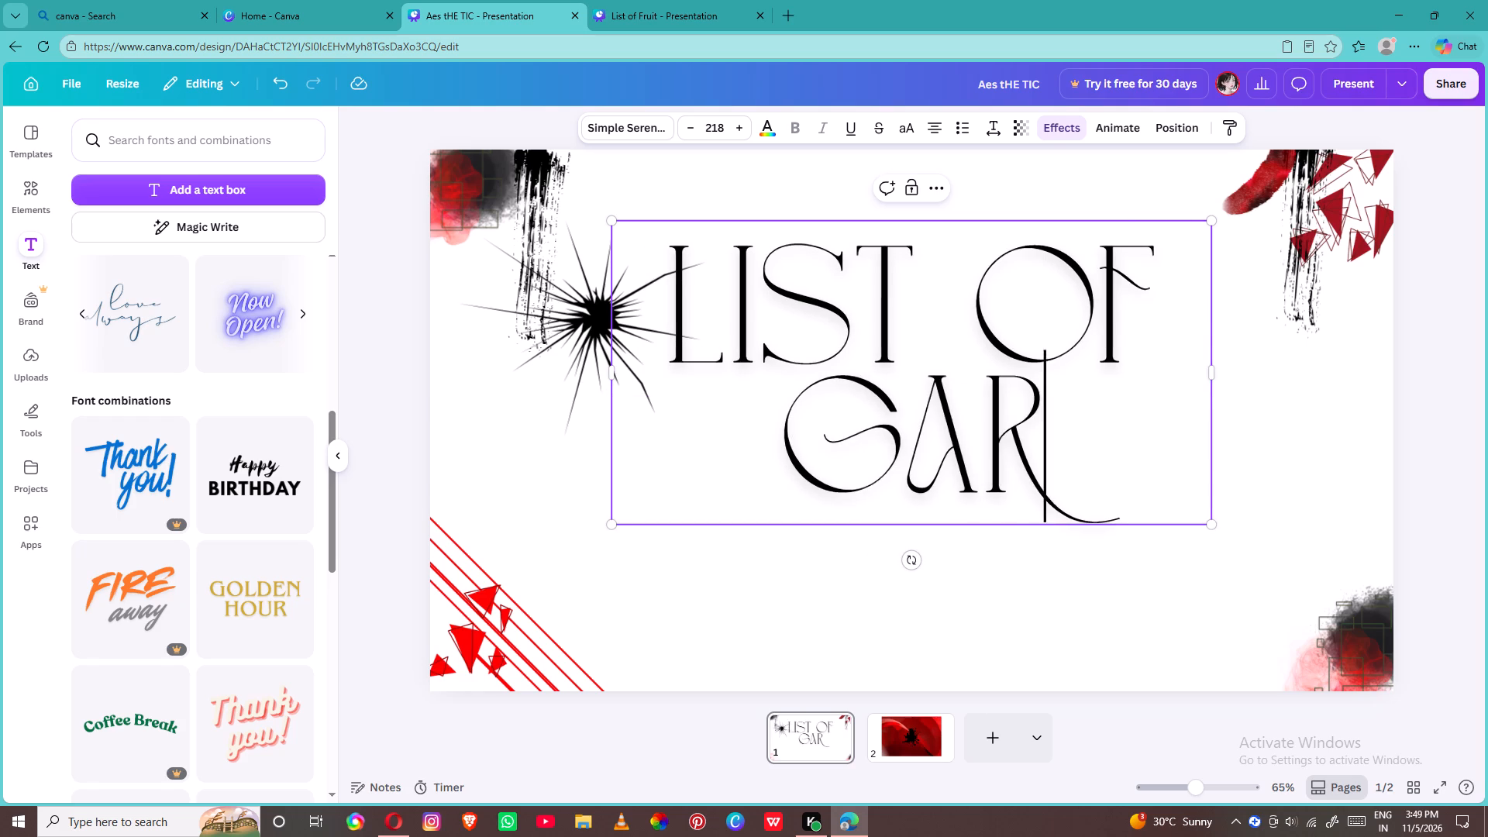
pyautogui.press('BackSpace')
pyautogui.press('BackSpace')
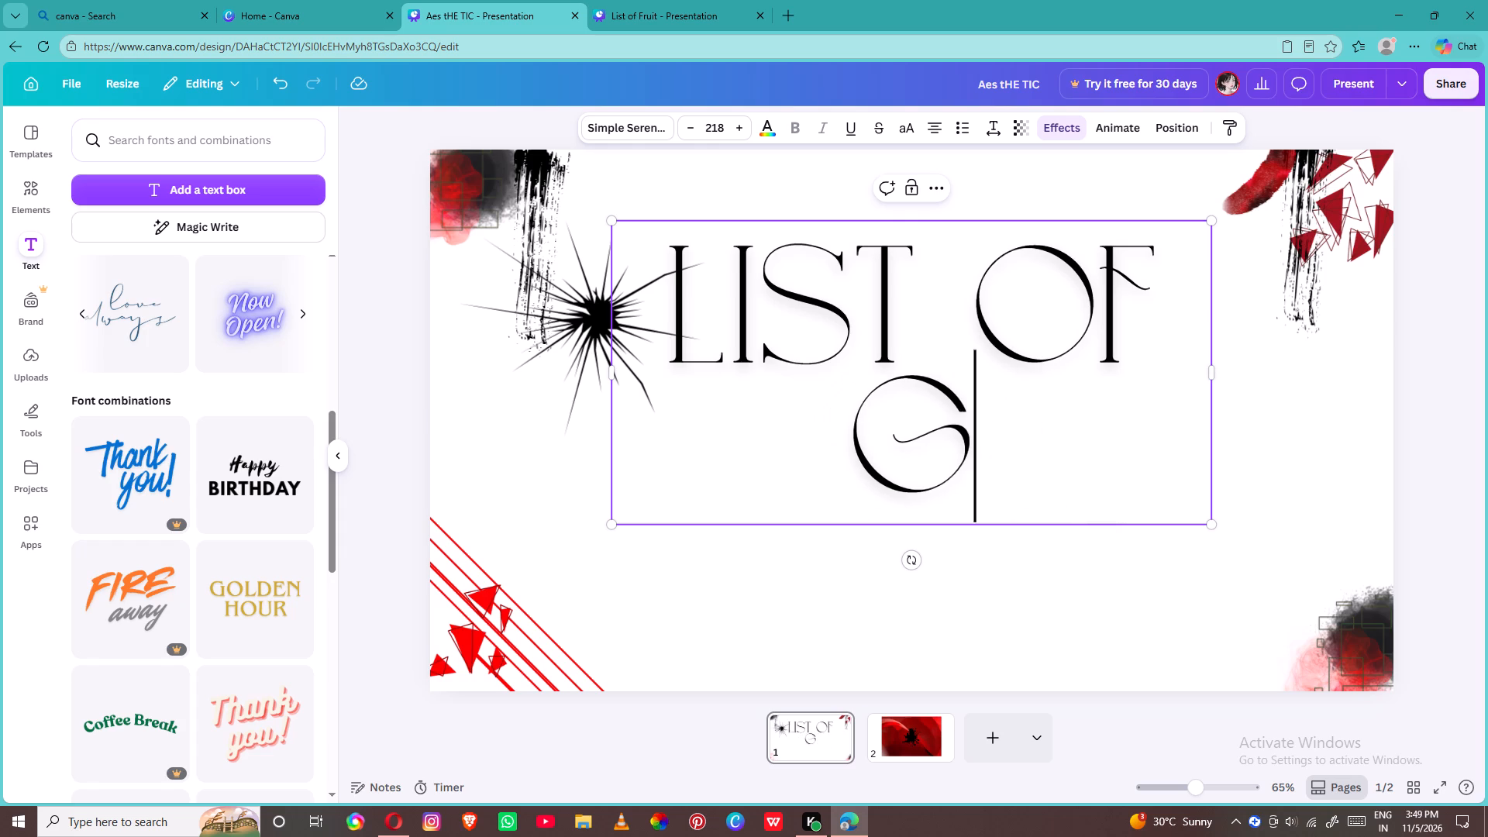
pyautogui.press('BackSpace')
pyautogui.press('c')
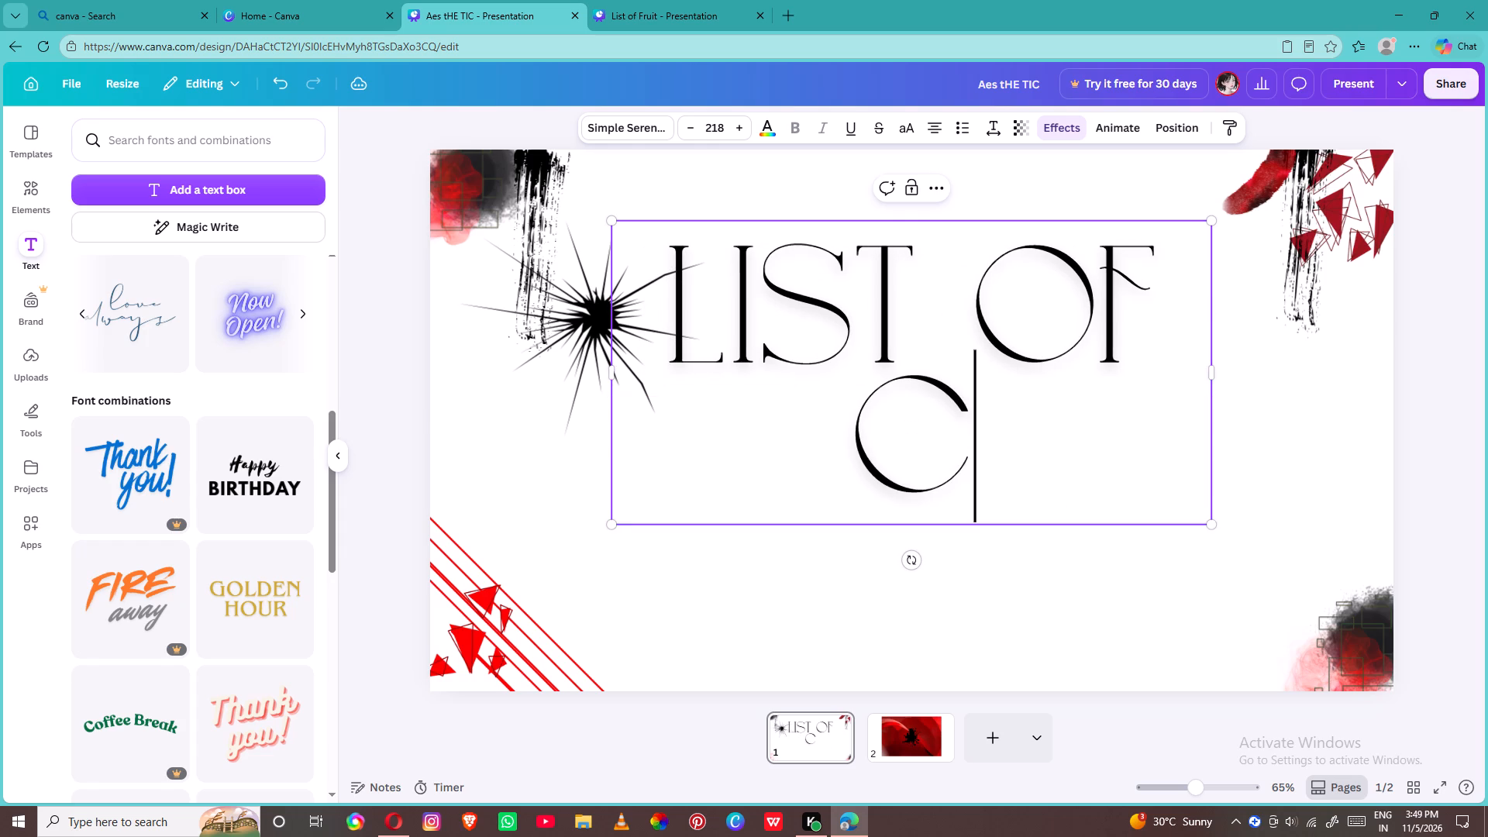
pyautogui.write('ar')
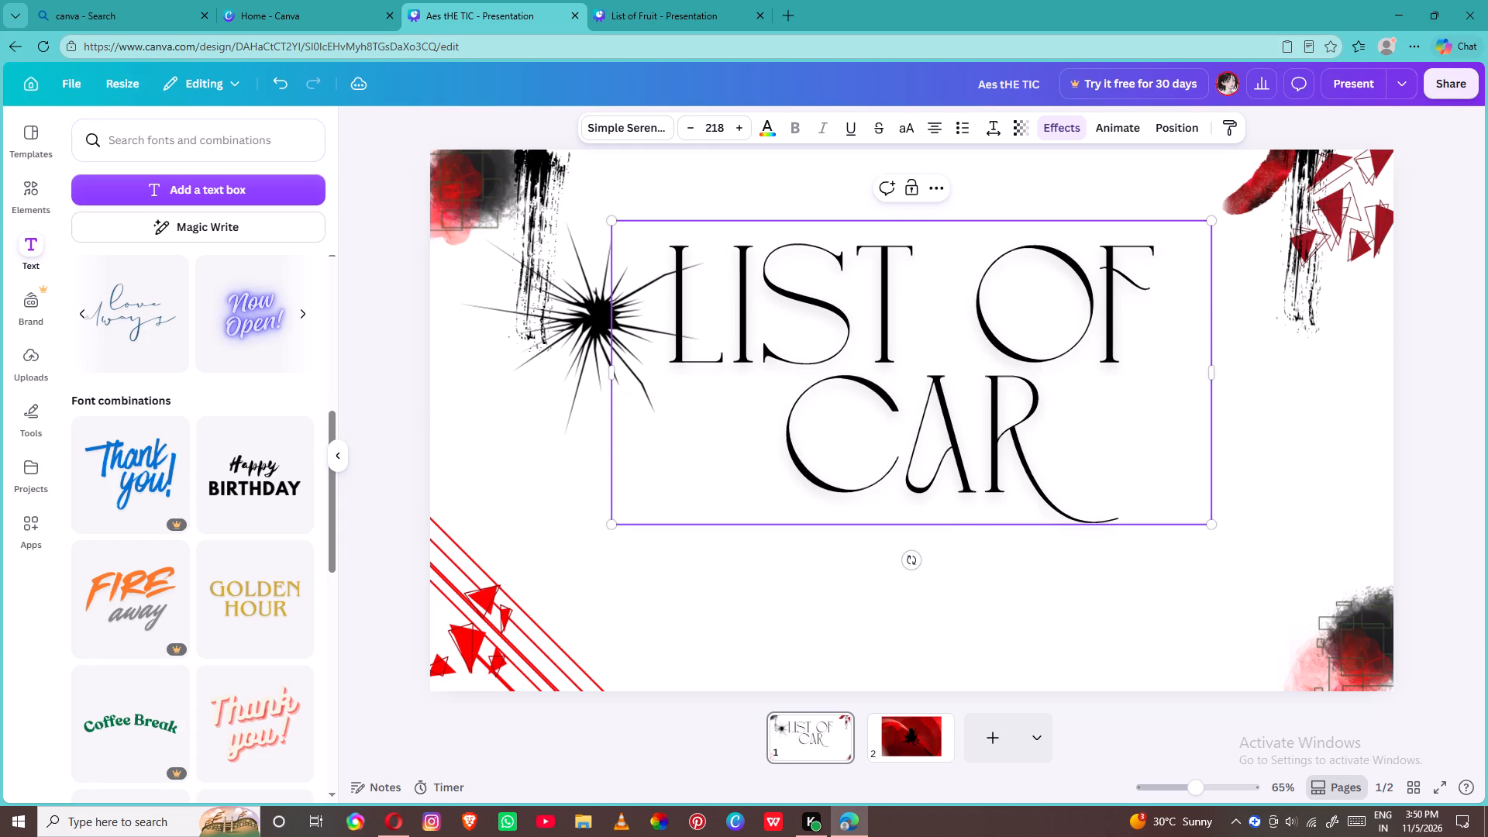
# Break the page 1 title onto three lines, one each for "LIST", "OF" and "CAR".
pyautogui.click(959, 318)
pyautogui.press('Return')
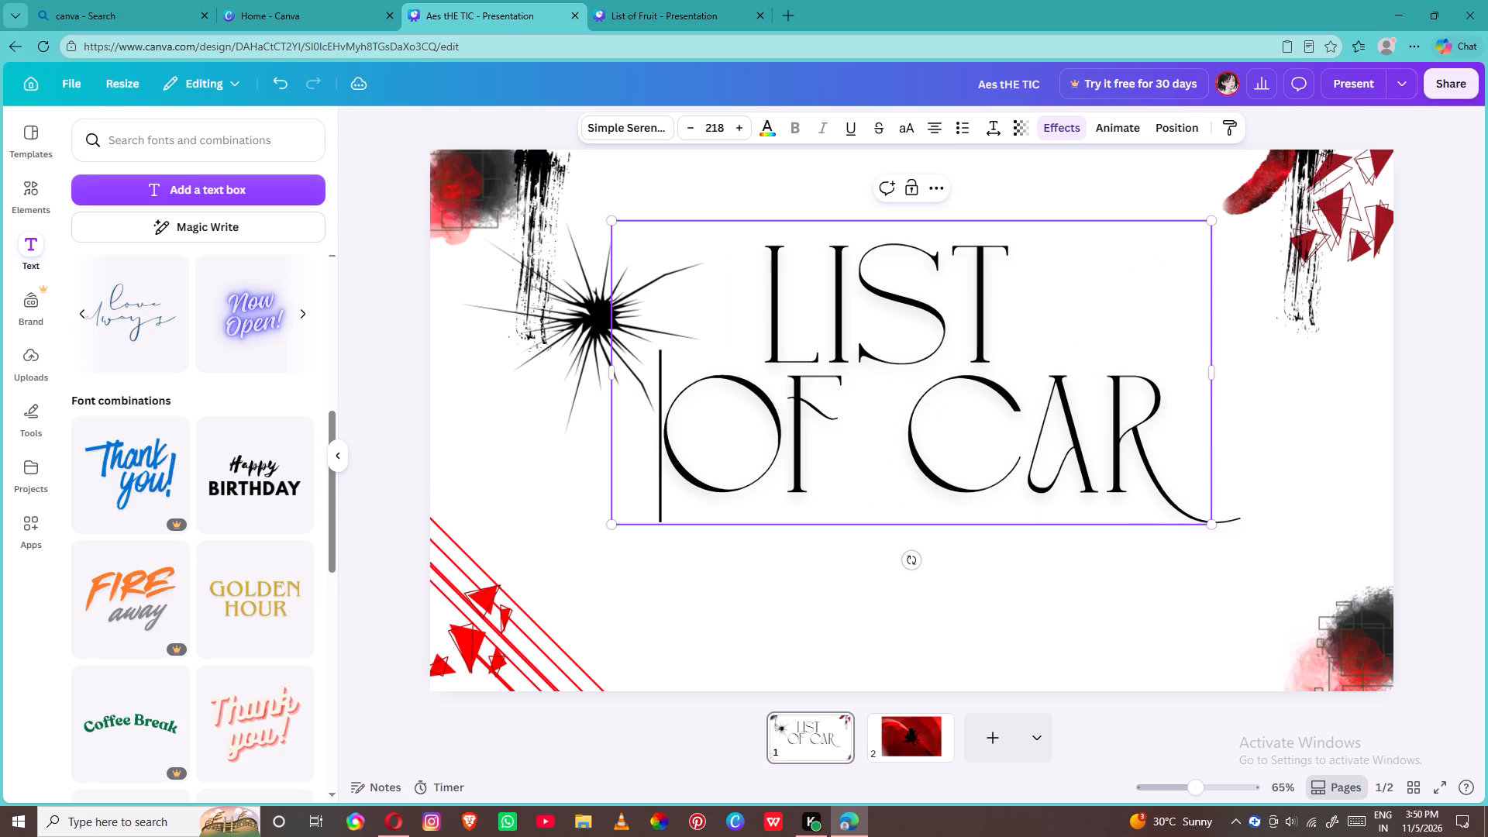
pyautogui.click(901, 461)
pyautogui.press('Return')
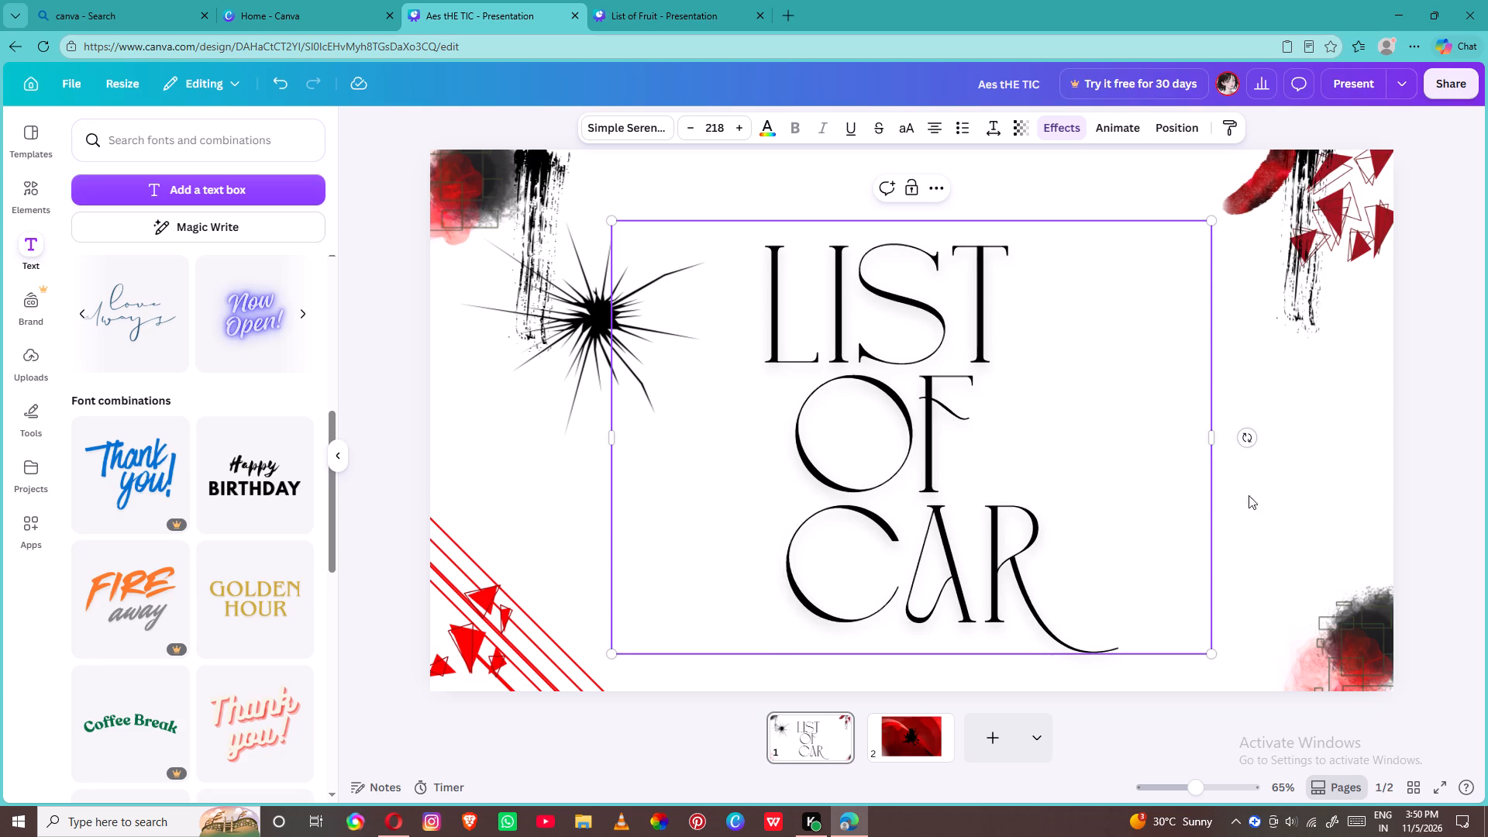
pyautogui.click(1273, 495)
# On page 2, move and enlarge the red abstract image to cover the whole page, 1,920 wide.
pyautogui.click(881, 751)
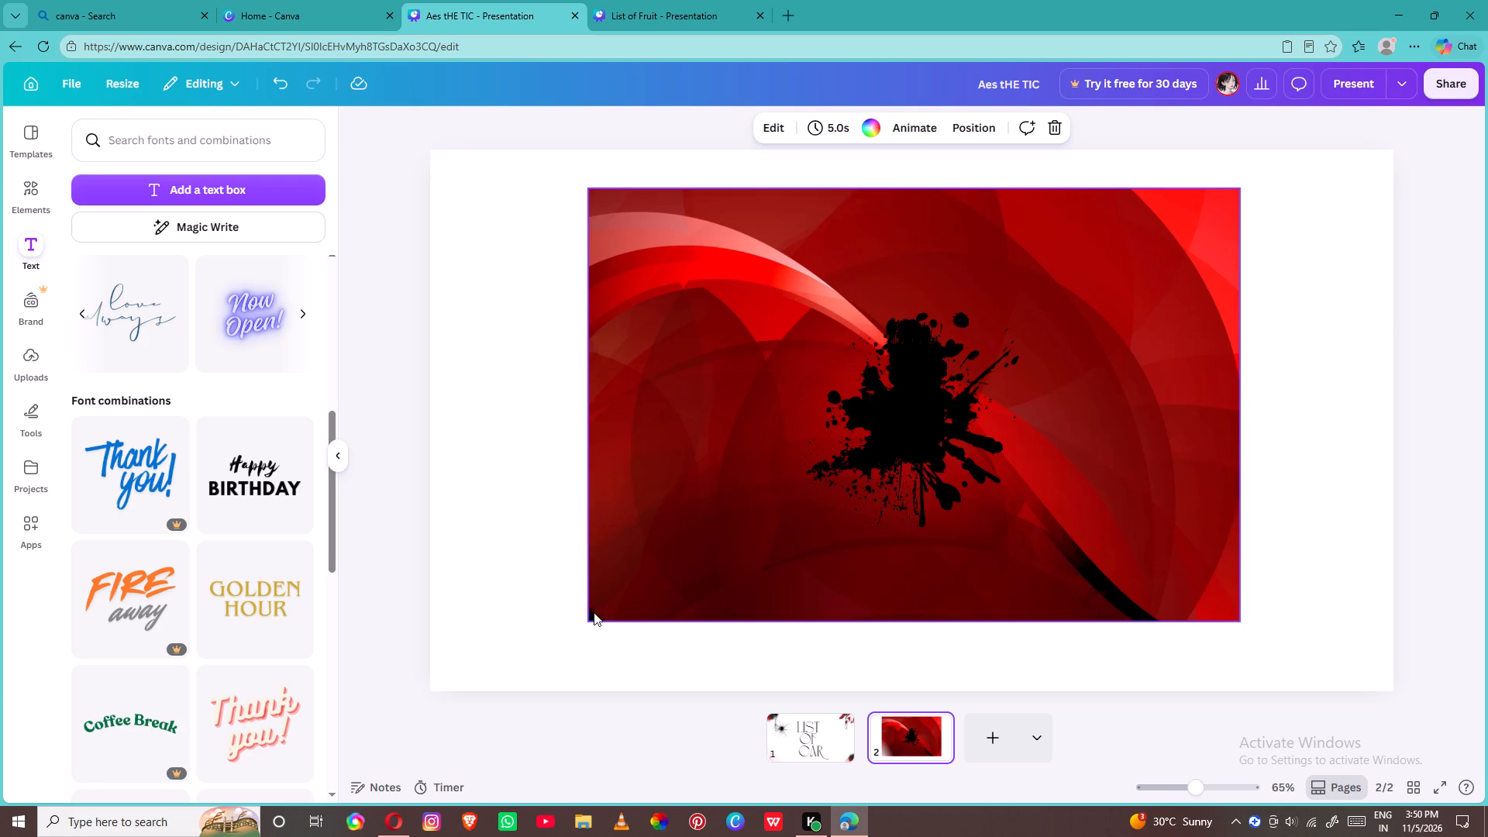
pyautogui.click(591, 618)
pyautogui.moveTo(591, 620); pyautogui.dragTo(436, 664)
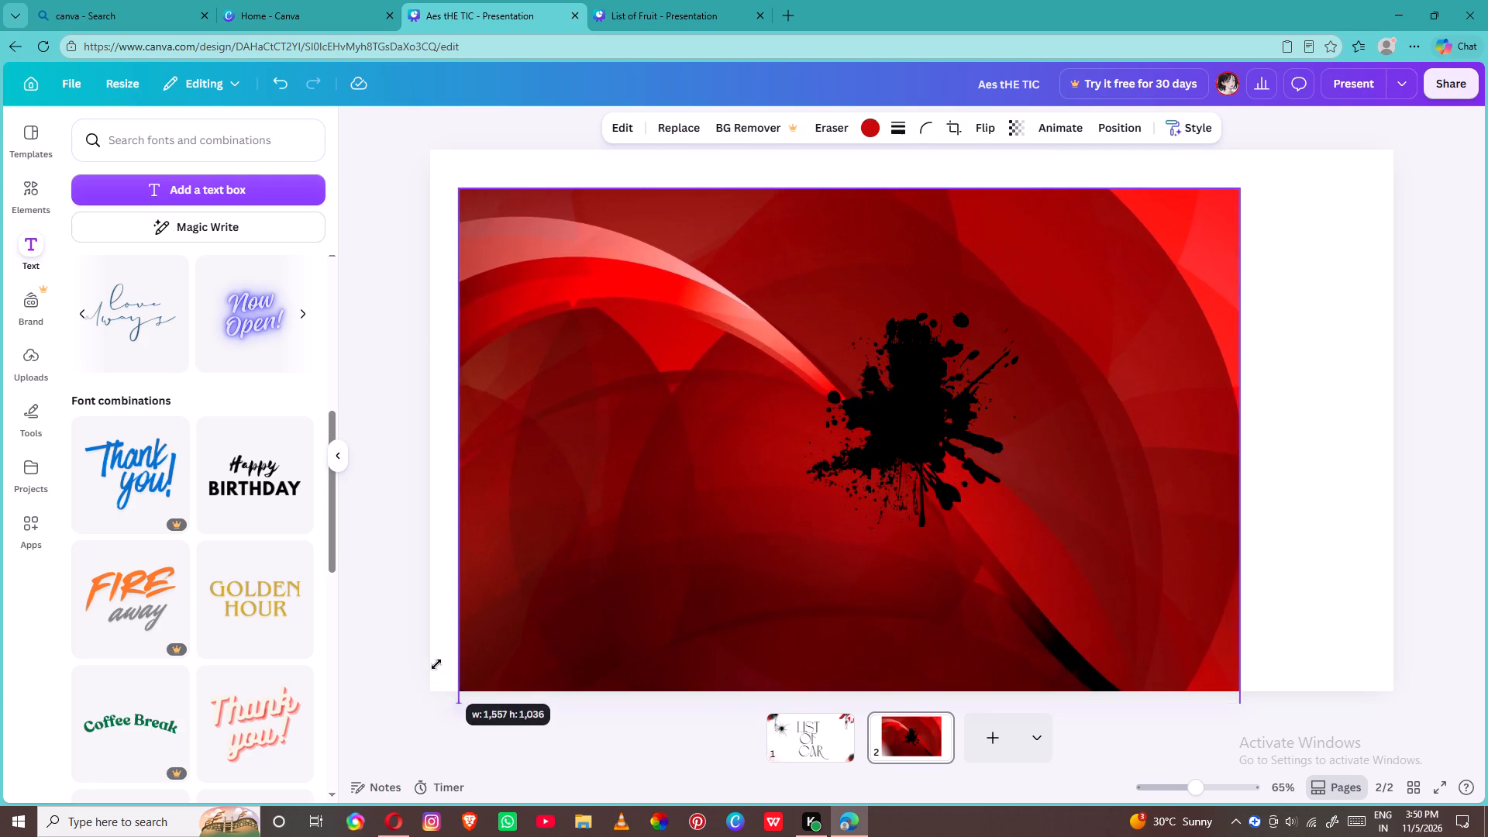
pyautogui.moveTo(436, 664); pyautogui.dragTo(452, 597)
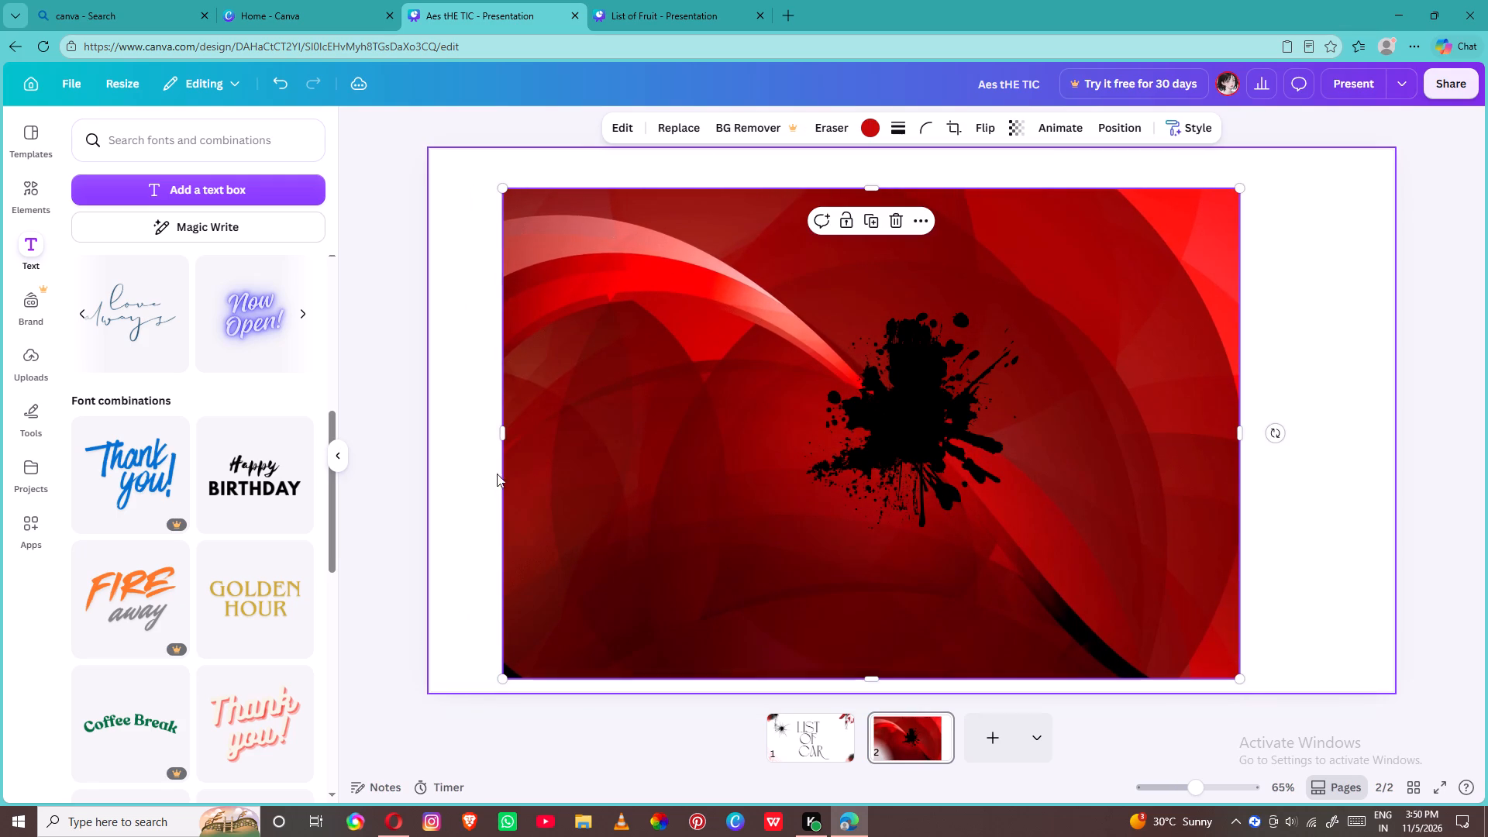
pyautogui.moveTo(509, 475); pyautogui.dragTo(453, 432)
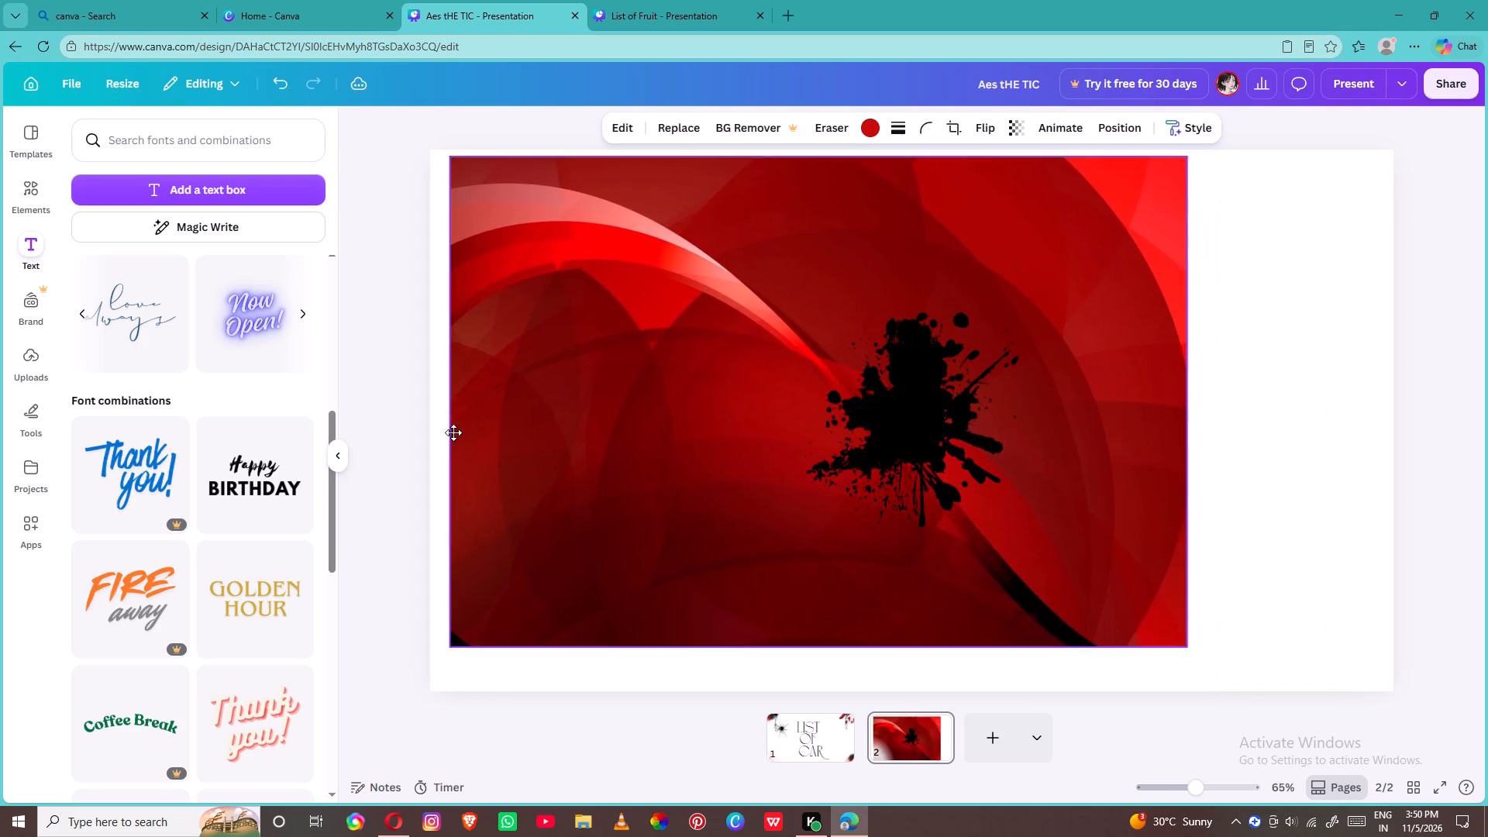
pyautogui.moveTo(453, 432); pyautogui.dragTo(436, 440)
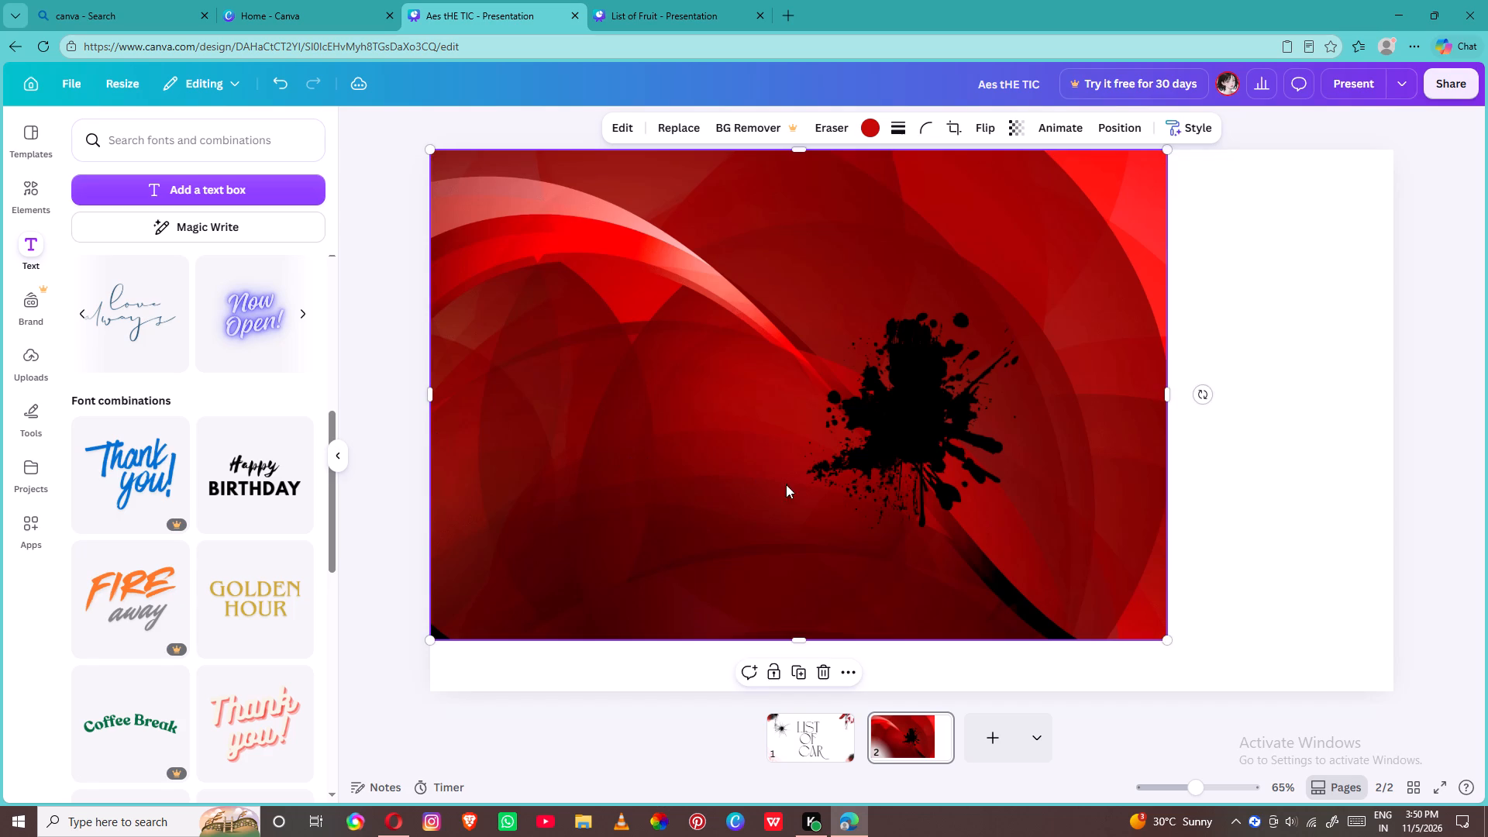
pyautogui.moveTo(1163, 515); pyautogui.dragTo(1311, 551)
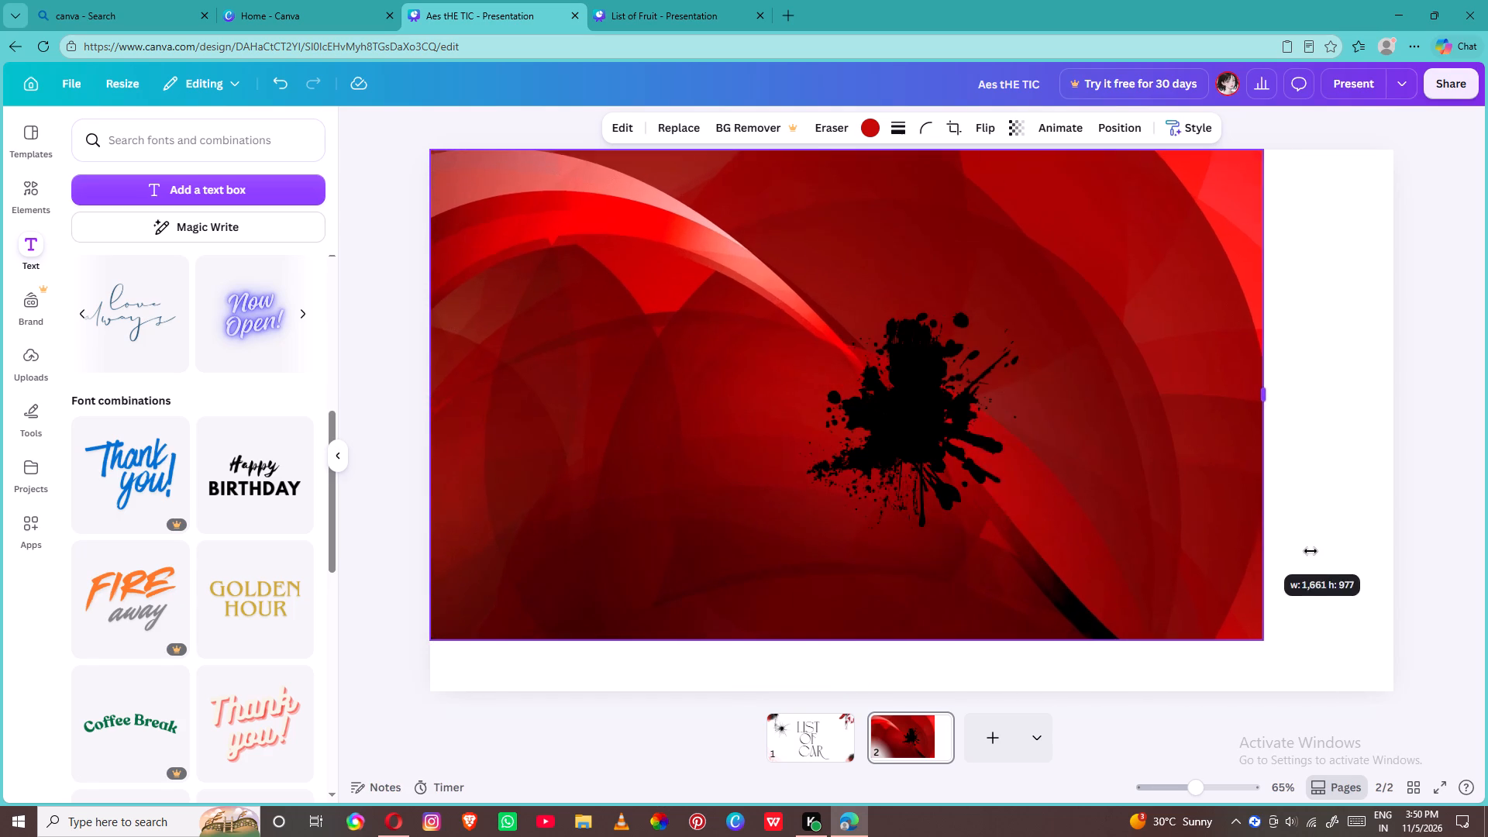
pyautogui.moveTo(1311, 551); pyautogui.dragTo(1399, 570)
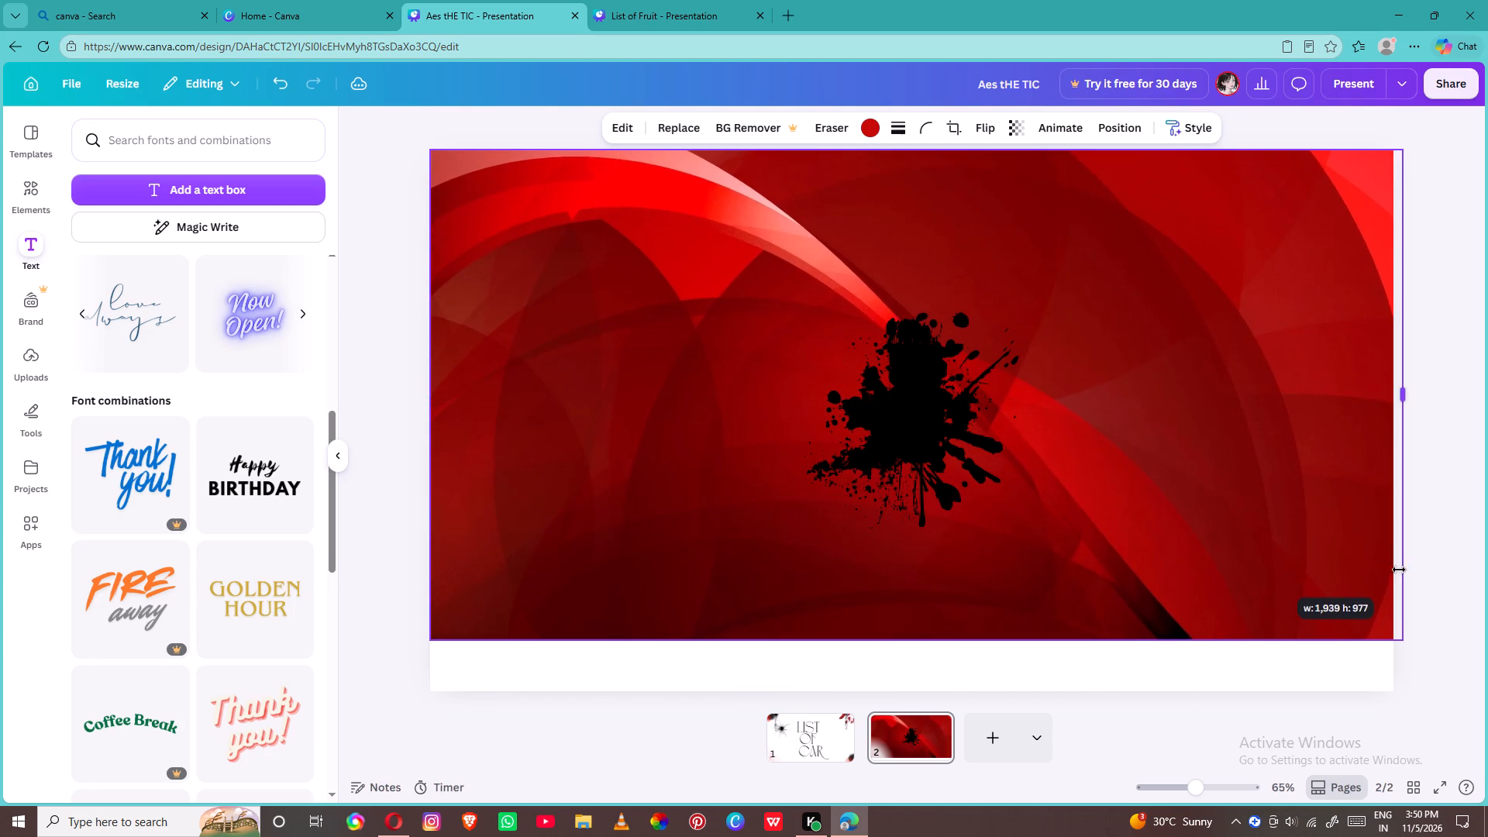
pyautogui.moveTo(1399, 570); pyautogui.dragTo(1386, 572)
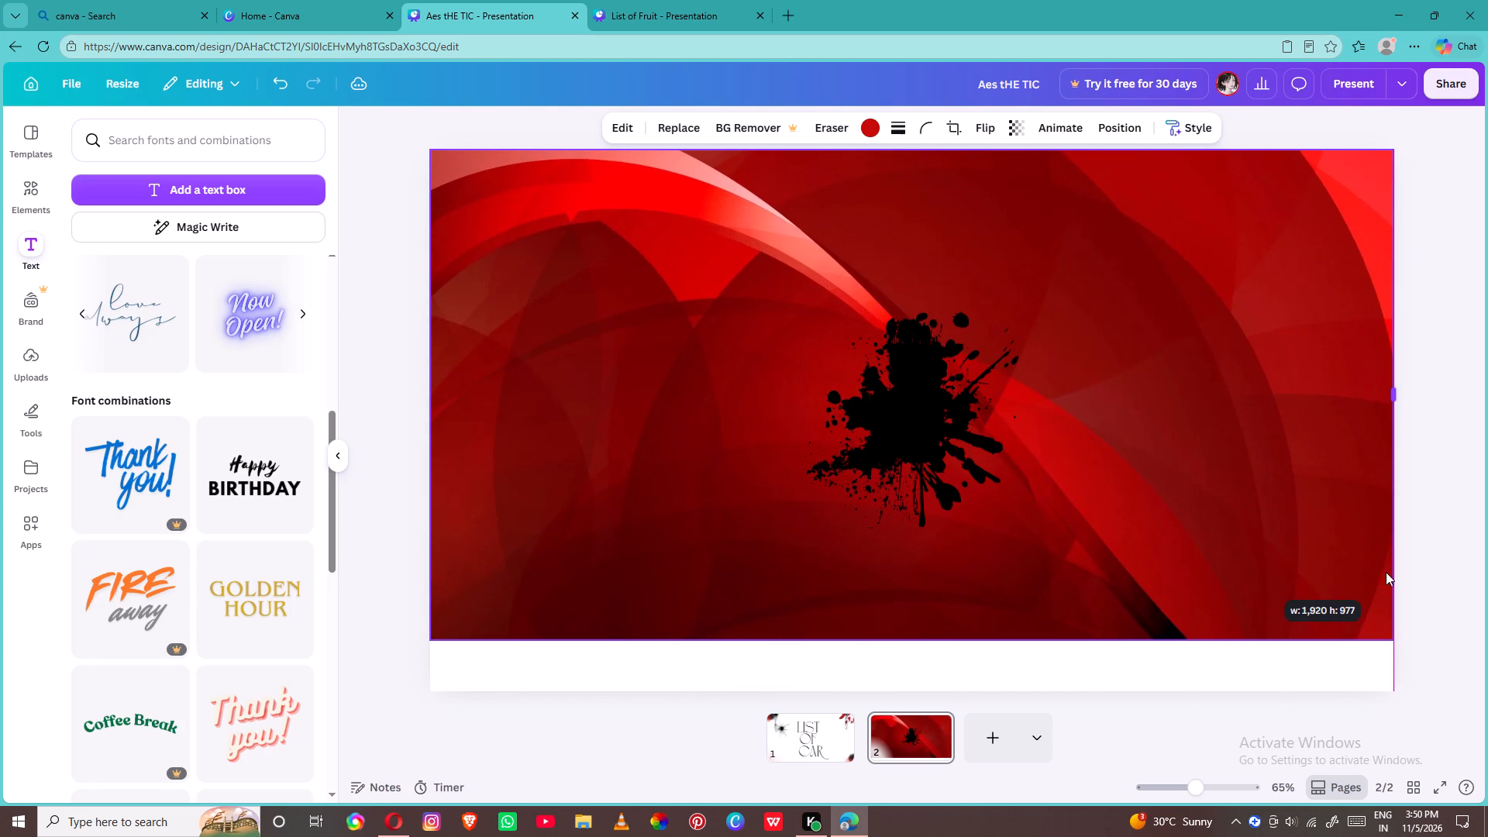
pyautogui.moveTo(1370, 640); pyautogui.dragTo(1374, 697)
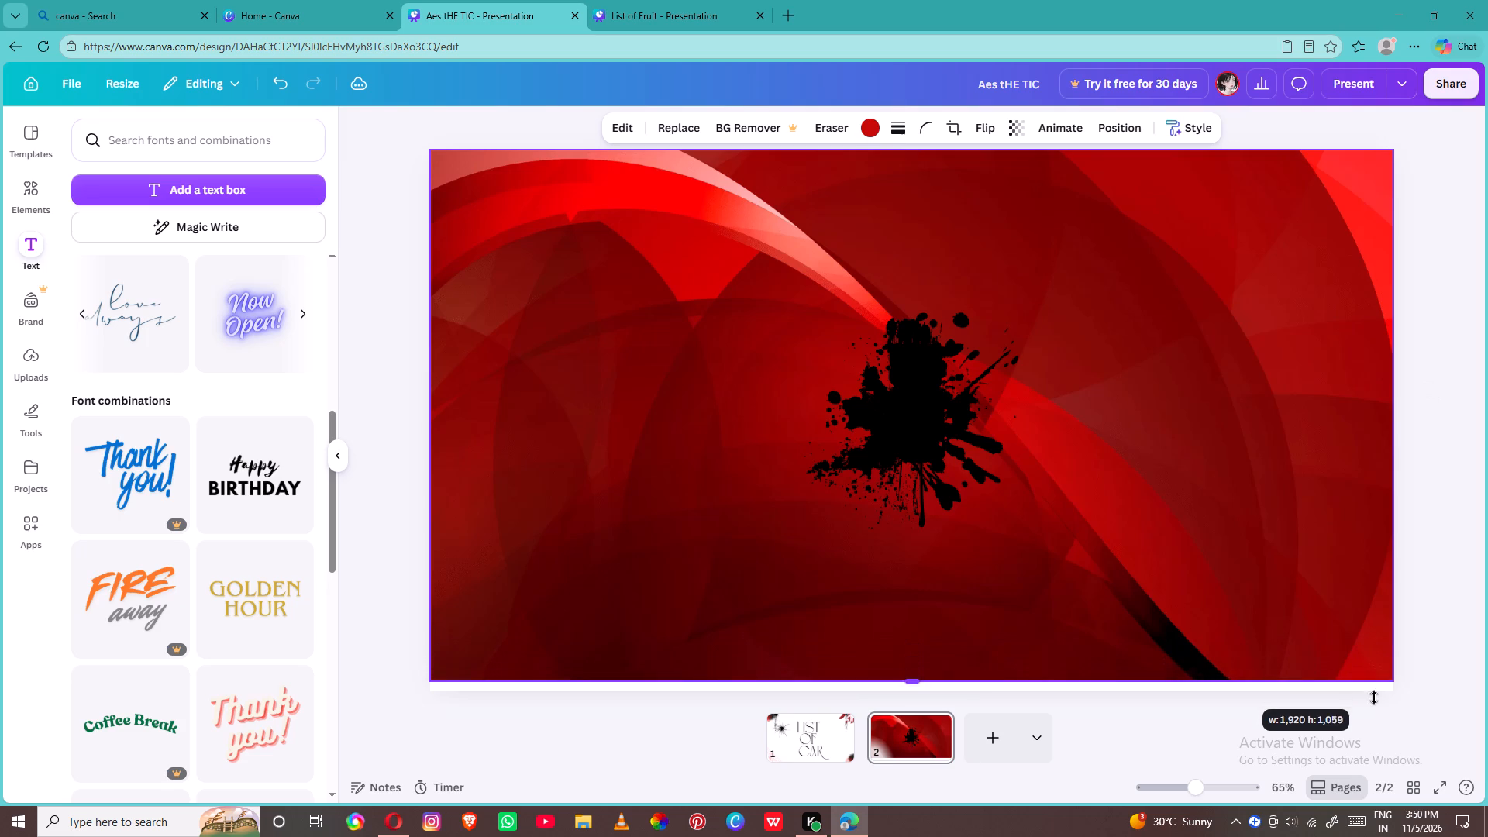
pyautogui.moveTo(1374, 697); pyautogui.dragTo(1373, 688)
# Move page 2's black brush stroke and dripping splatter into the top-right corner of the page, partly overlapping each other.
pyautogui.moveTo(901, 427); pyautogui.dragTo(1354, 262)
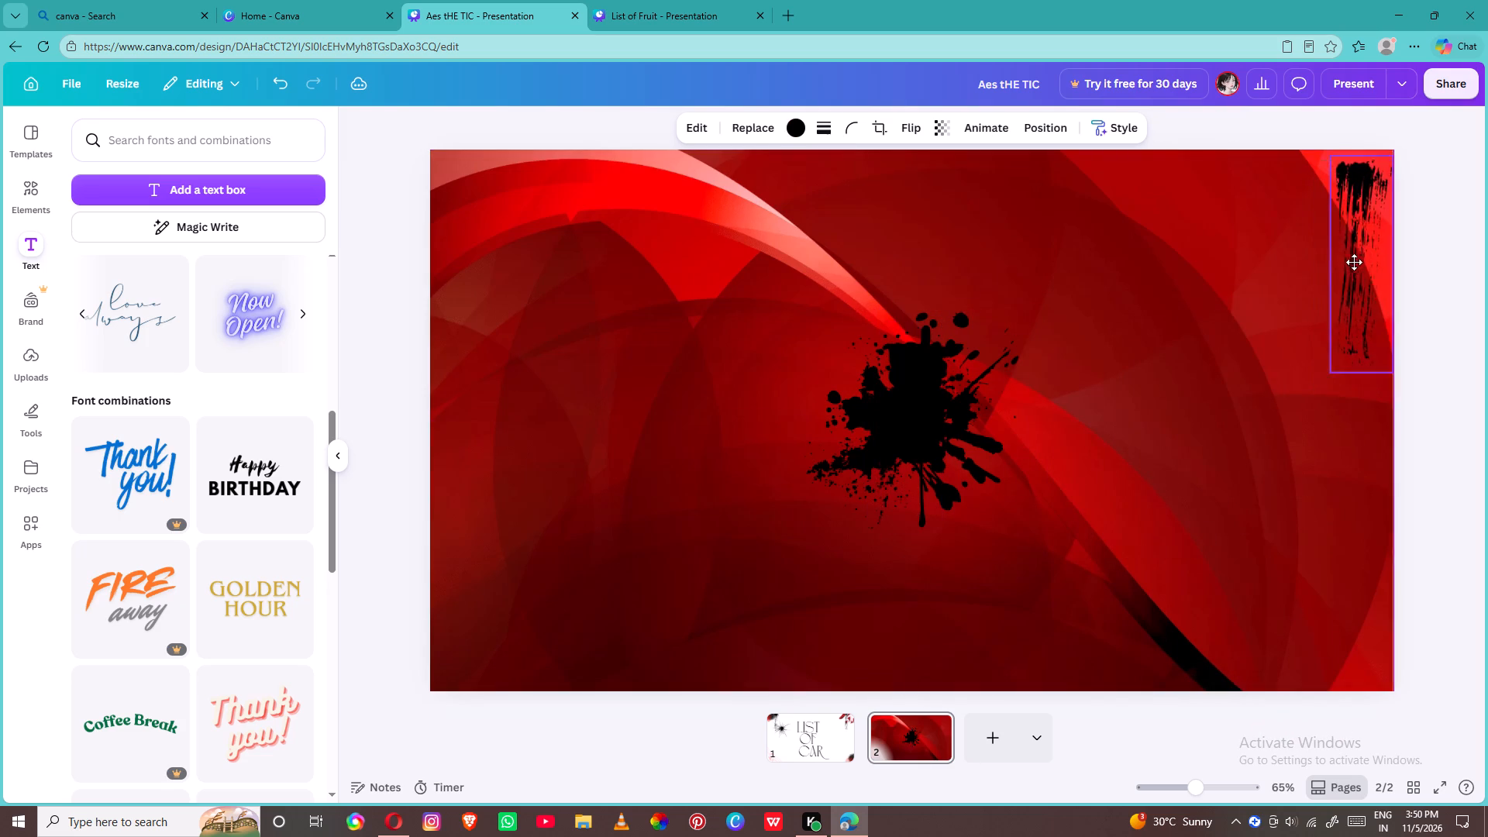
pyautogui.moveTo(1354, 262); pyautogui.dragTo(1371, 239)
pyautogui.moveTo(943, 407); pyautogui.dragTo(1080, 241)
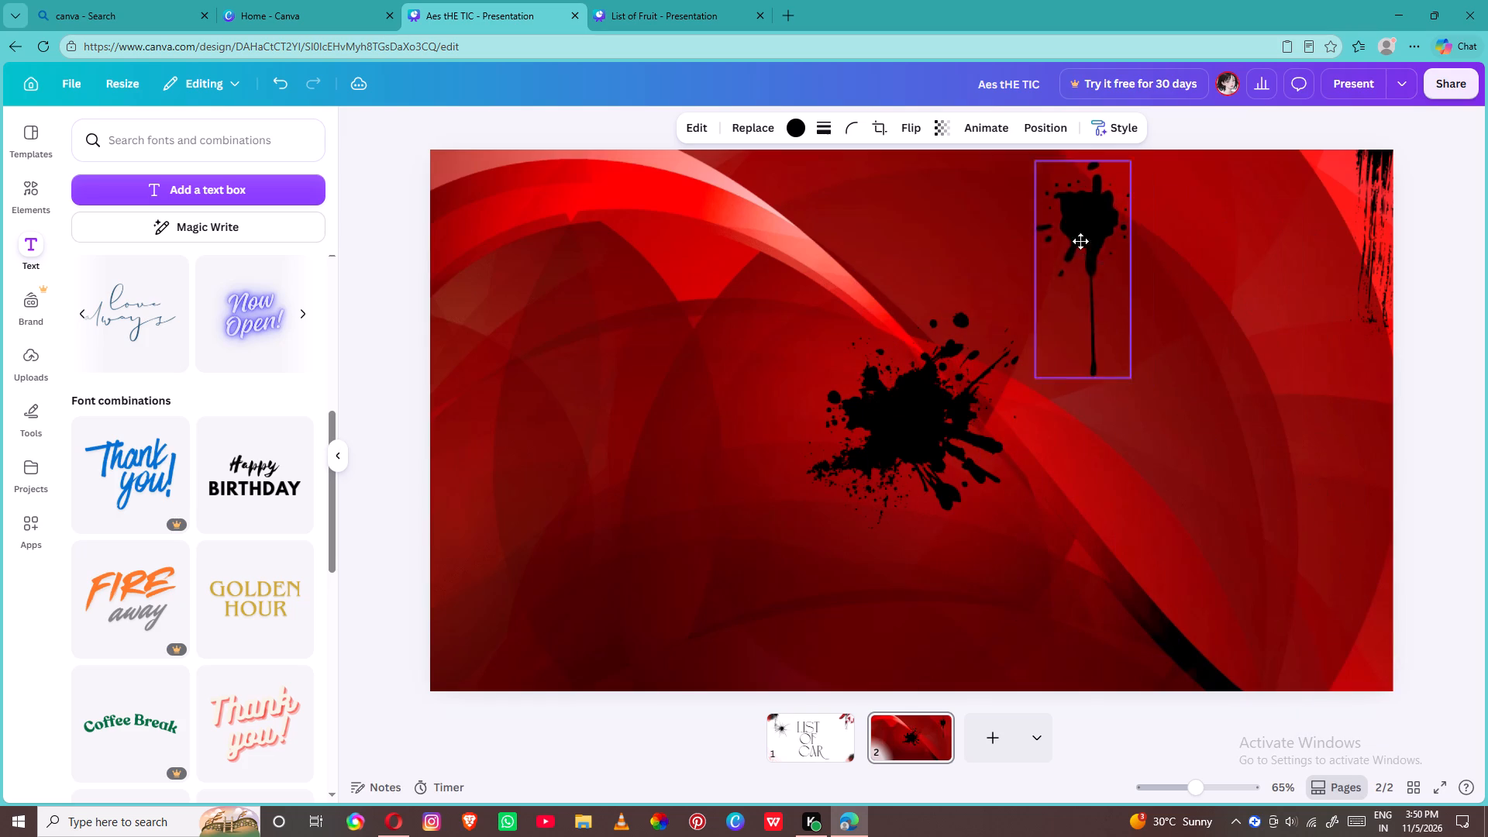
pyautogui.moveTo(1080, 241); pyautogui.dragTo(1373, 225)
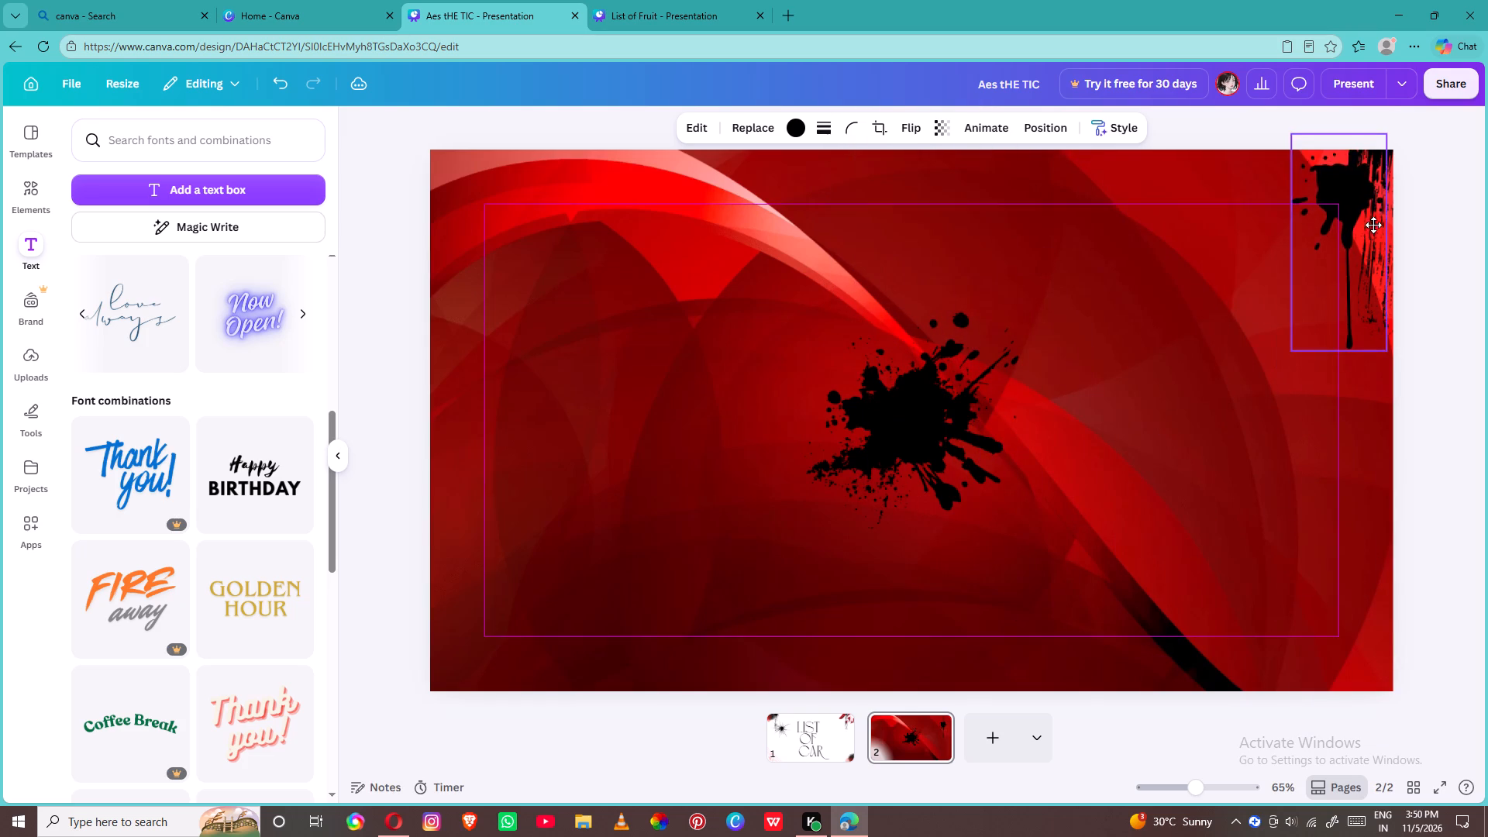
pyautogui.moveTo(1373, 225); pyautogui.dragTo(1373, 191)
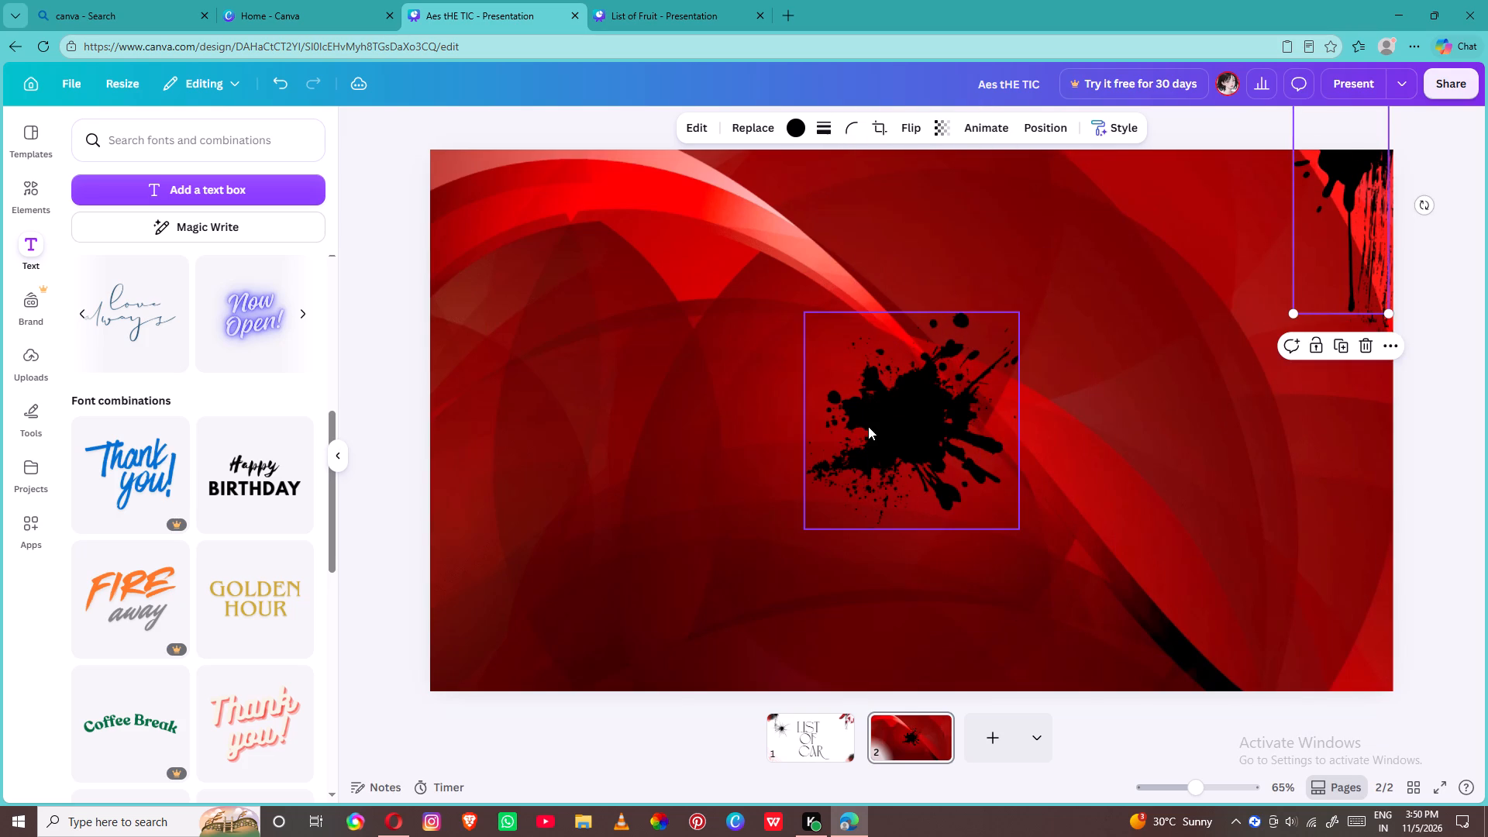
# Move the large black ink splatter into the bottom-right corner of page 2.
pyautogui.moveTo(868, 426); pyautogui.dragTo(1246, 591)
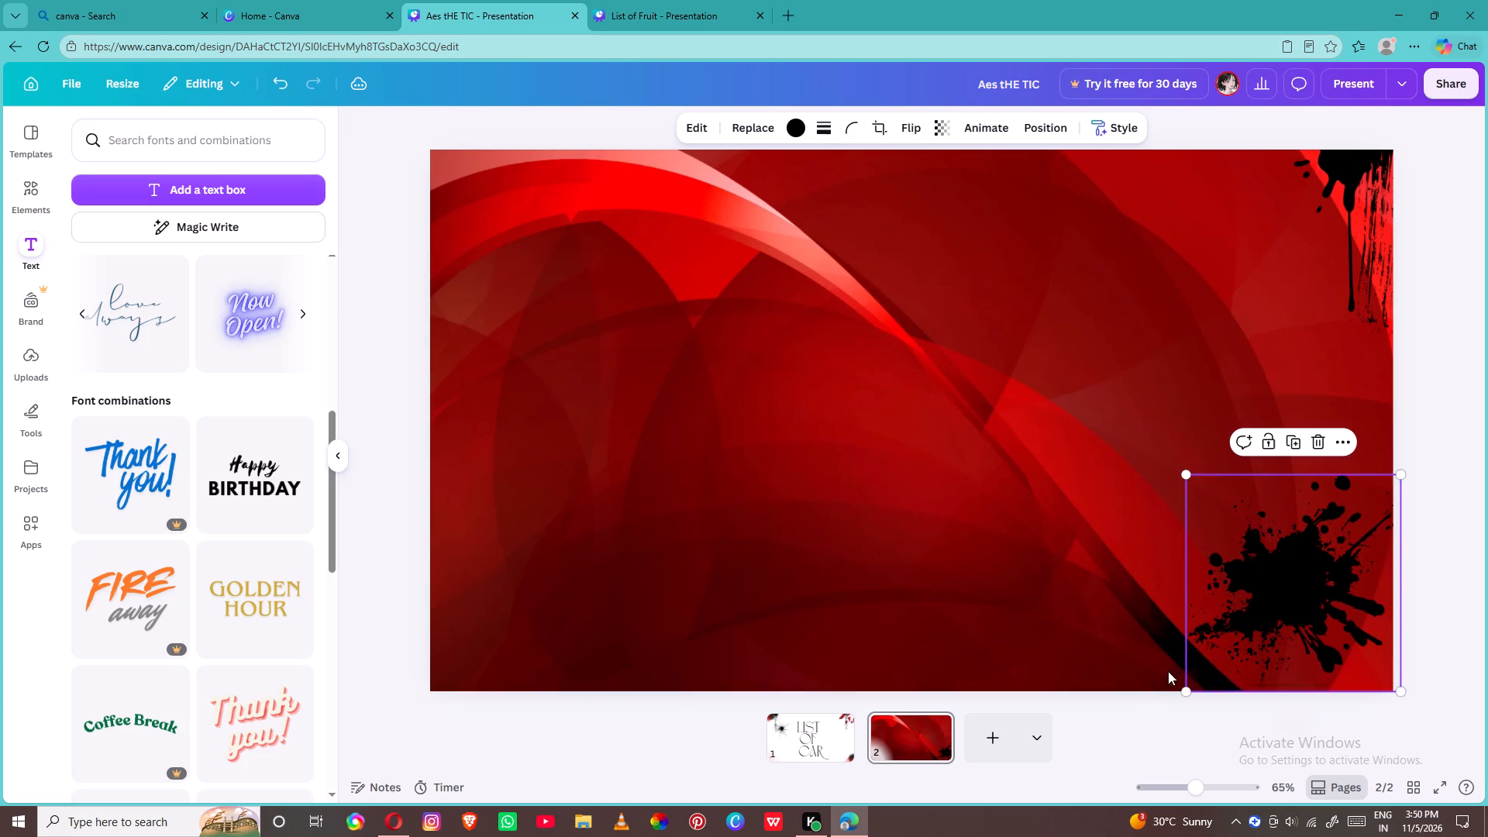
# Switch to the Opera browser, consult the A to Z car brand list, and search the web for "audi" in a new tab.
pyautogui.click(350, 824)
pyautogui.click(398, 825)
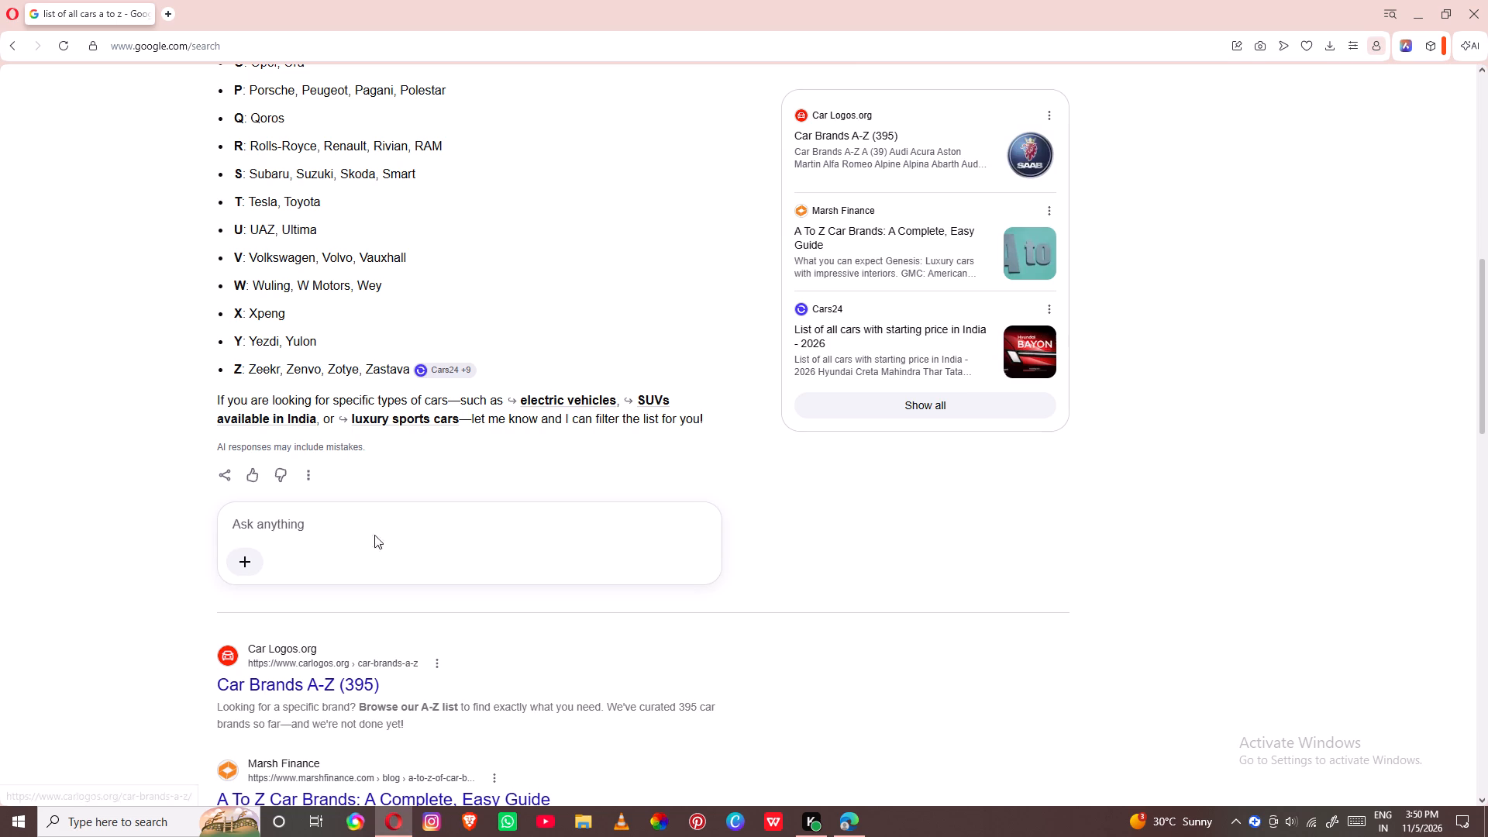
pyautogui.scroll(5, 354, 456)
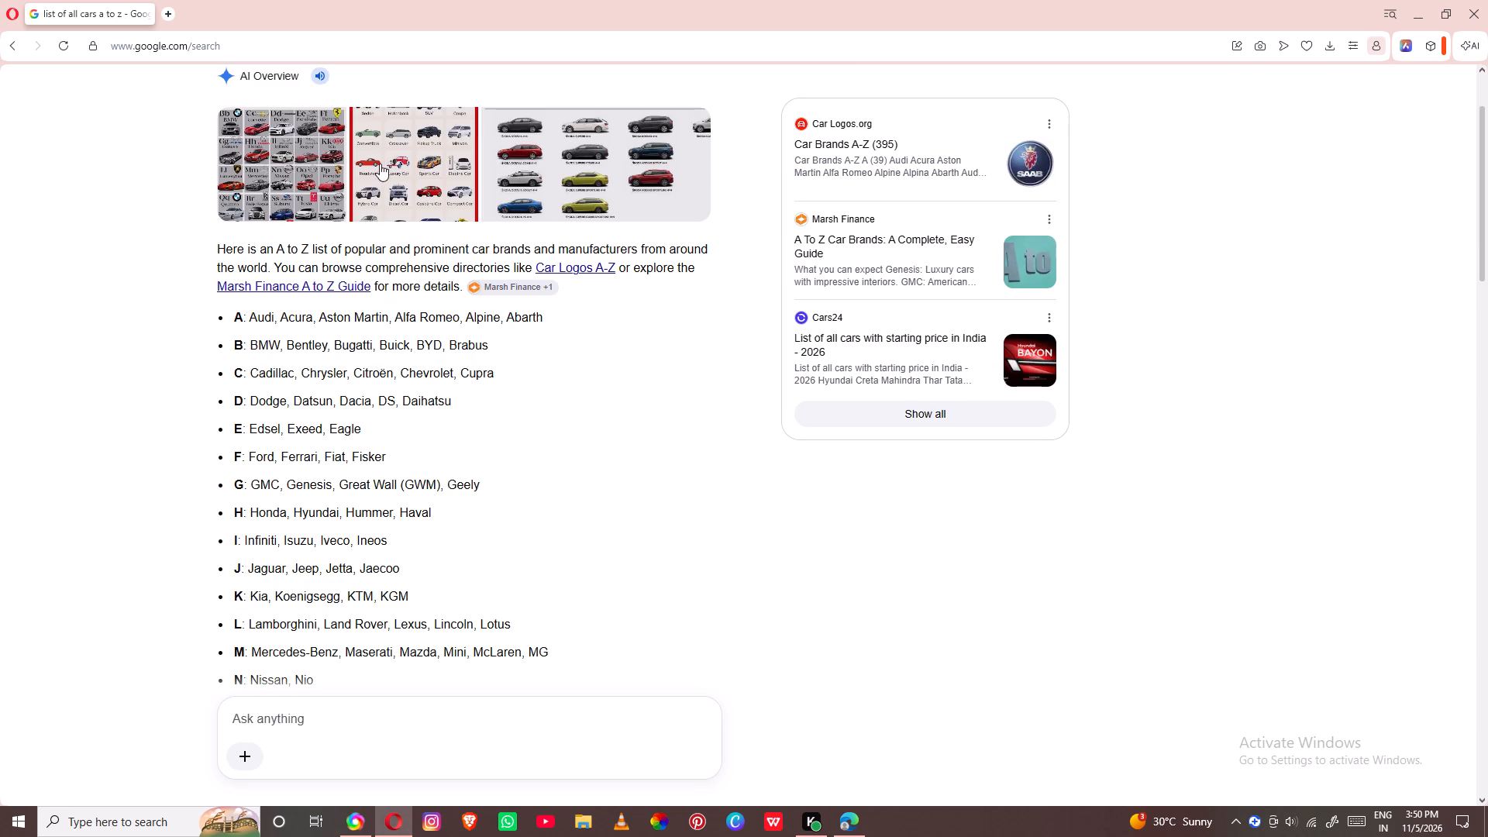
pyautogui.scroll(5, 340, 137)
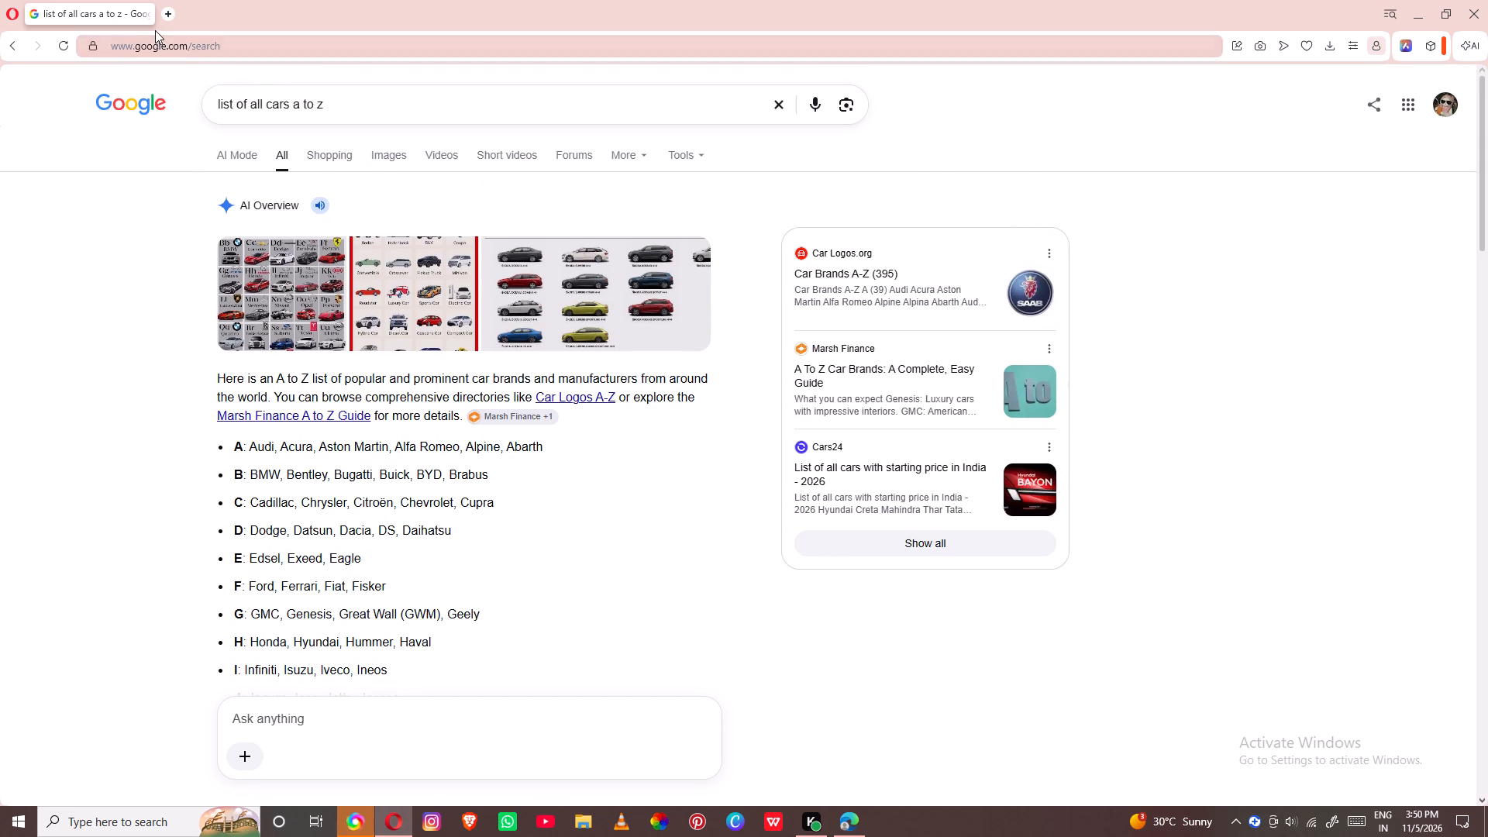
pyautogui.click(167, 22)
pyautogui.click(167, 15)
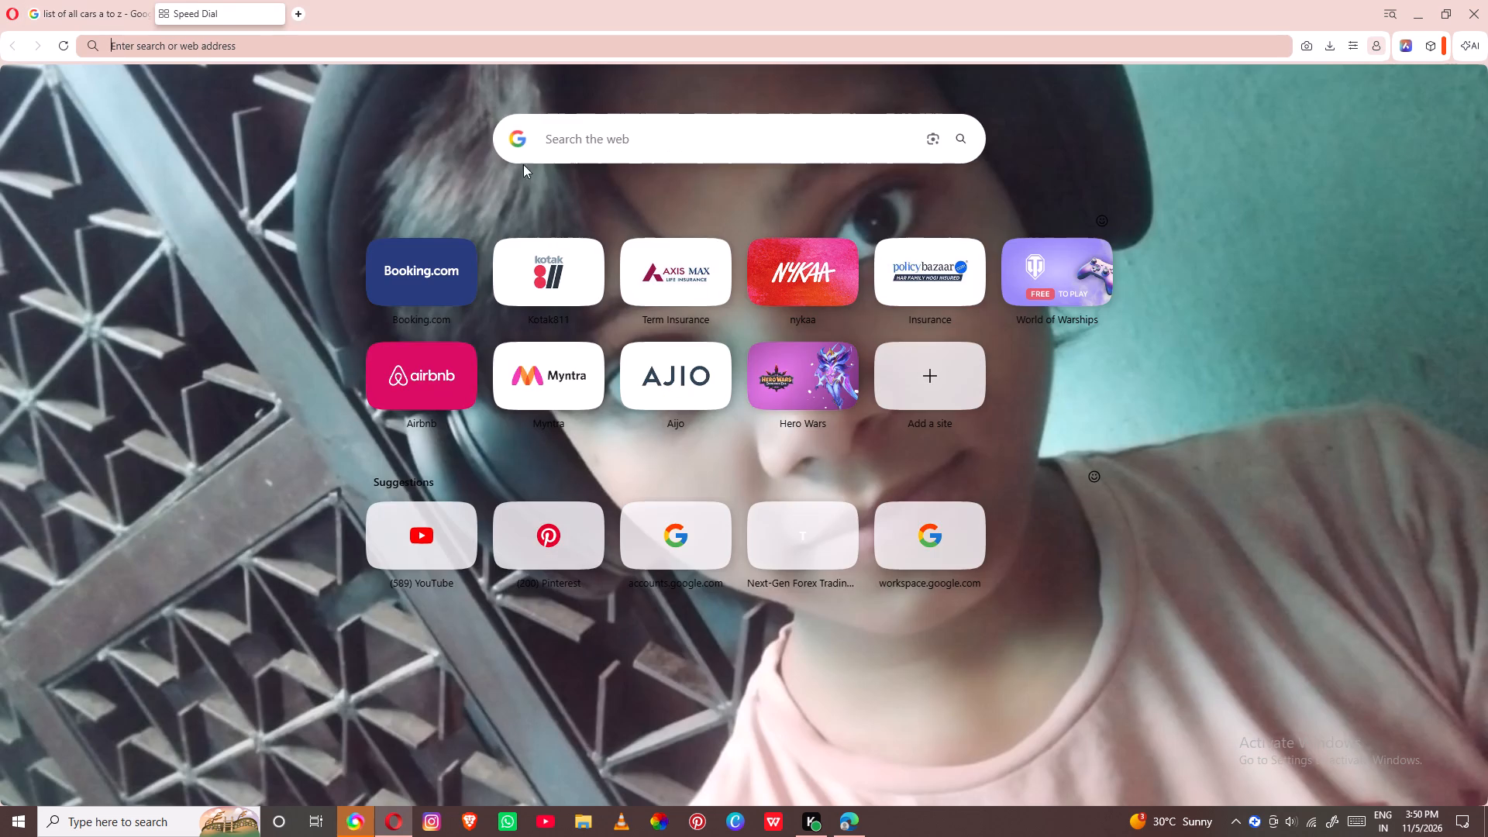
pyautogui.click(569, 142)
pyautogui.press('a')
pyautogui.press('u')
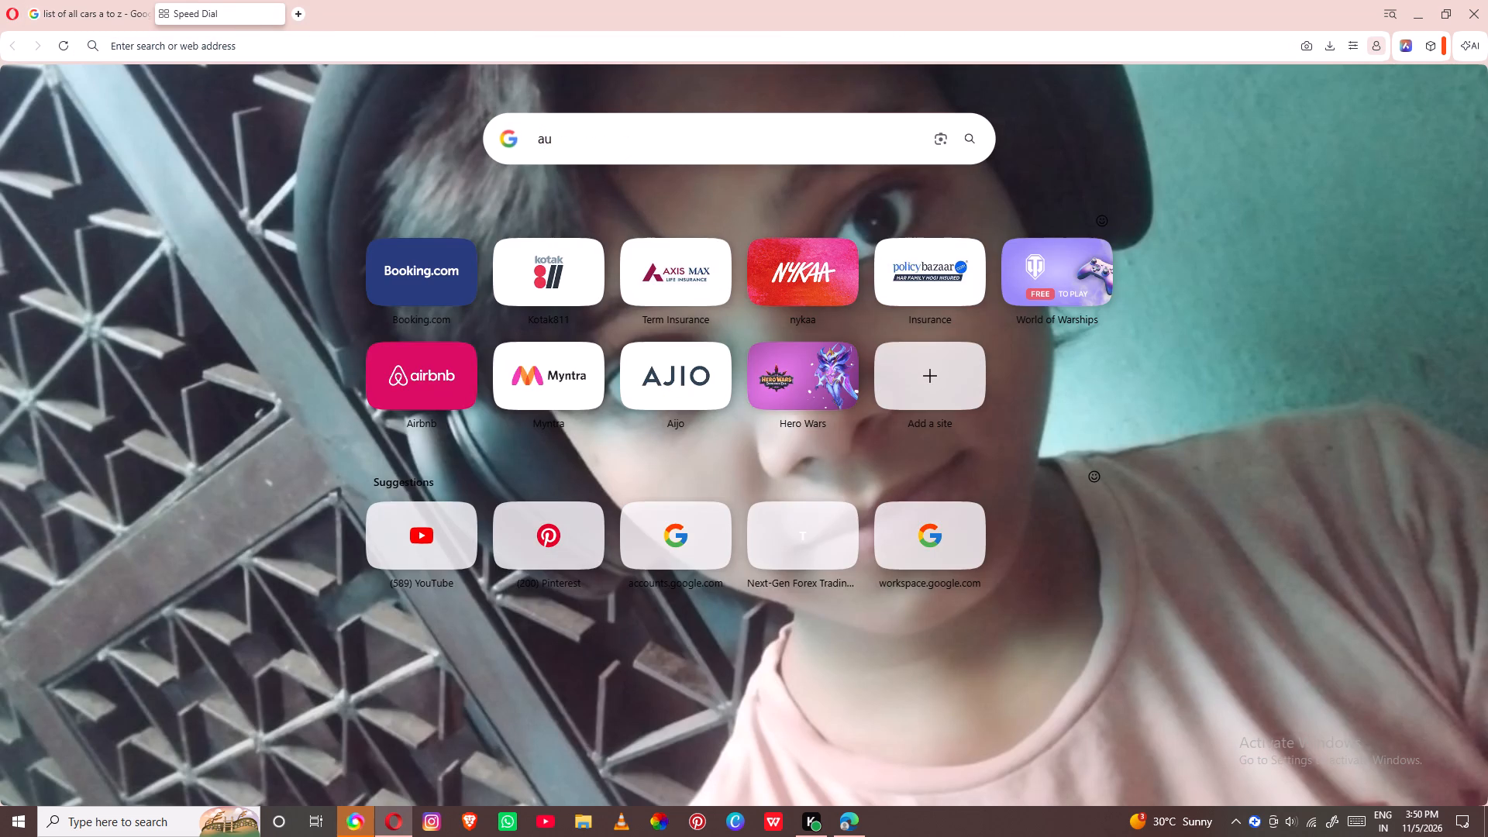
pyautogui.write('di')
pyautogui.press('Return')
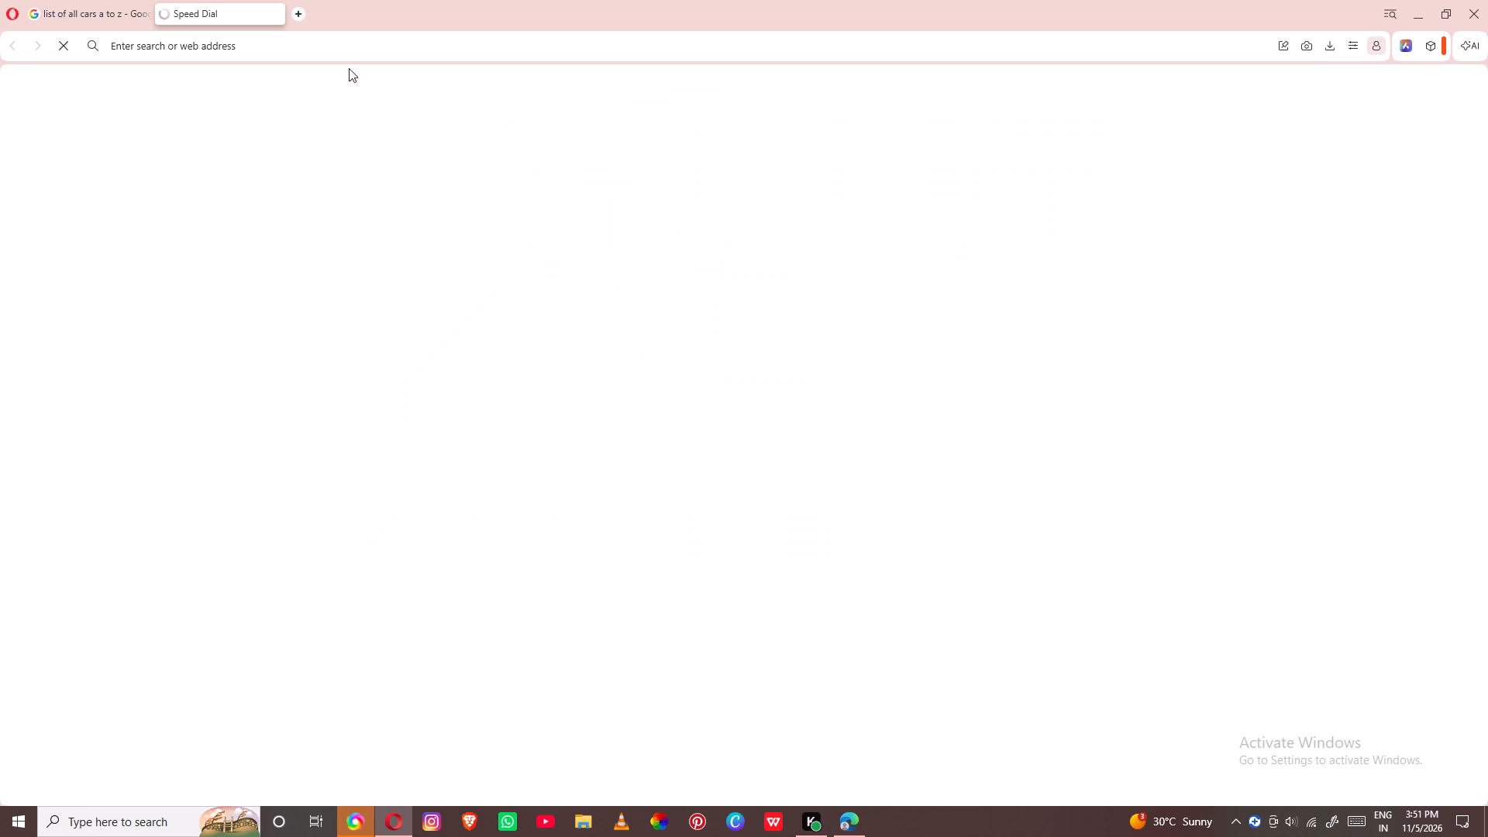
pyautogui.click(108, 9)
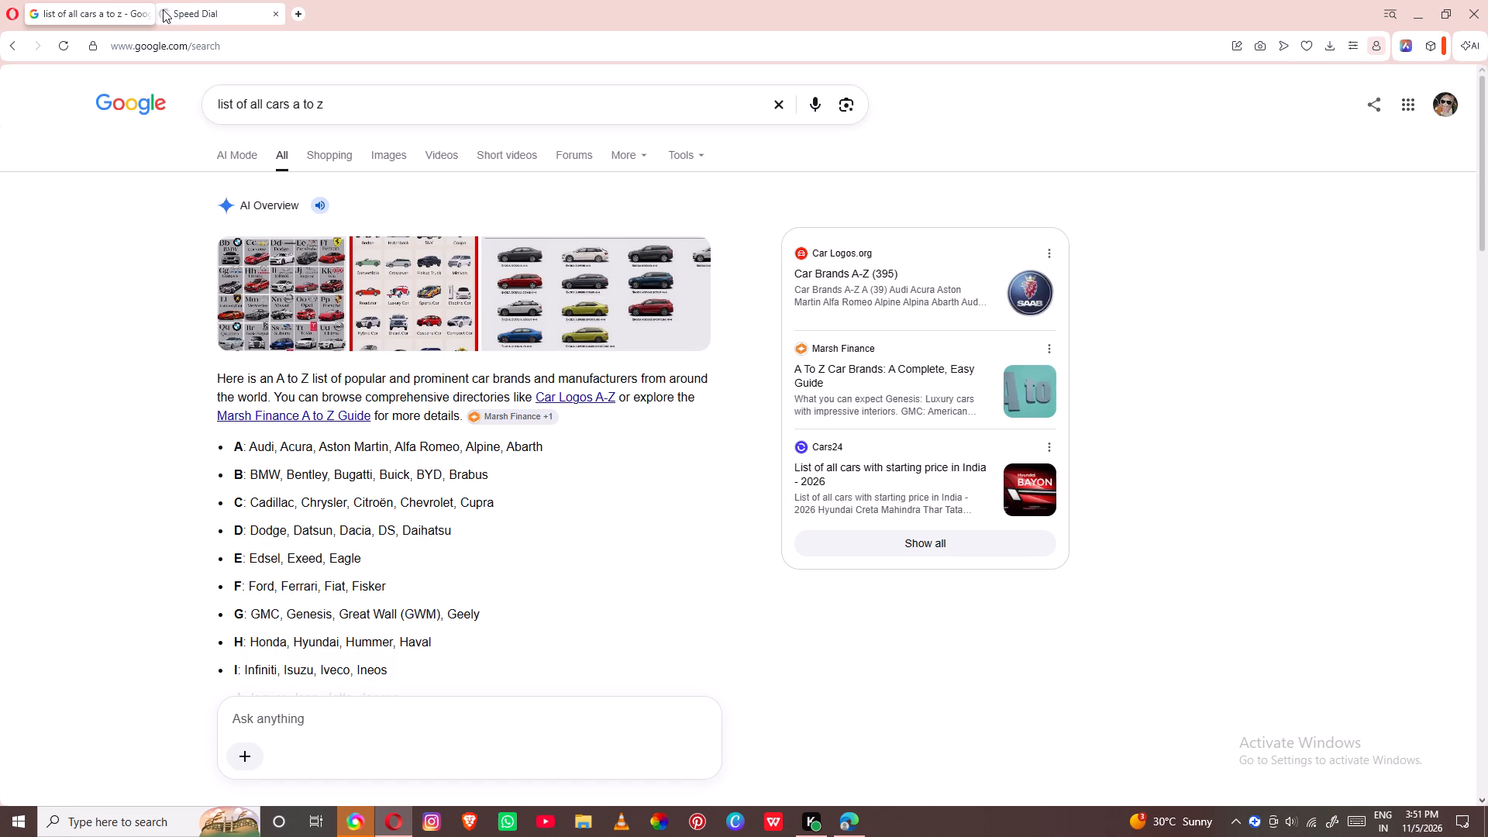
pyautogui.click(182, 8)
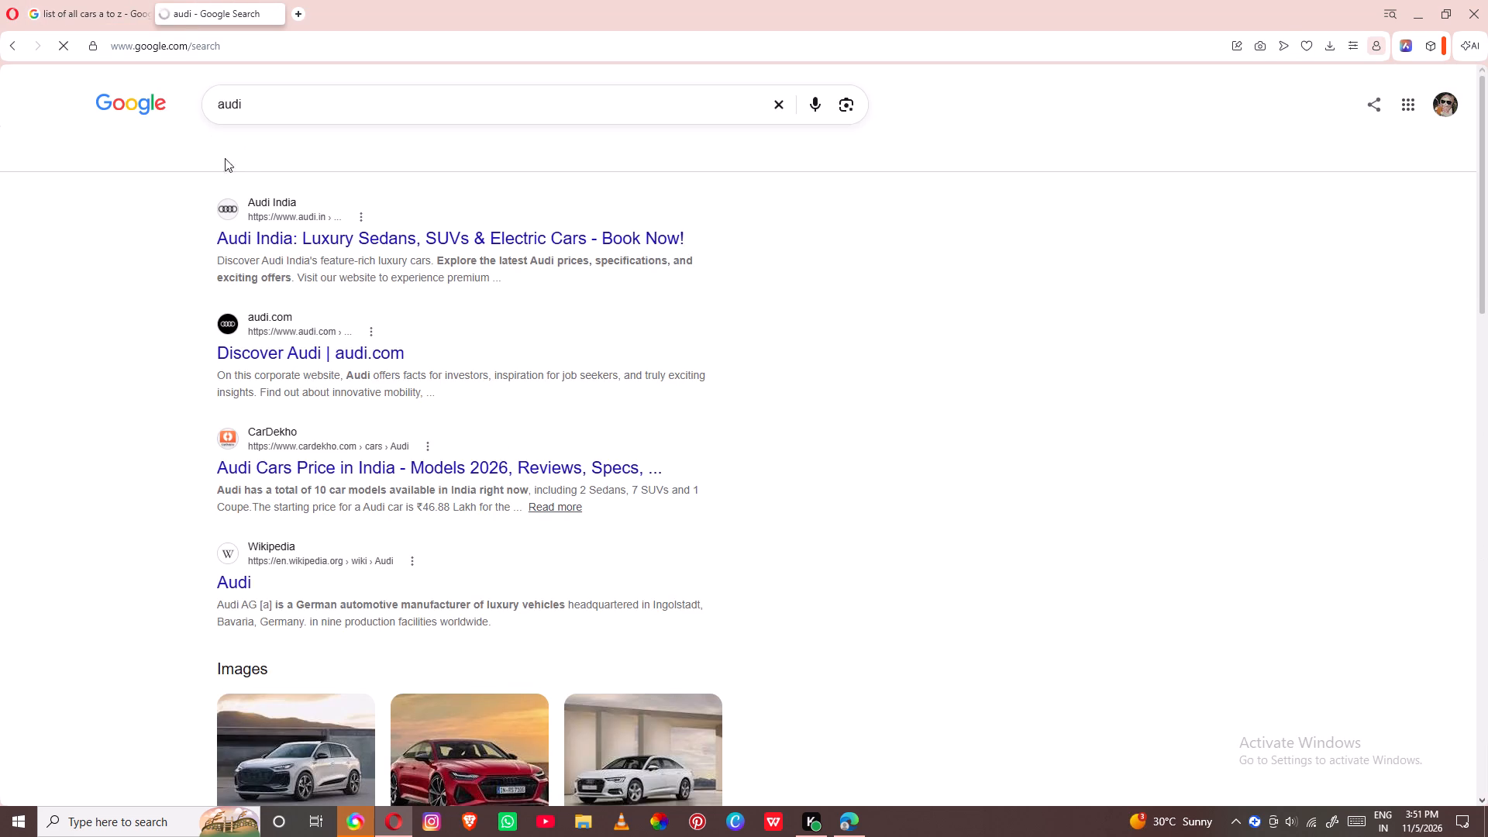
# Copy the blue New Audi Q7 picture from the audi image results and paste it onto page 2 of the Canva presentation in Edge.
pyautogui.scroll(-3, 226, 163)
pyautogui.scroll(3, 227, 162)
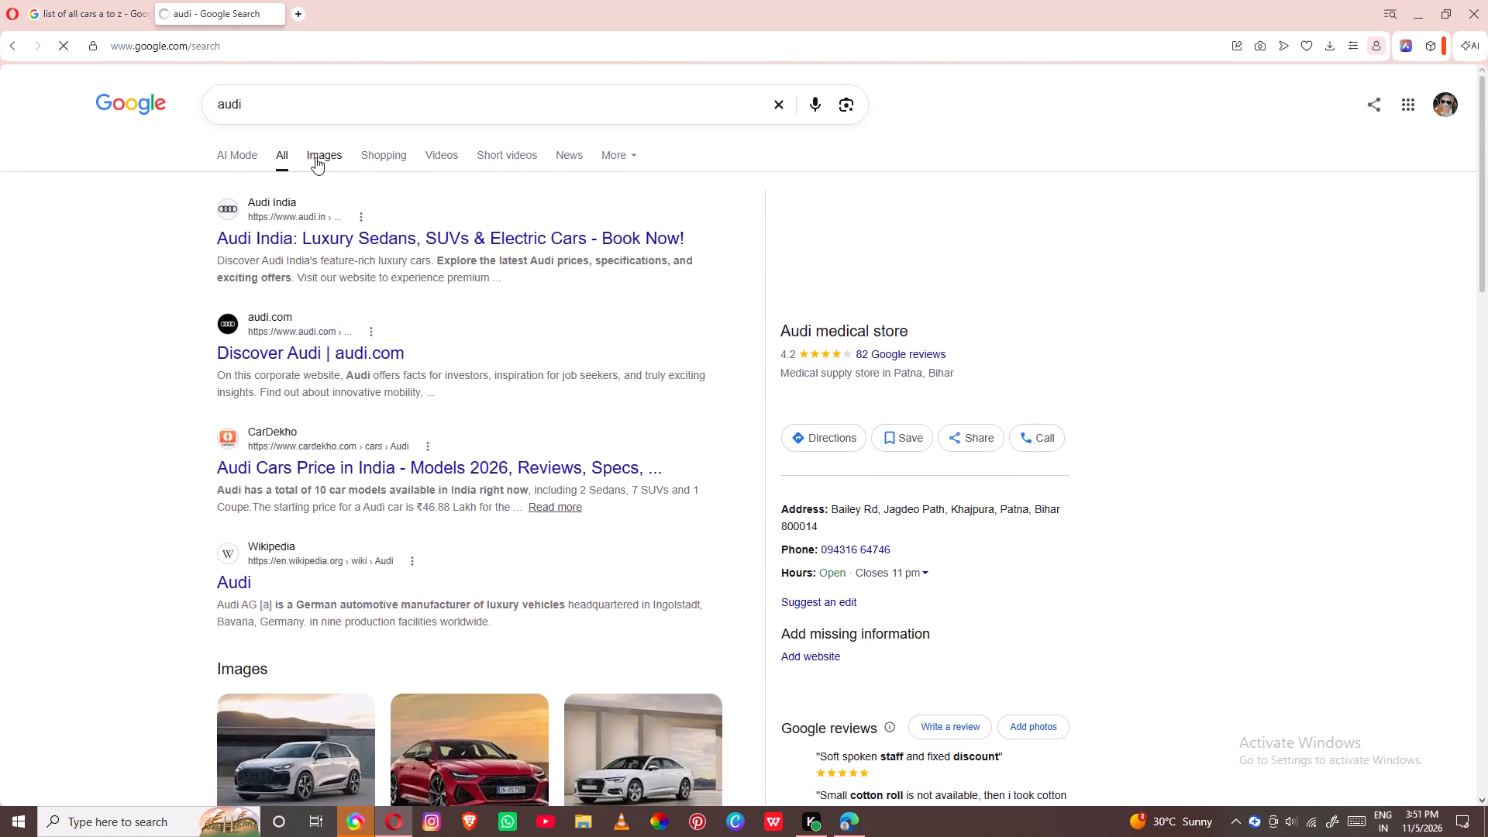
pyautogui.click(317, 154)
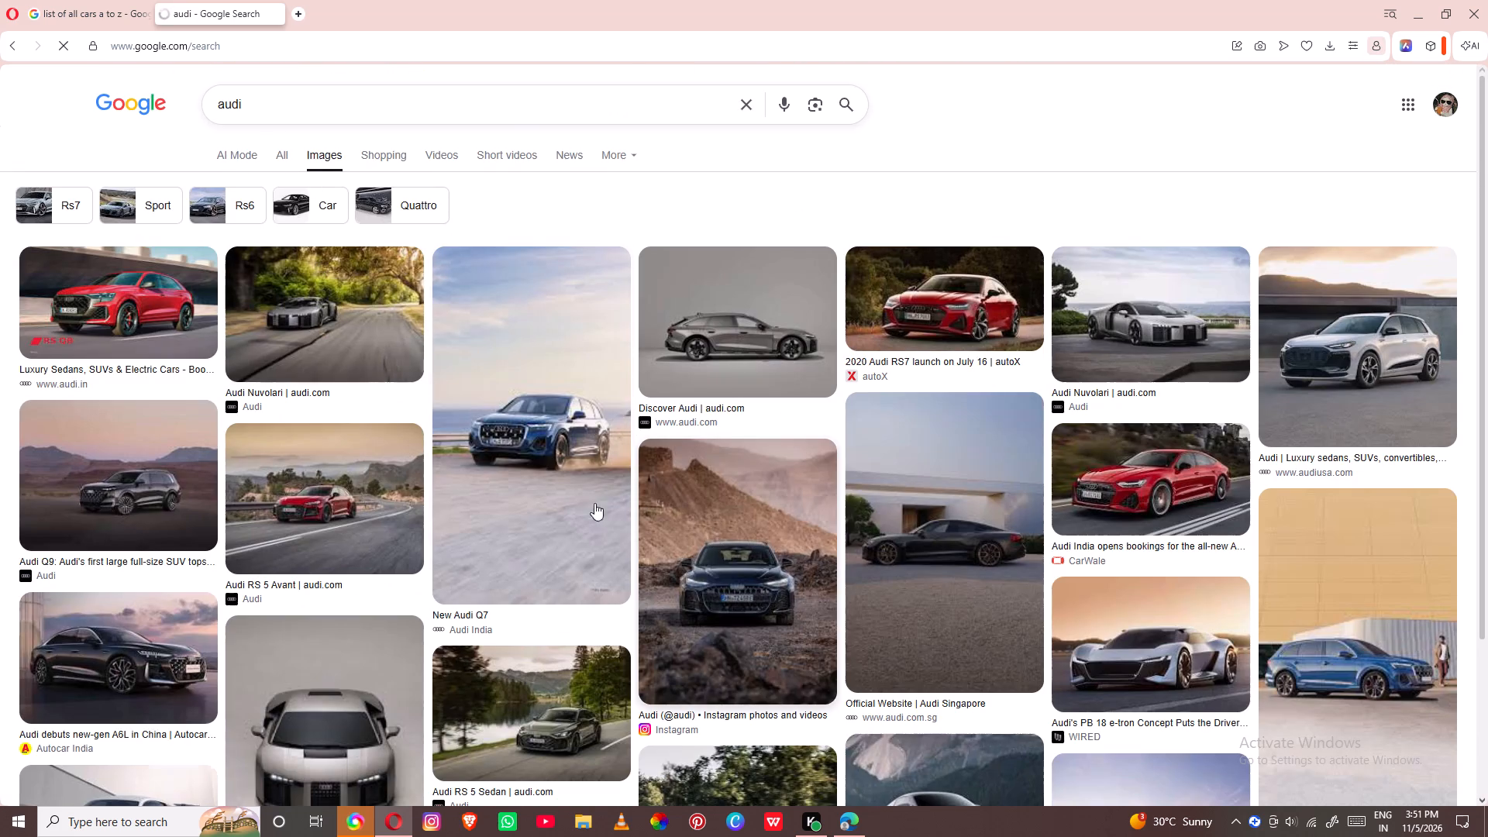
pyautogui.rightClick(547, 498)
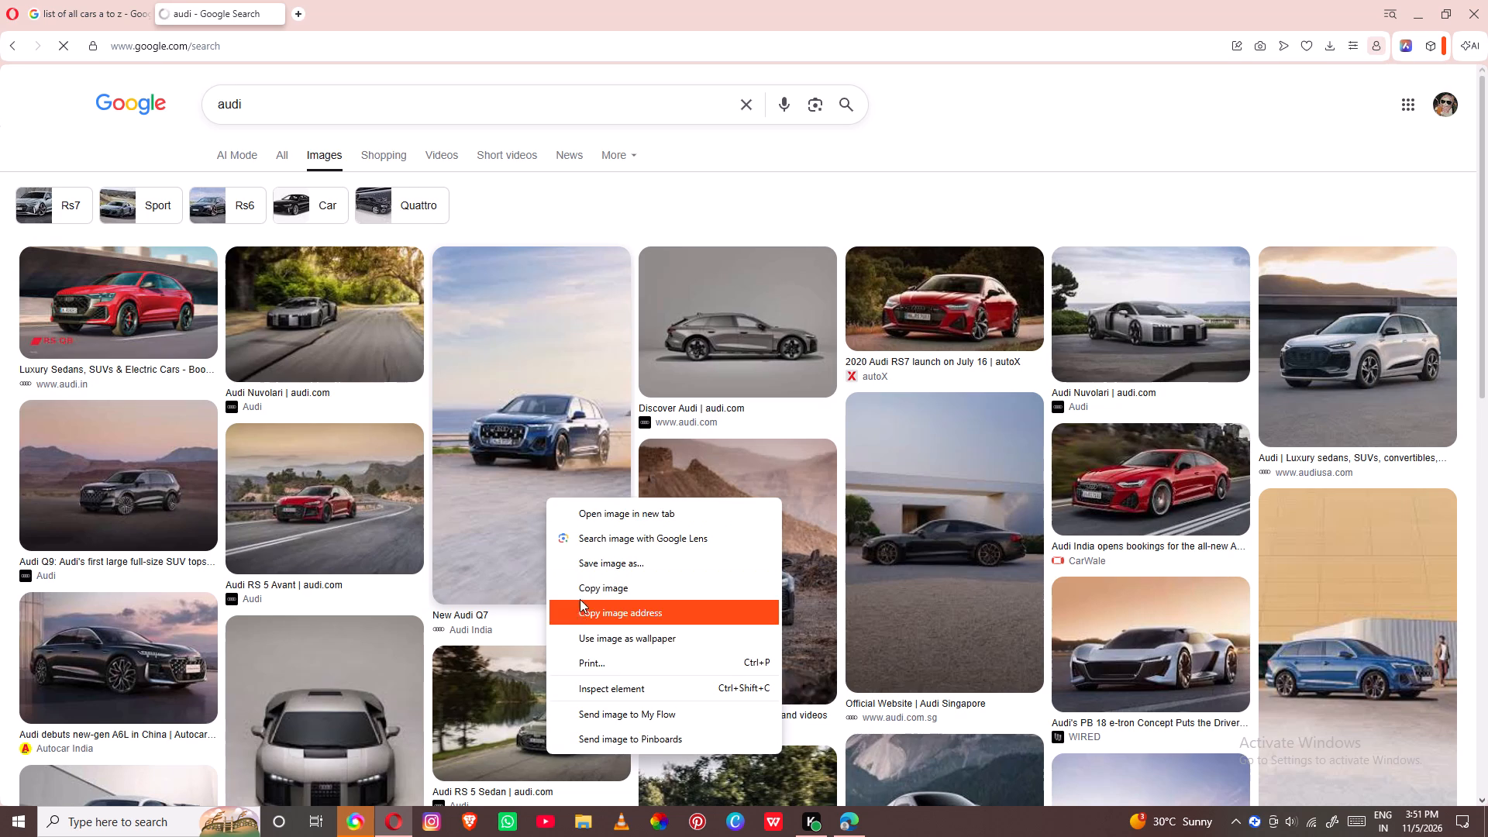
pyautogui.click(581, 591)
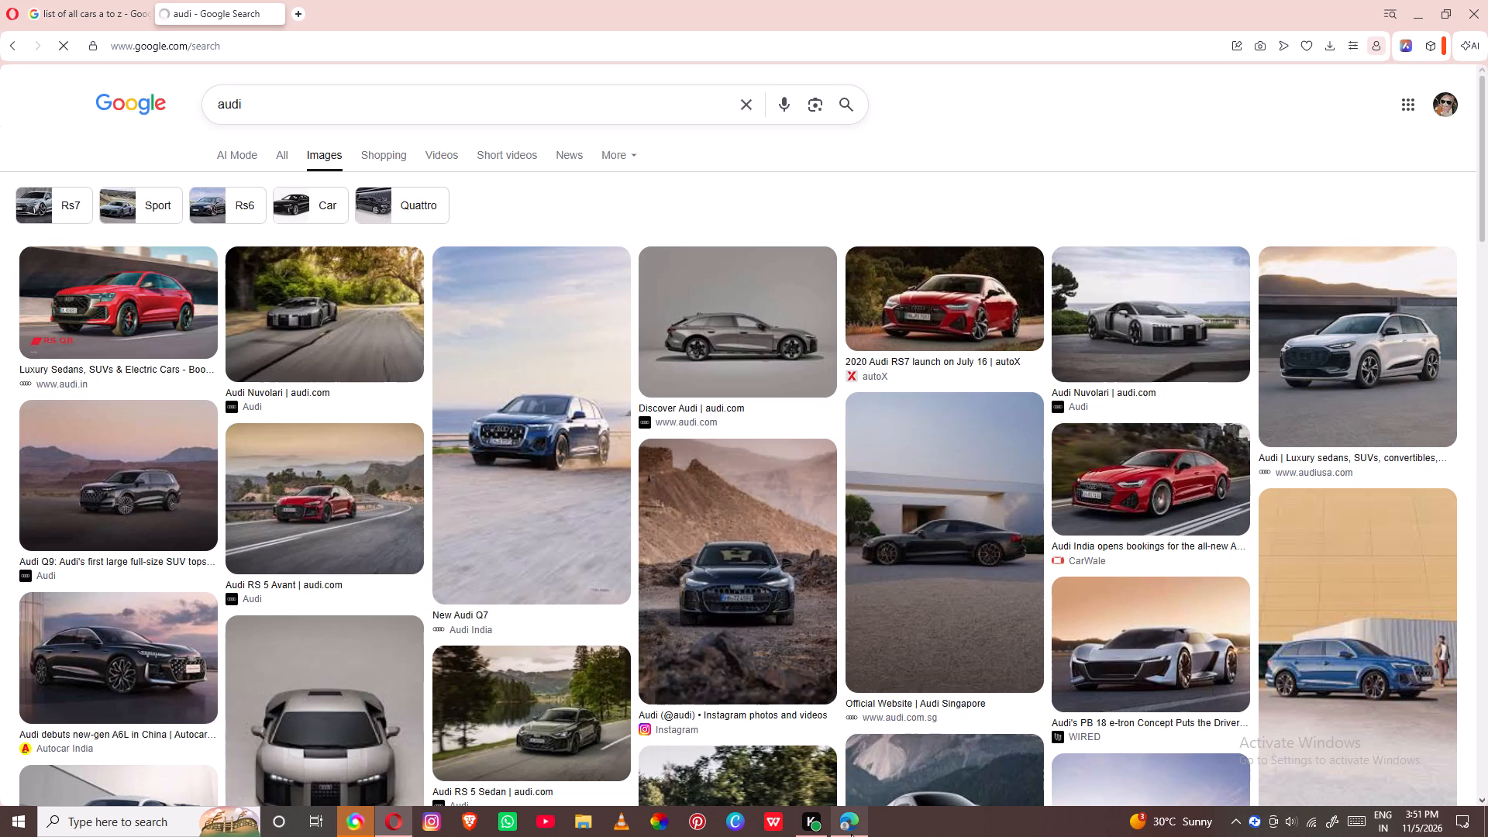
pyautogui.click(851, 834)
pyautogui.rightClick(528, 238)
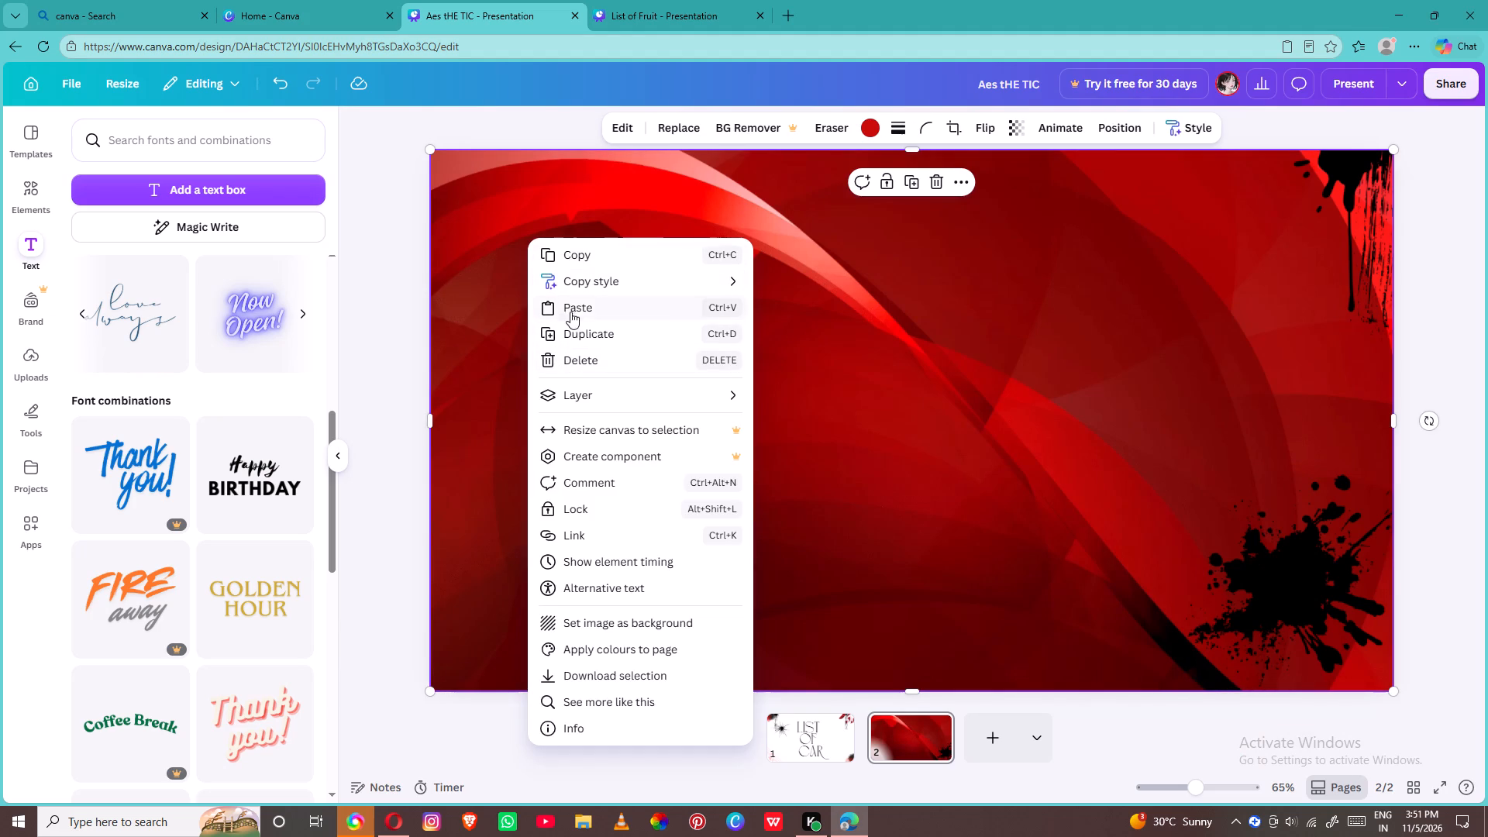
pyautogui.click(570, 309)
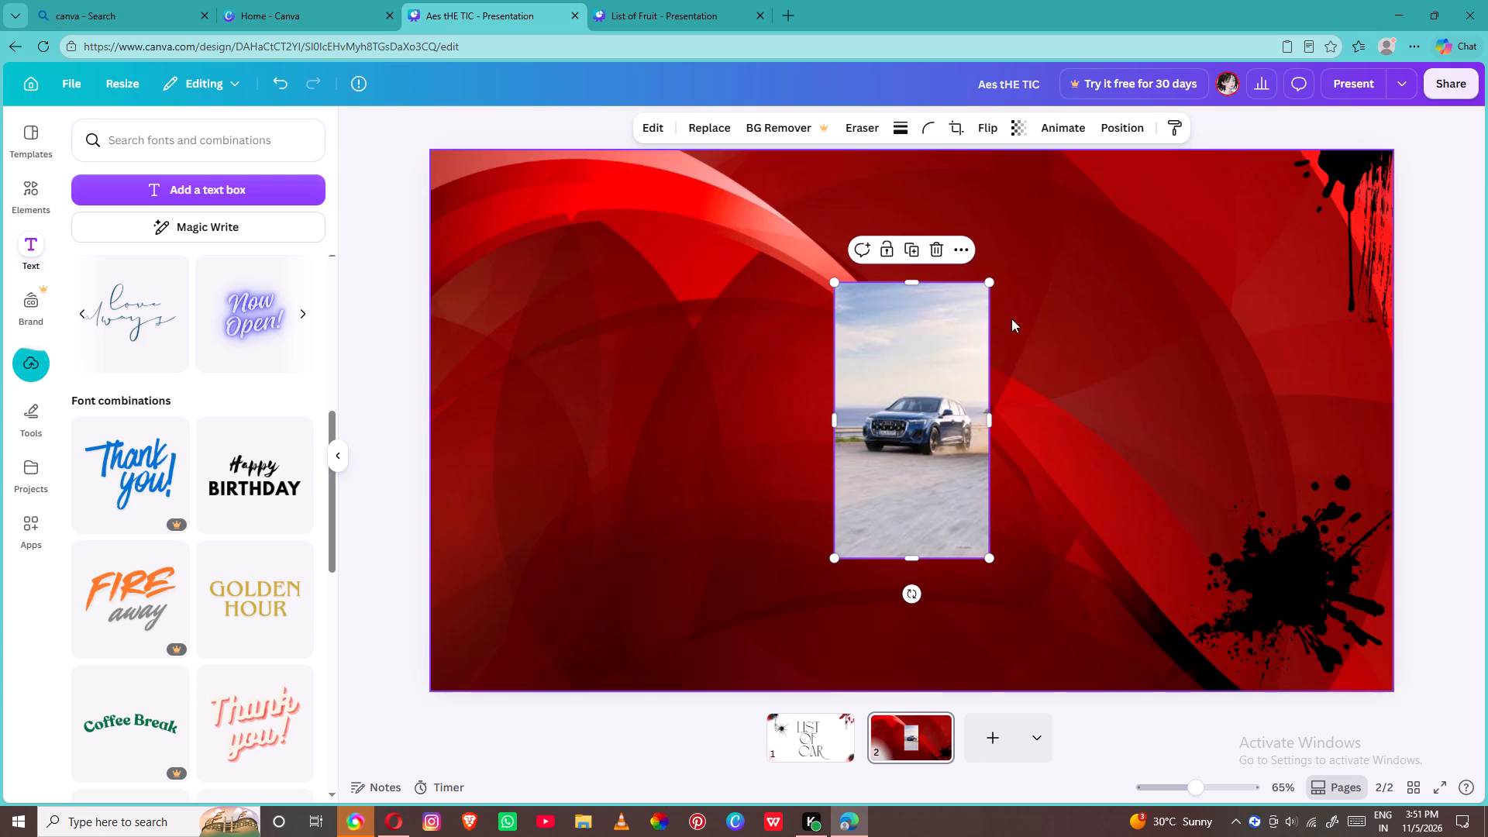
# Move the Audi Q7 photo into page 2's top-left corner and enlarge it proportionally to the full page height.
pyautogui.scroll(1, 1104, 60)
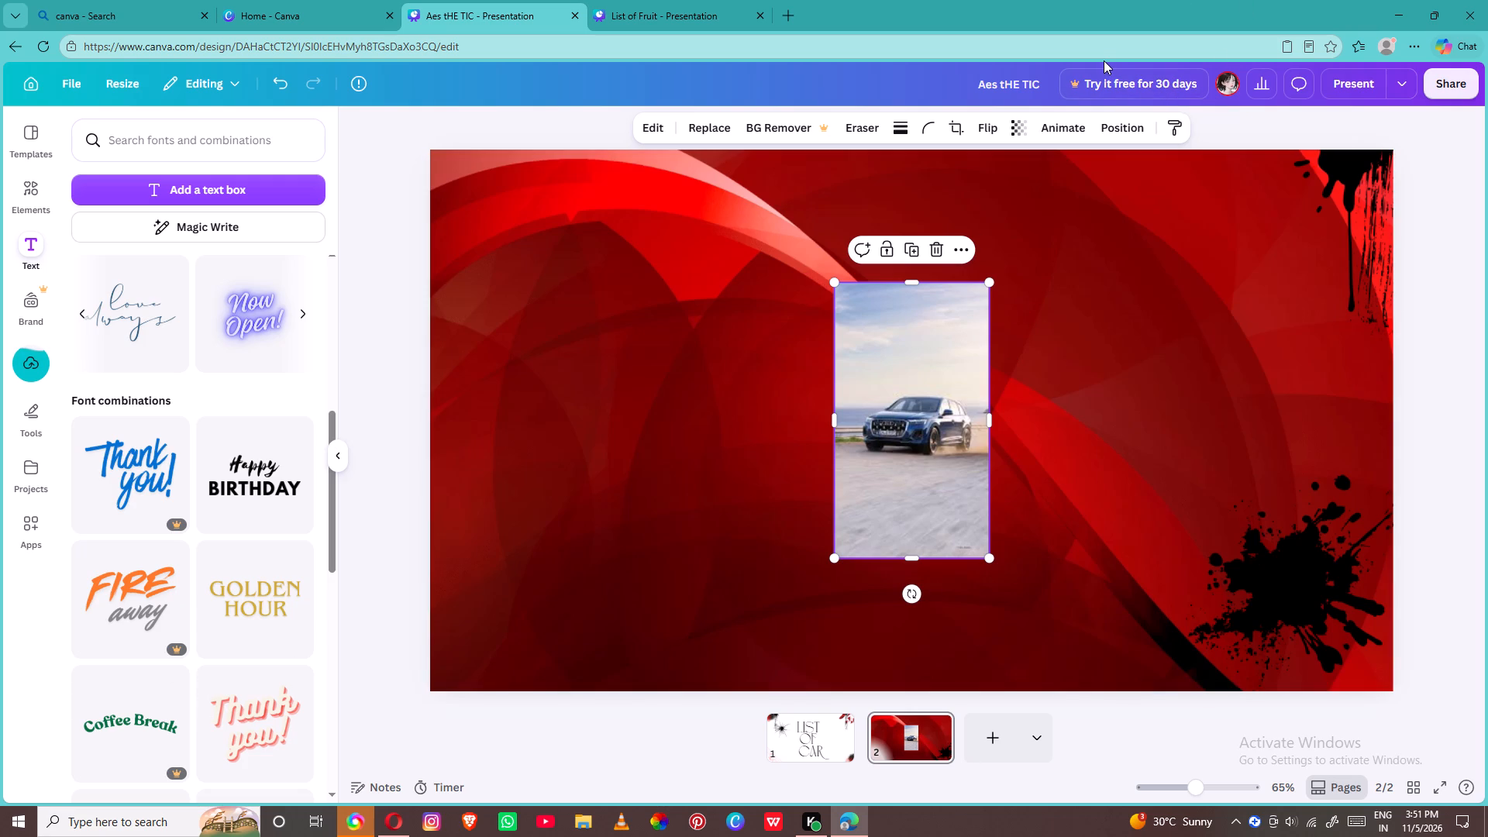
pyautogui.moveTo(950, 354); pyautogui.dragTo(782, 340)
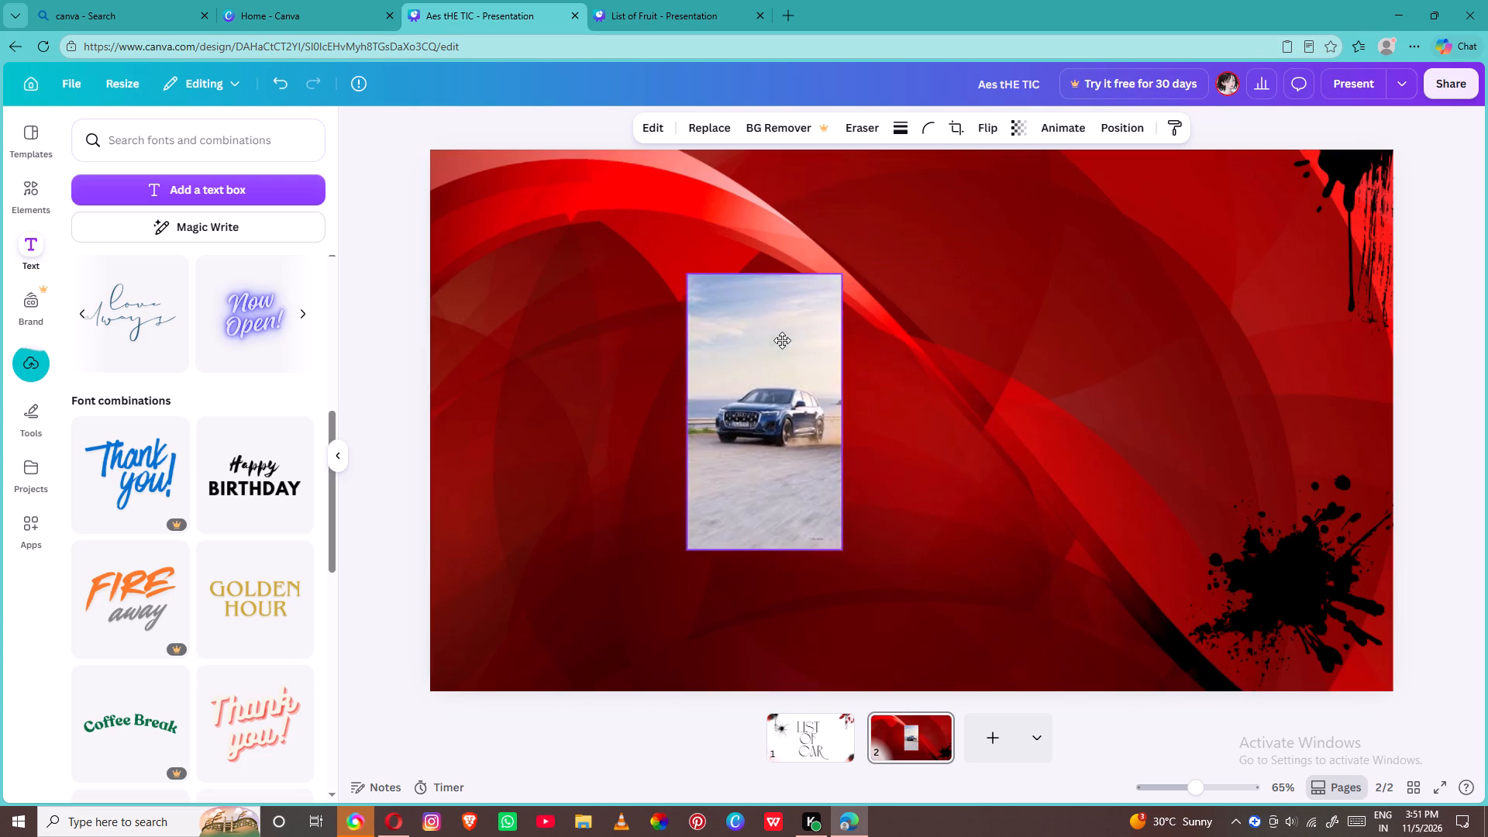
pyautogui.moveTo(782, 340); pyautogui.dragTo(546, 226)
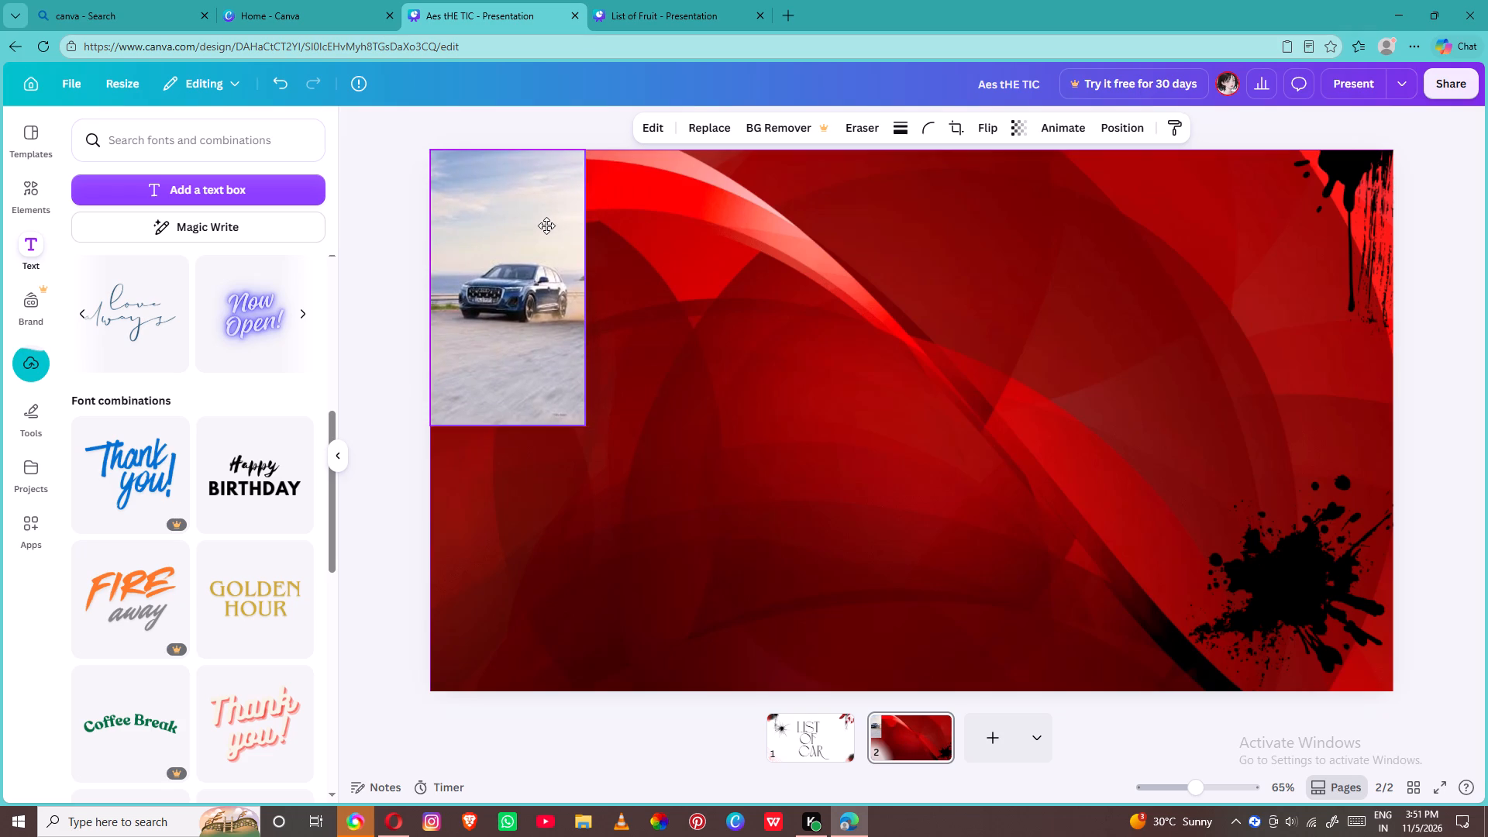
pyautogui.moveTo(546, 226); pyautogui.dragTo(546, 224)
pyautogui.click(547, 224)
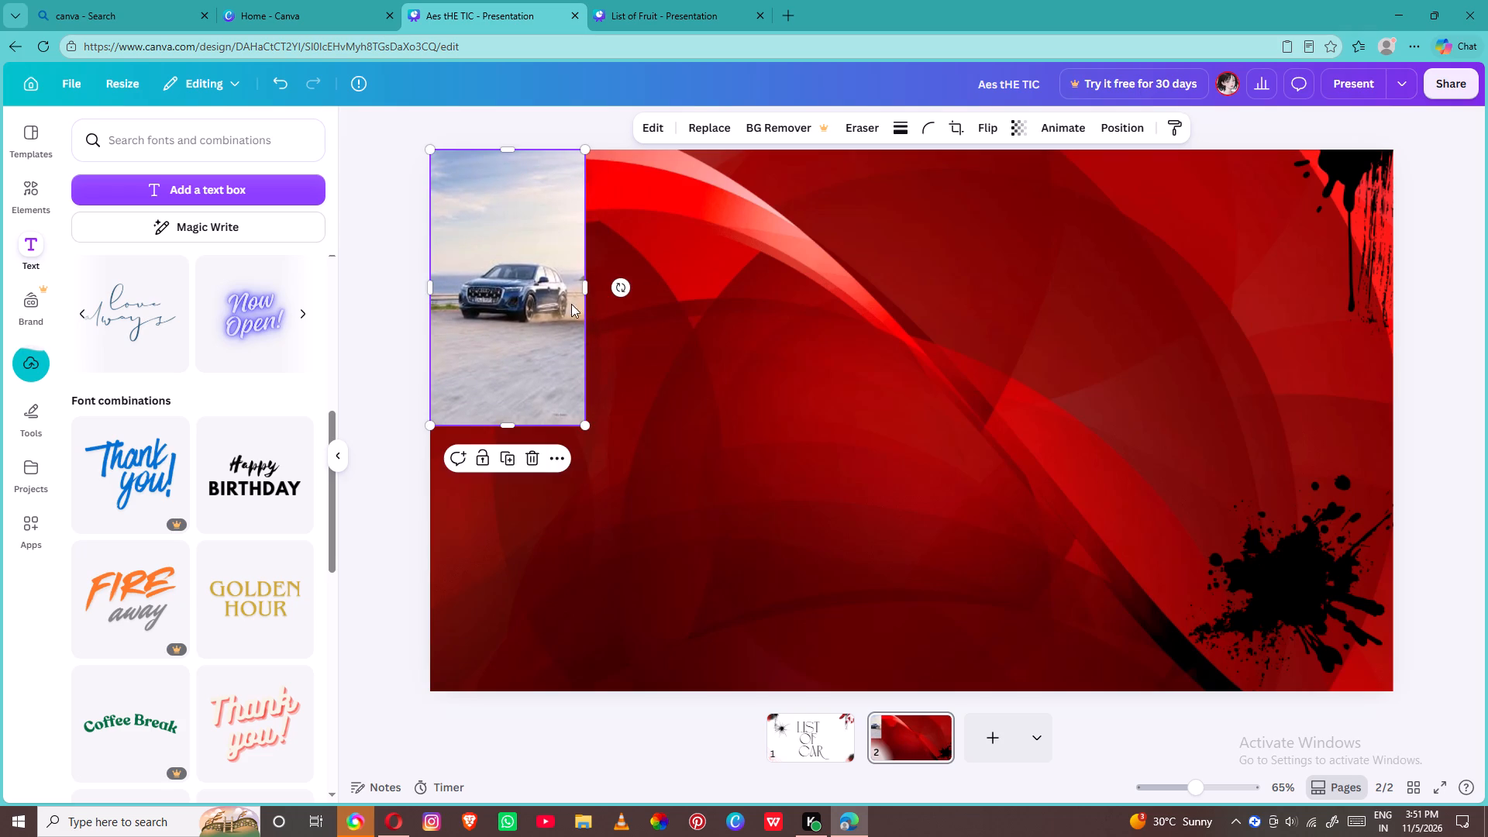
pyautogui.click(584, 418)
pyautogui.moveTo(585, 425); pyautogui.dragTo(688, 691)
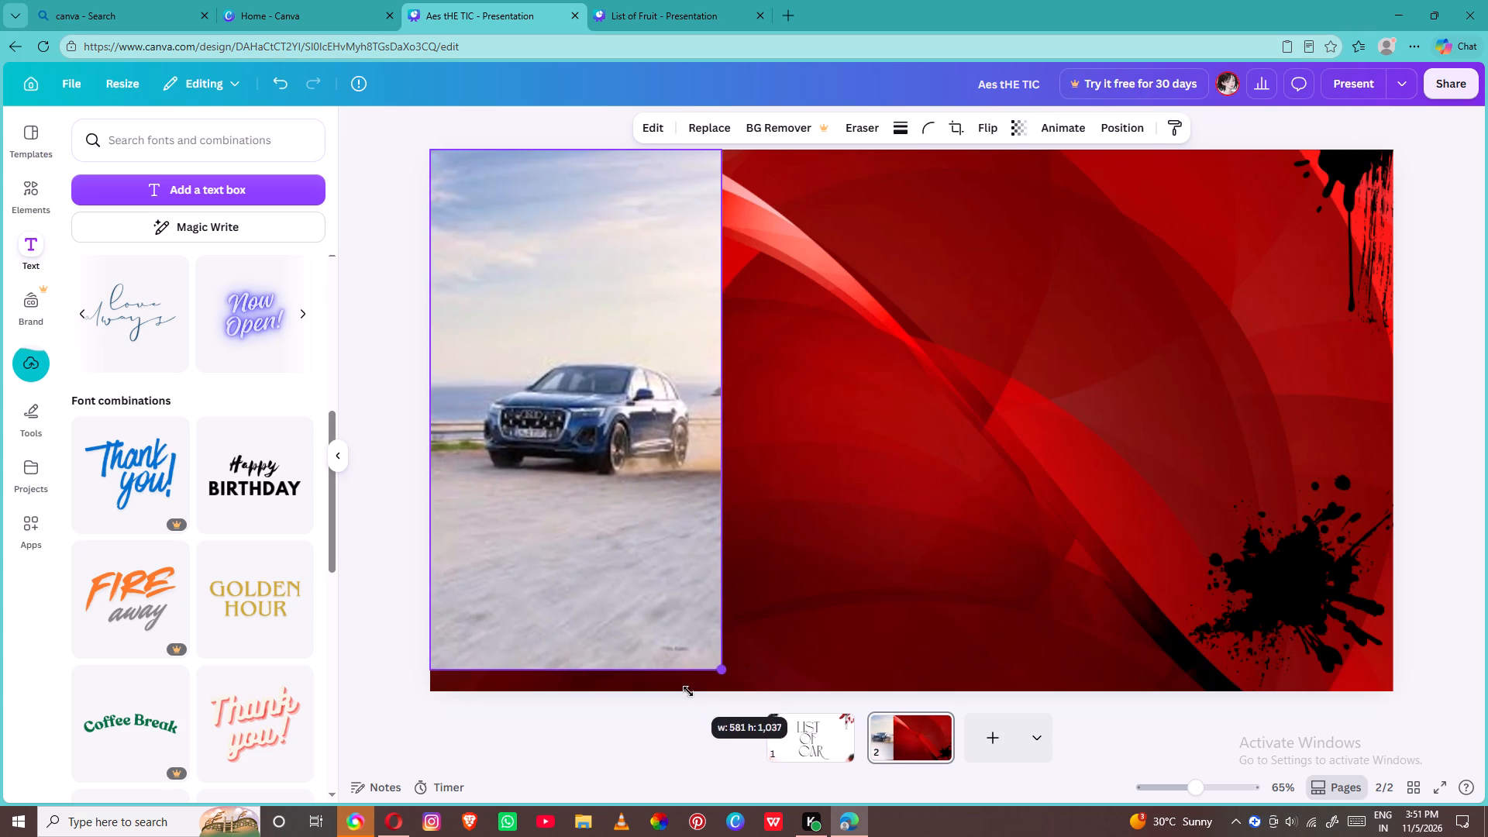
pyautogui.moveTo(688, 691); pyautogui.dragTo(694, 710)
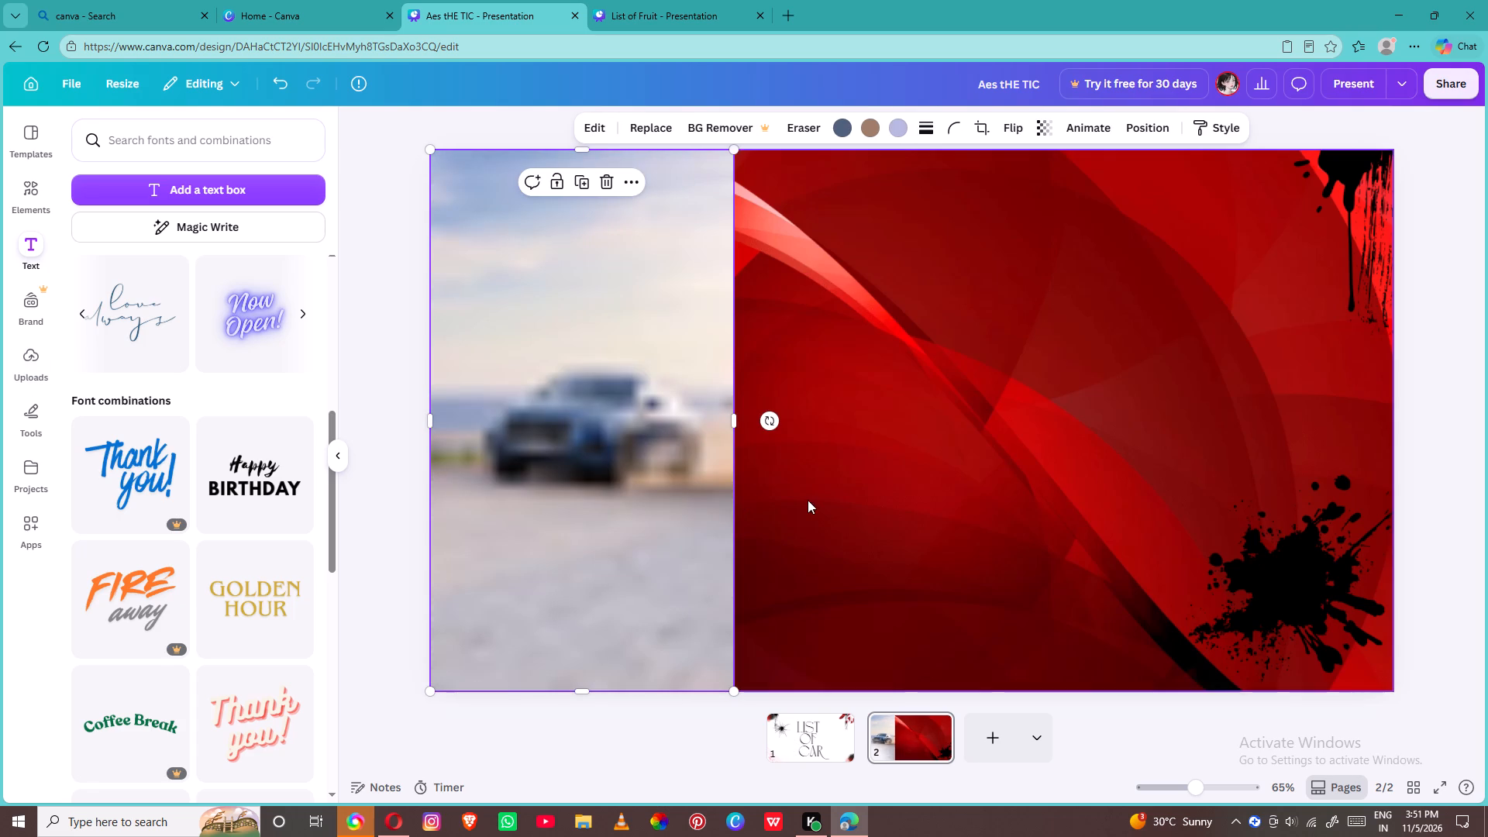
pyautogui.click(832, 496)
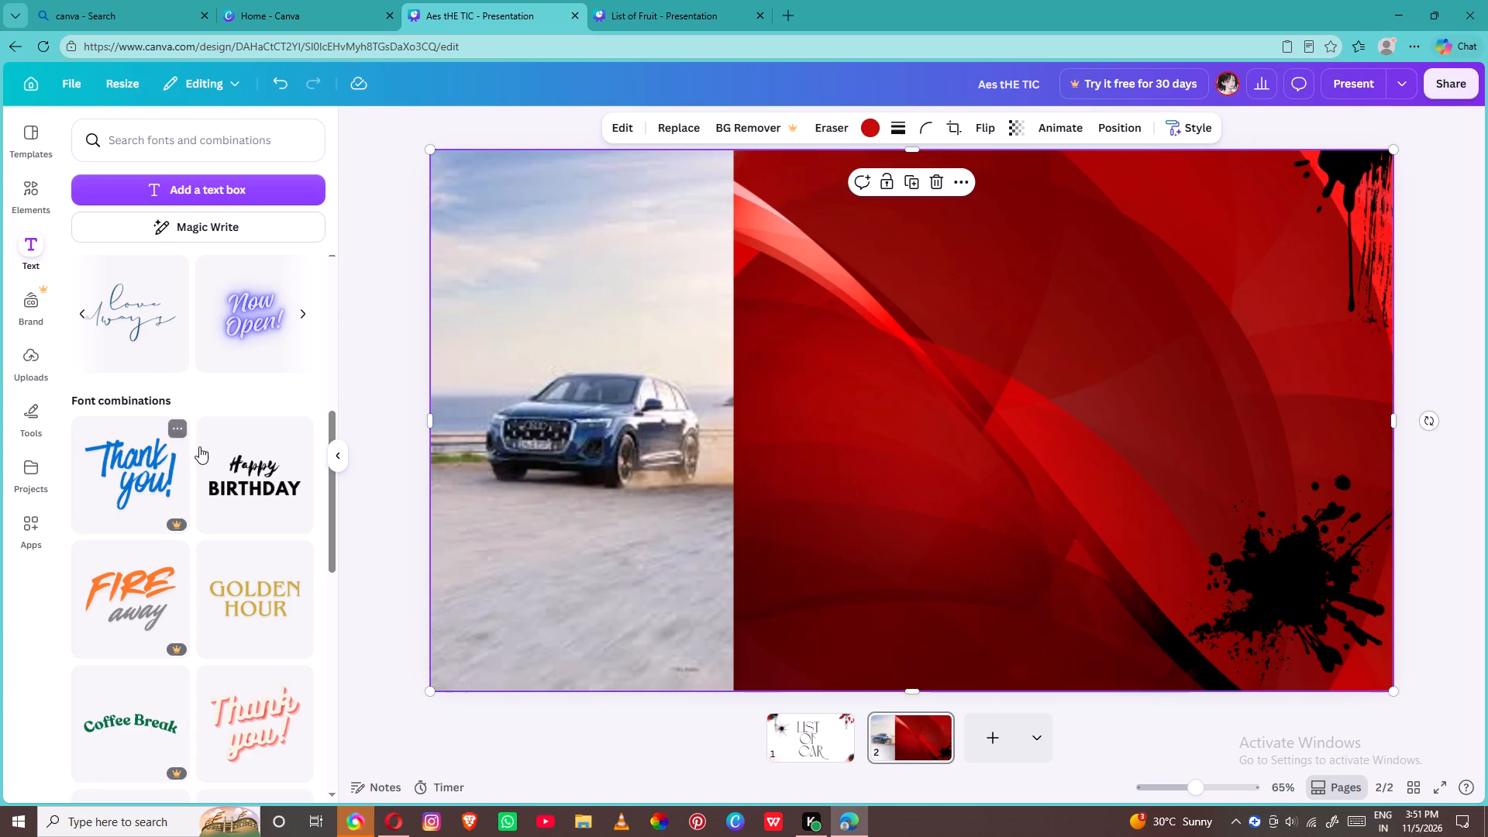
# Add the recently used "AES THE TIC" text style to page 2 and replace its wording with "audi".
pyautogui.scroll(-1, 201, 394)
pyautogui.scroll(4, 201, 394)
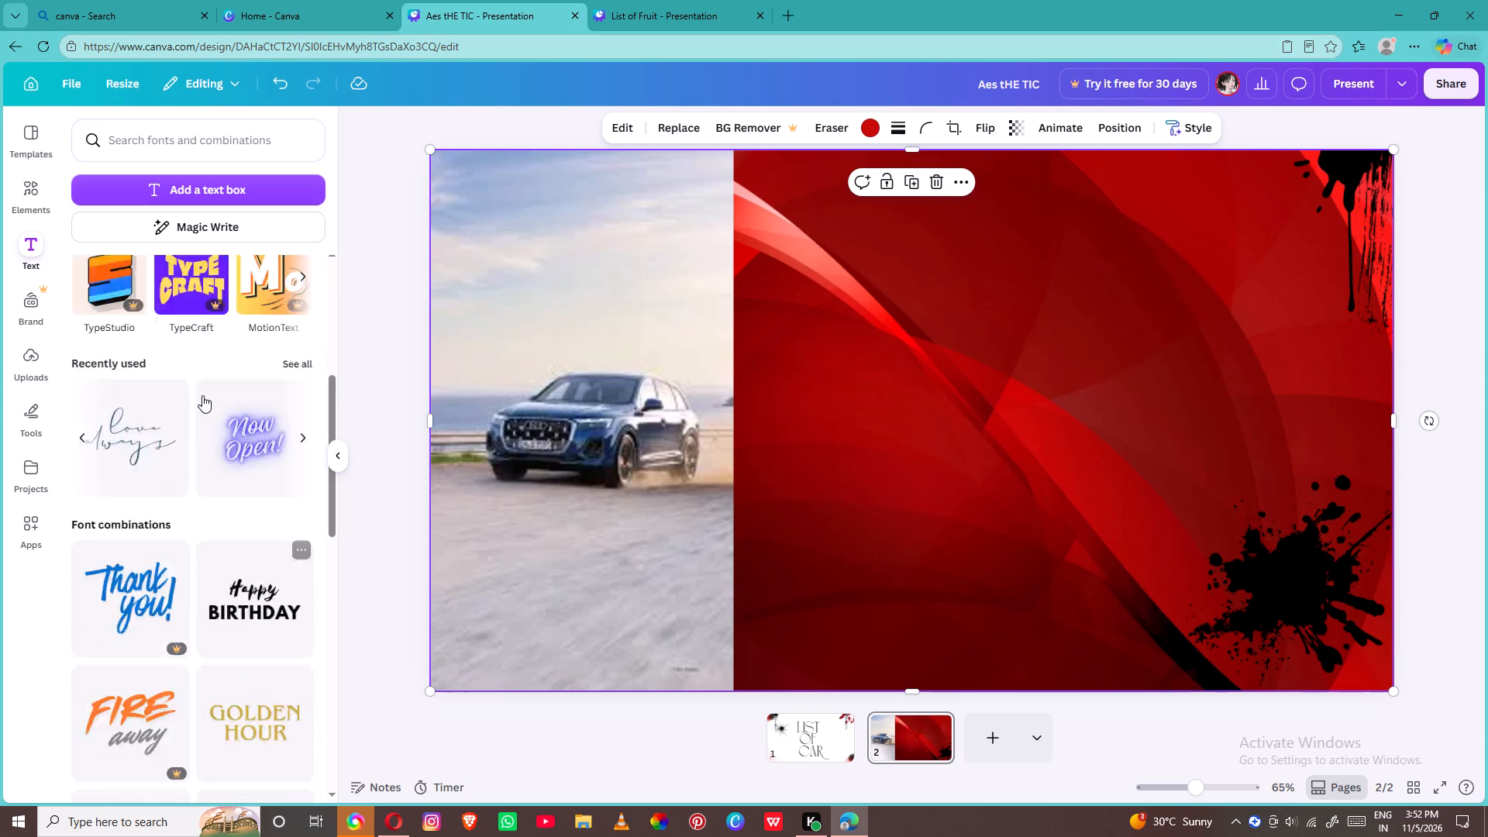
pyautogui.scroll(1, 202, 395)
pyautogui.scroll(-5, 202, 397)
pyautogui.scroll(3, 220, 354)
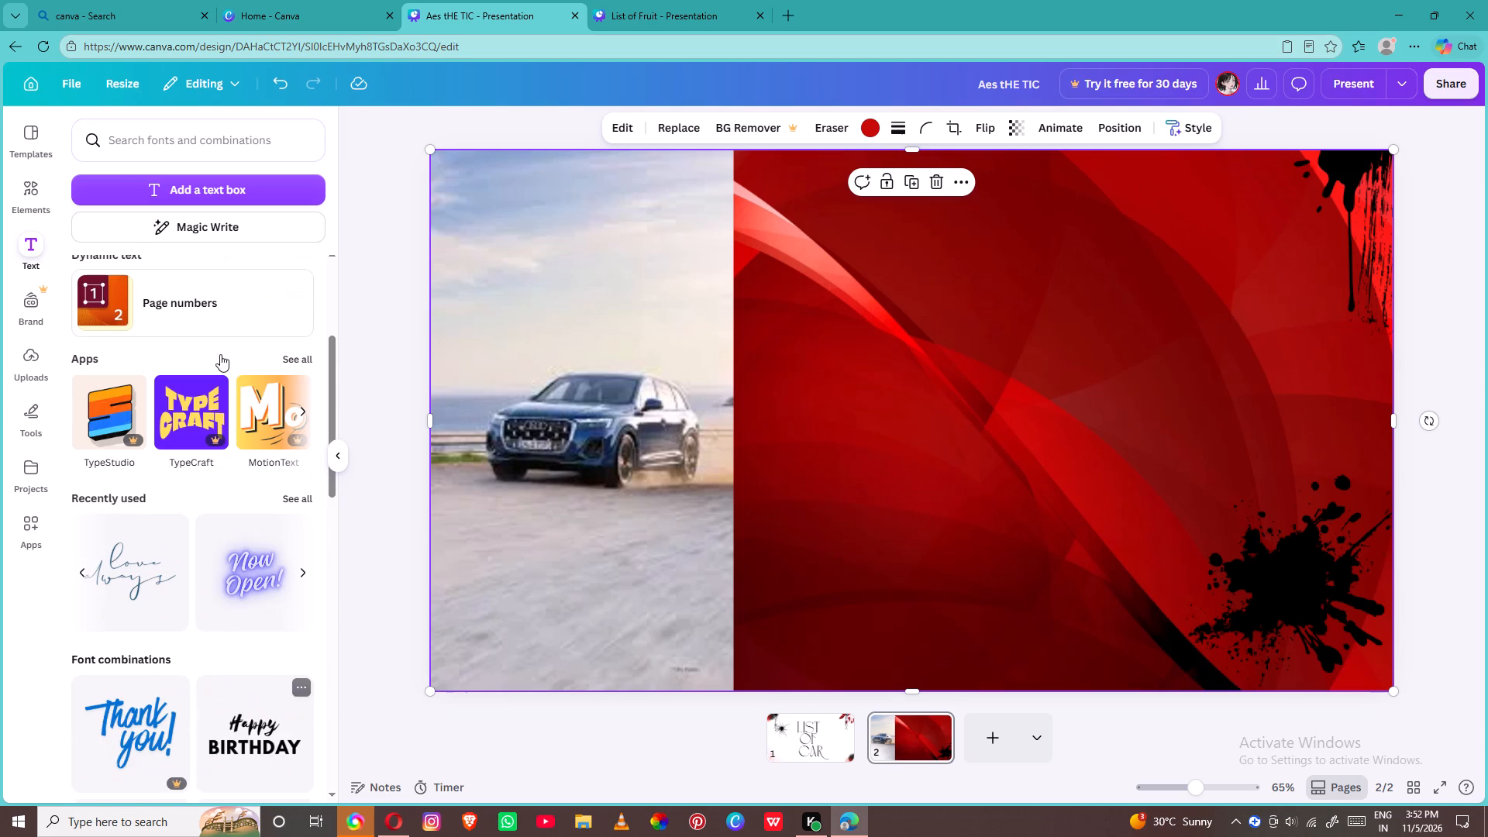
pyautogui.click(305, 578)
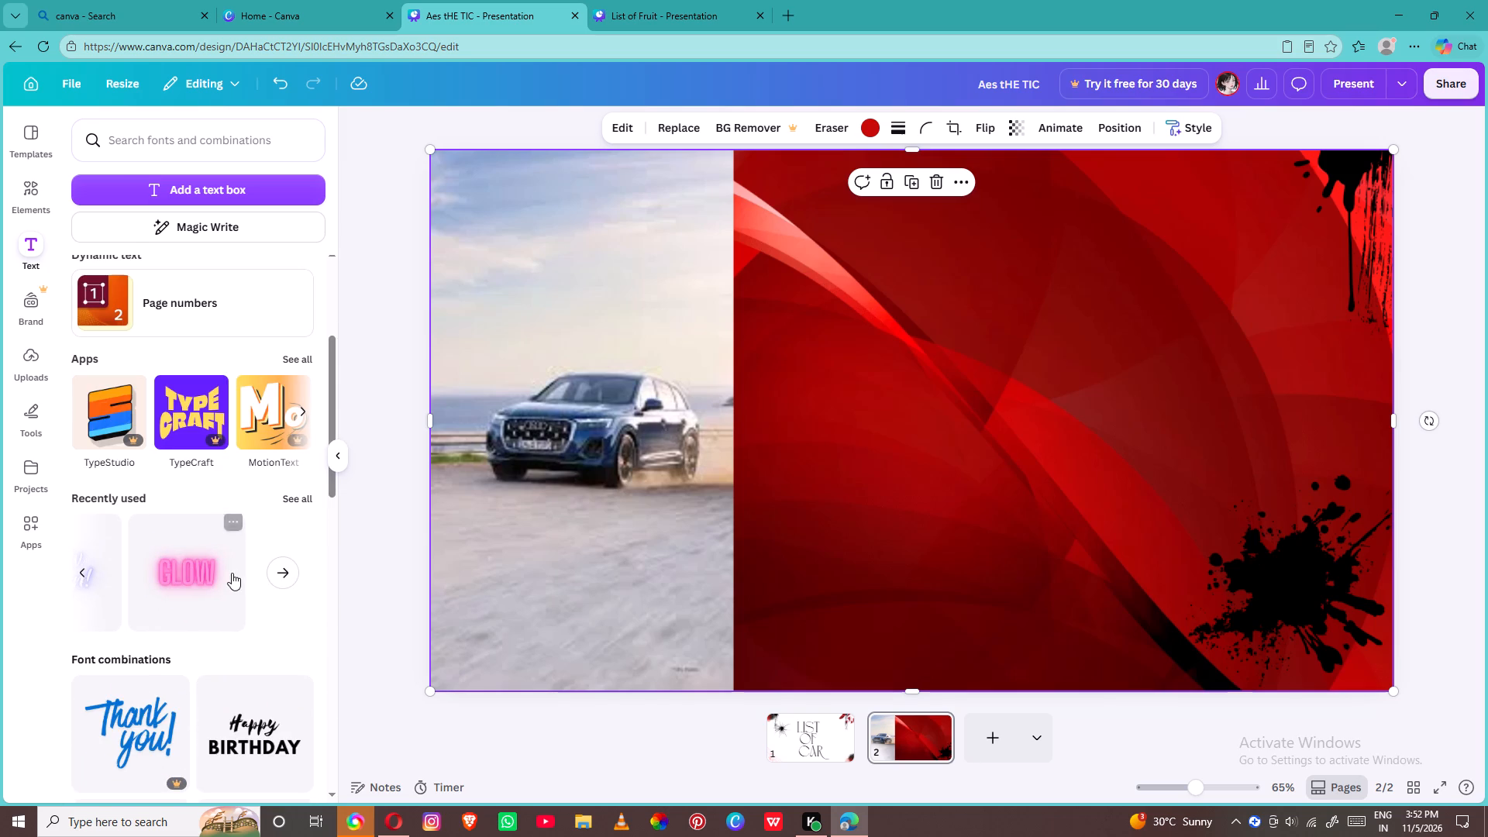
pyautogui.click(286, 570)
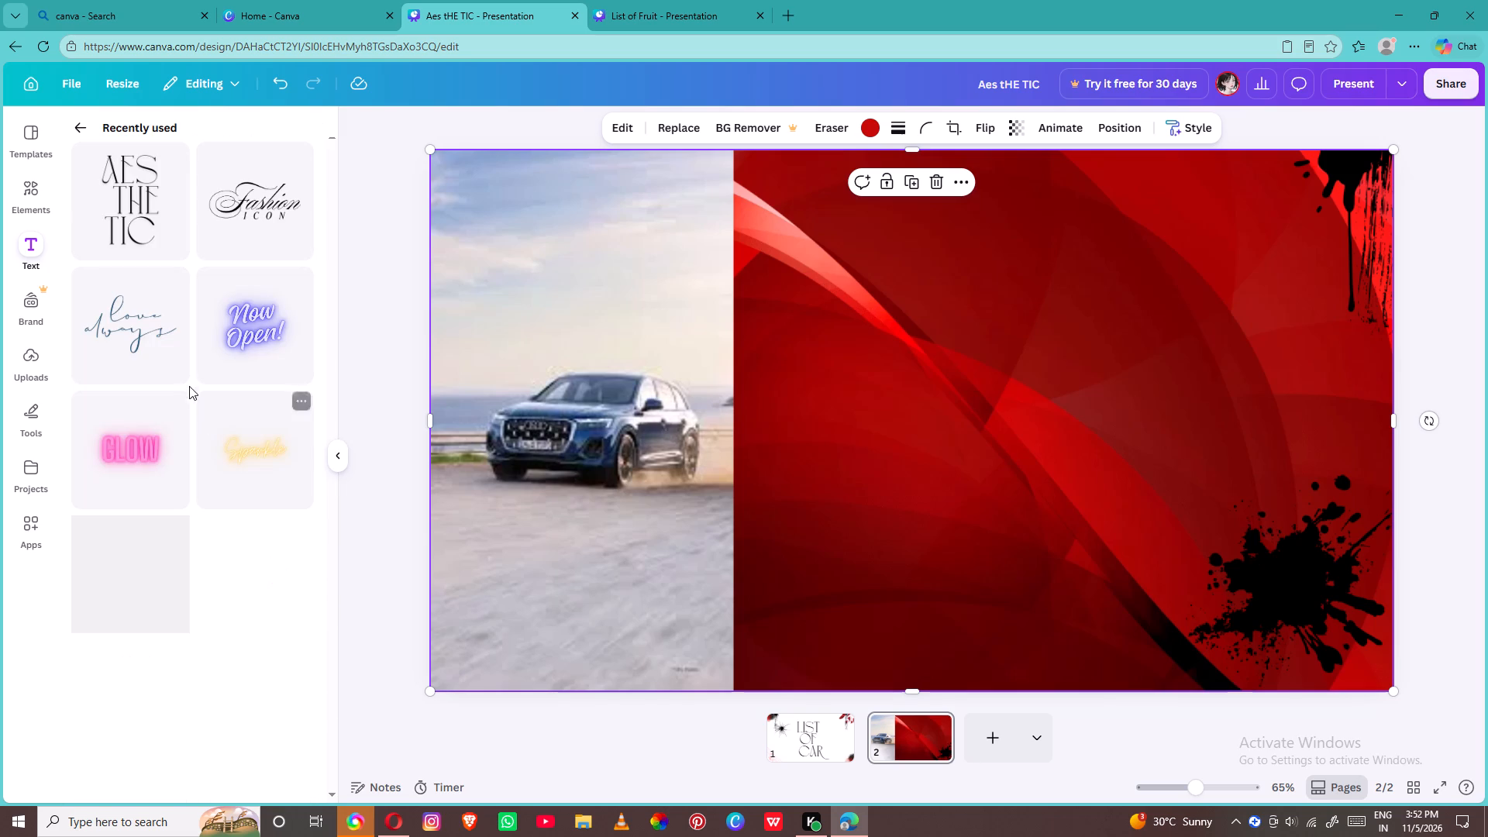
pyautogui.click(157, 208)
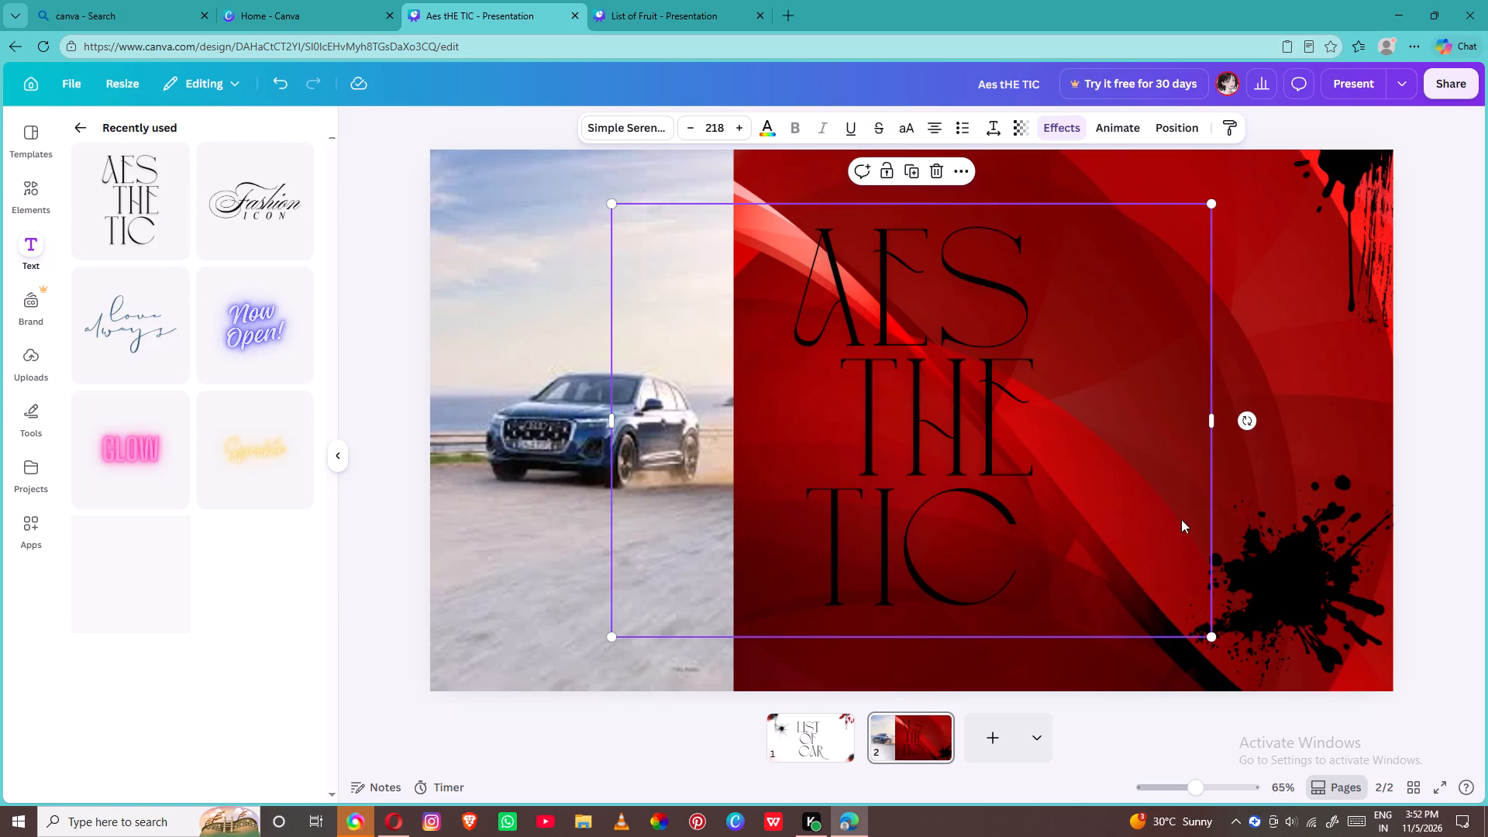
pyautogui.click(1052, 453)
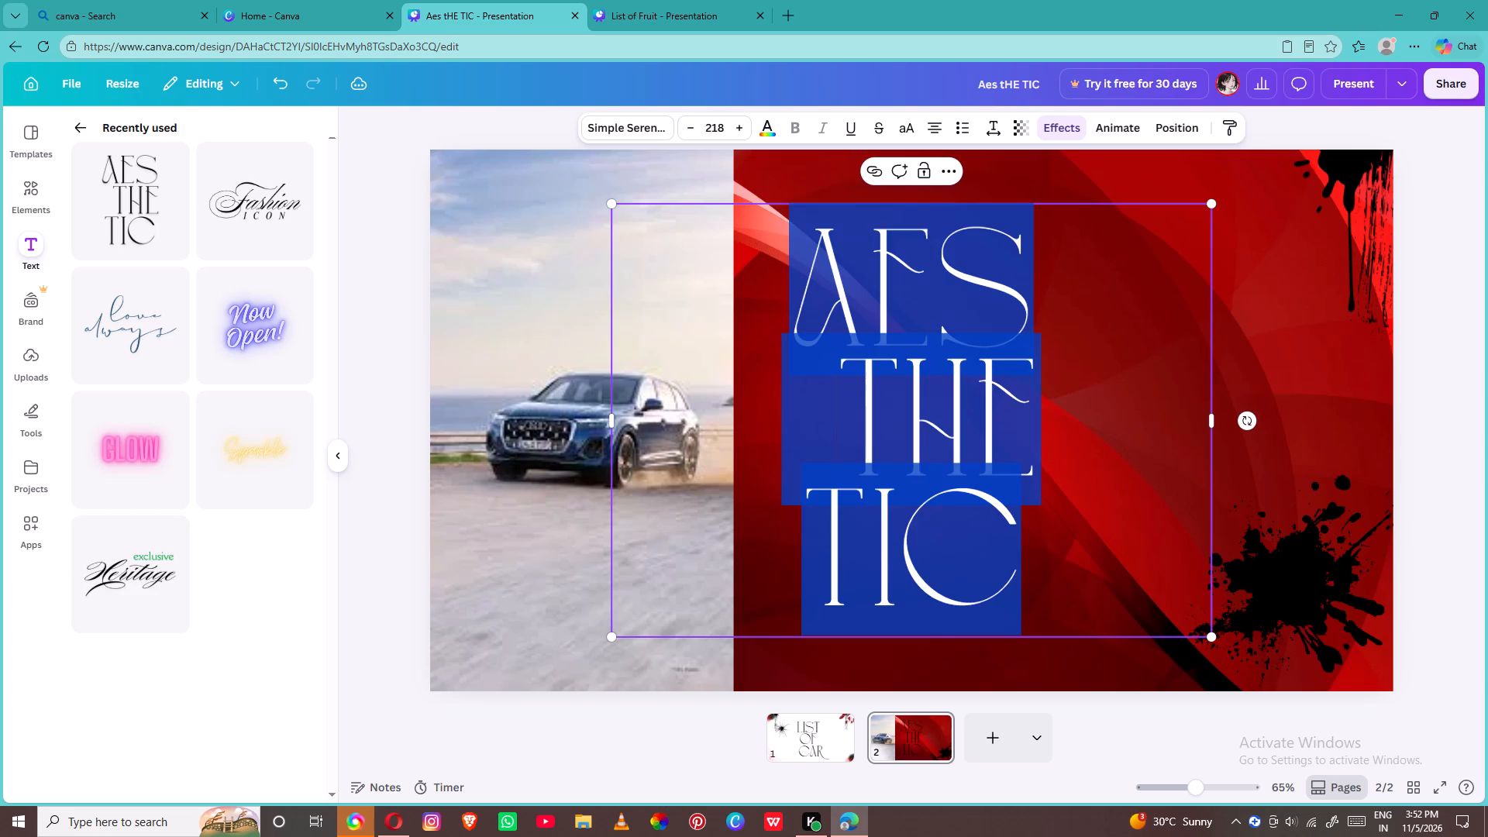
pyautogui.press('BackSpace')
pyautogui.write('au')
pyautogui.write('di')
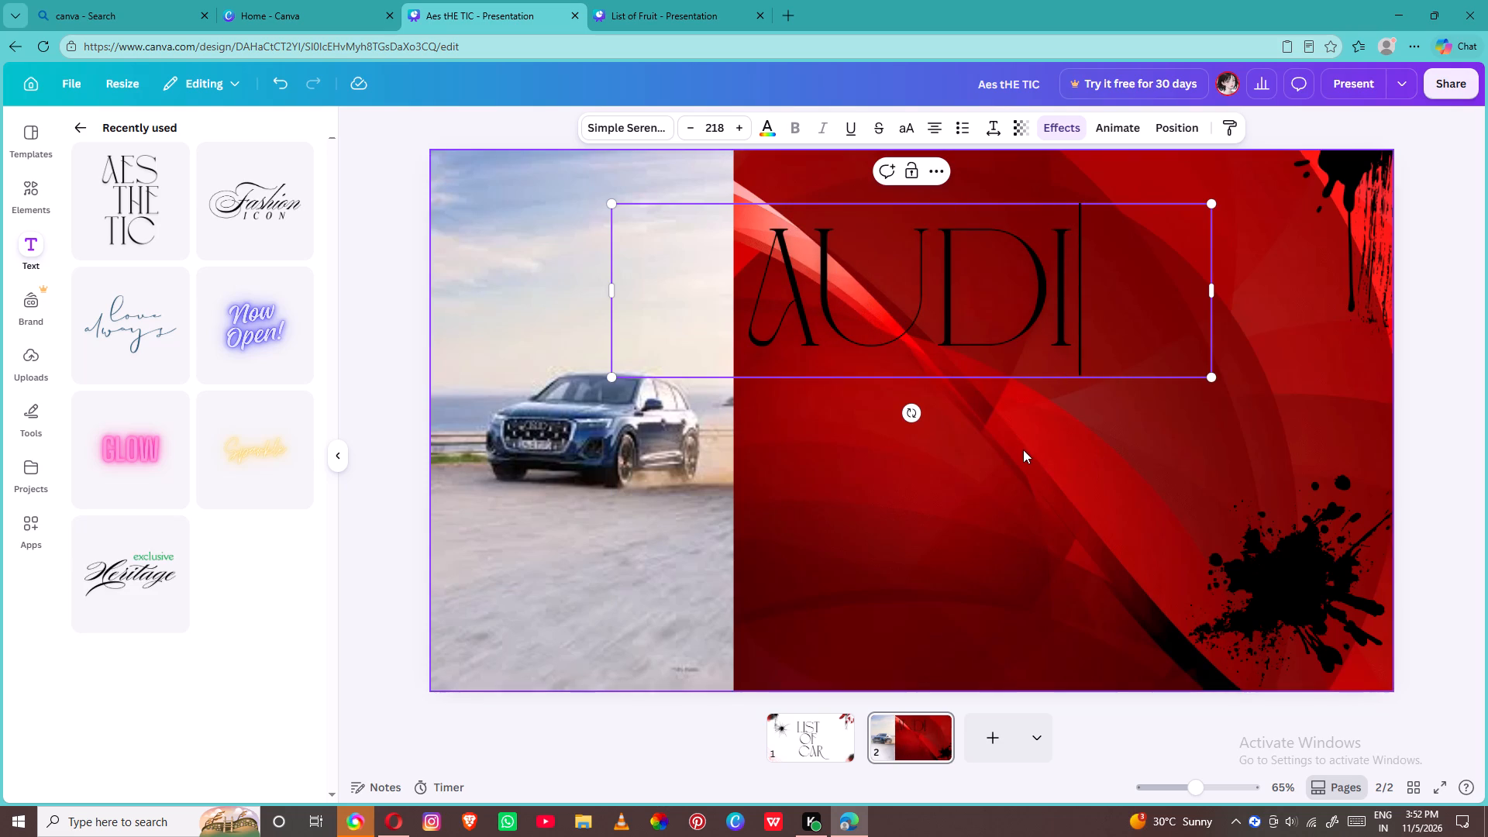
# Move the AUDI heading to the top of page 2's red area, beside the car photo.
pyautogui.moveTo(878, 525); pyautogui.dragTo(878, 485)
pyautogui.moveTo(884, 277); pyautogui.dragTo(955, 250)
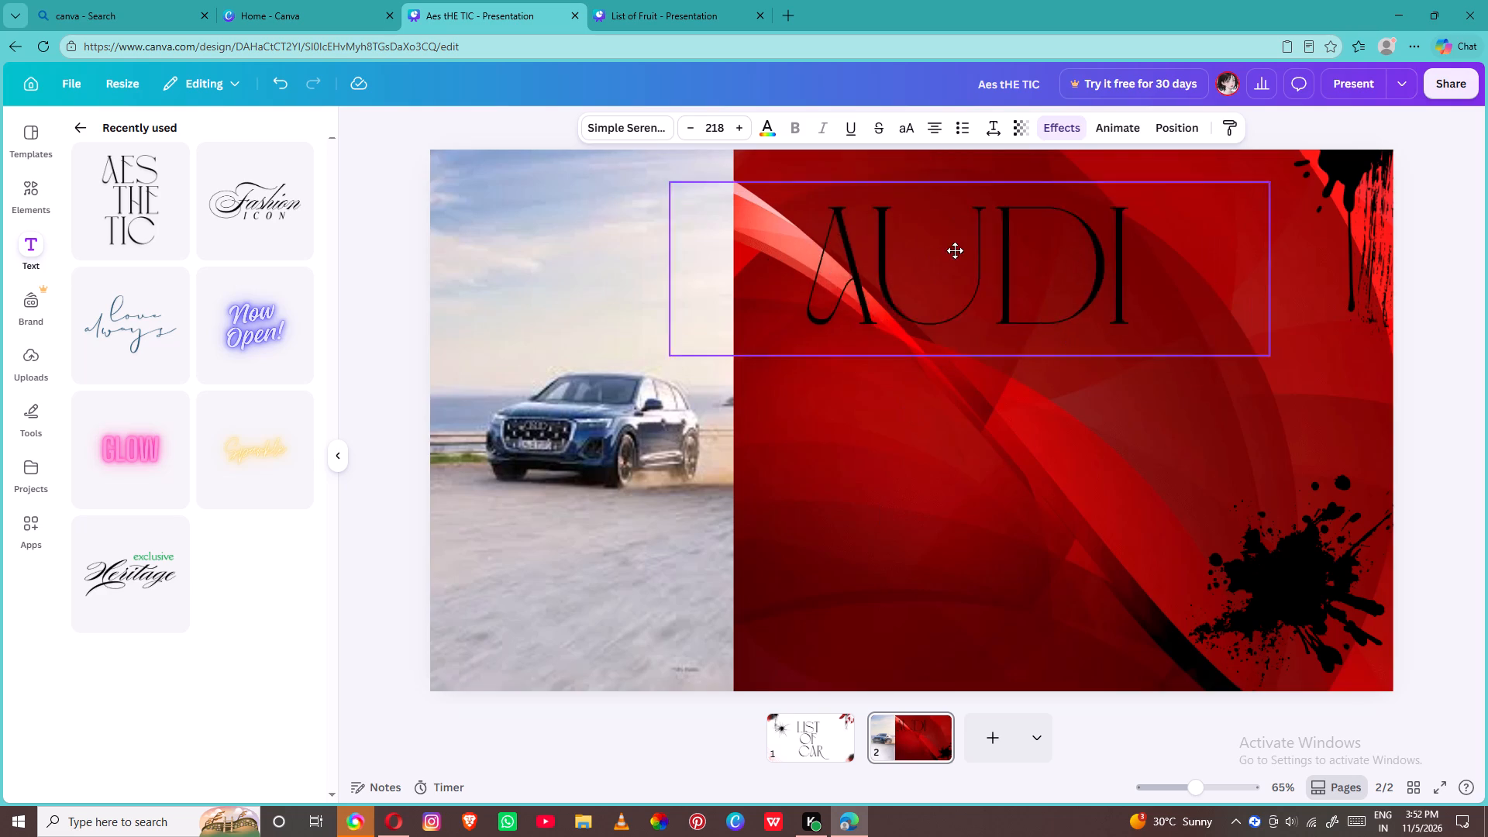
pyautogui.moveTo(955, 250); pyautogui.dragTo(1020, 208)
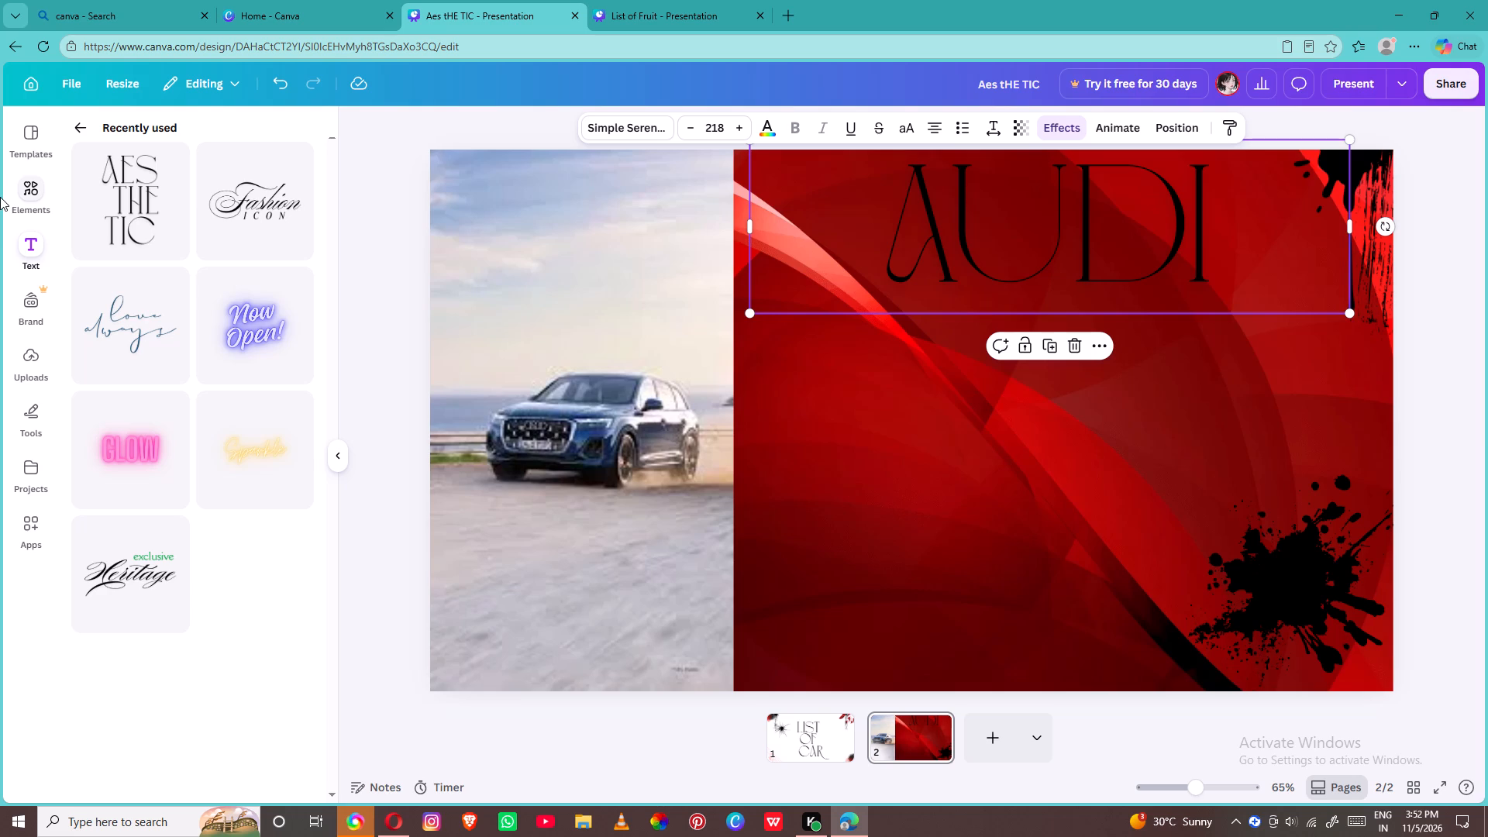
pyautogui.click(36, 243)
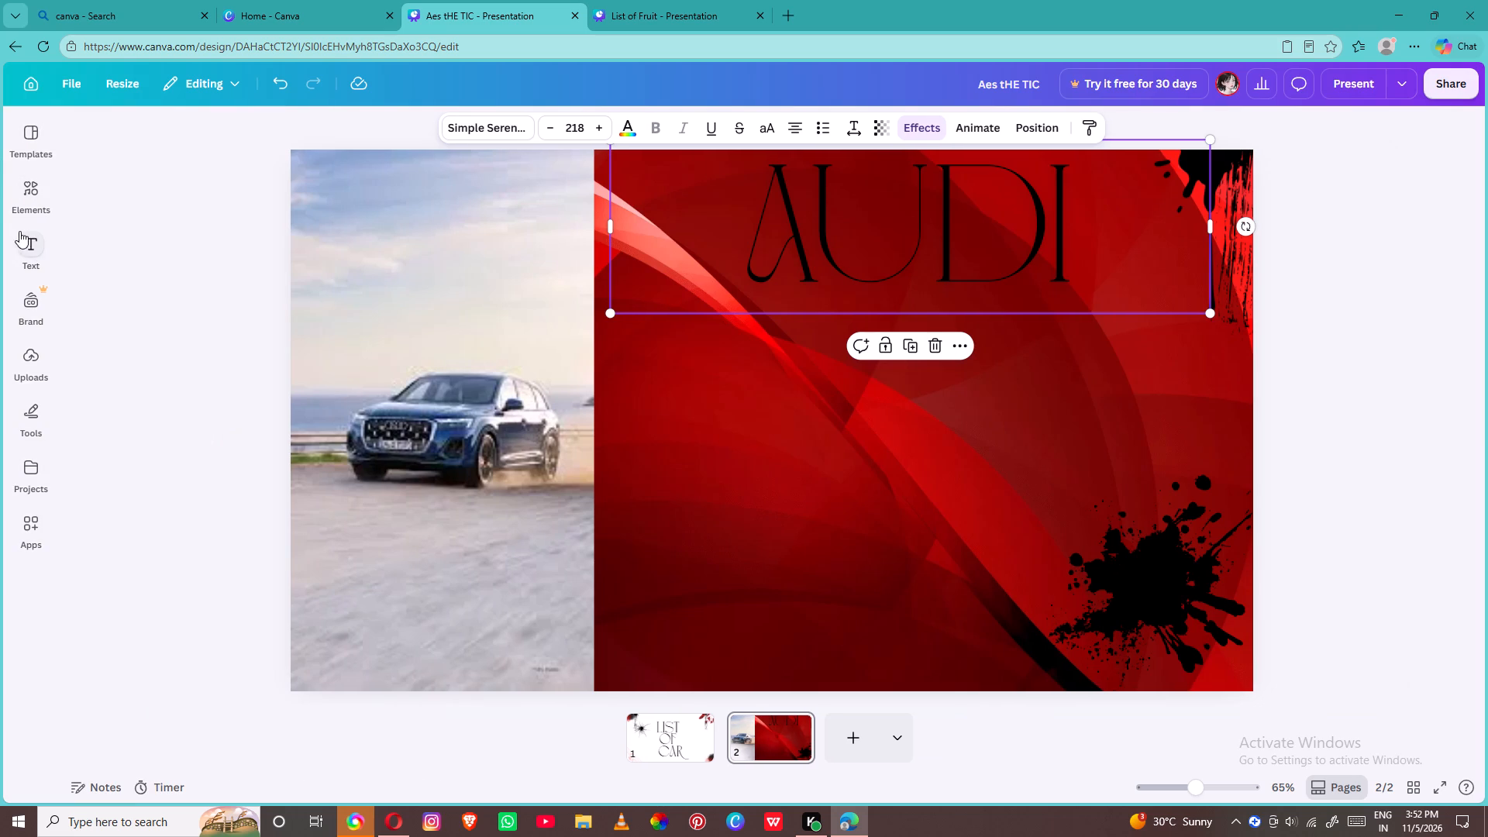
pyautogui.click(25, 243)
pyautogui.click(15, 189)
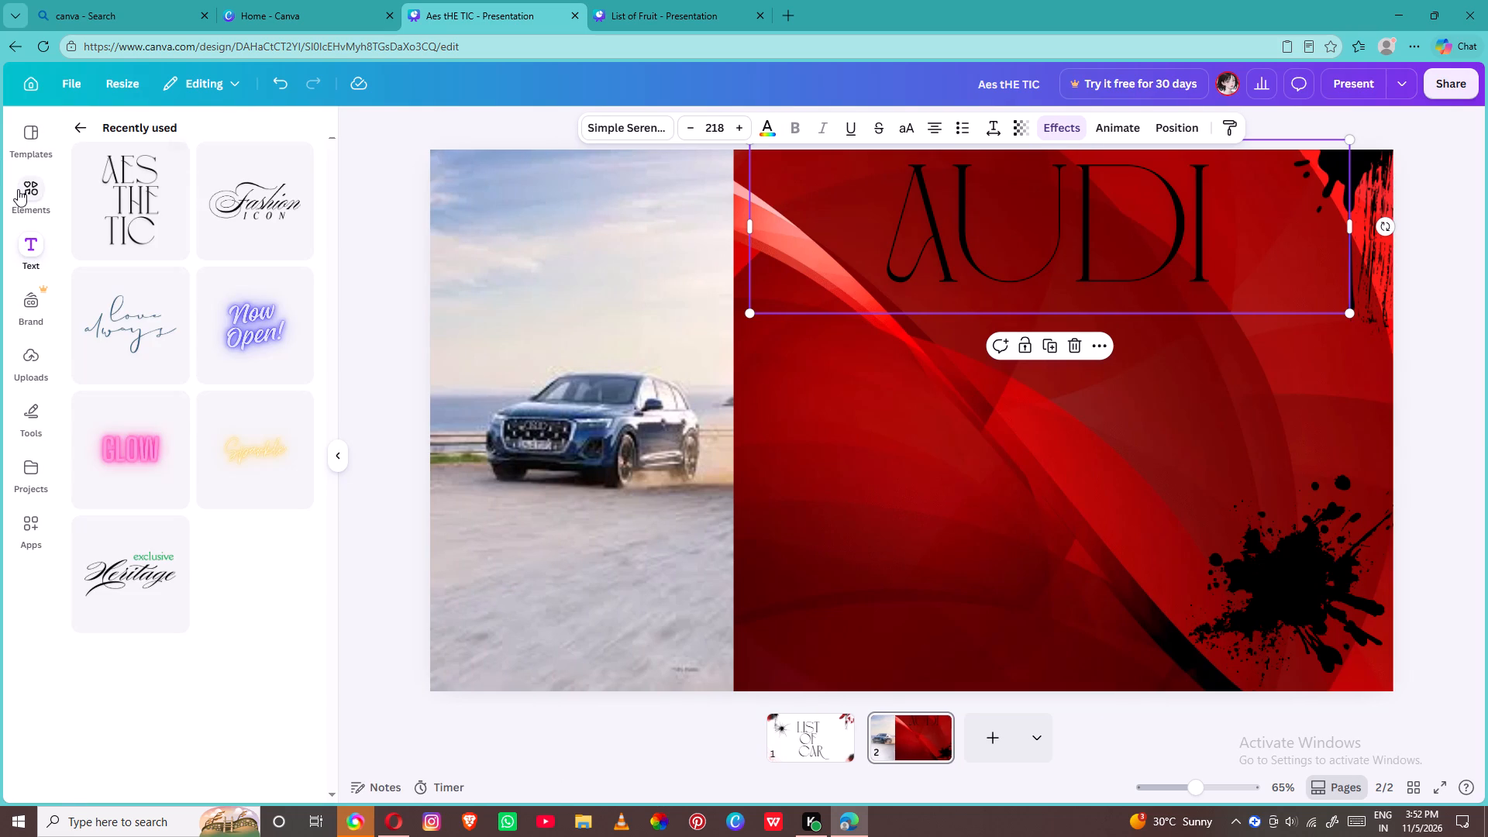
pyautogui.click(25, 250)
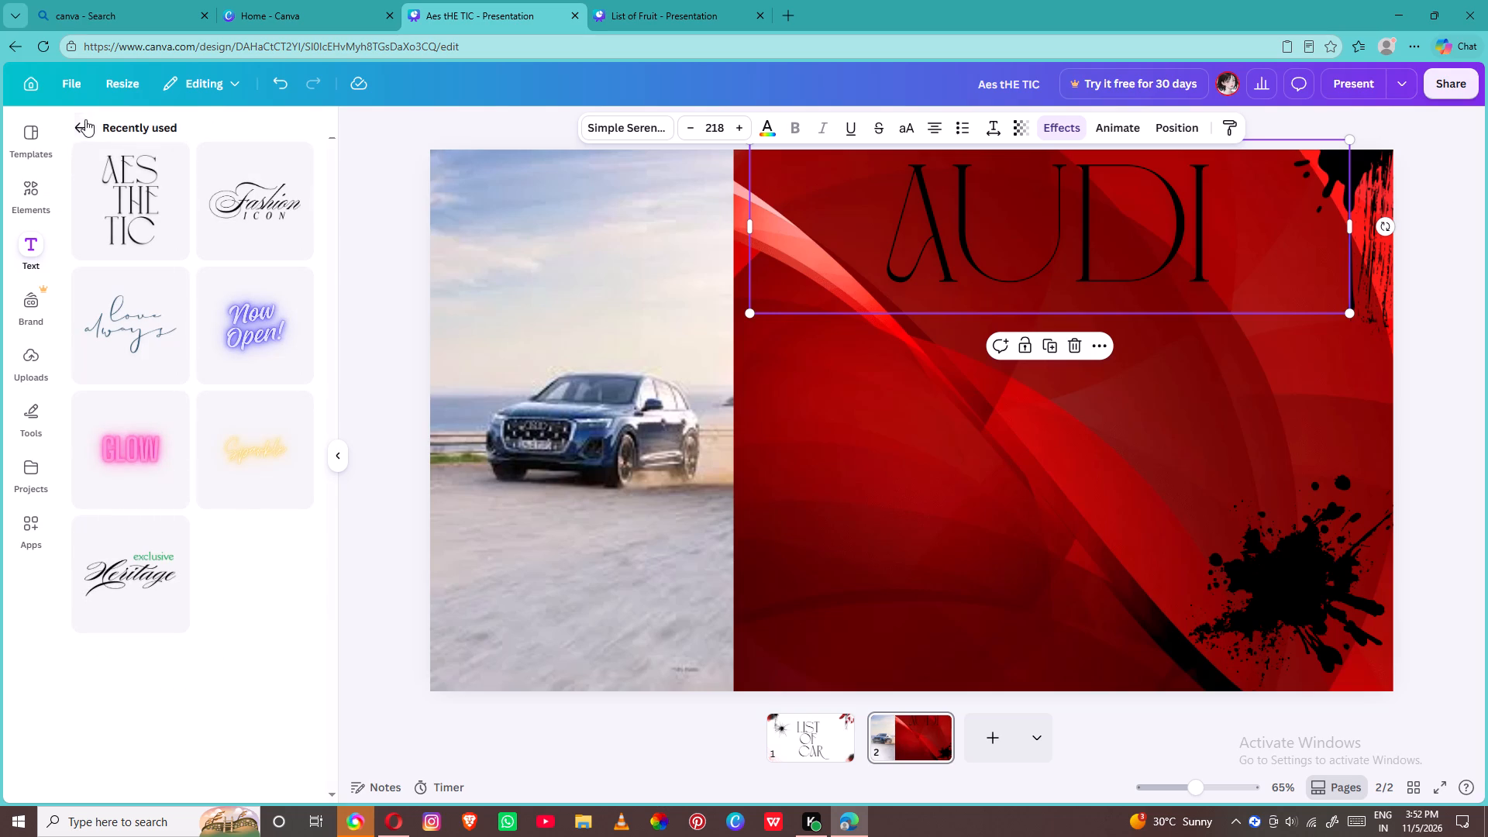
pyautogui.click(84, 123)
pyautogui.click(111, 222)
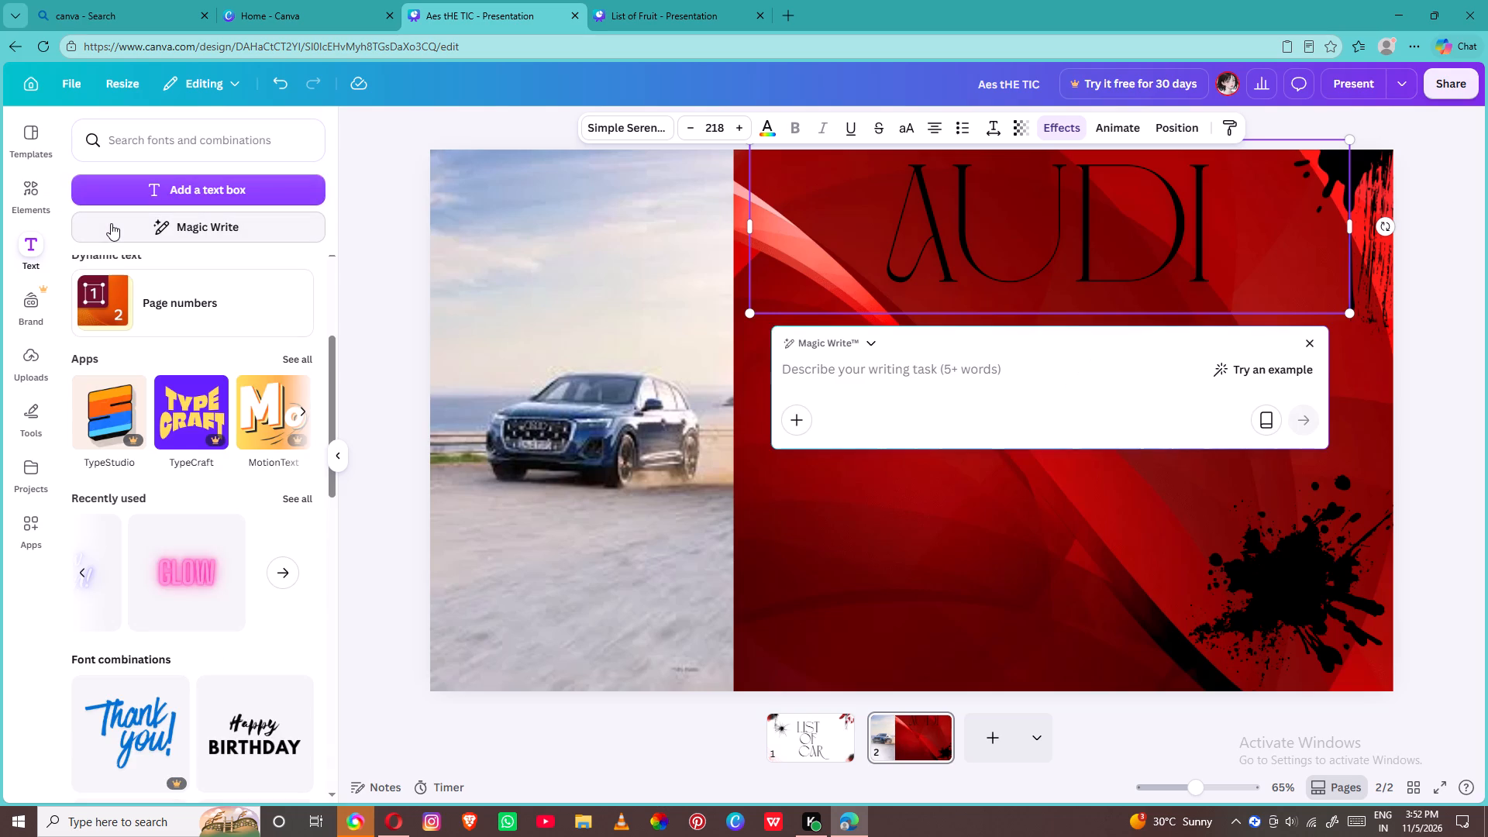
pyautogui.press('a')
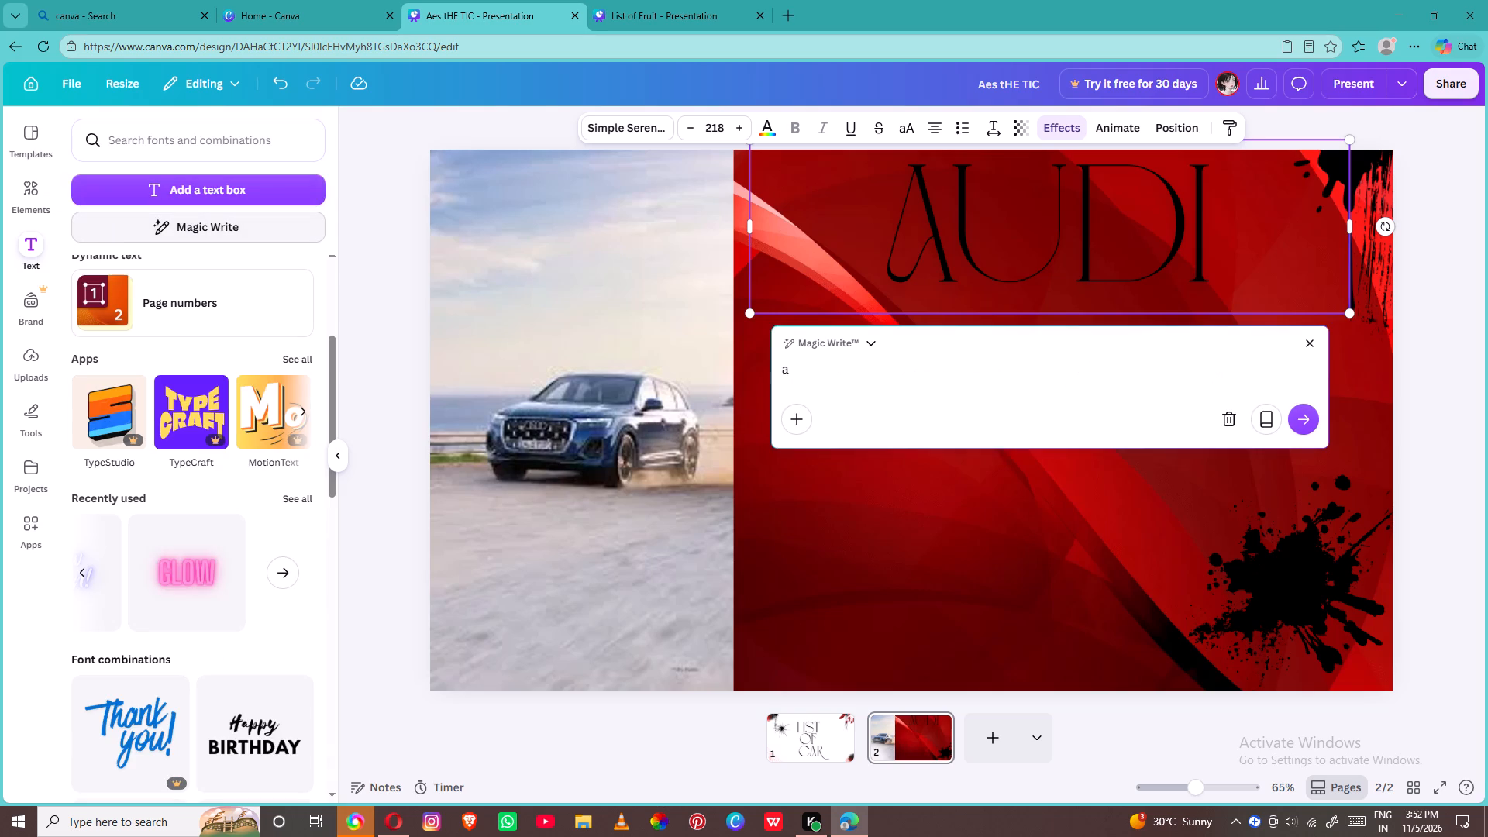
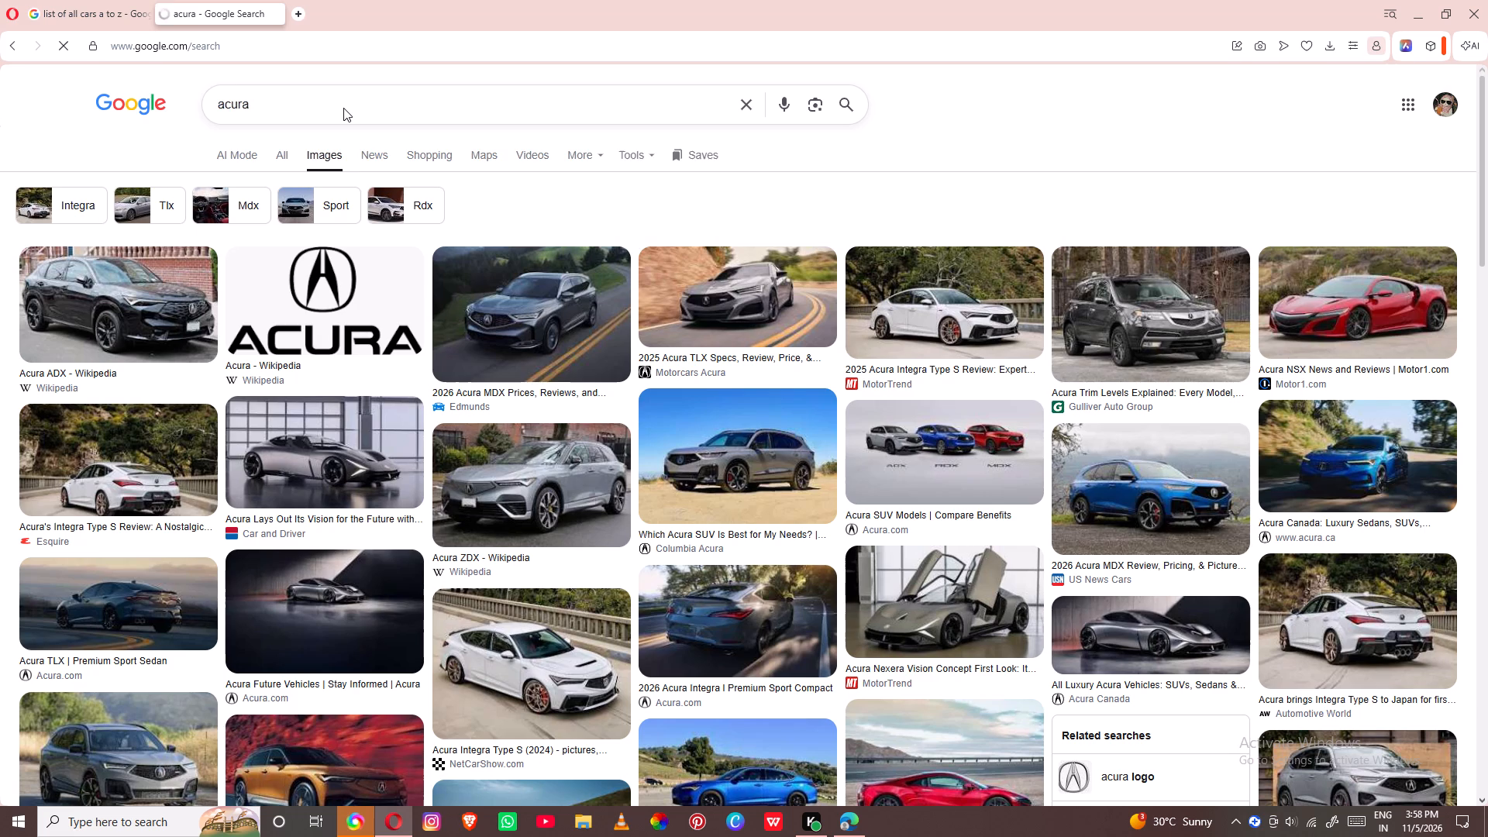
pyautogui.scroll(-2, 449, 289)
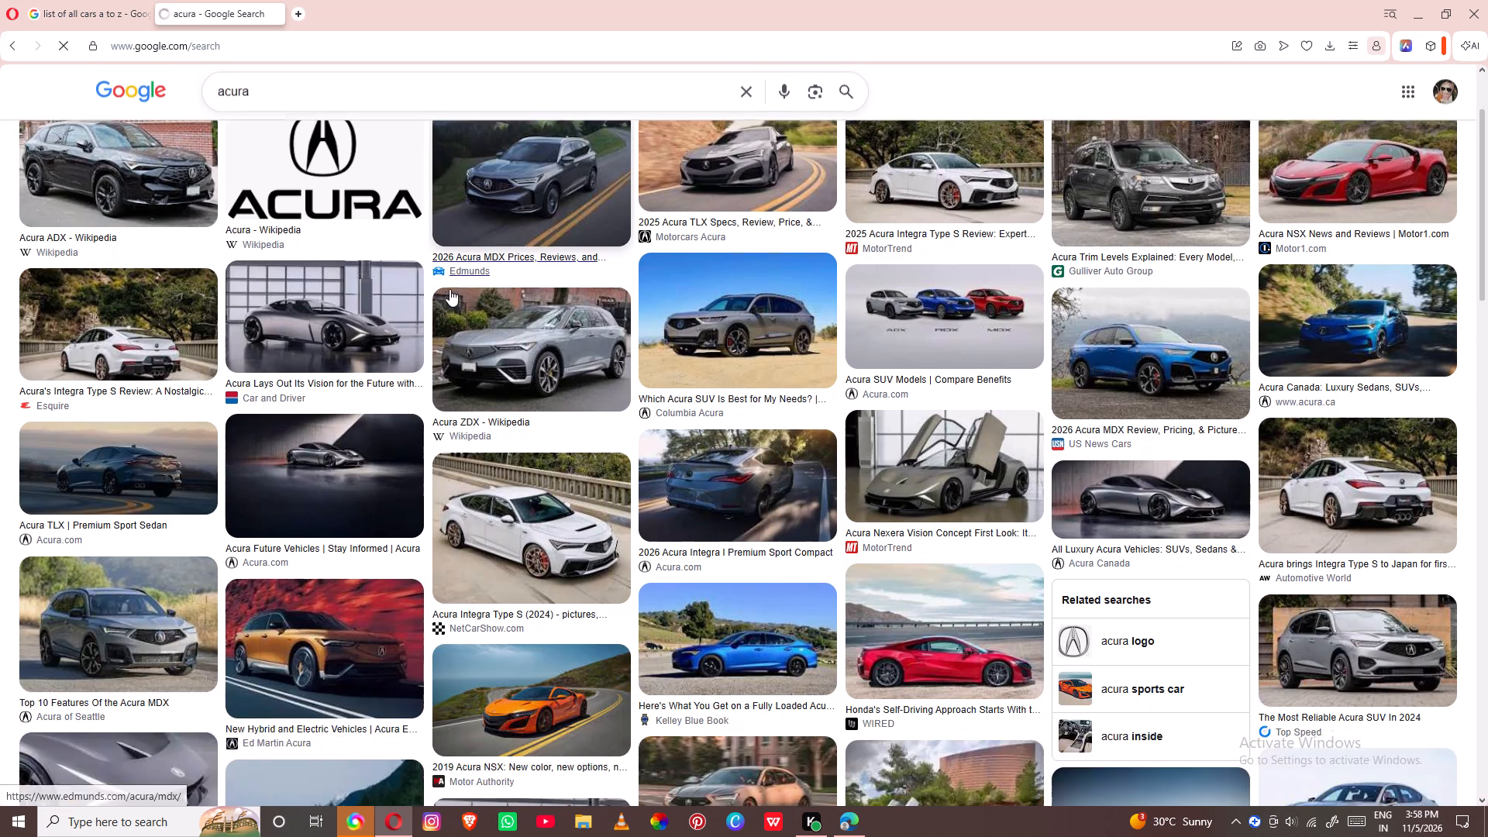
pyautogui.scroll(-3, 449, 289)
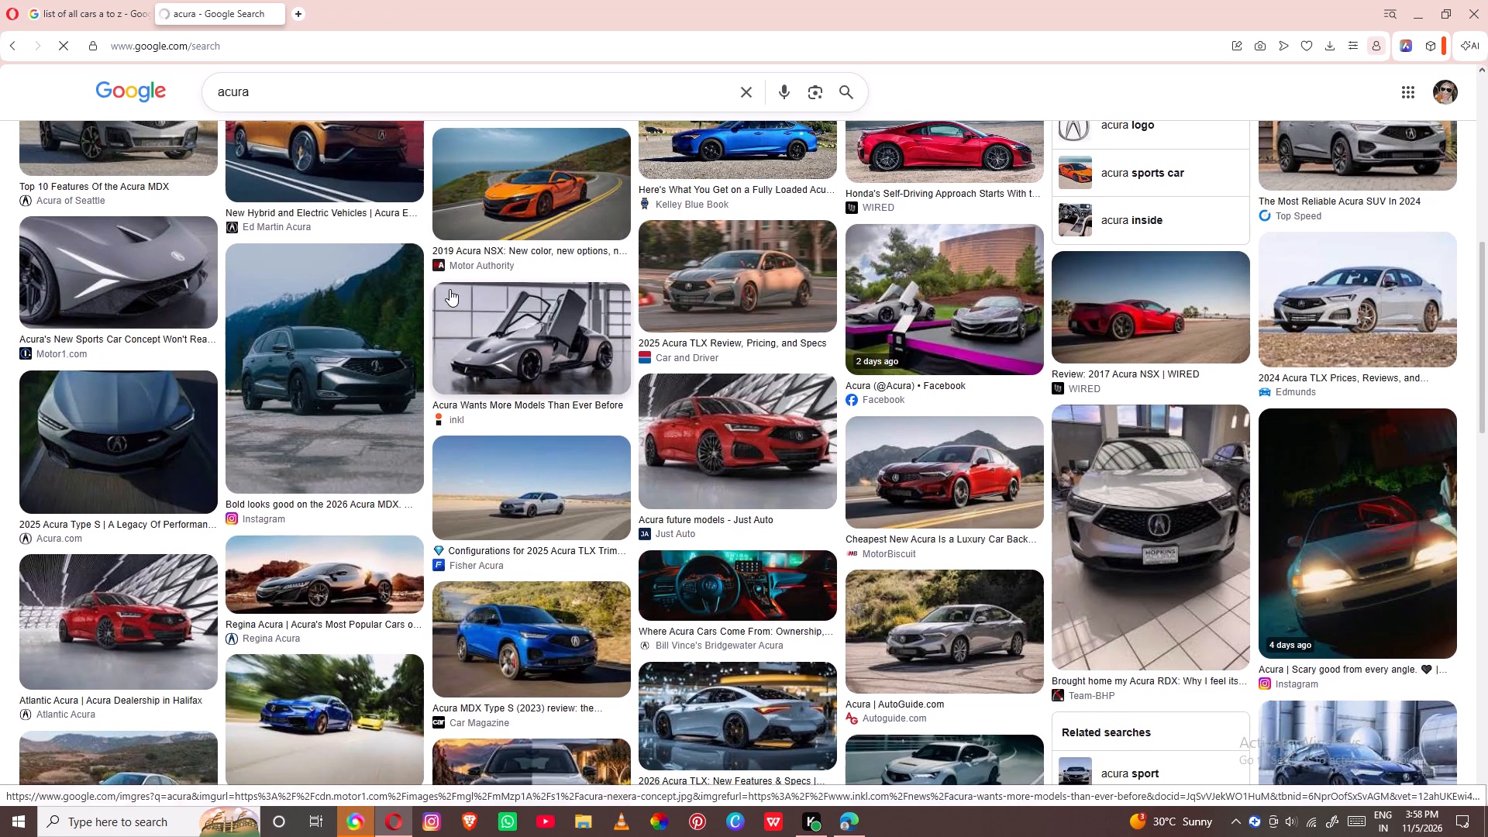
pyautogui.scroll(-2, 449, 289)
pyautogui.rightClick(1141, 276)
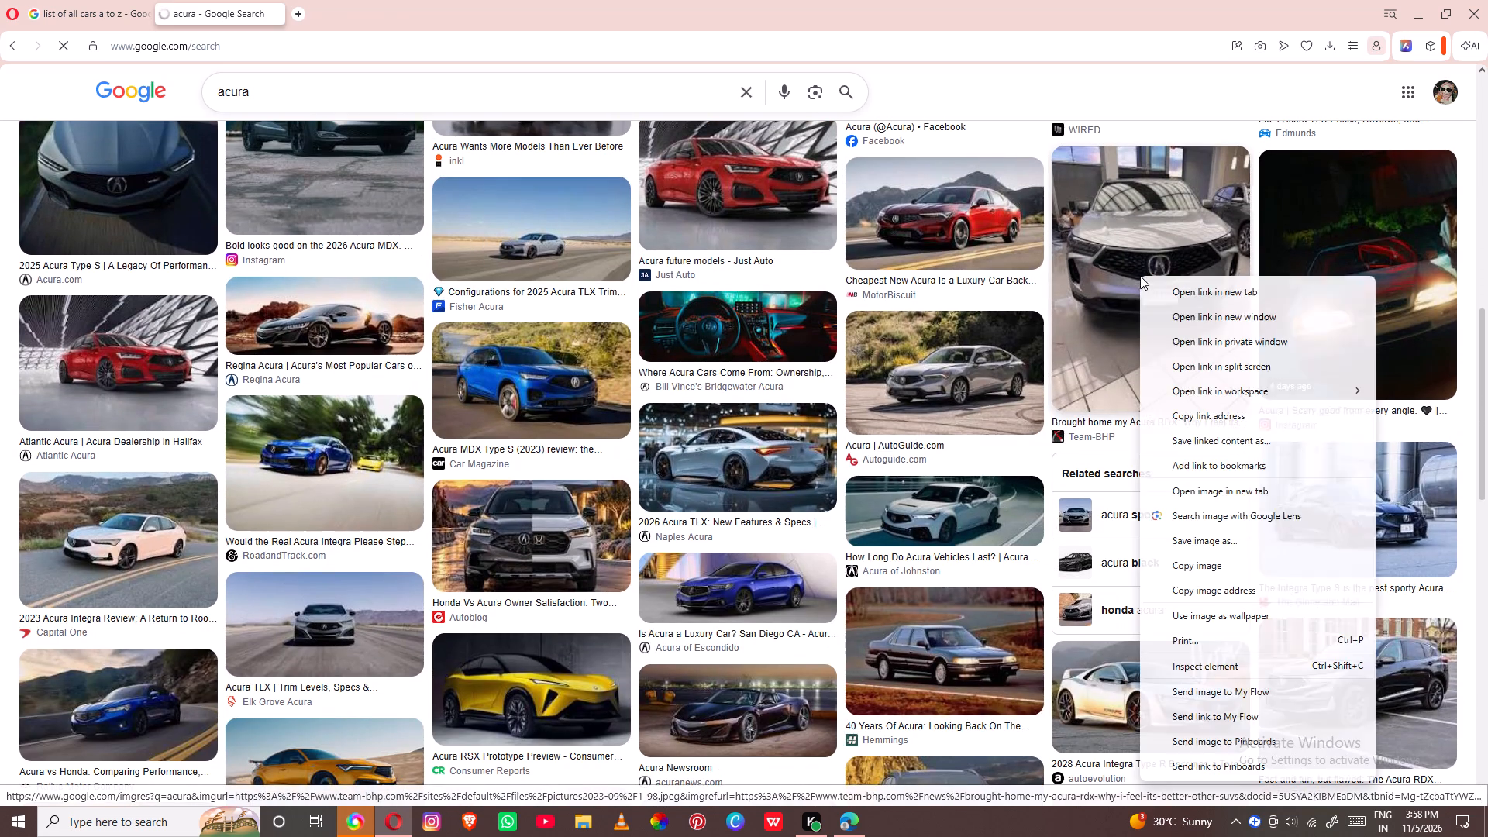
pyautogui.click(1214, 567)
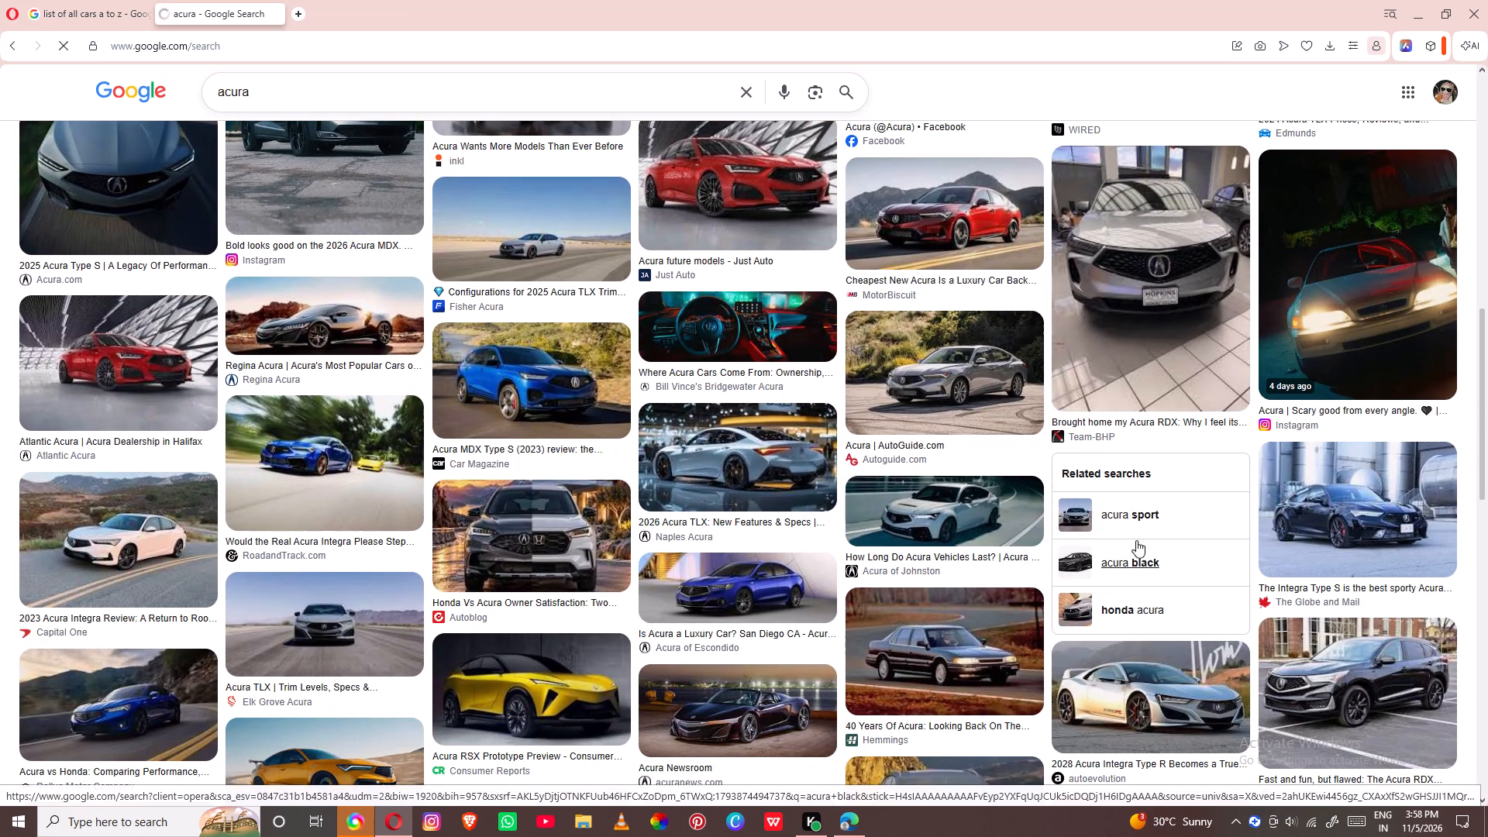
# Switch to the Canva presentation and paste the copied Acura photo onto page 3.
pyautogui.click(852, 828)
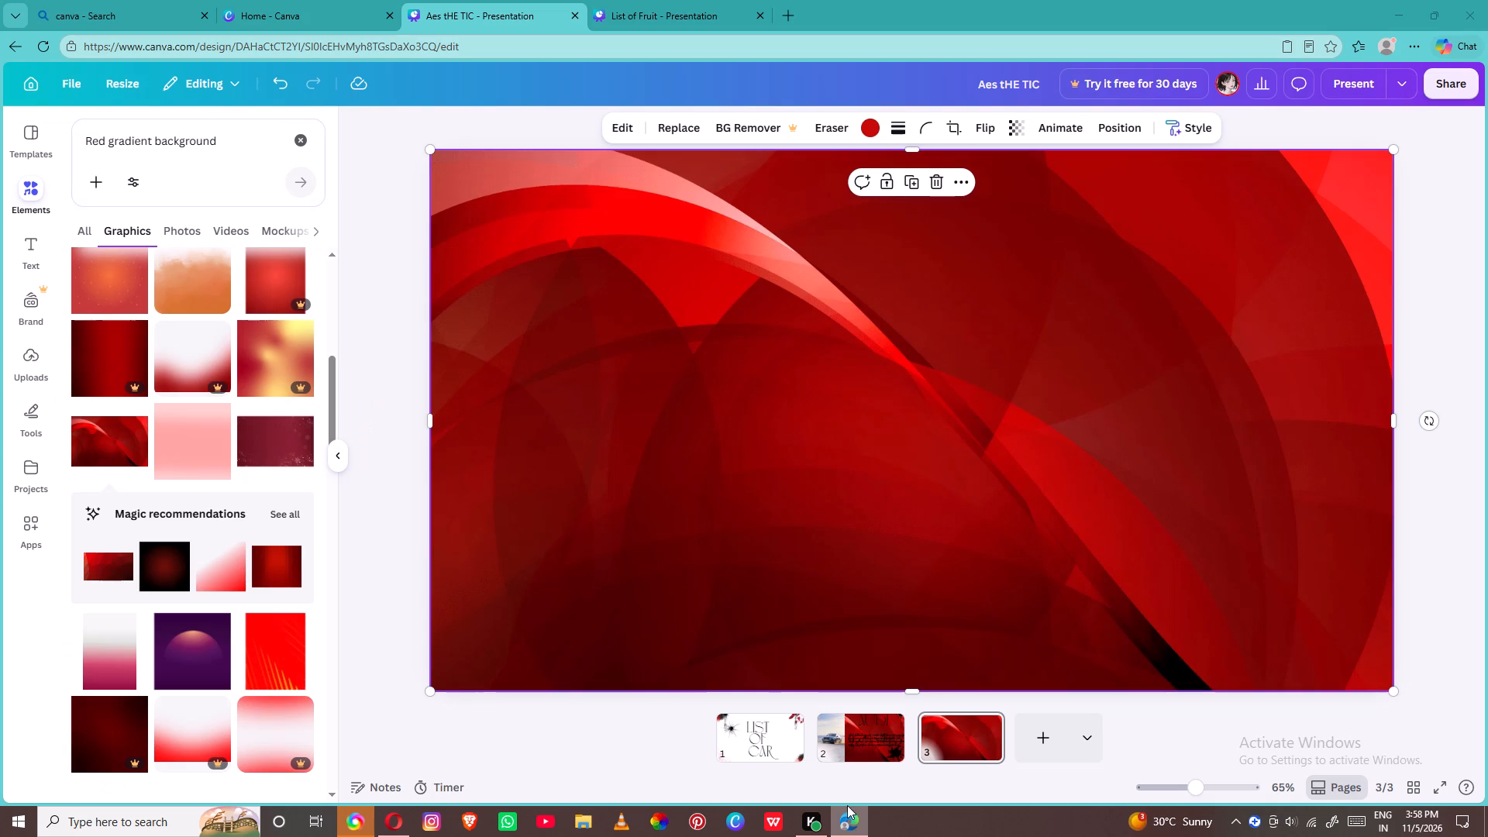
pyautogui.rightClick(528, 244)
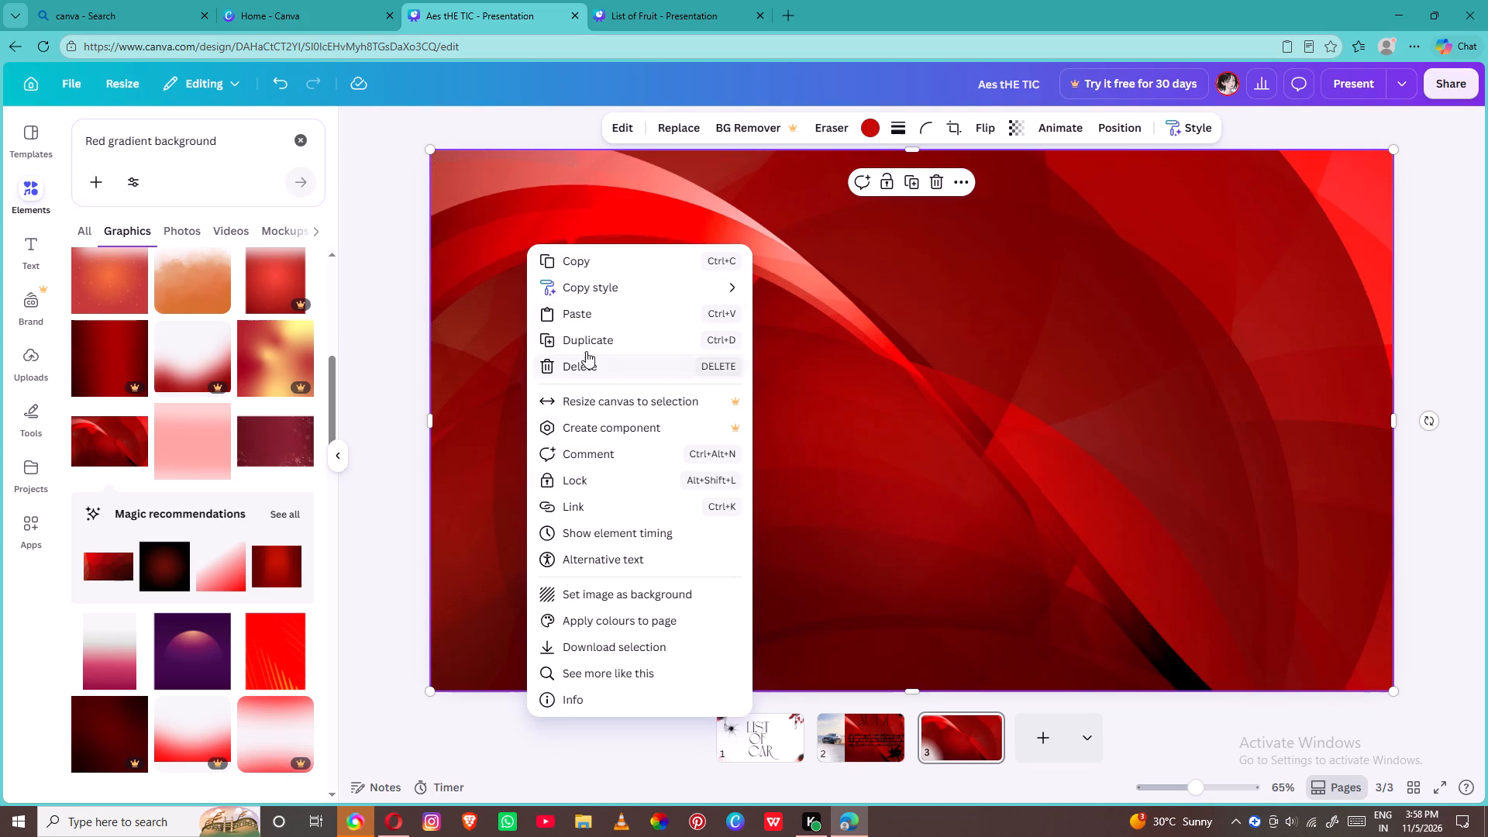
pyautogui.click(604, 316)
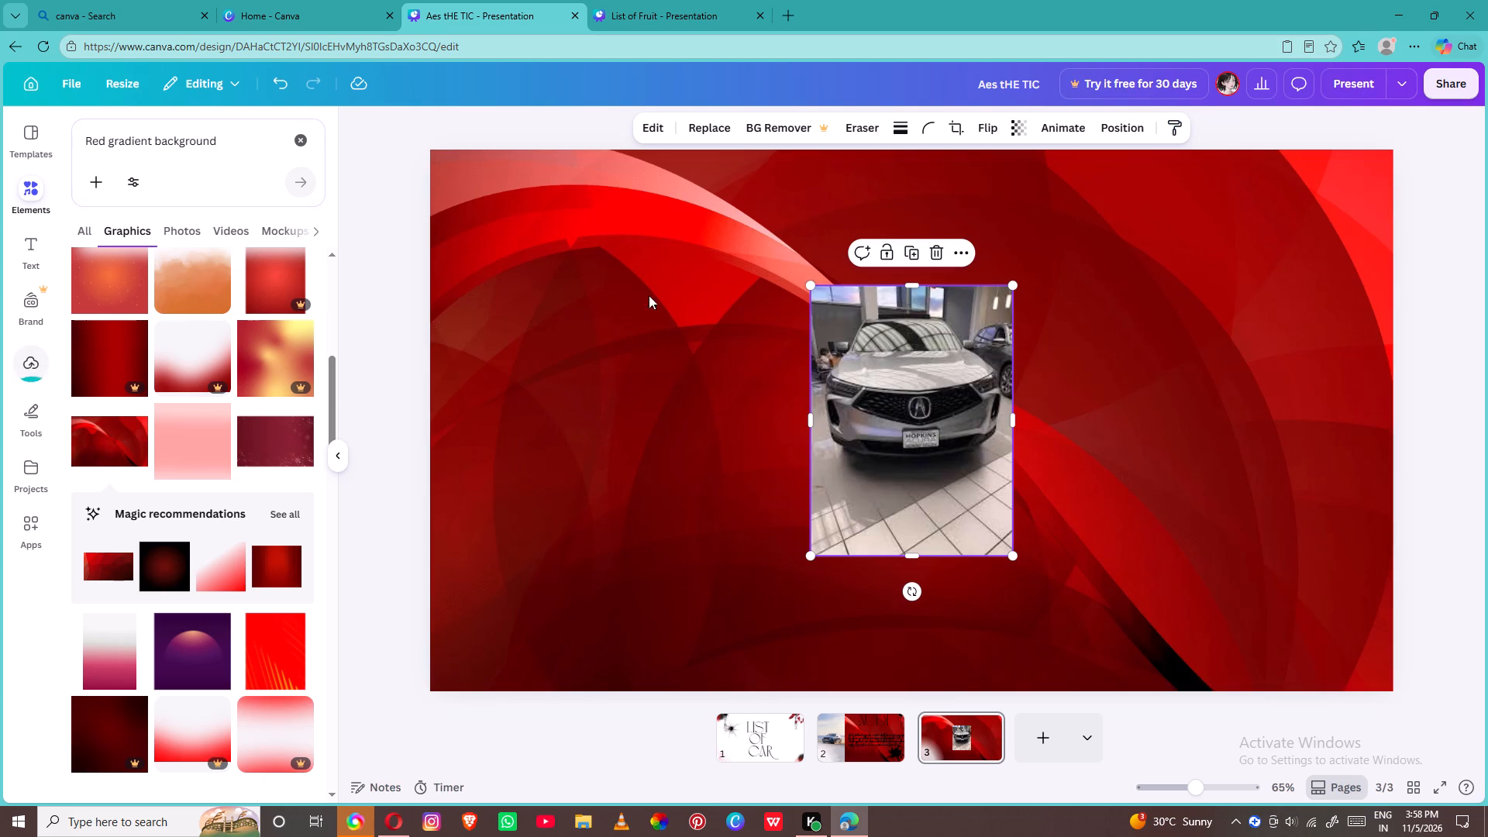
# Move the Acura photo into page 3's top-left corner and enlarge it proportionally to nearly the full page height, about 801 × 1,069.
pyautogui.moveTo(852, 364); pyautogui.dragTo(485, 246)
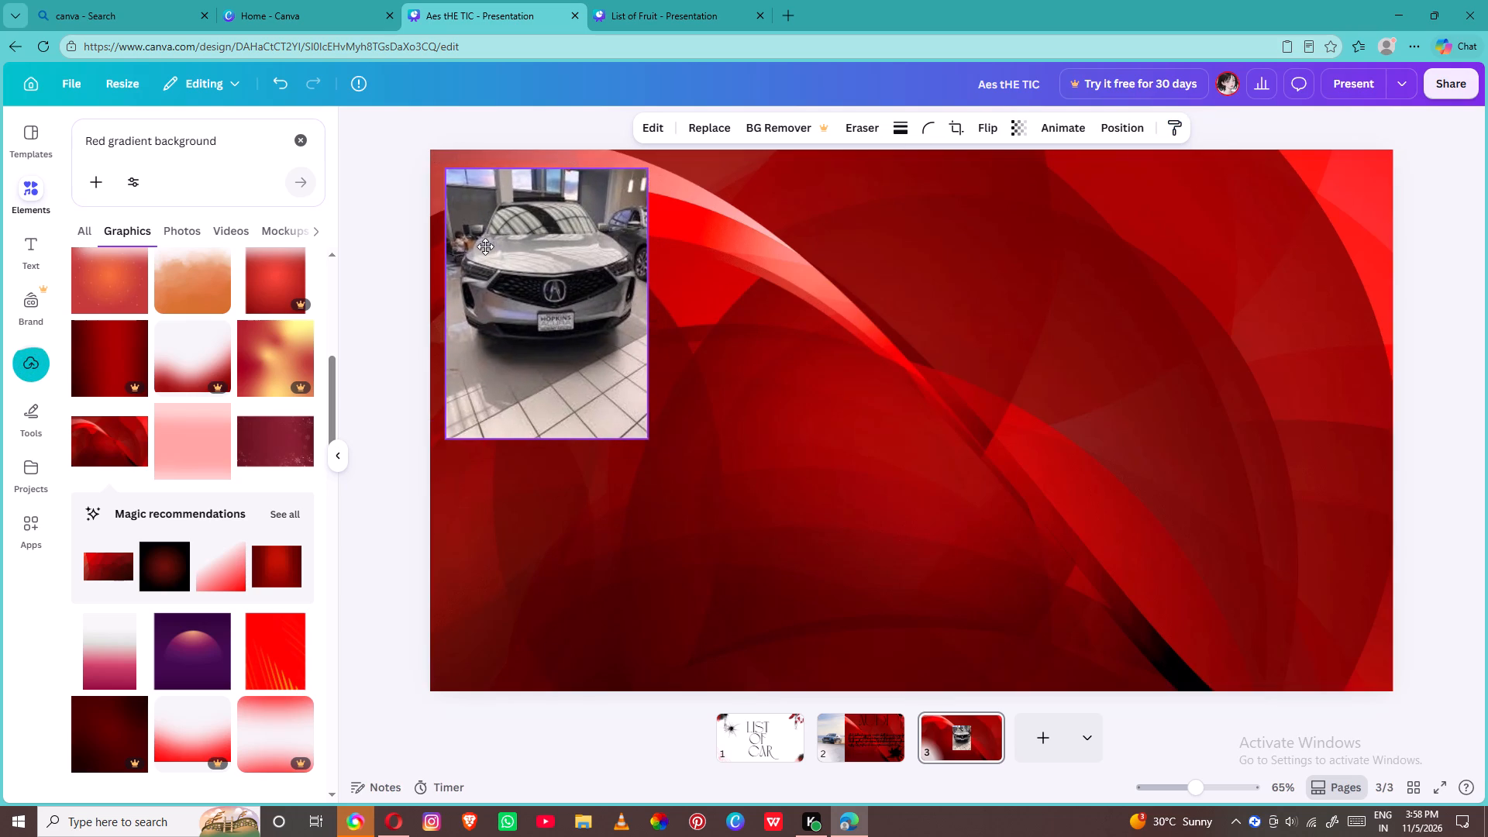
pyautogui.moveTo(485, 246); pyautogui.dragTo(469, 229)
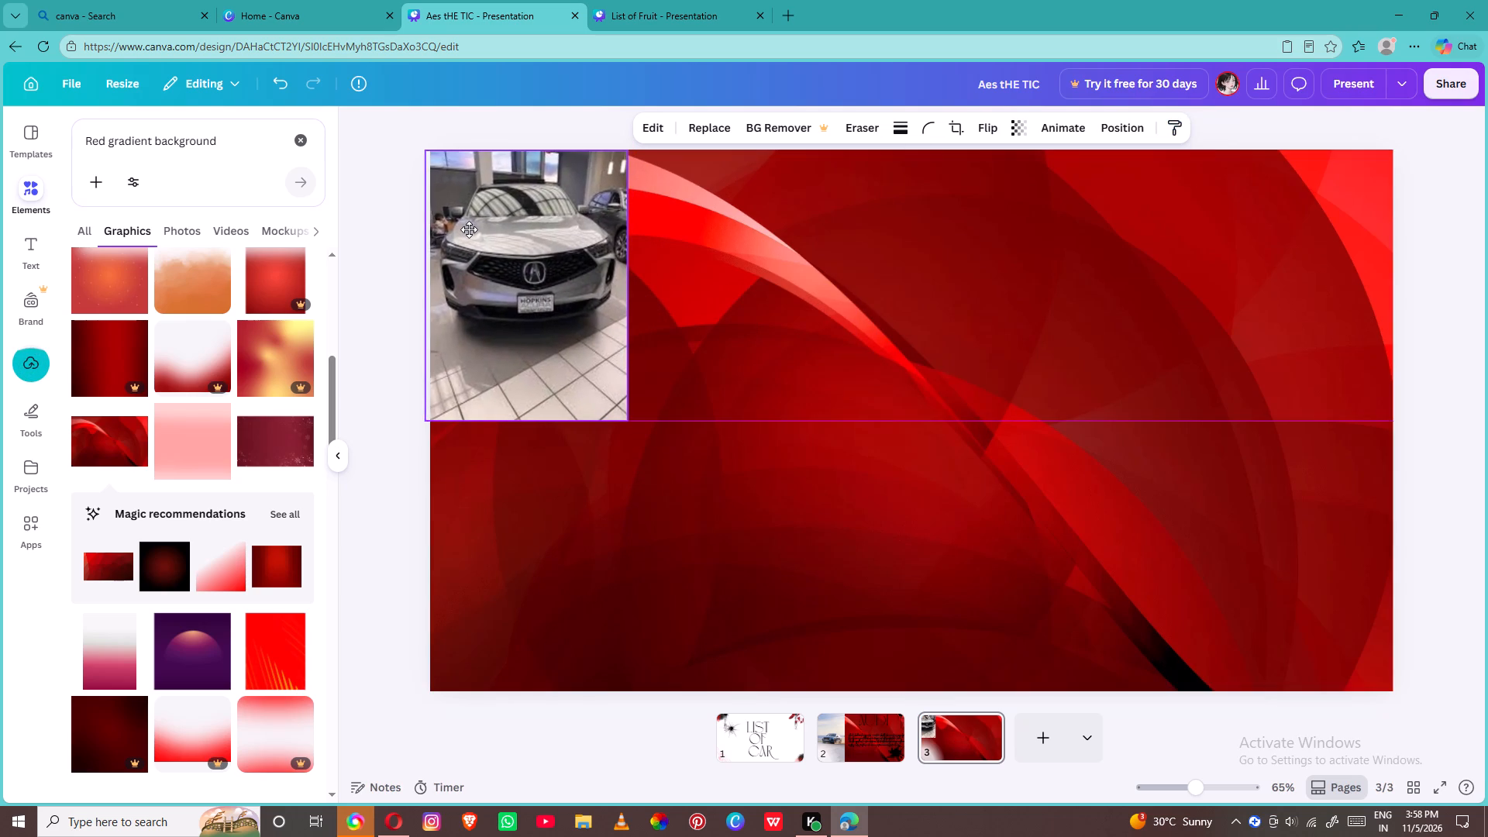
pyautogui.moveTo(469, 229); pyautogui.dragTo(472, 229)
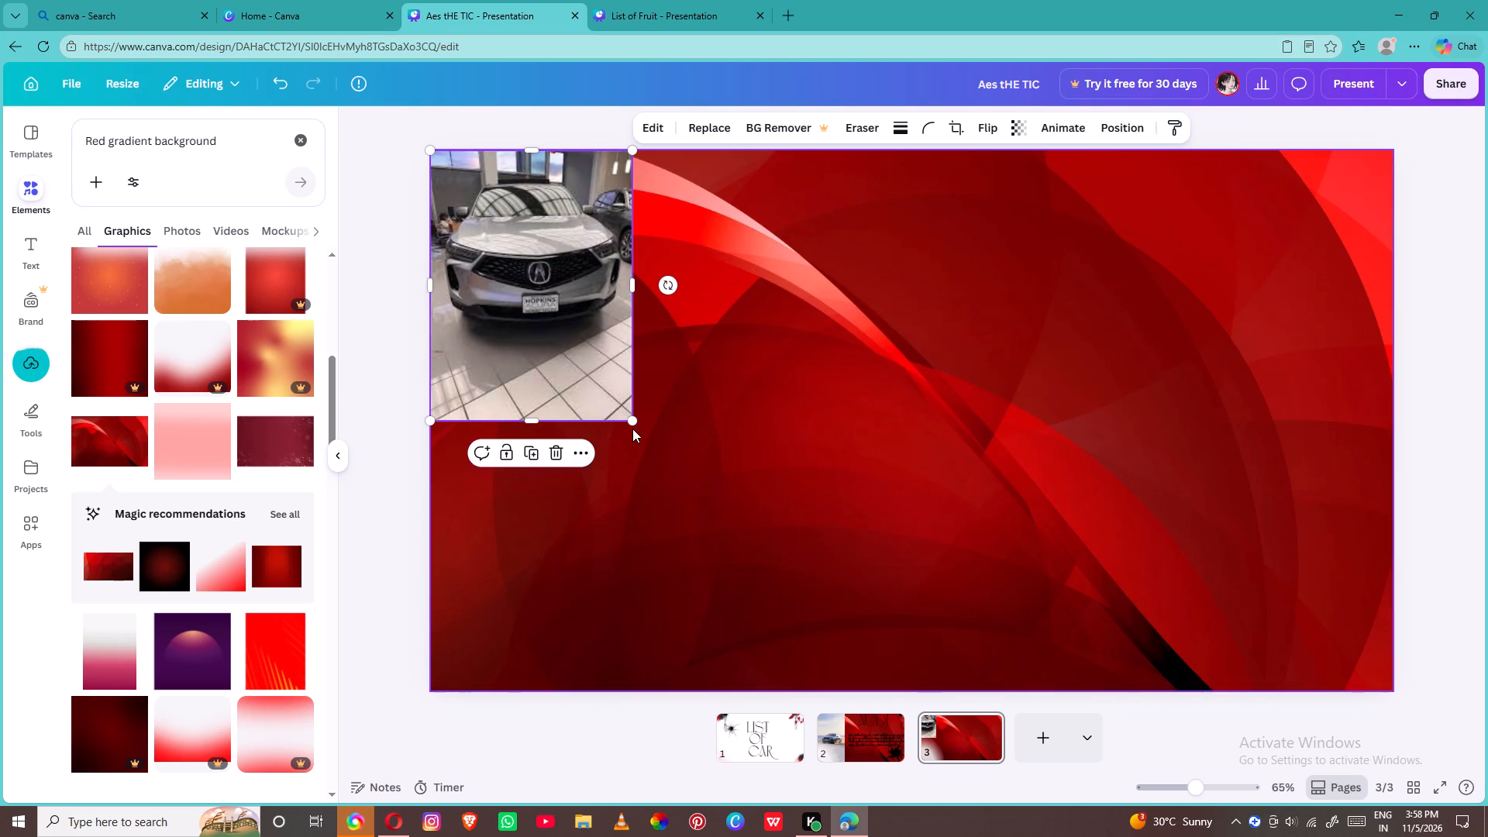
pyautogui.moveTo(632, 416); pyautogui.dragTo(674, 779)
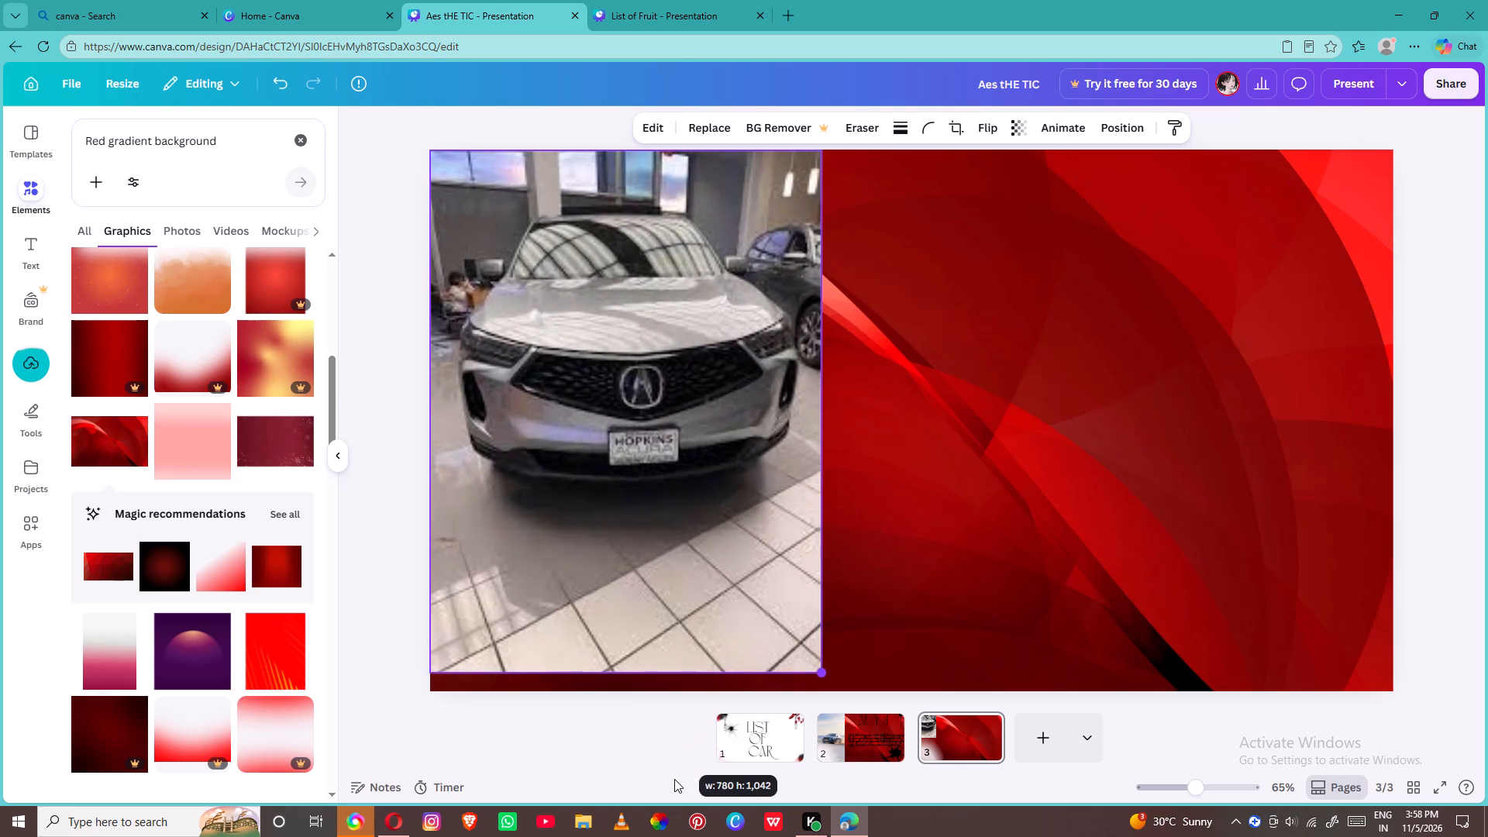
pyautogui.moveTo(674, 779); pyautogui.dragTo(678, 797)
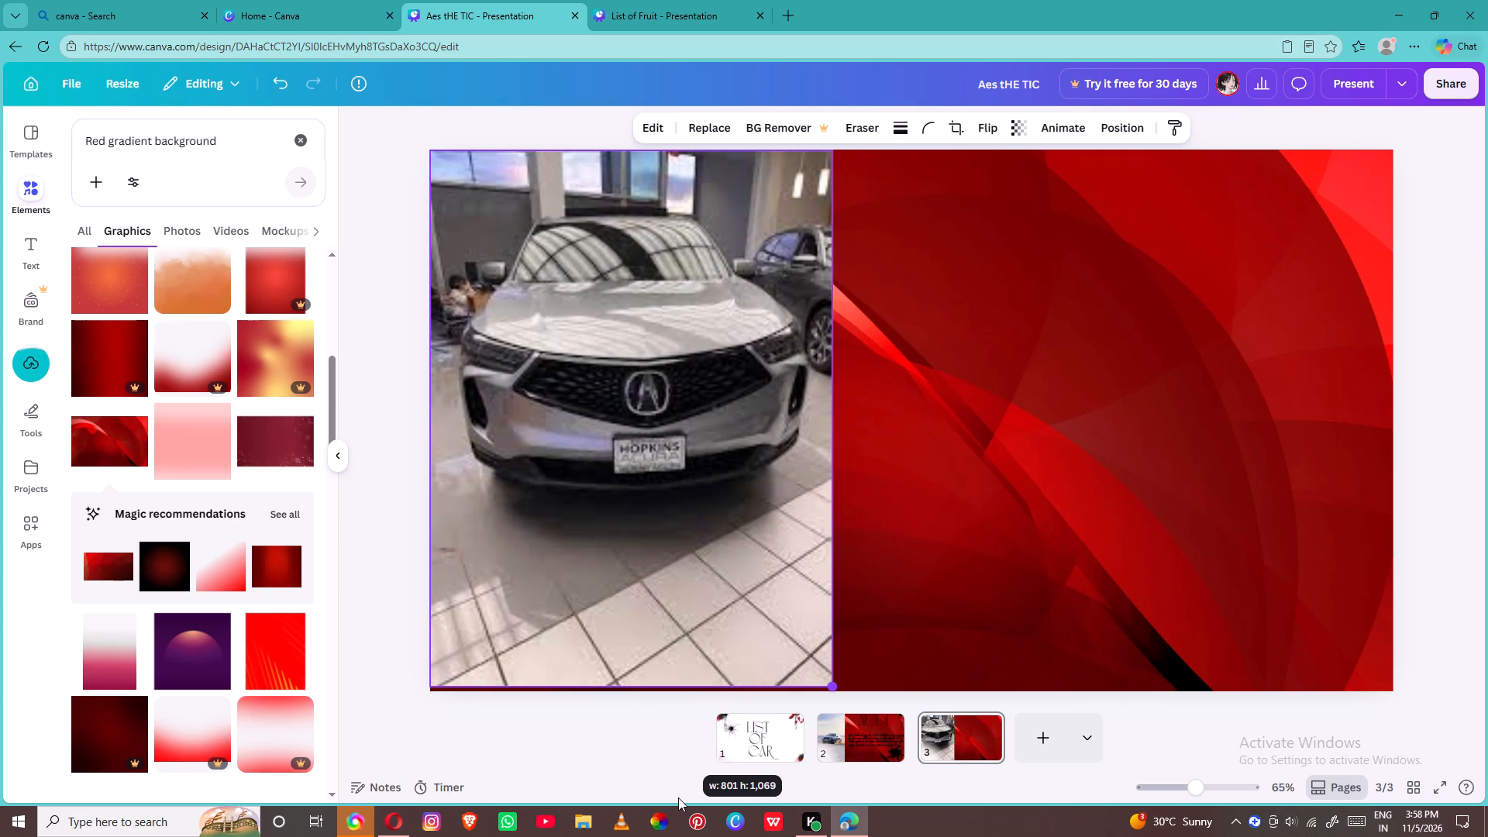
pyautogui.moveTo(678, 797); pyautogui.dragTo(680, 797)
# Shrink the black splatter in page 2's bottom-right corner to about 296 × 299 so it clears the text.
pyautogui.click(842, 749)
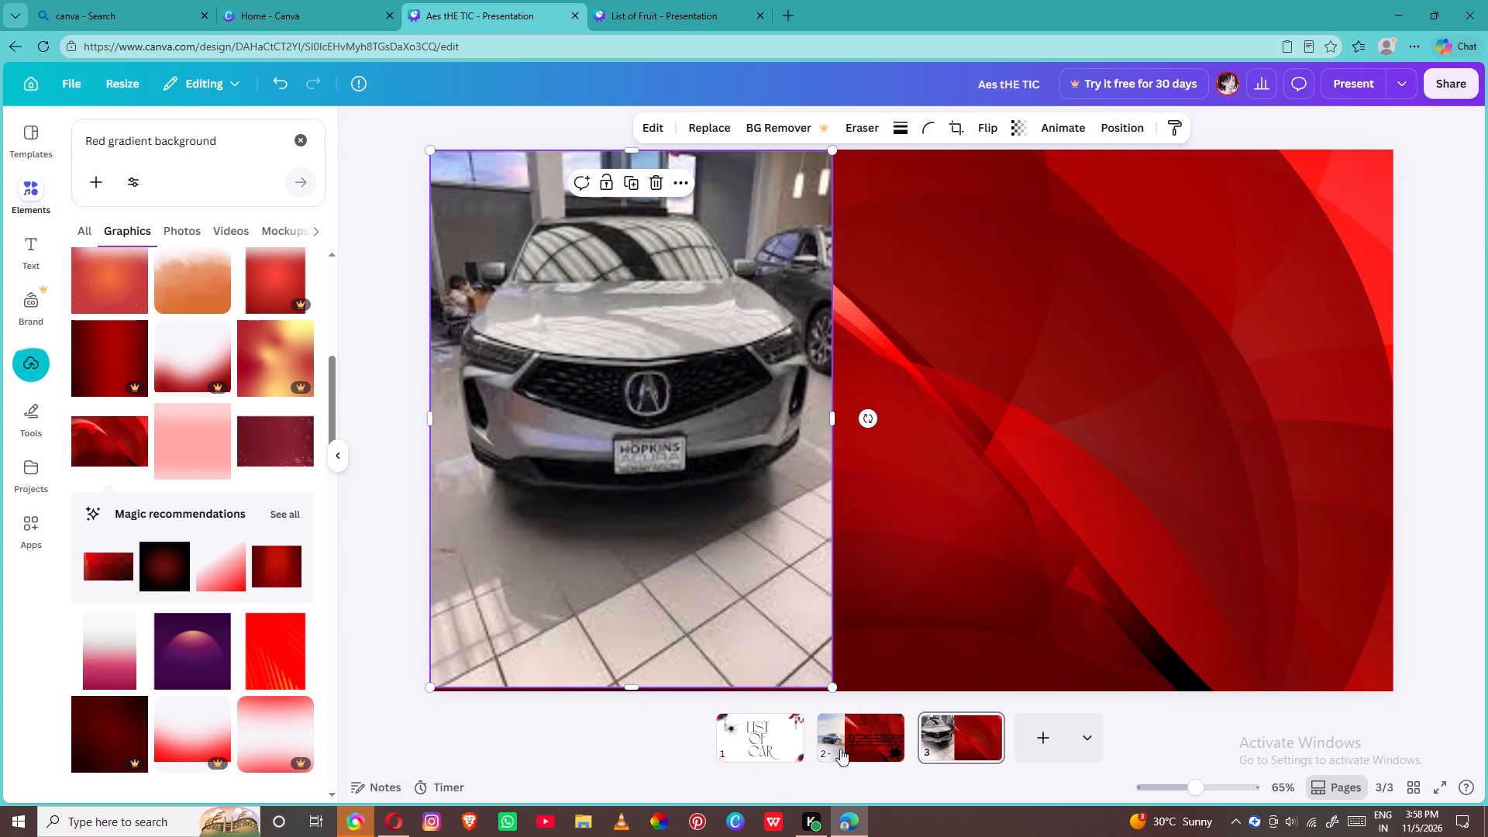
pyautogui.click(870, 744)
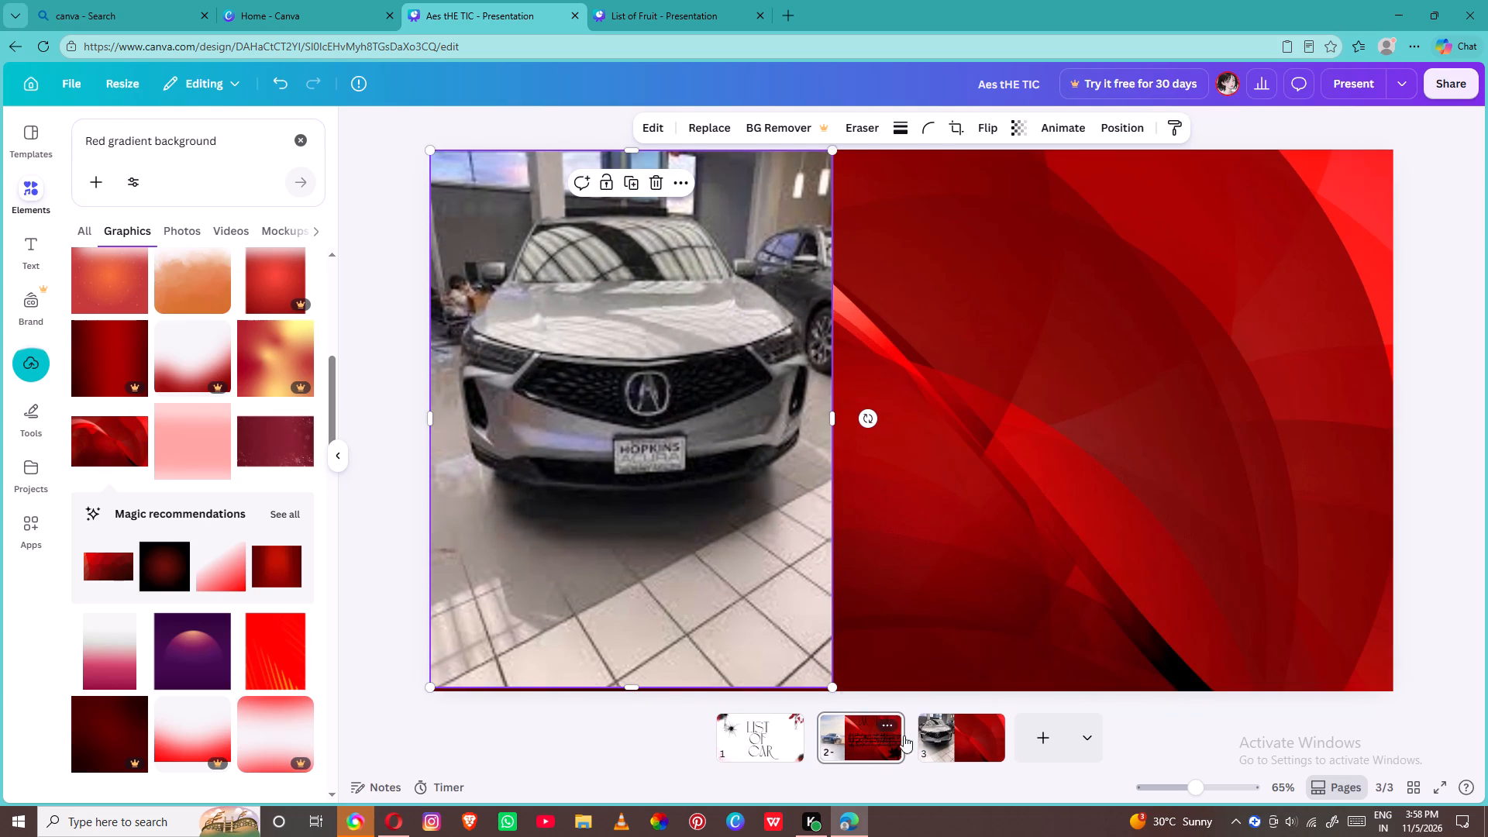
pyautogui.click(1292, 576)
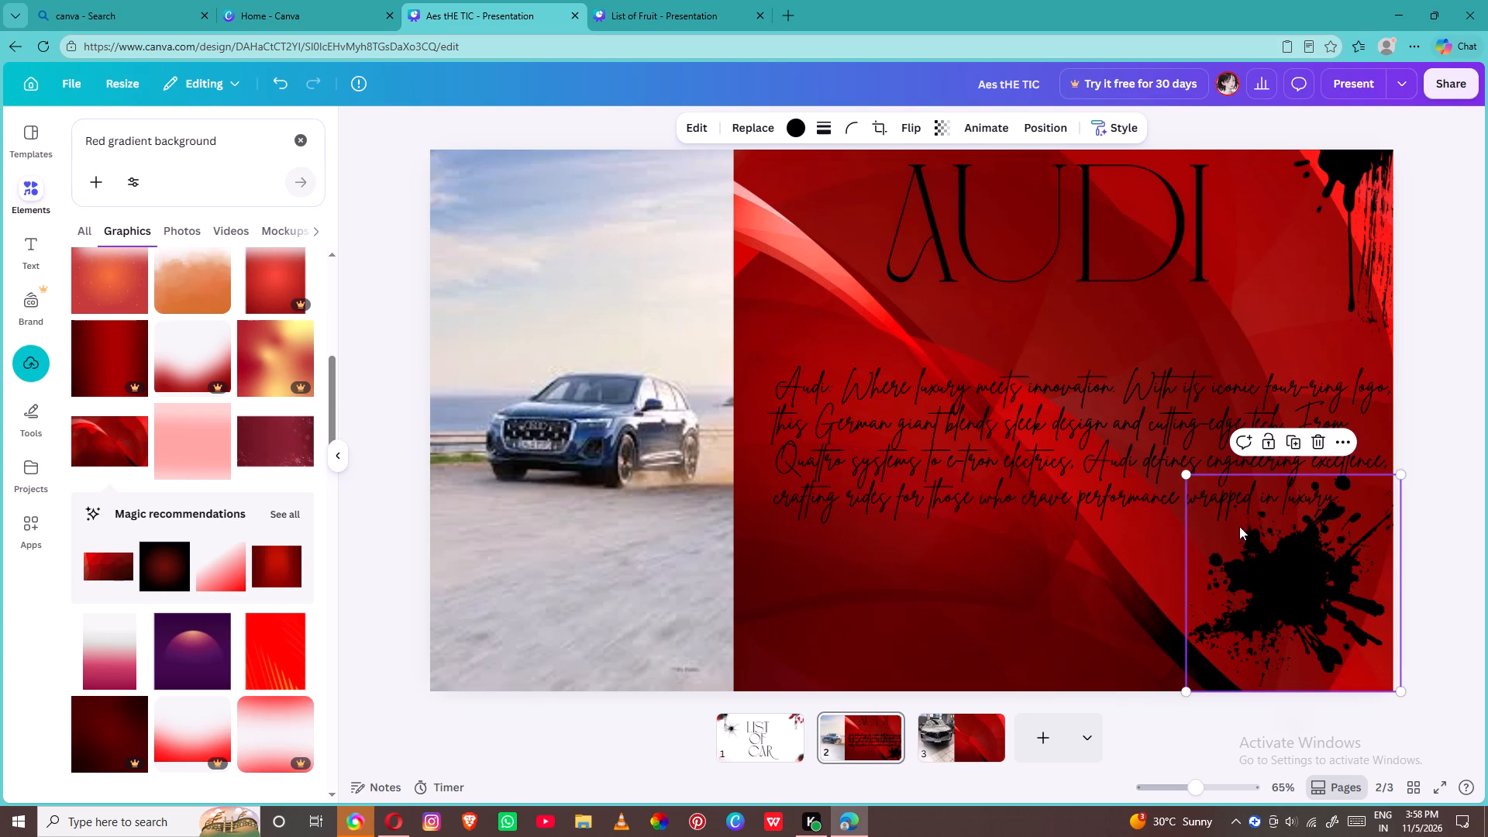
pyautogui.moveTo(1187, 477); pyautogui.dragTo(1229, 568)
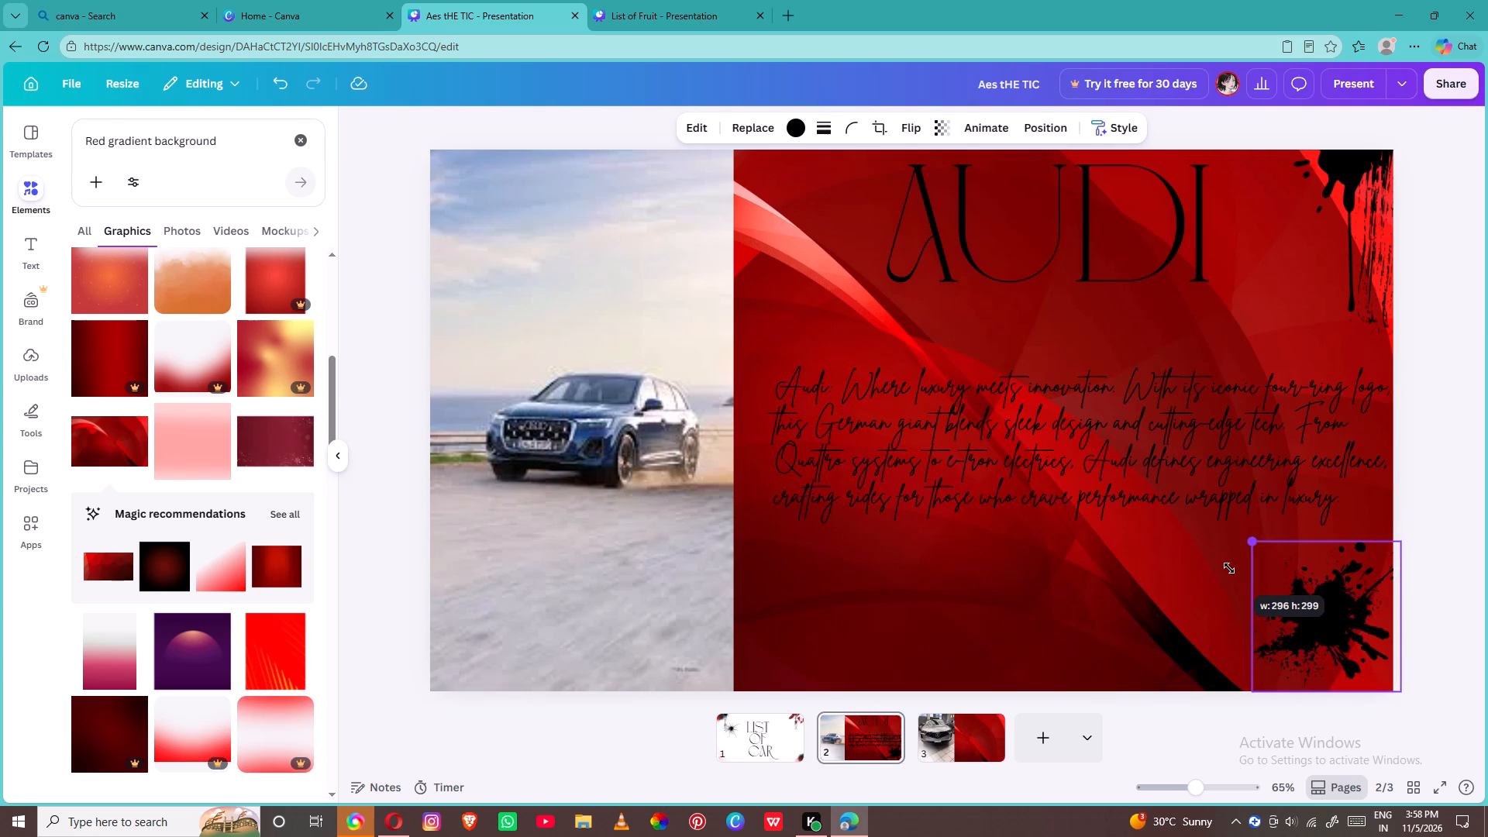
pyautogui.moveTo(1229, 568); pyautogui.dragTo(1229, 569)
pyautogui.click(1229, 570)
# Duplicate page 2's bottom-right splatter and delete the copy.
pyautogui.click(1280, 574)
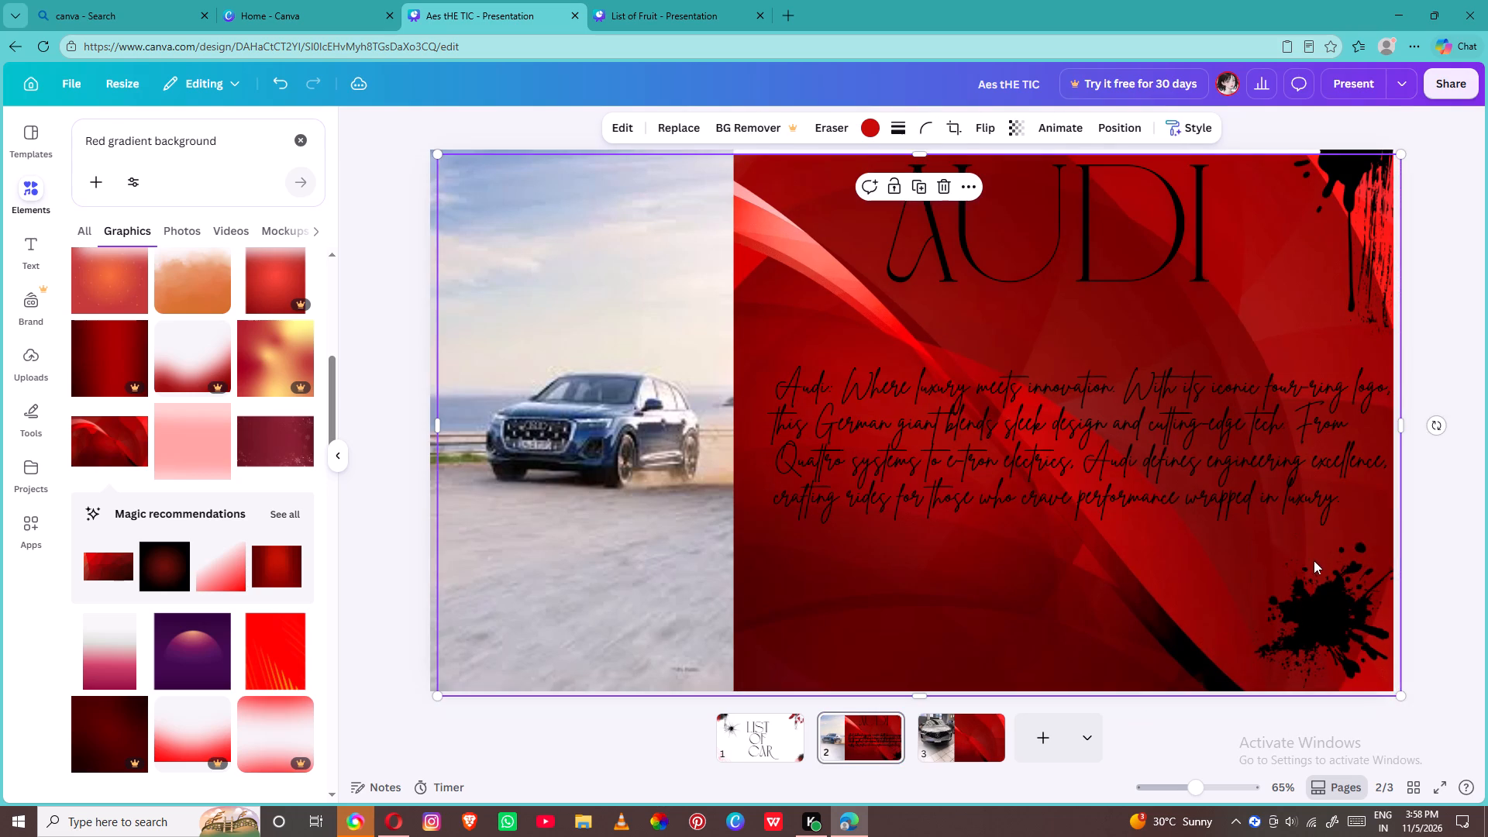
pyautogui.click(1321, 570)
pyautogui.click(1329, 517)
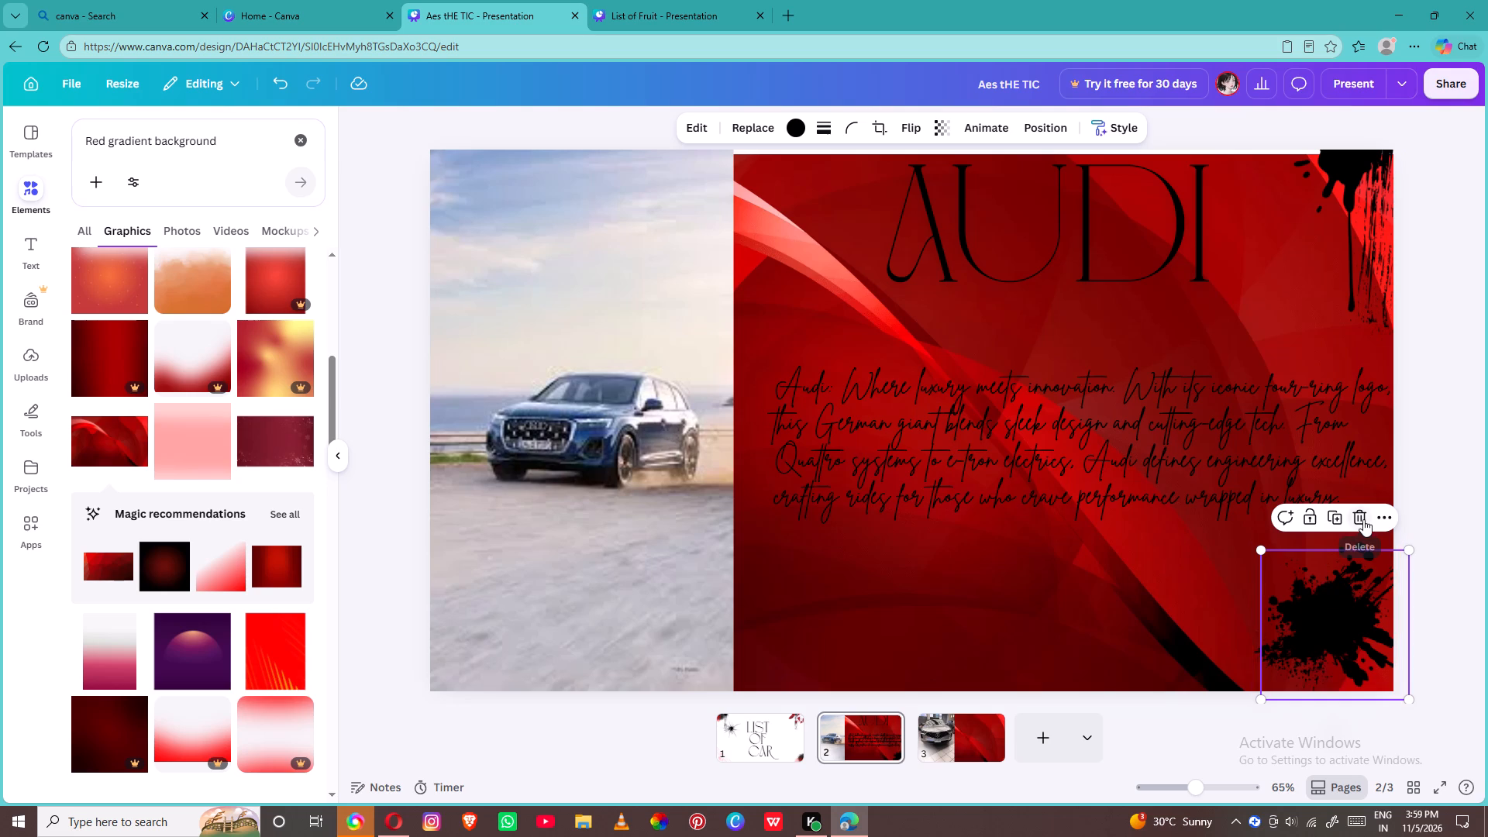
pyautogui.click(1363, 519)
# Copy page 2's bottom-right black splatter and paste it onto page 3.
pyautogui.rightClick(1329, 585)
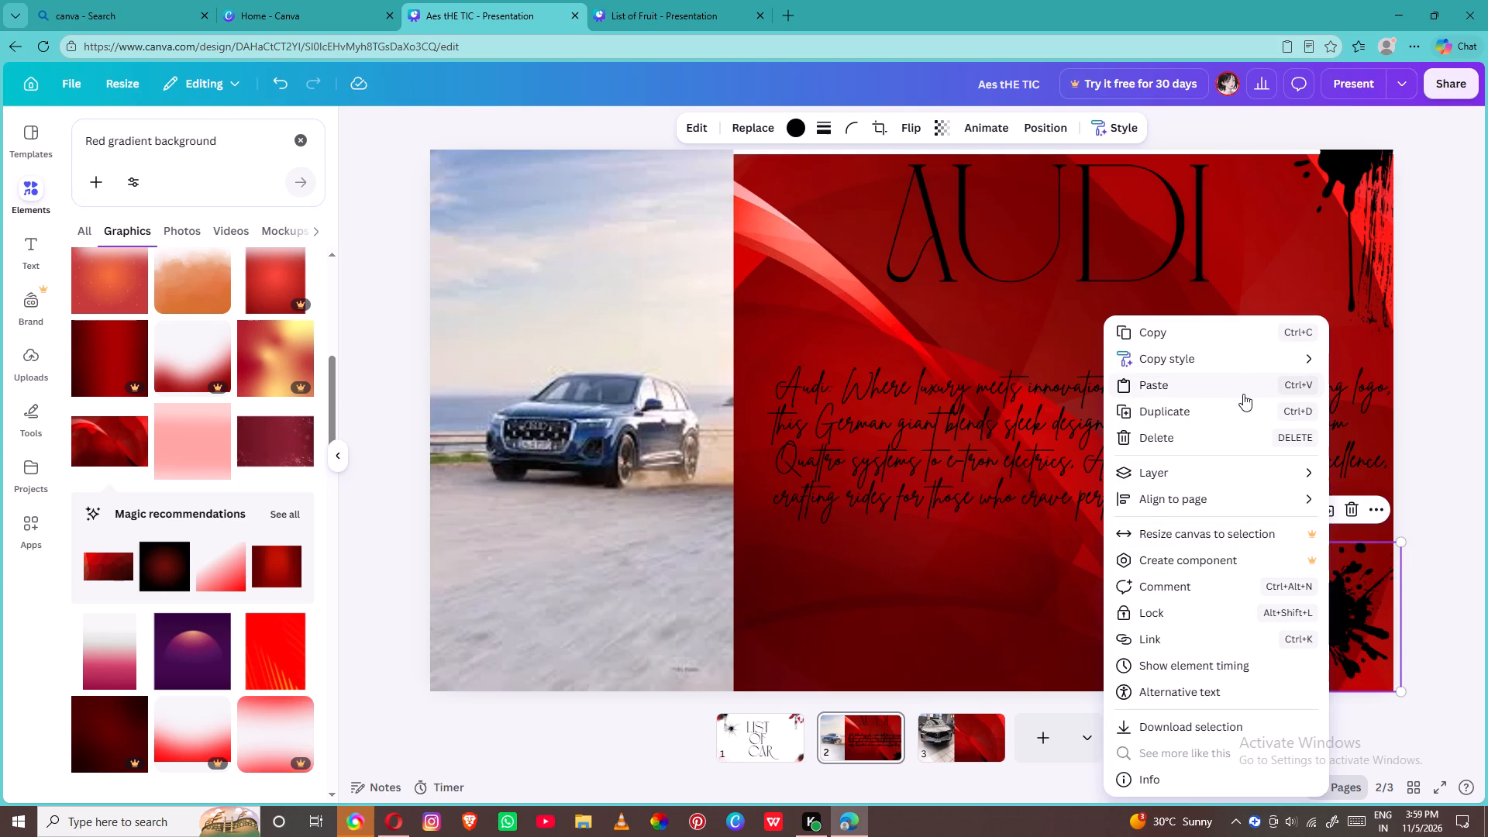
pyautogui.click(1234, 342)
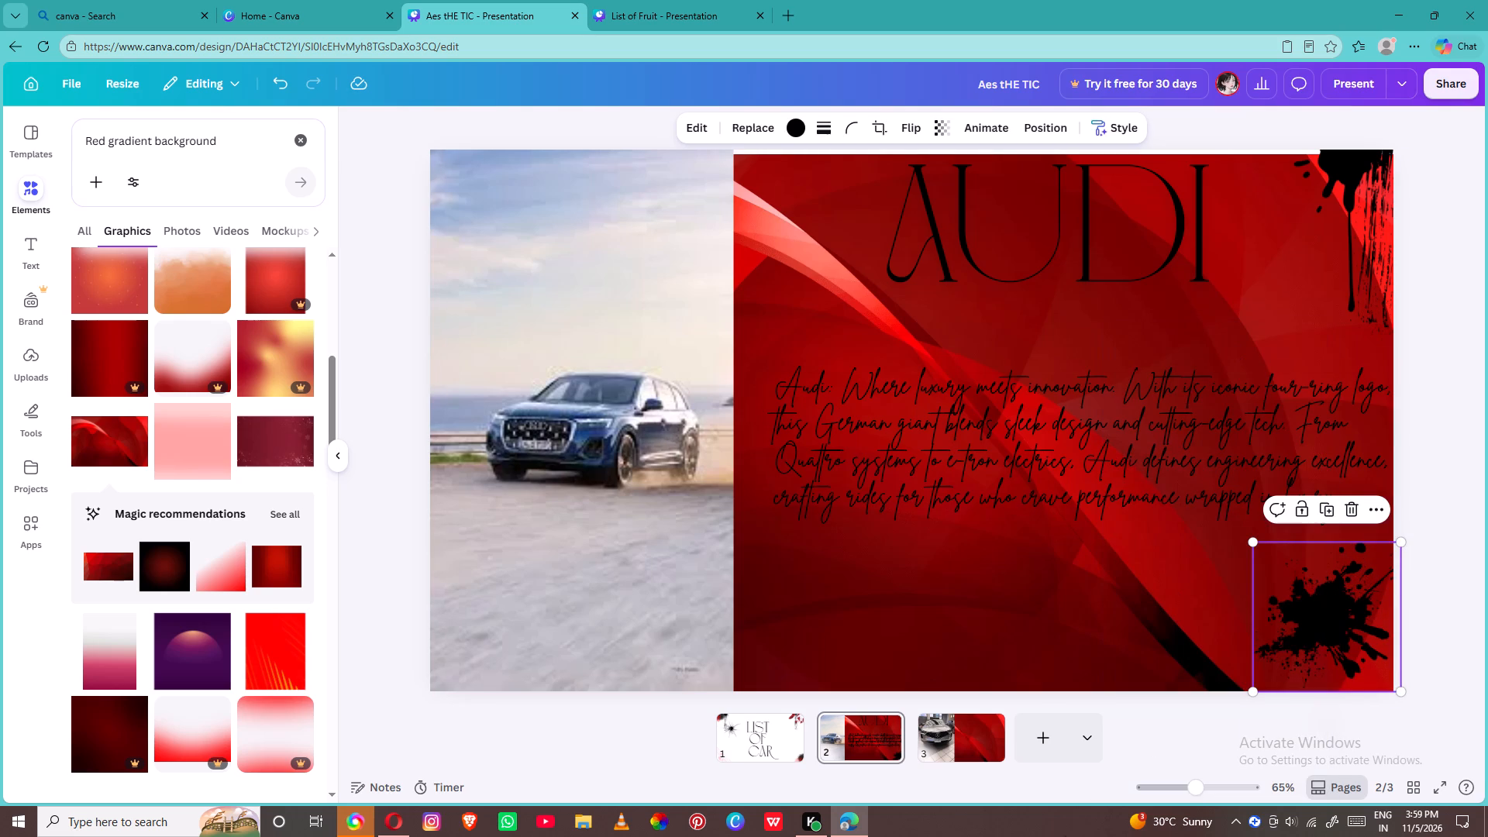
pyautogui.rightClick(992, 751)
pyautogui.click(992, 749)
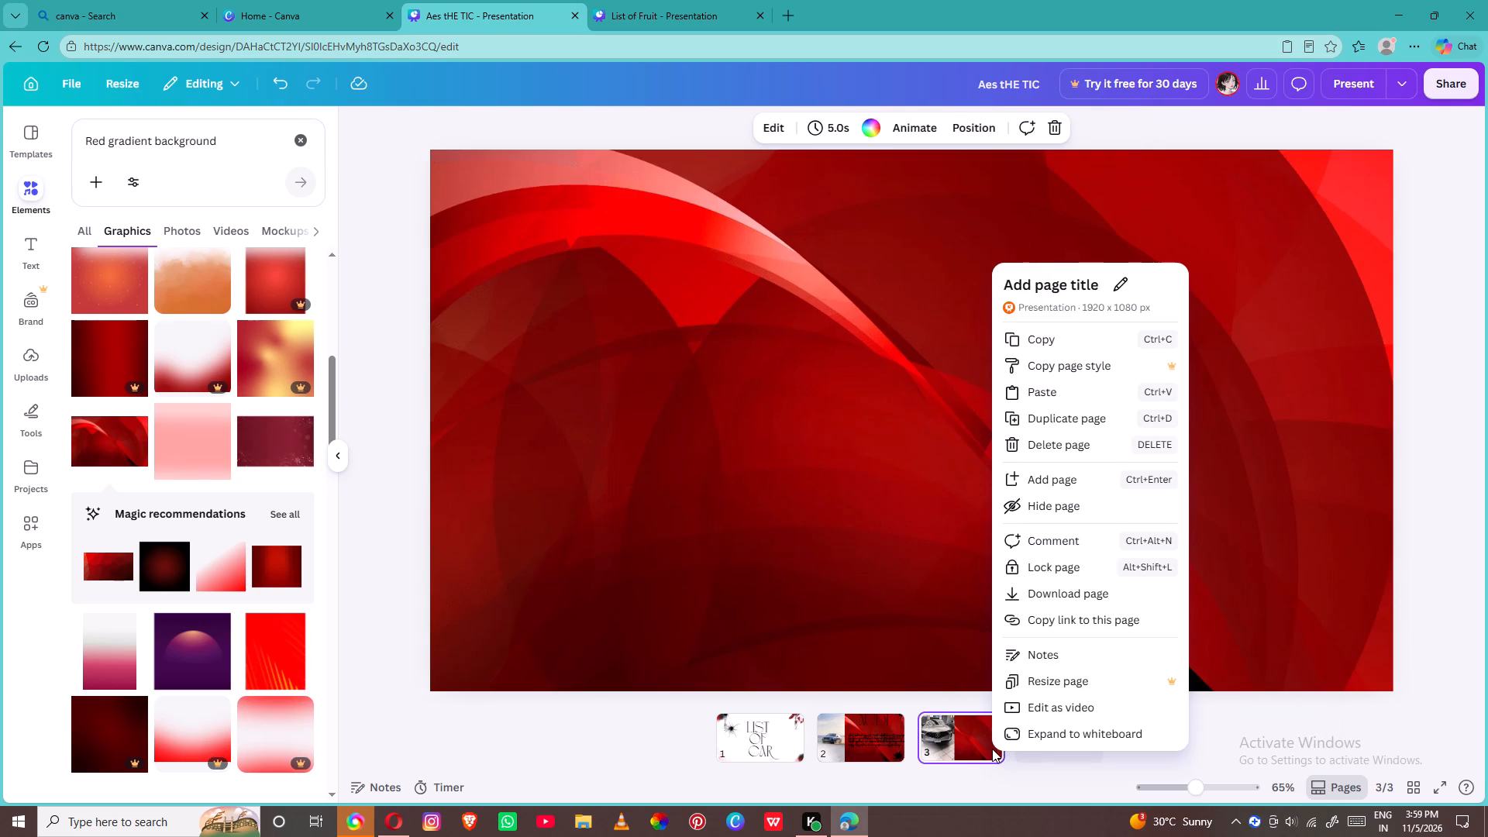
pyautogui.rightClick(1358, 660)
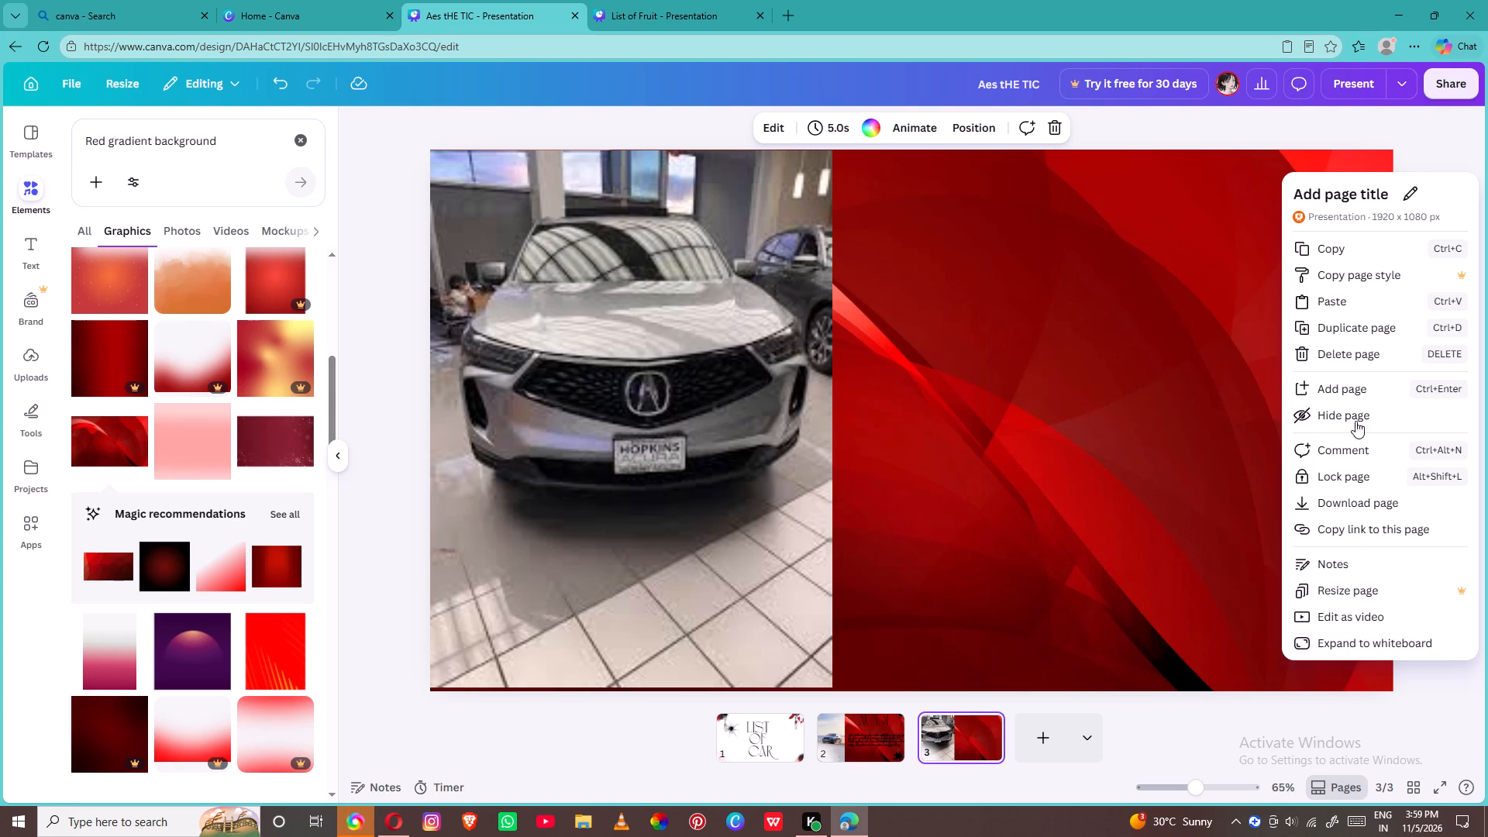
pyautogui.click(1372, 301)
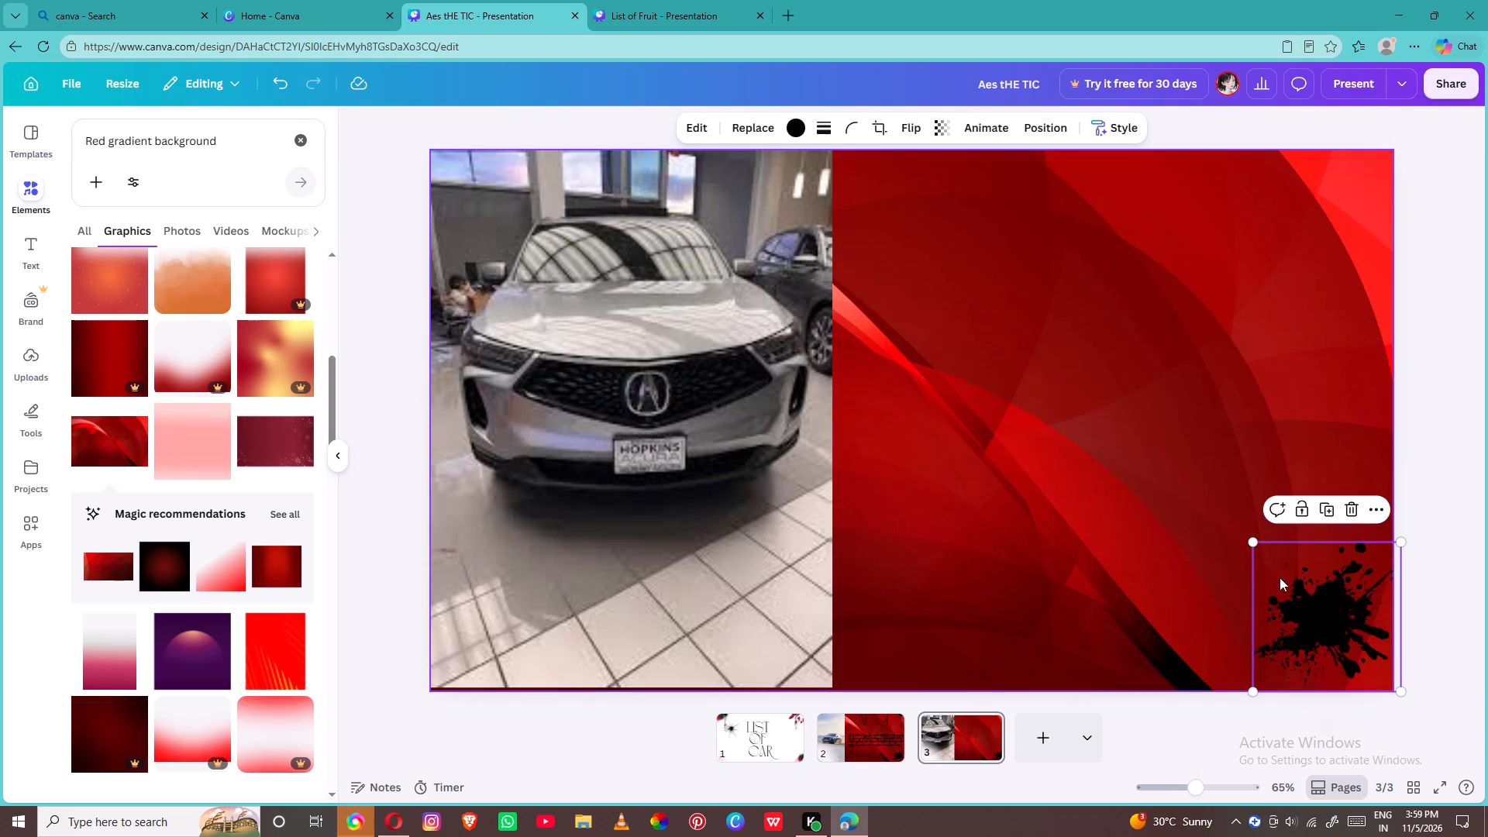
# Fine-tune the size of the splatter in page 3's bottom-right corner proportionally.
pyautogui.moveTo(1256, 540); pyautogui.dragTo(1267, 552)
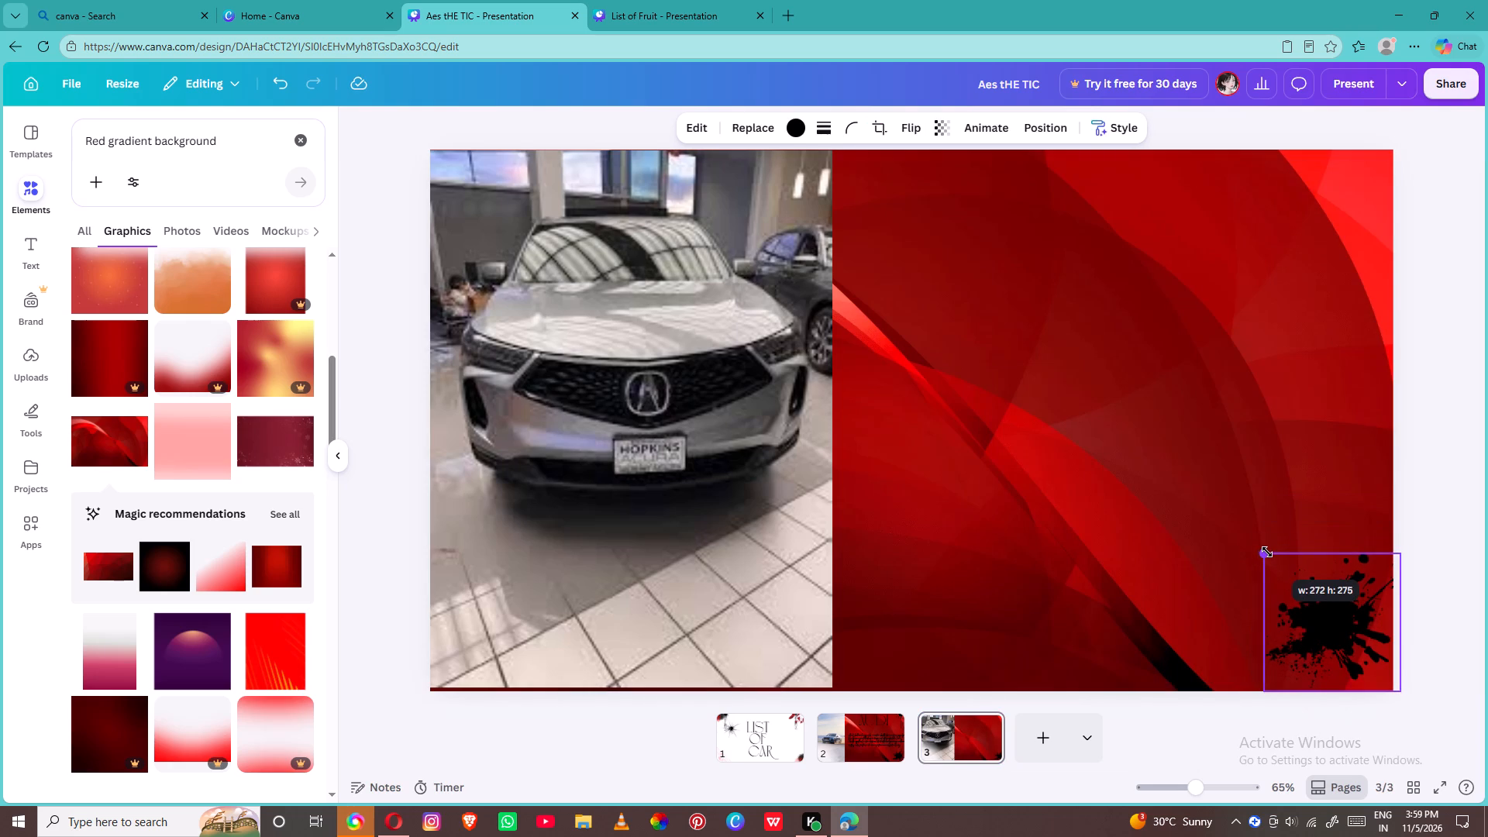
pyautogui.moveTo(1267, 552); pyautogui.dragTo(1192, 591)
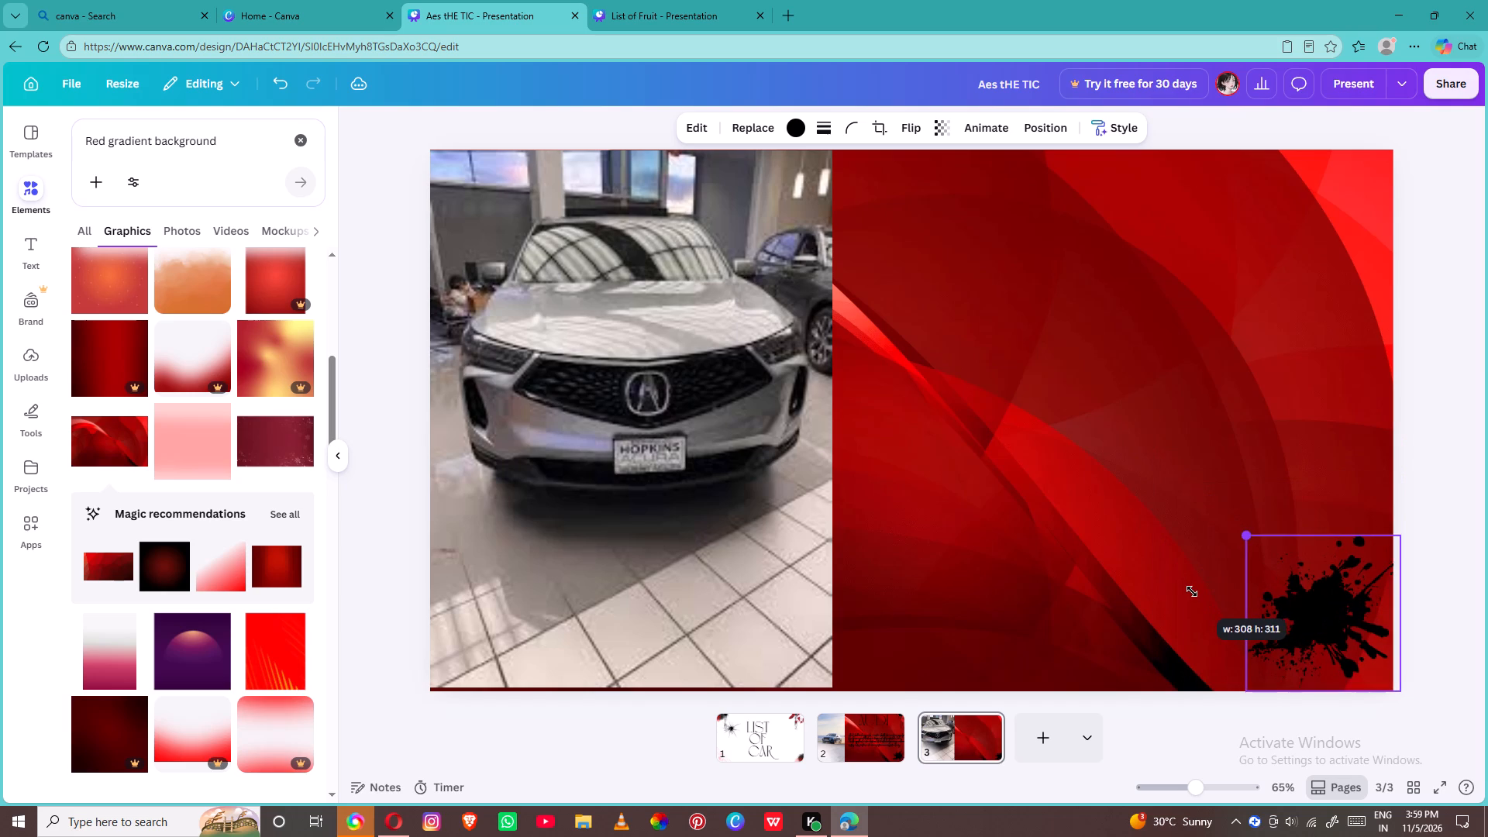
pyautogui.moveTo(1192, 591); pyautogui.dragTo(1197, 595)
pyautogui.click(1199, 596)
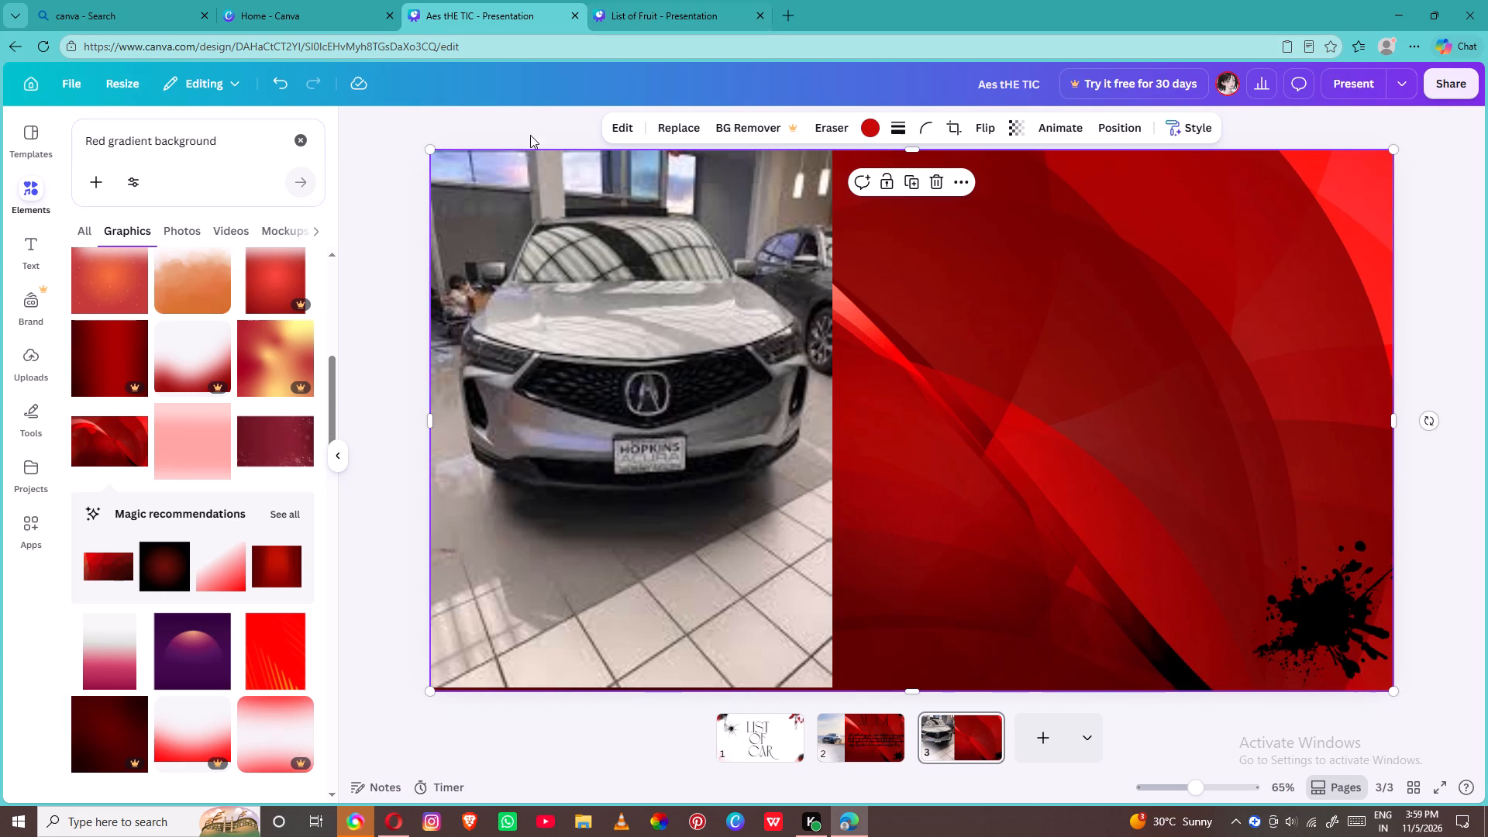
# Add the recently used "AES THE TIC" text style to page 3 and replace its wording with "acura".
pyautogui.click(31, 206)
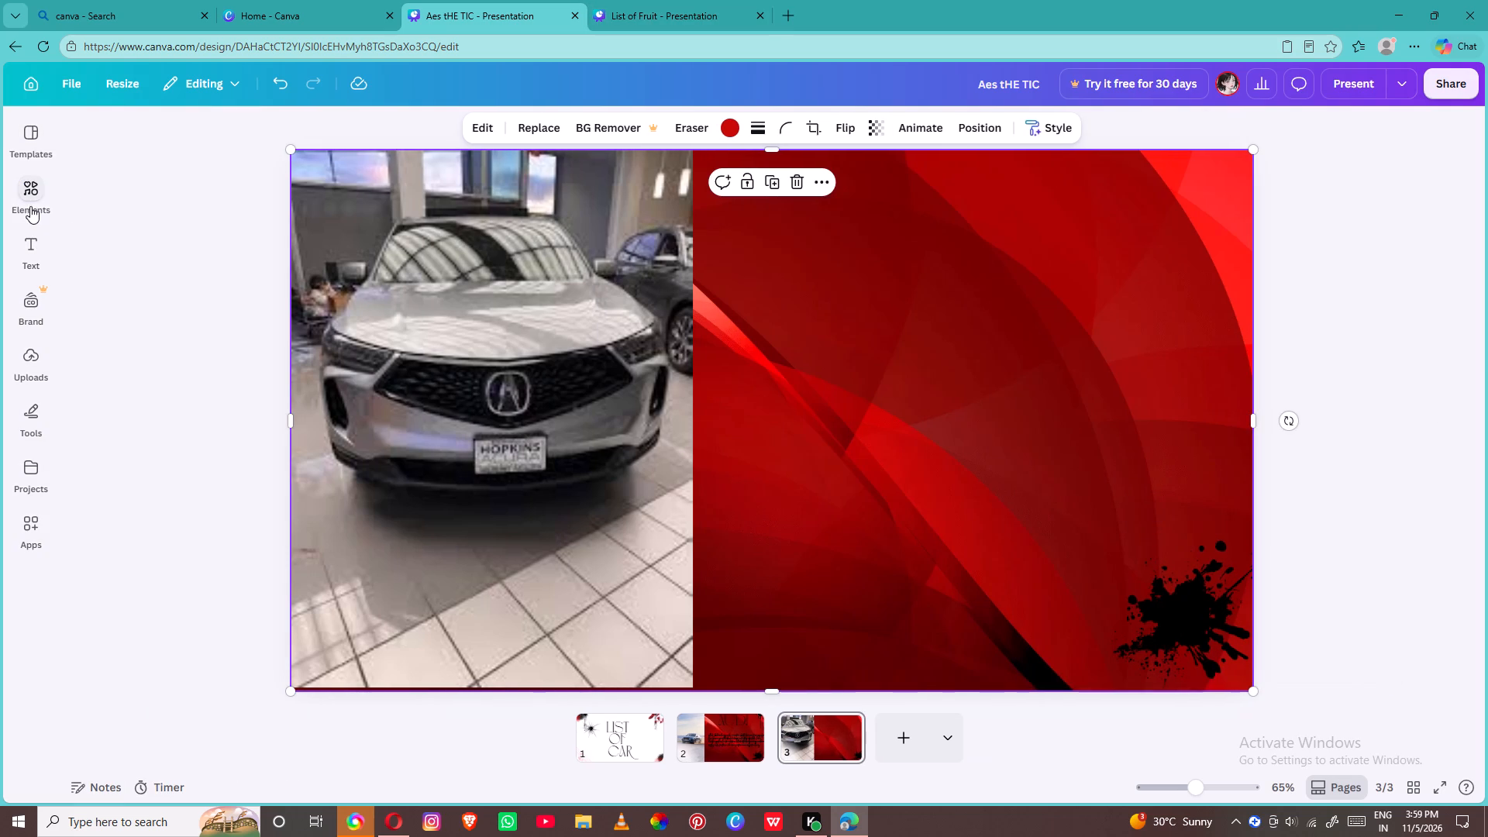
pyautogui.click(23, 264)
pyautogui.scroll(-2, 174, 575)
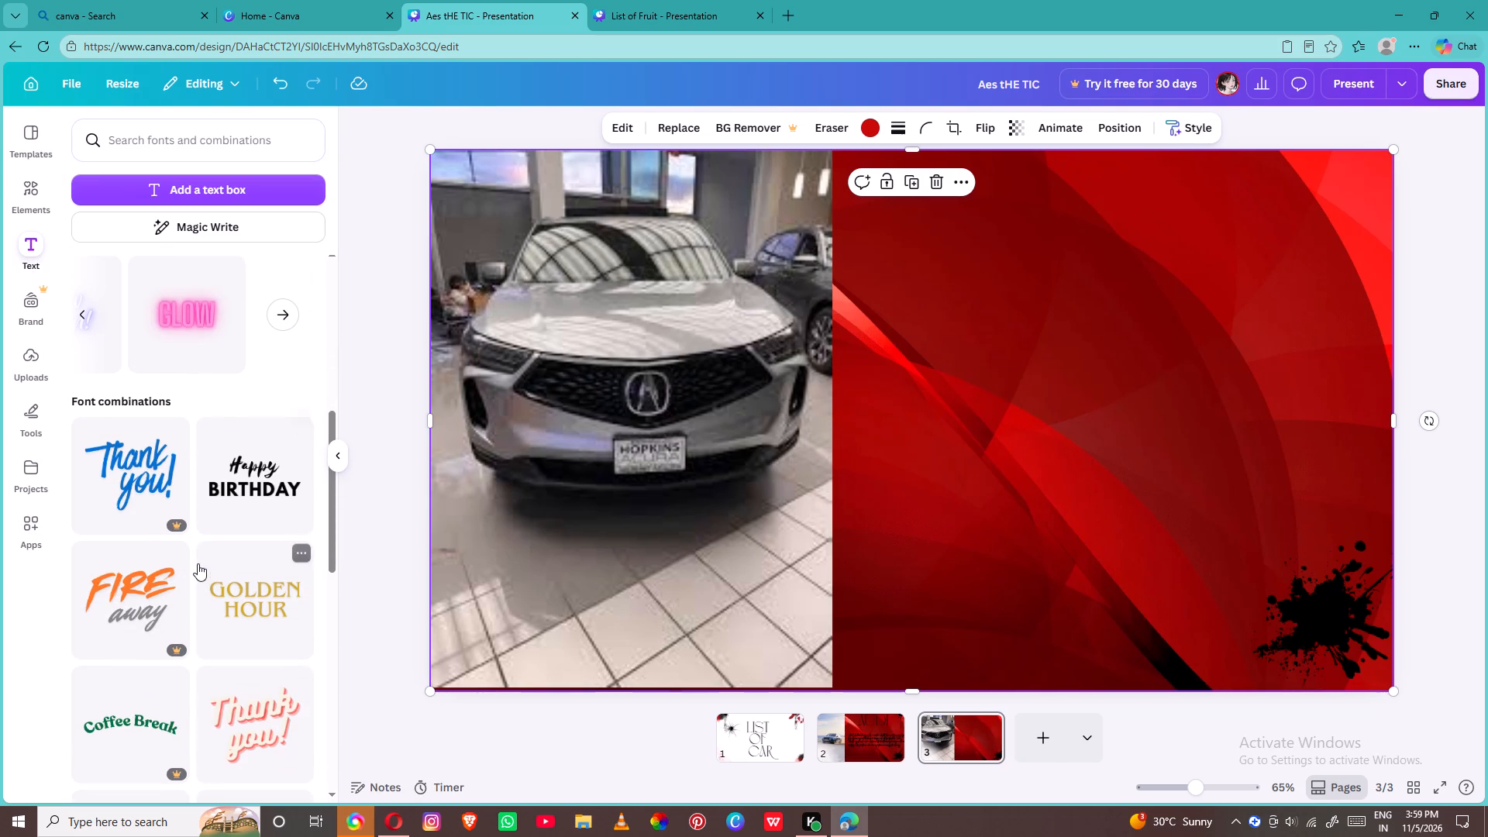
pyautogui.tripleClick(81, 308)
pyautogui.click(81, 309)
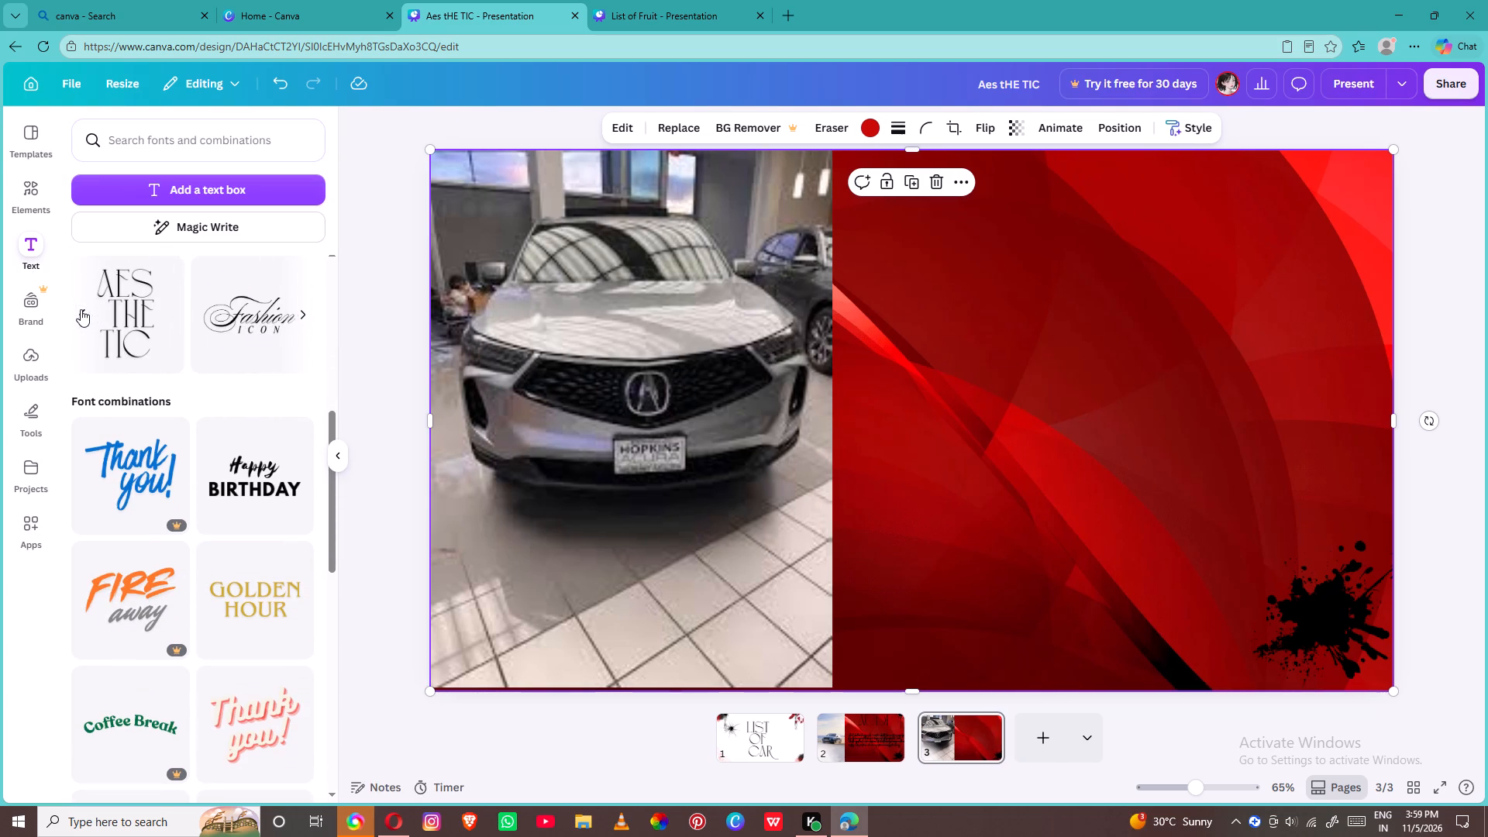
pyautogui.click(126, 323)
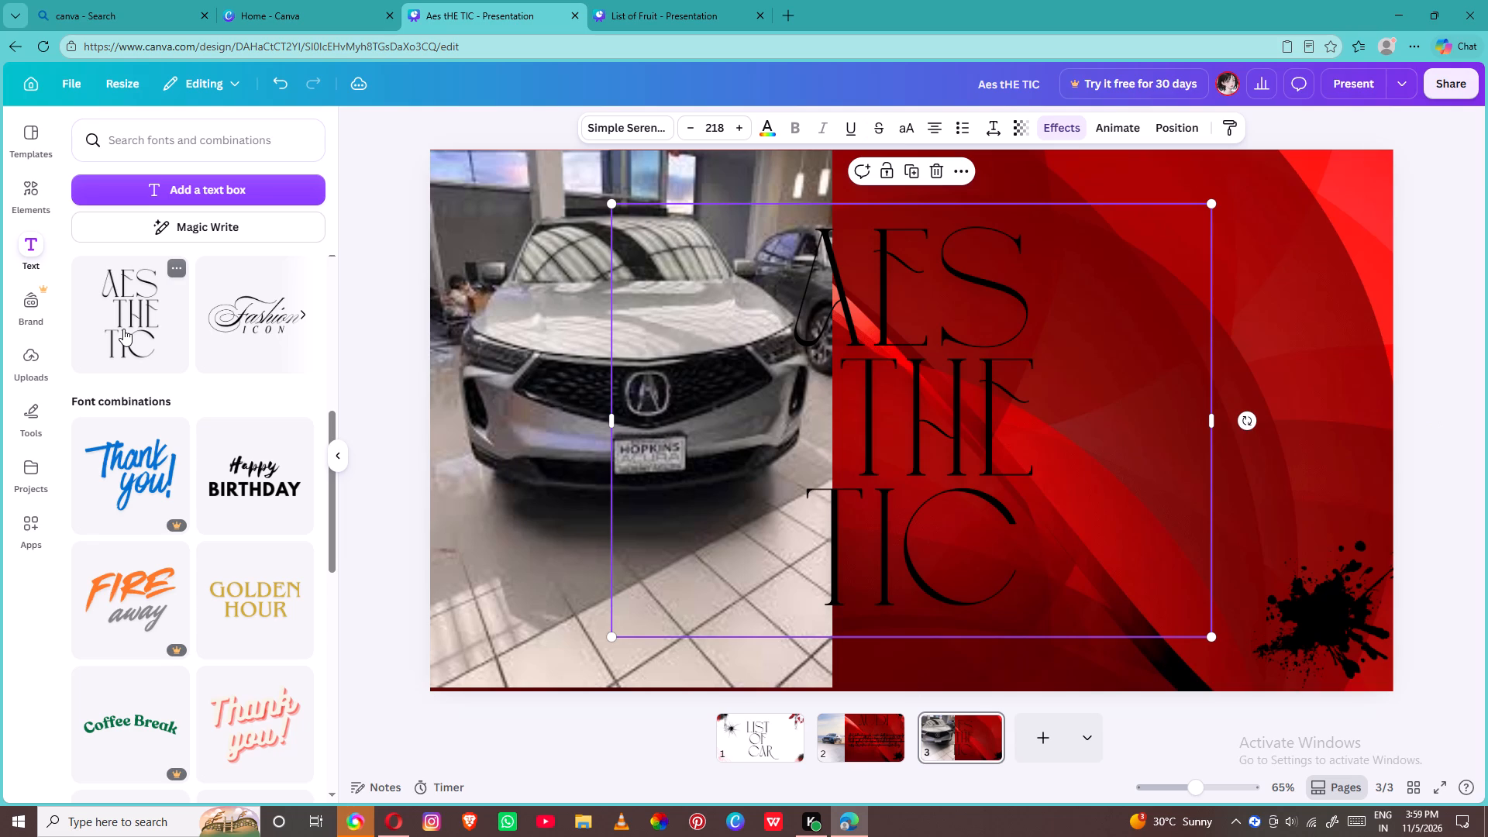
pyautogui.click(904, 537)
pyautogui.click(904, 537)
pyautogui.press('BackSpace')
pyautogui.write('acura')
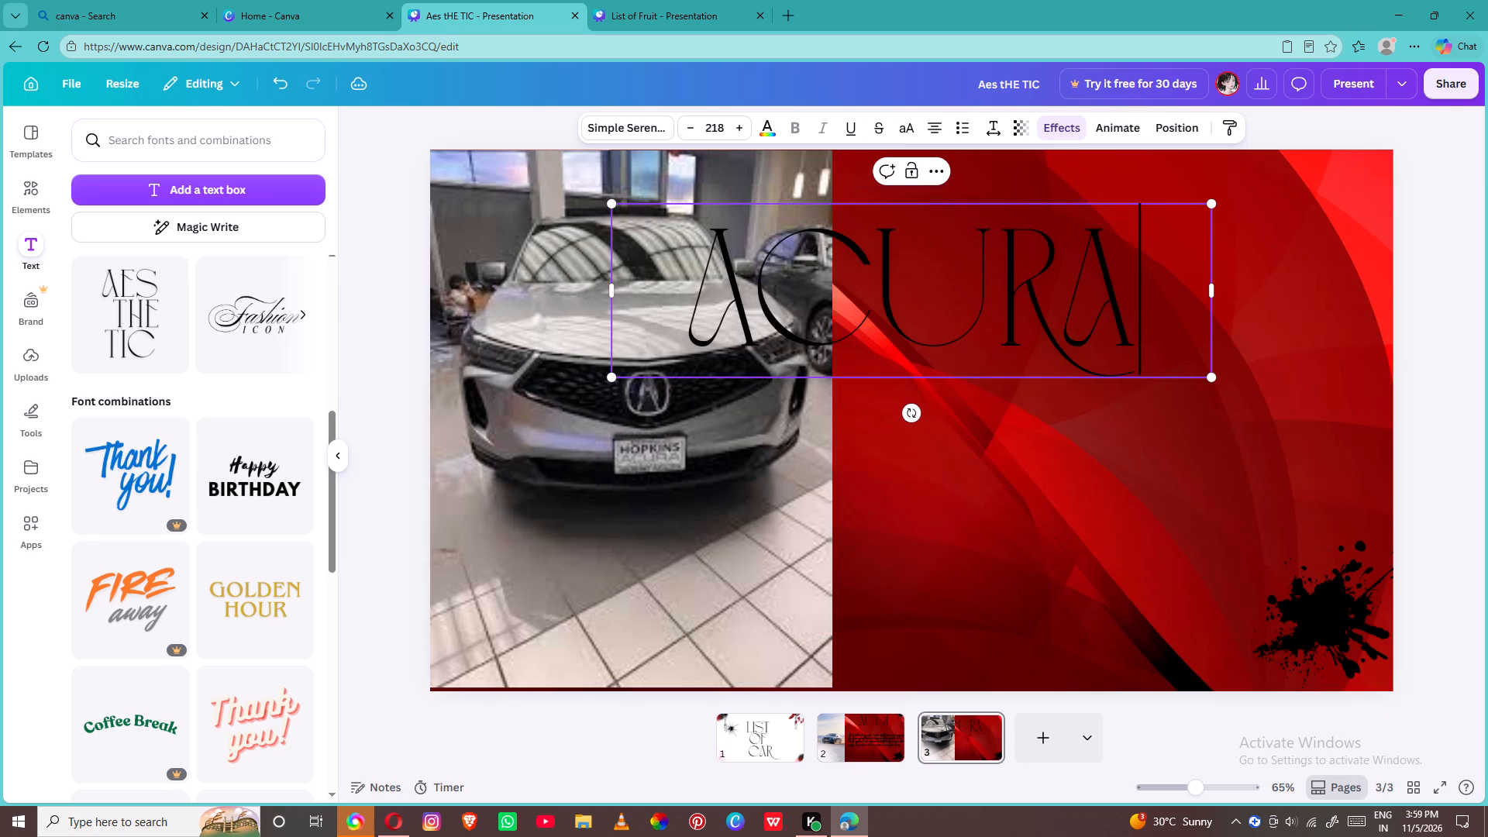
pyautogui.click(984, 527)
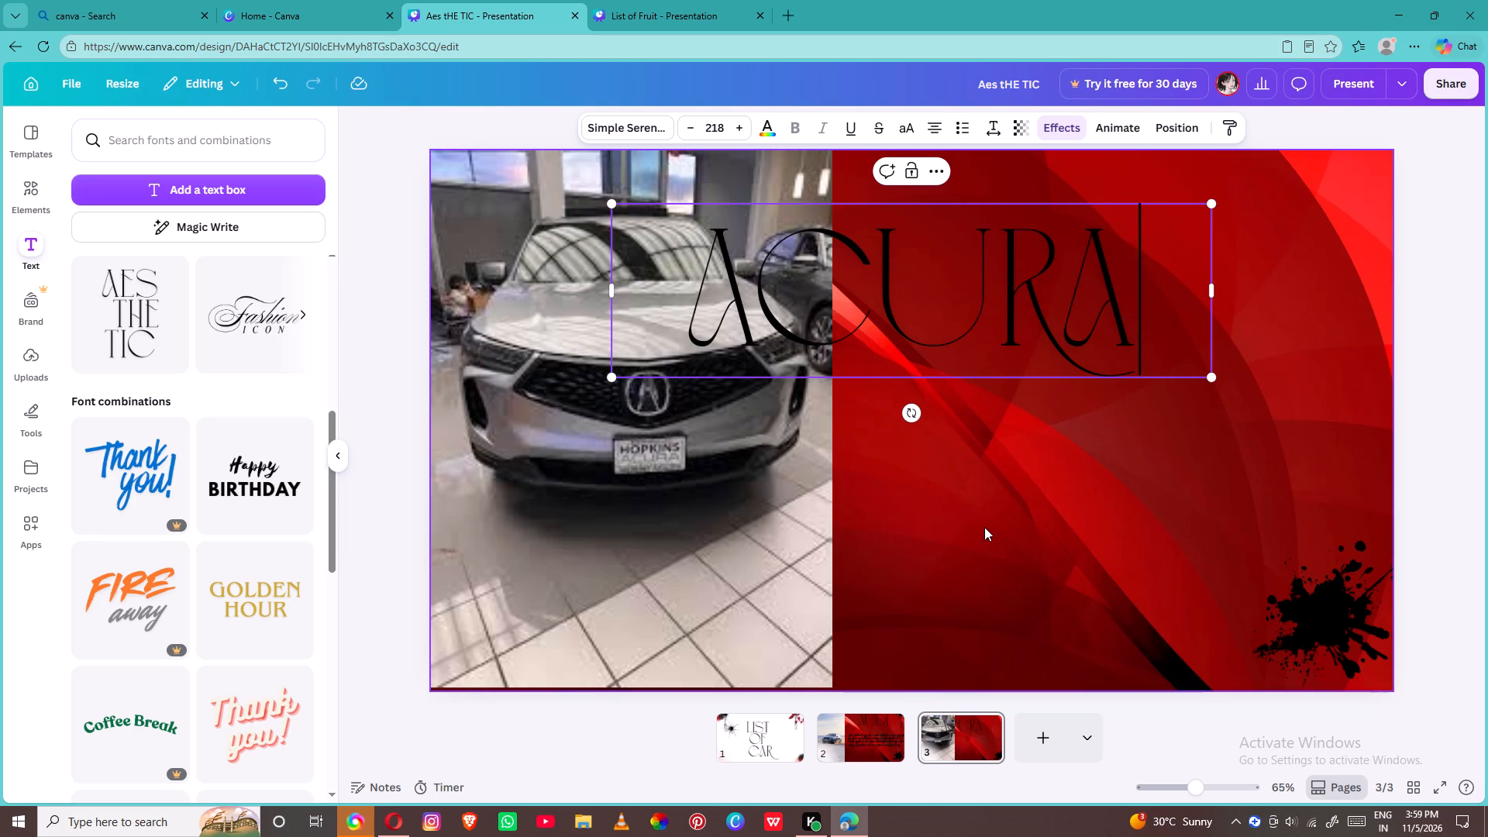
# Move the "ACURA" heading to the top of page 3's red area, beside the car photo.
pyautogui.moveTo(998, 267); pyautogui.dragTo(1185, 208)
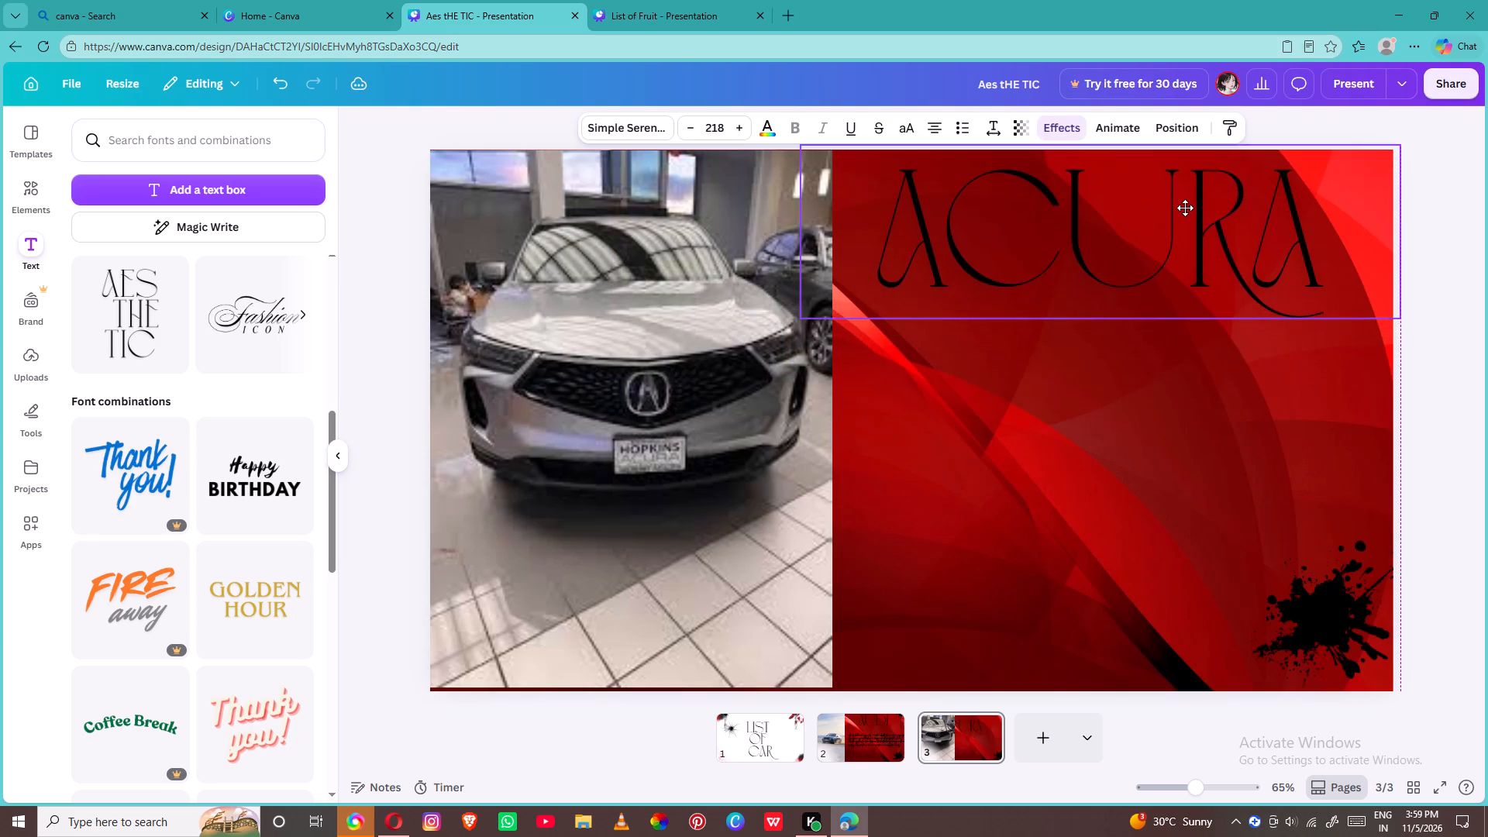
pyautogui.moveTo(1185, 208); pyautogui.dragTo(1187, 203)
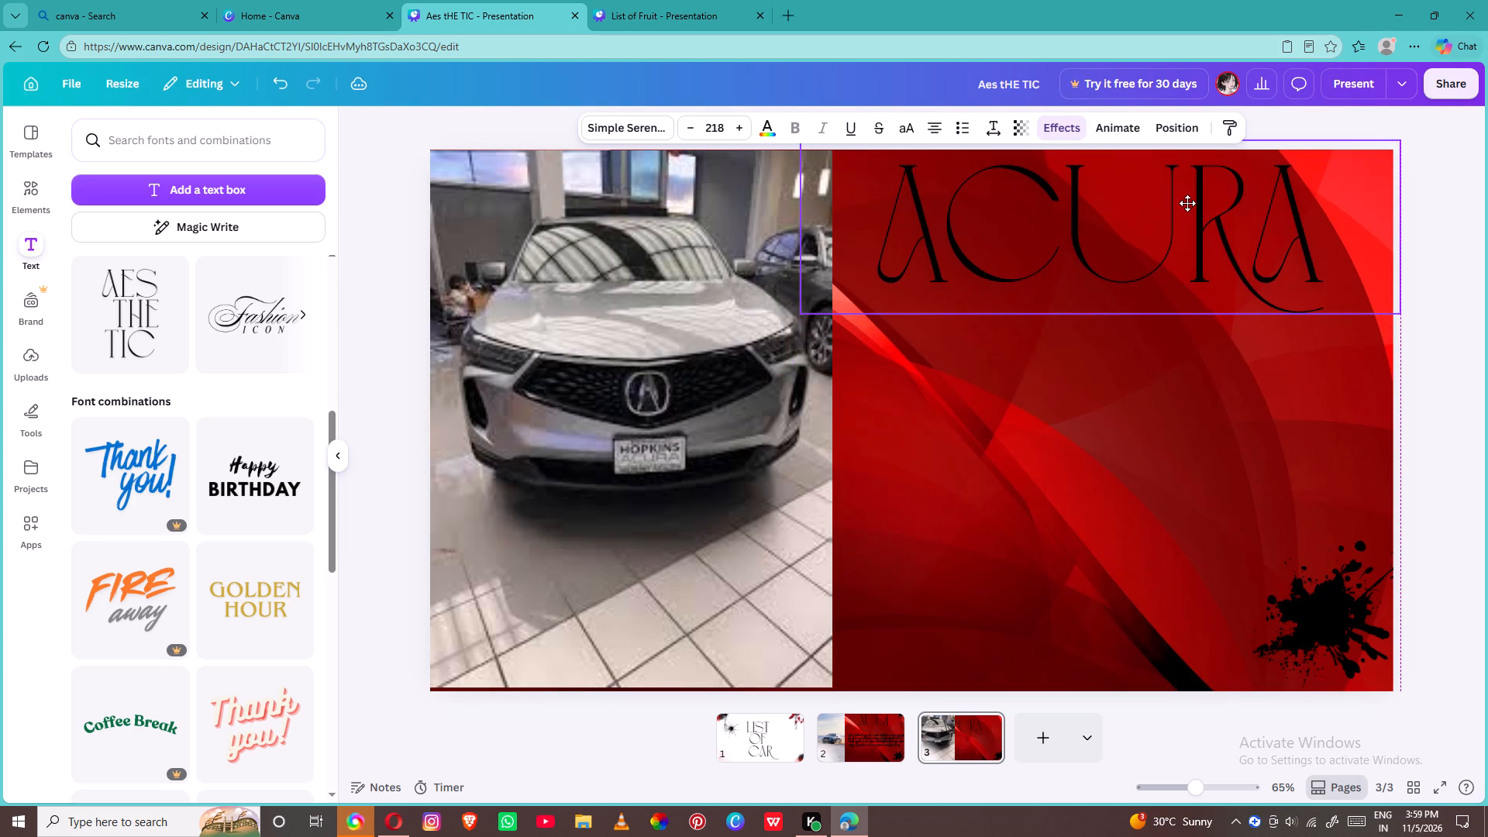
pyautogui.moveTo(1187, 203); pyautogui.dragTo(1187, 204)
pyautogui.moveTo(1187, 204); pyautogui.dragTo(1206, 191)
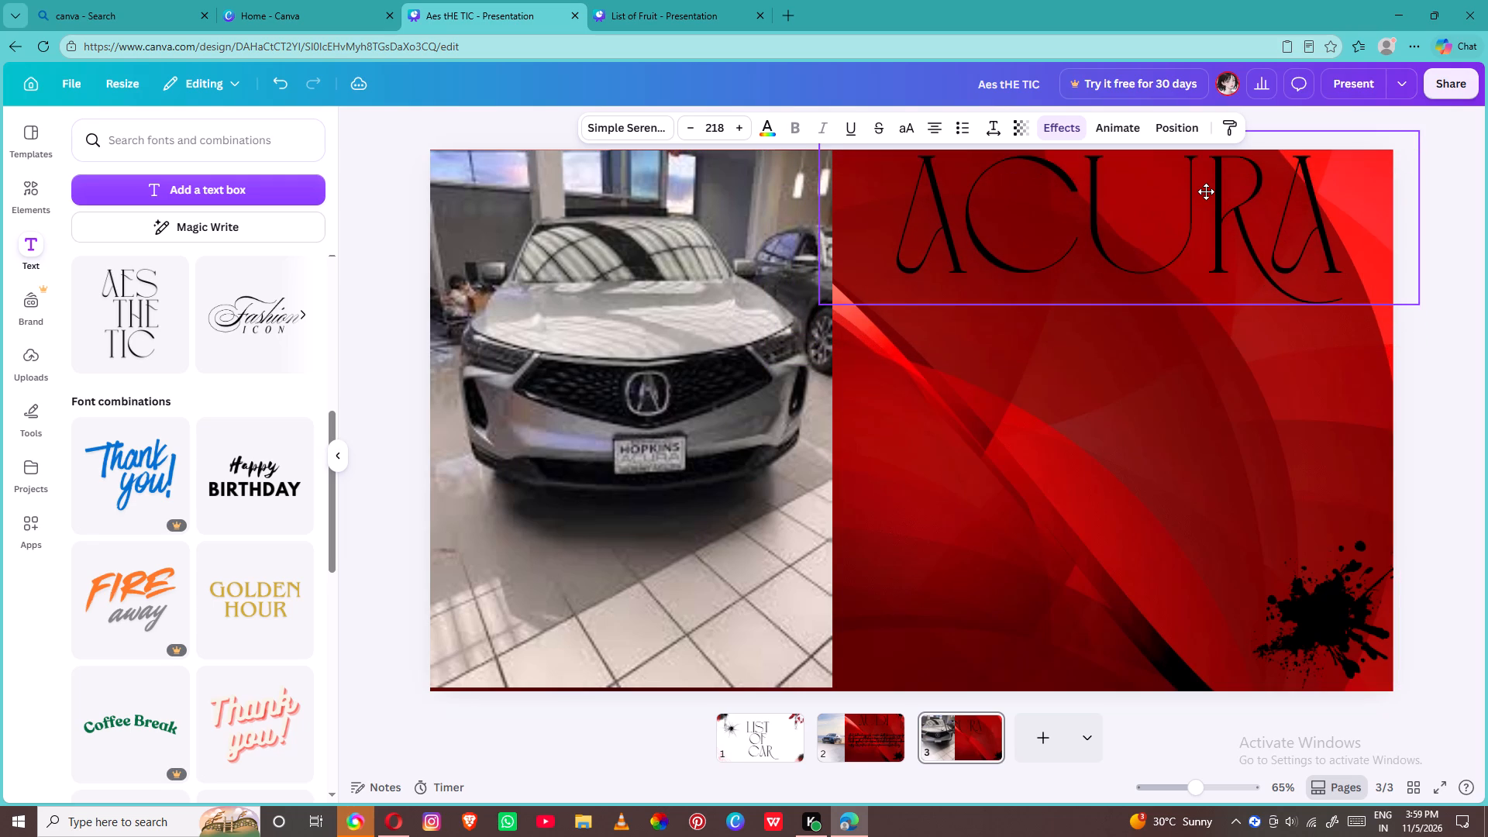
pyautogui.moveTo(1206, 191); pyautogui.dragTo(1209, 199)
pyautogui.click(1209, 199)
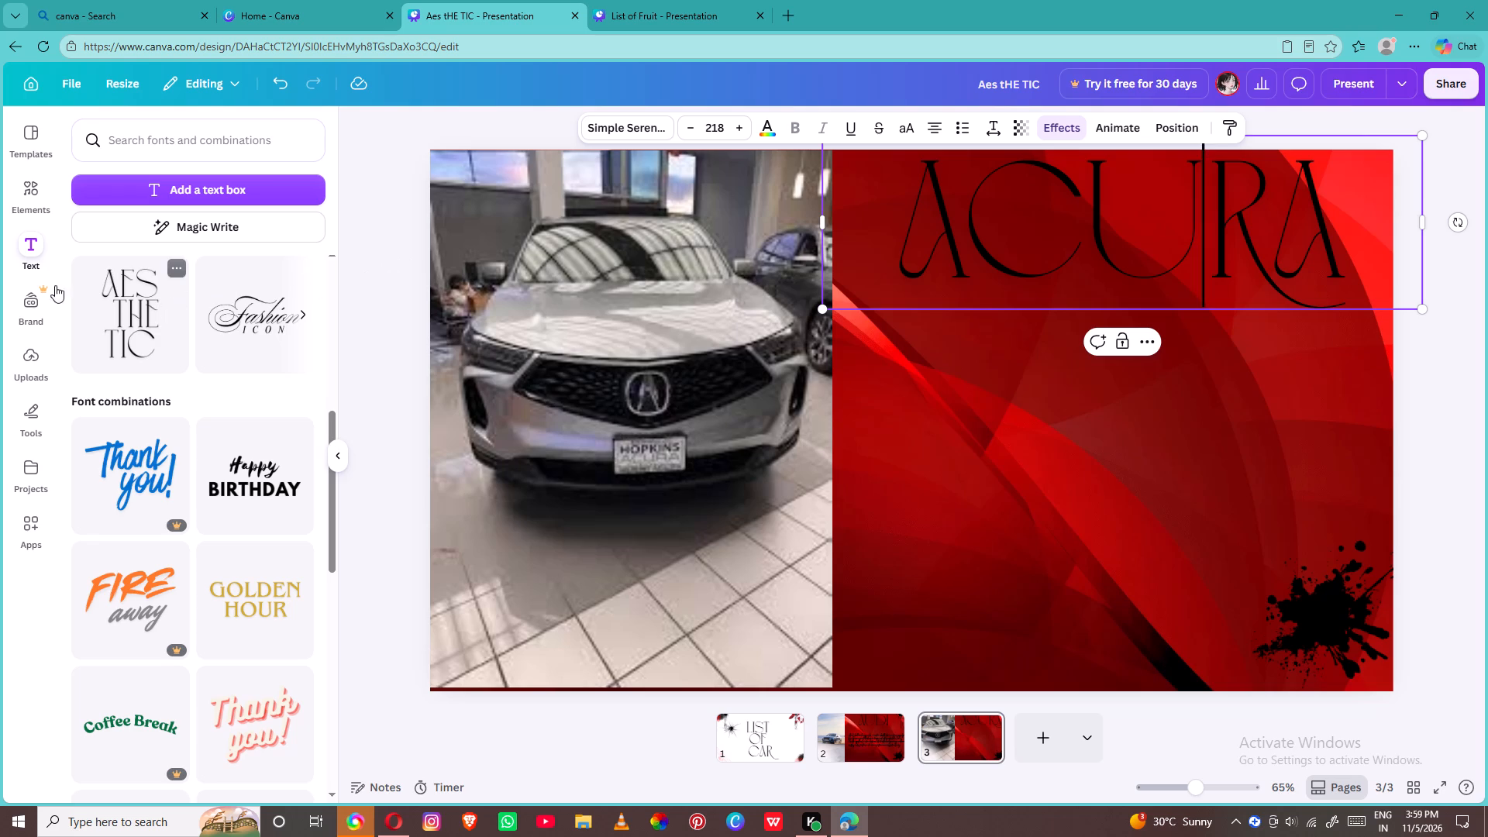
pyautogui.click(33, 242)
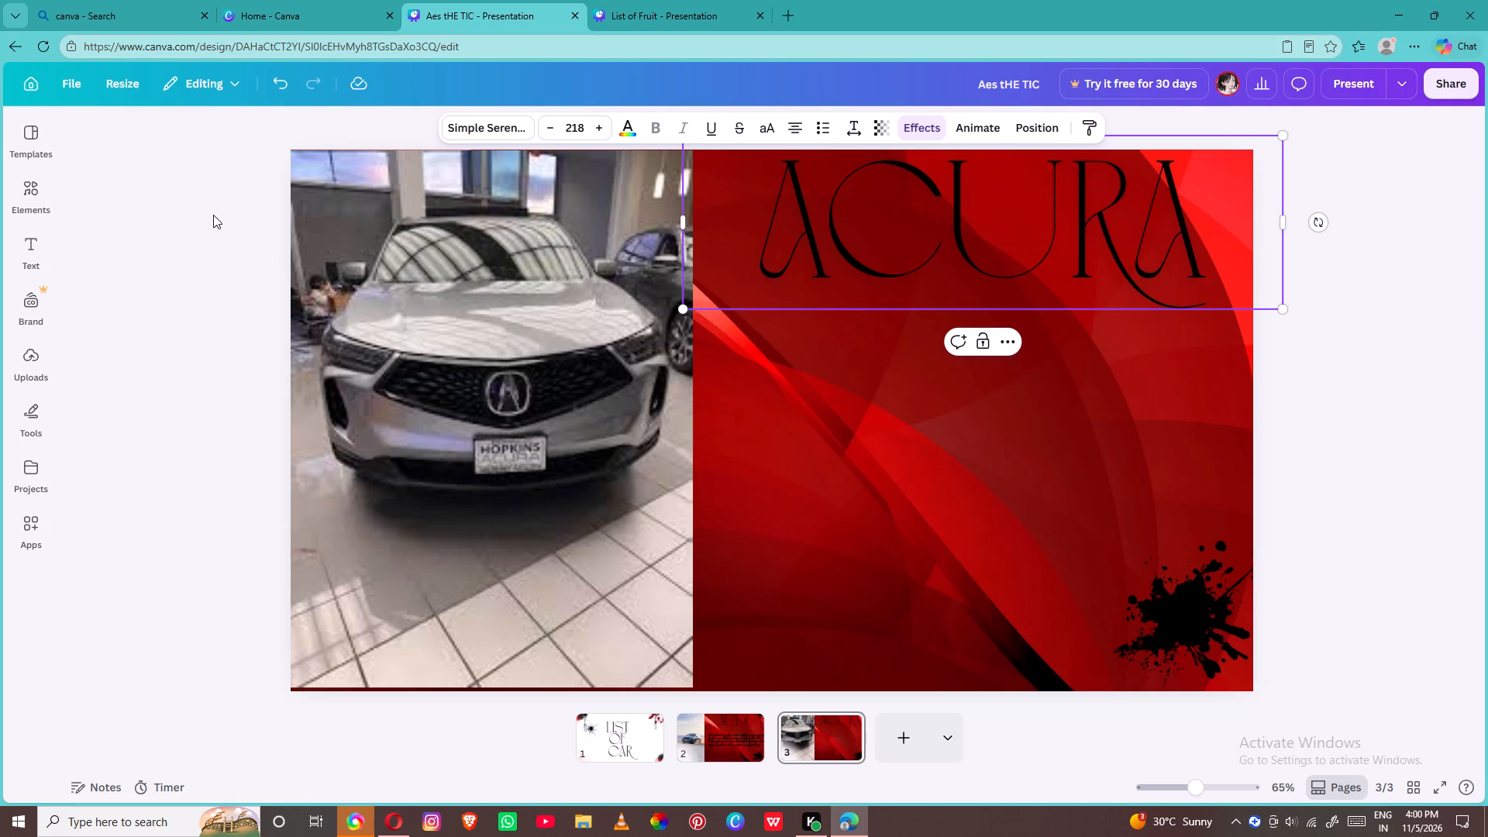
pyautogui.click(36, 238)
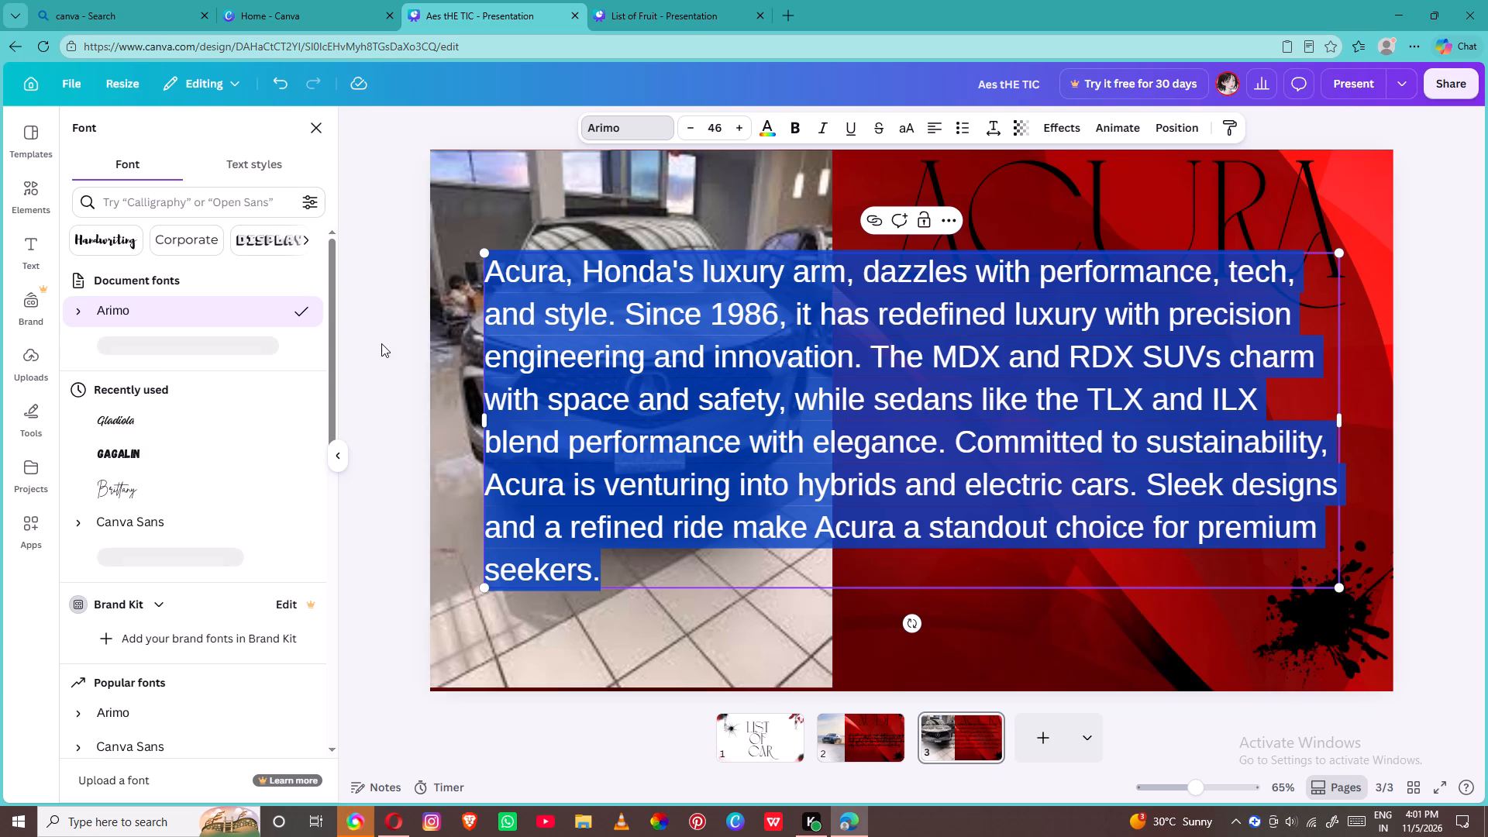
pyautogui.click(208, 501)
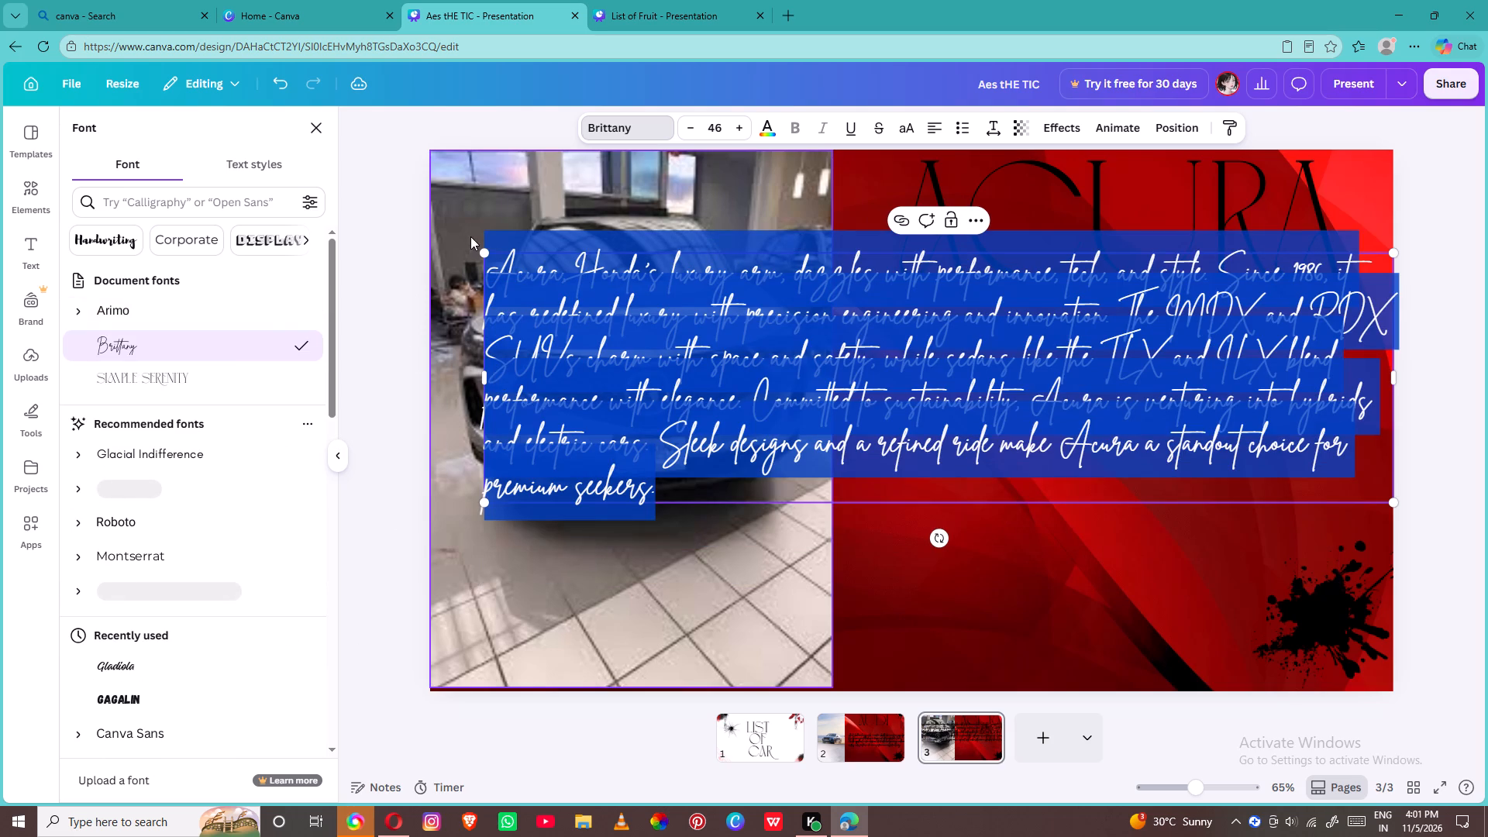
# Shrink the description to fit the red area below the "ACURA" heading and increase its font size to 33.2.
pyautogui.moveTo(480, 252); pyautogui.dragTo(570, 281)
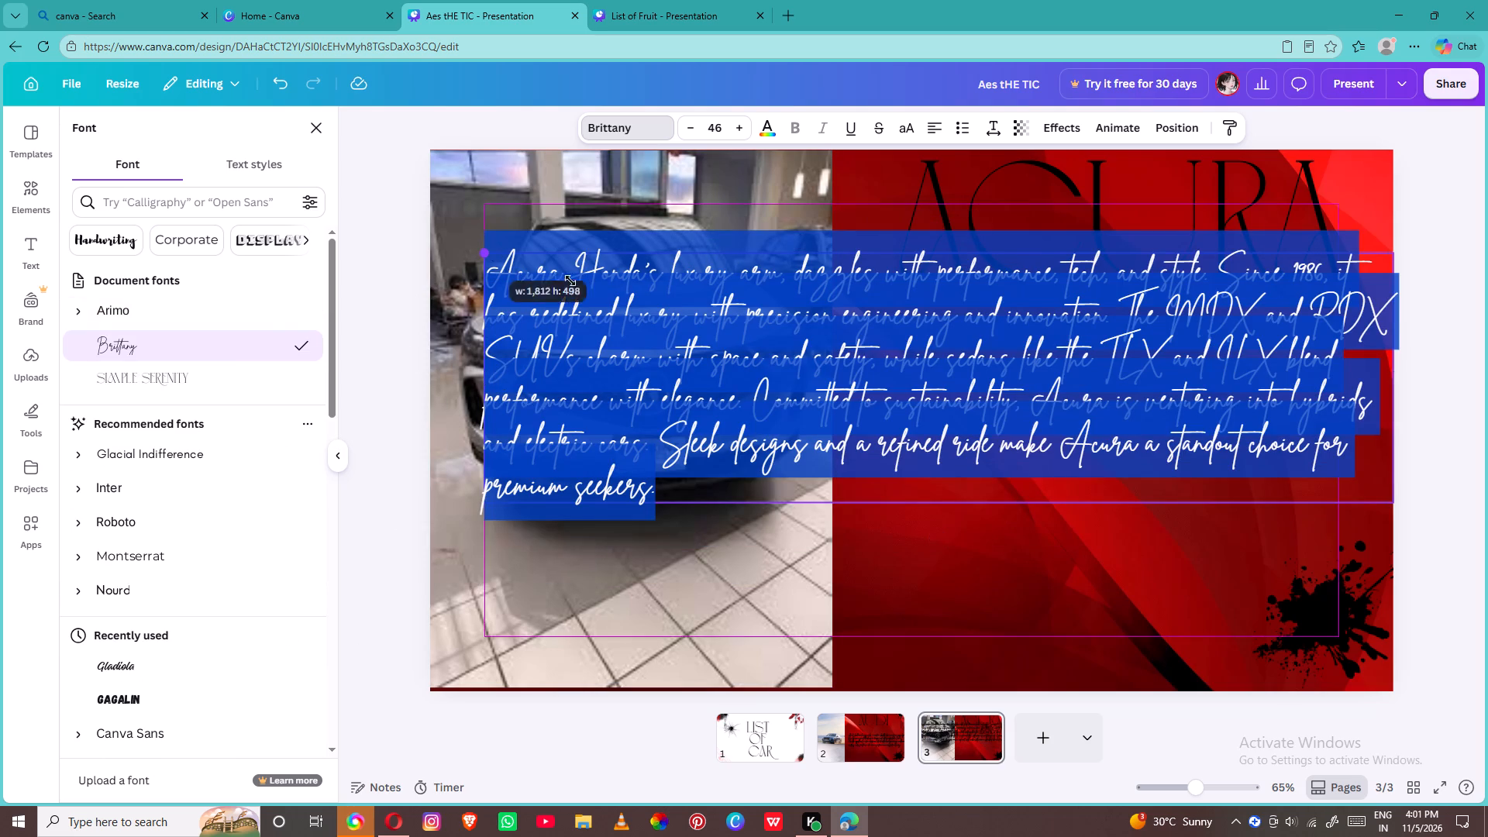
pyautogui.moveTo(570, 281); pyautogui.dragTo(852, 356)
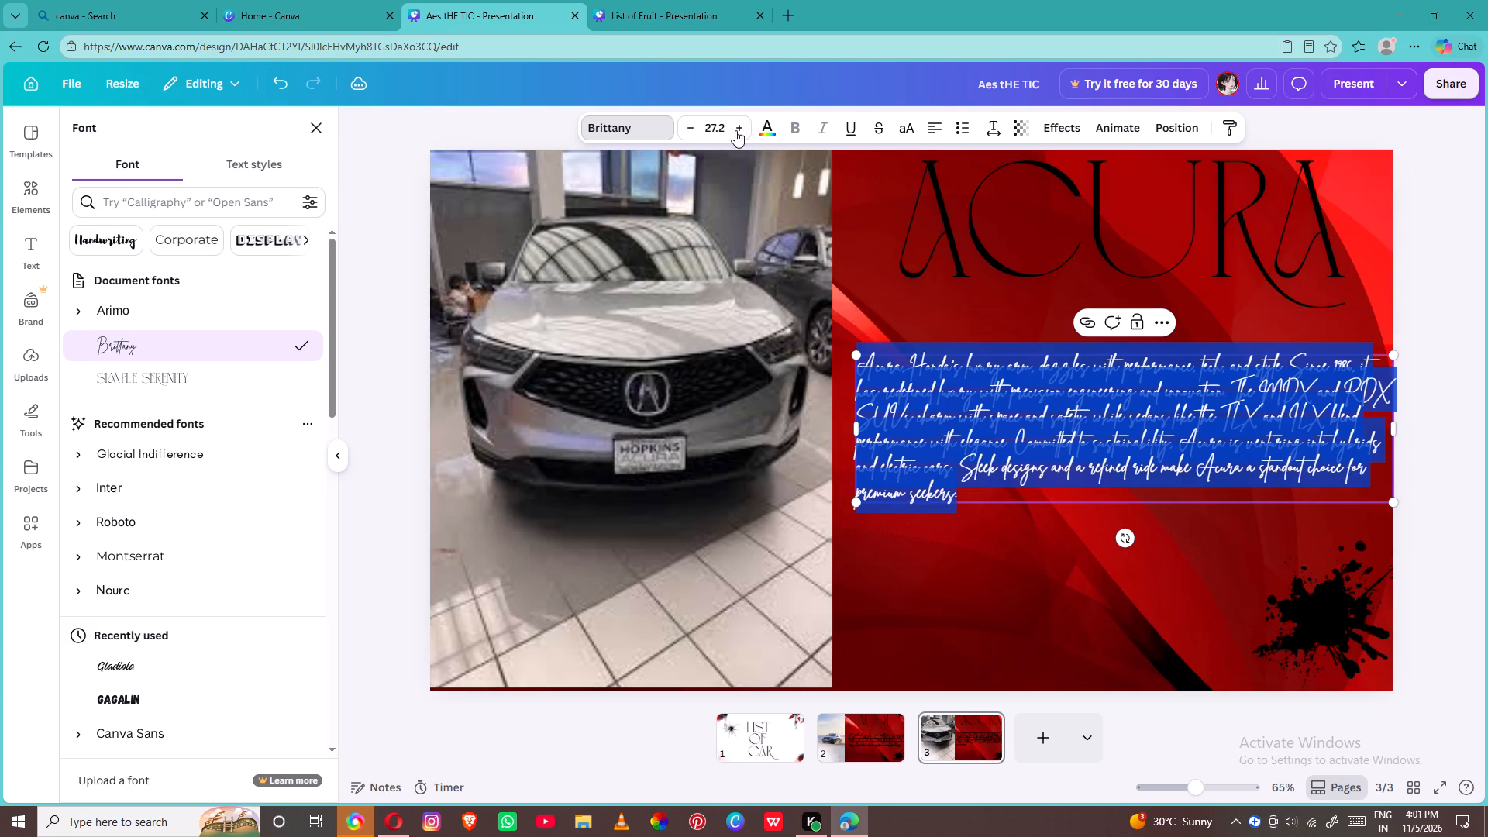
pyautogui.tripleClick(741, 130)
pyautogui.tripleClick(742, 133)
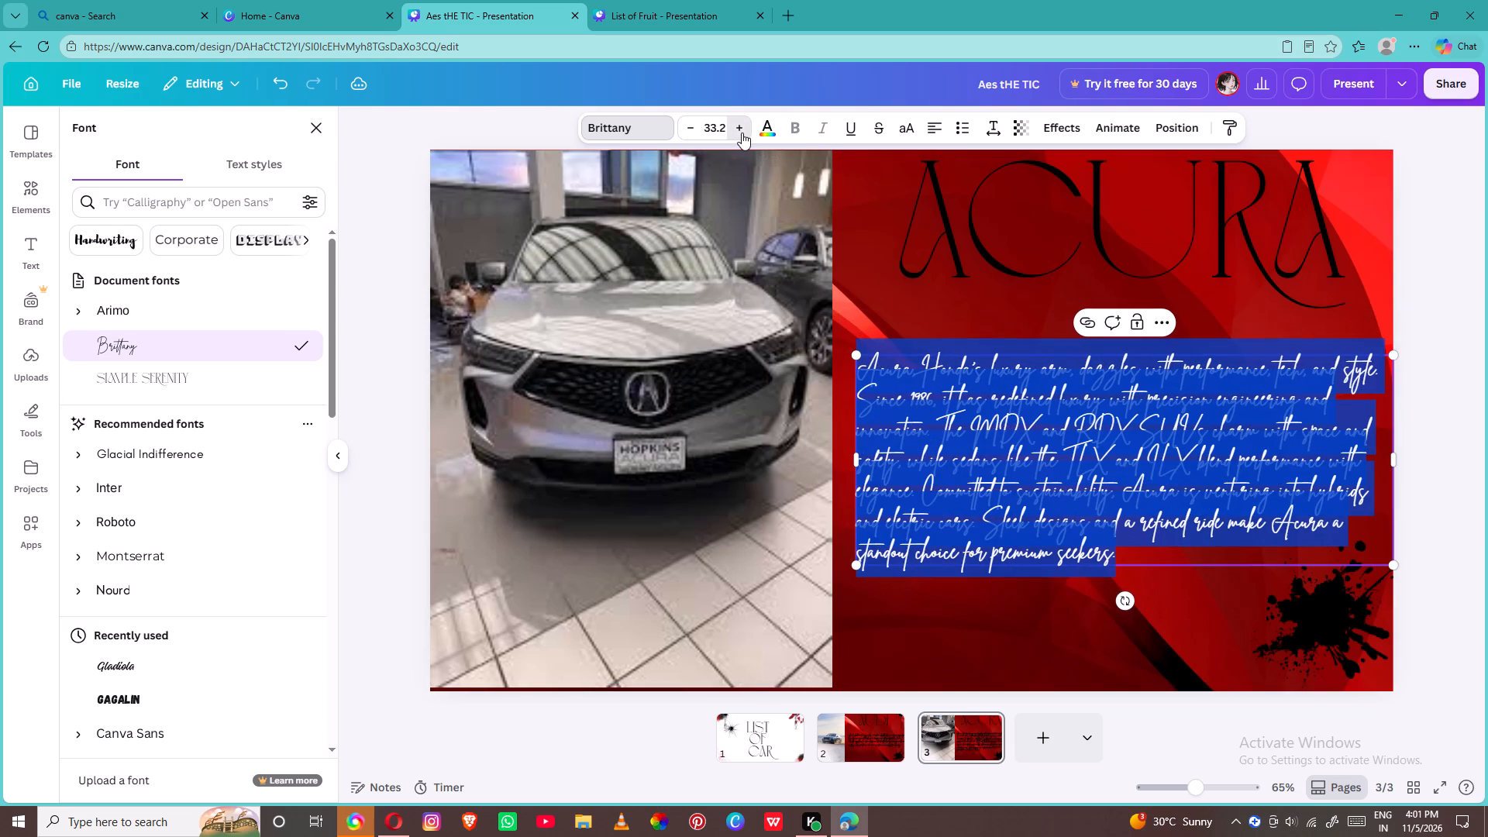
pyautogui.click(981, 639)
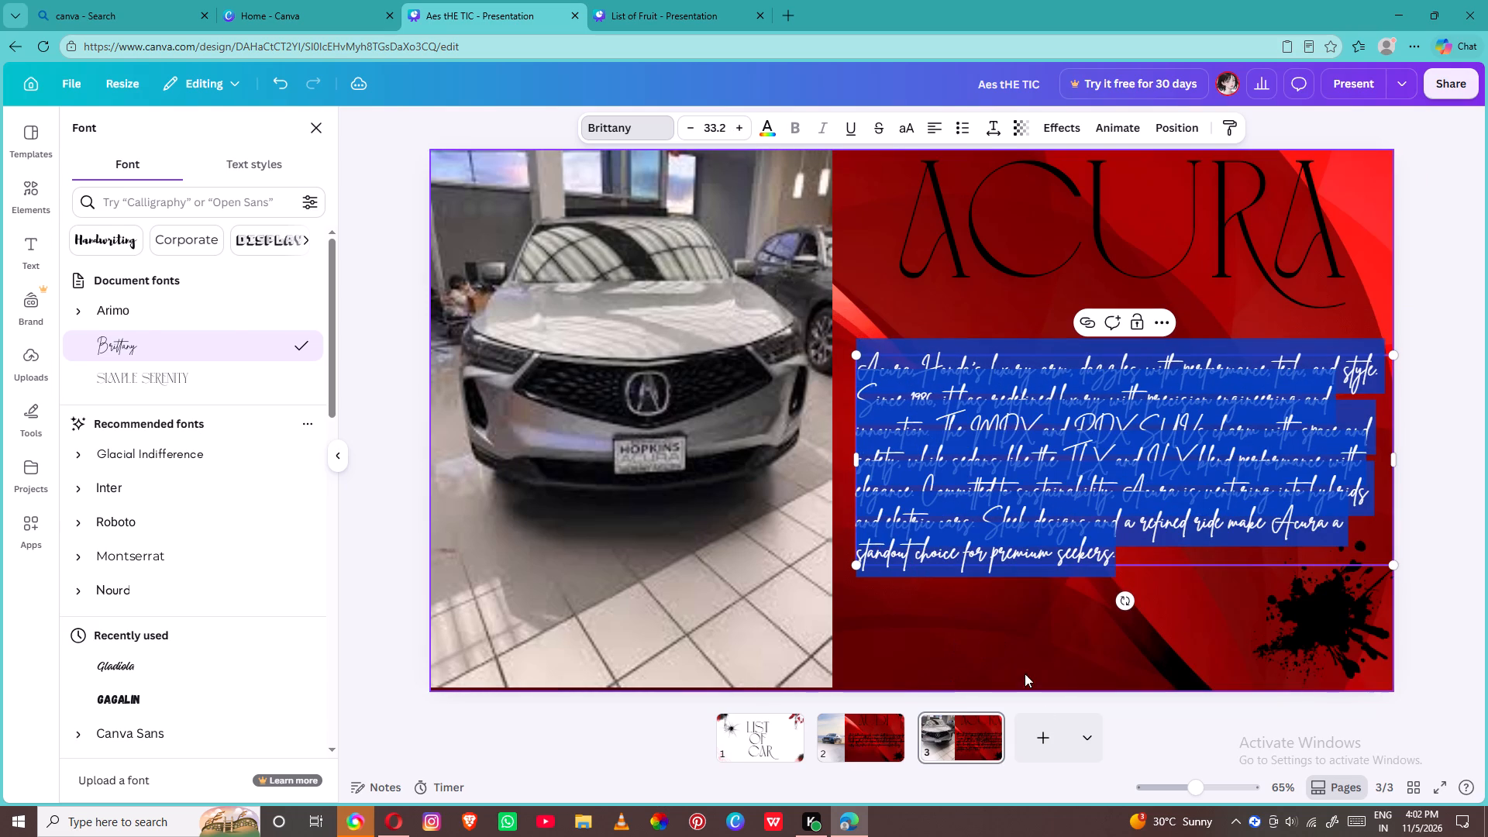
# Add a new blank page after page 3.
pyautogui.click(1044, 722)
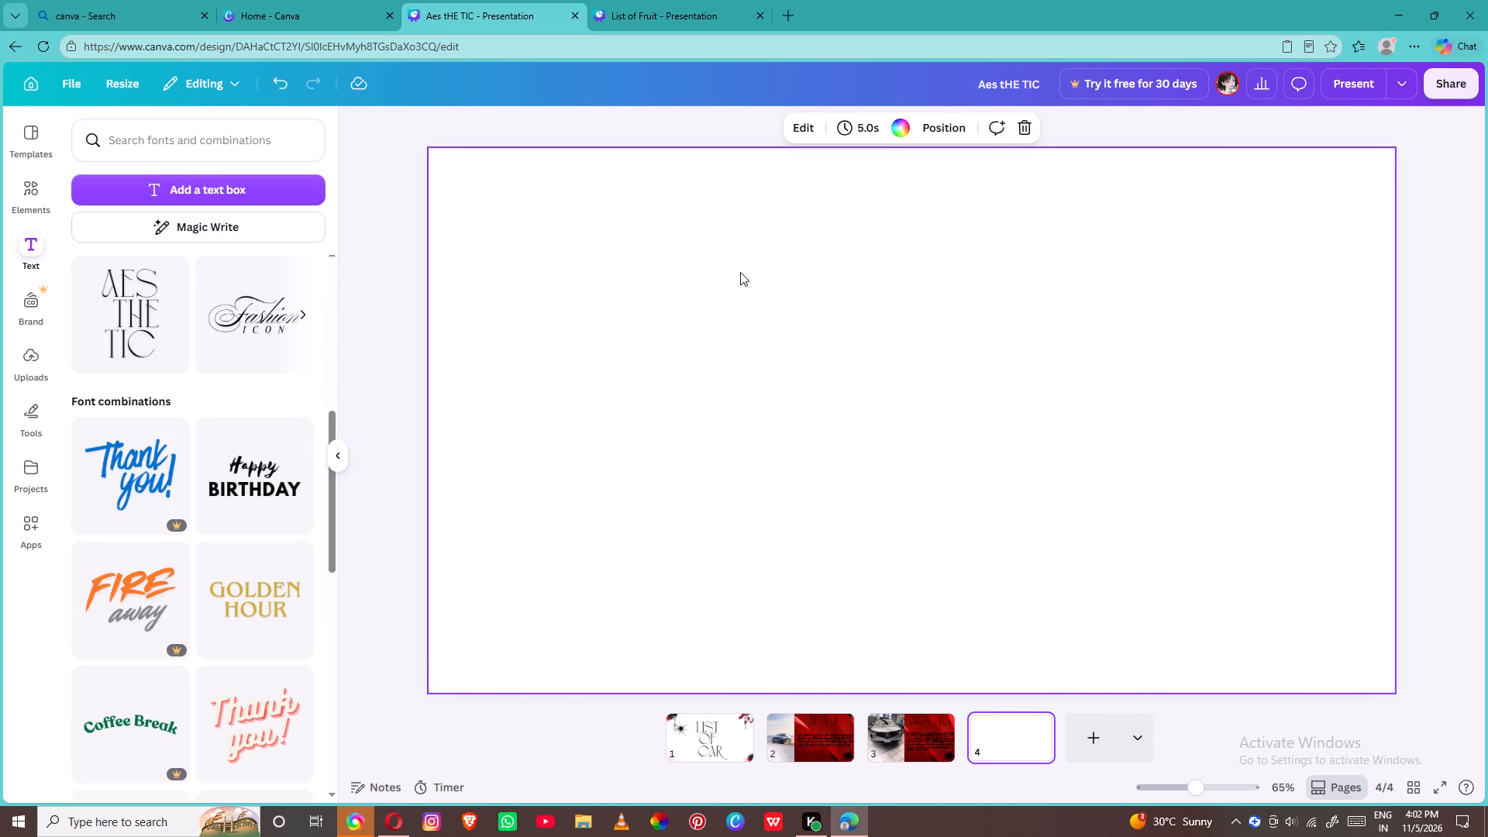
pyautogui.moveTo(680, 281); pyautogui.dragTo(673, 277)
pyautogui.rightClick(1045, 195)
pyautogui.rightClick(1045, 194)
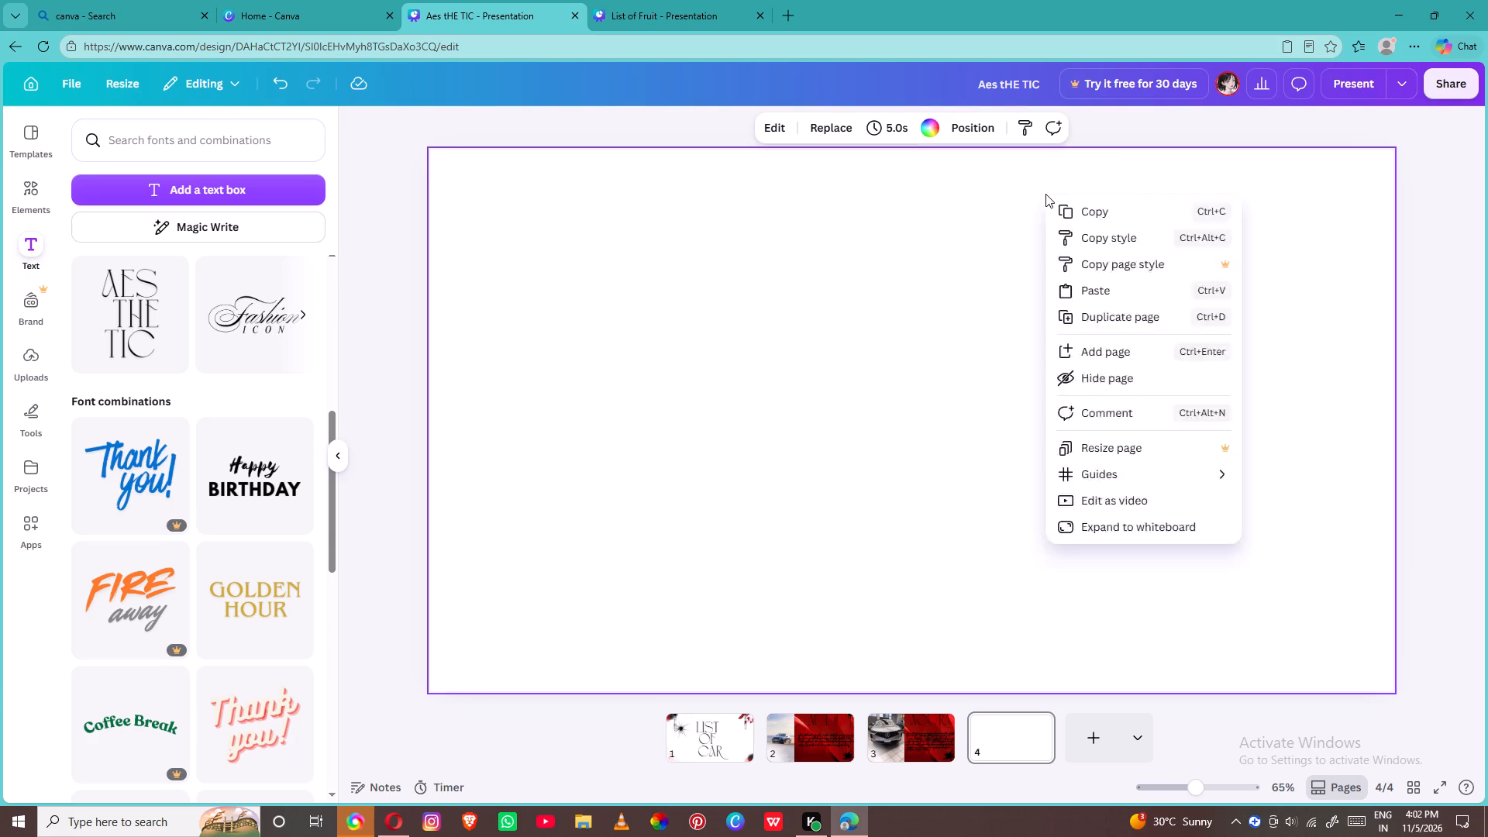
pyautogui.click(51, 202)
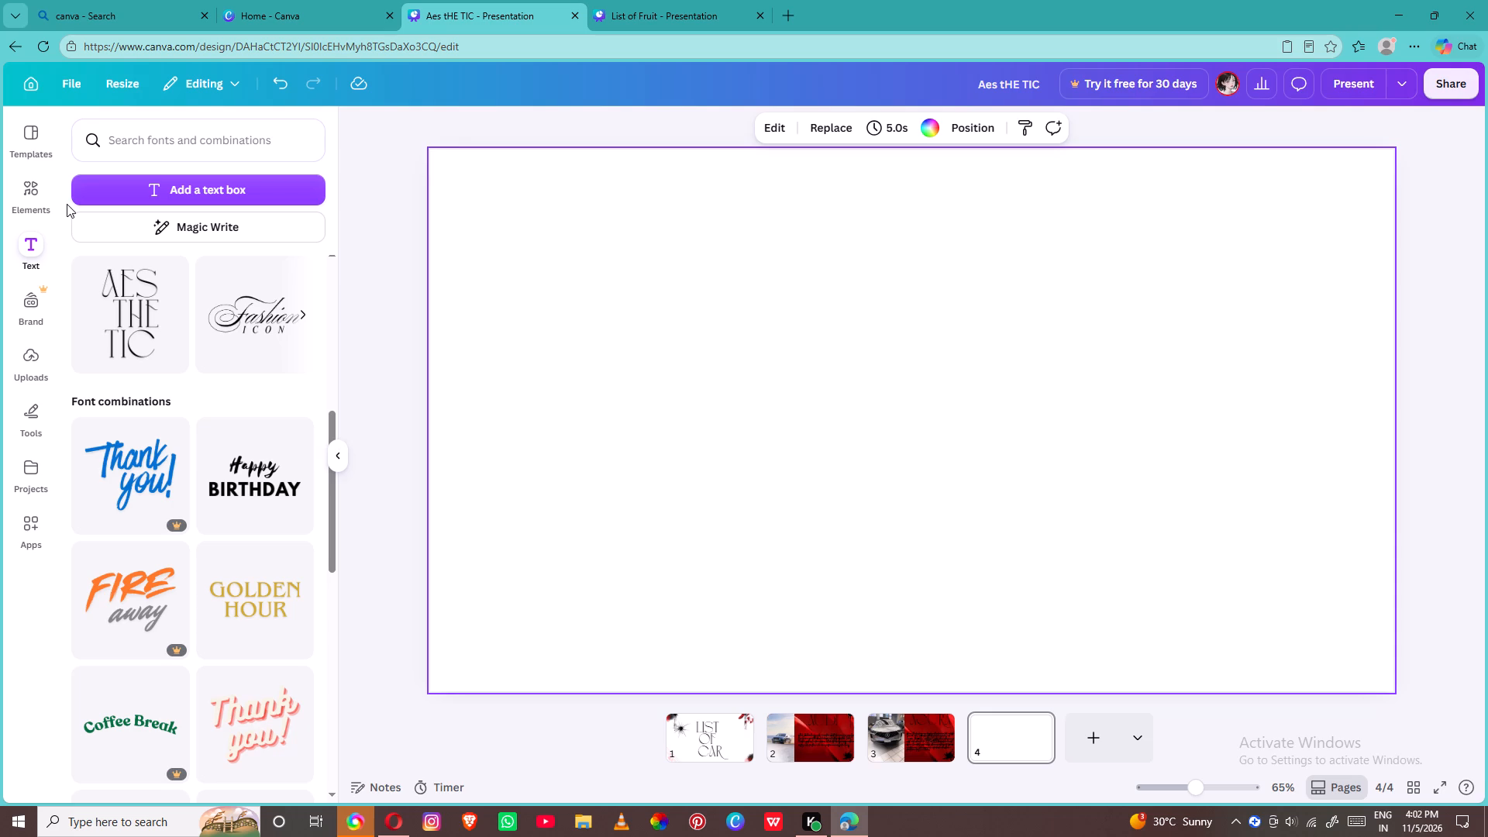
# Insert the dark red wave graphic from the "Red gradient background" results onto page 4.
pyautogui.click(46, 206)
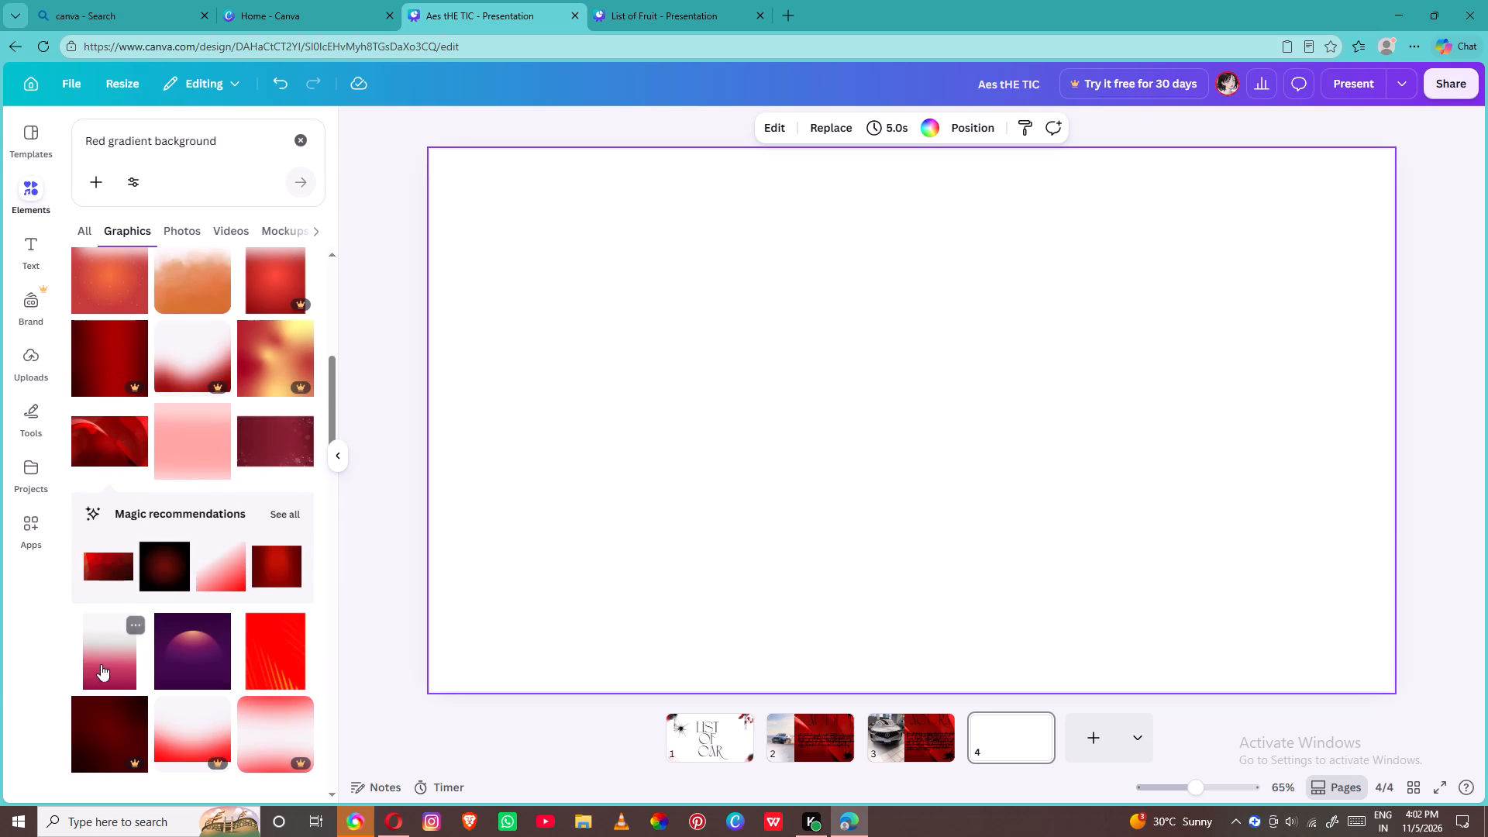
pyautogui.click(83, 443)
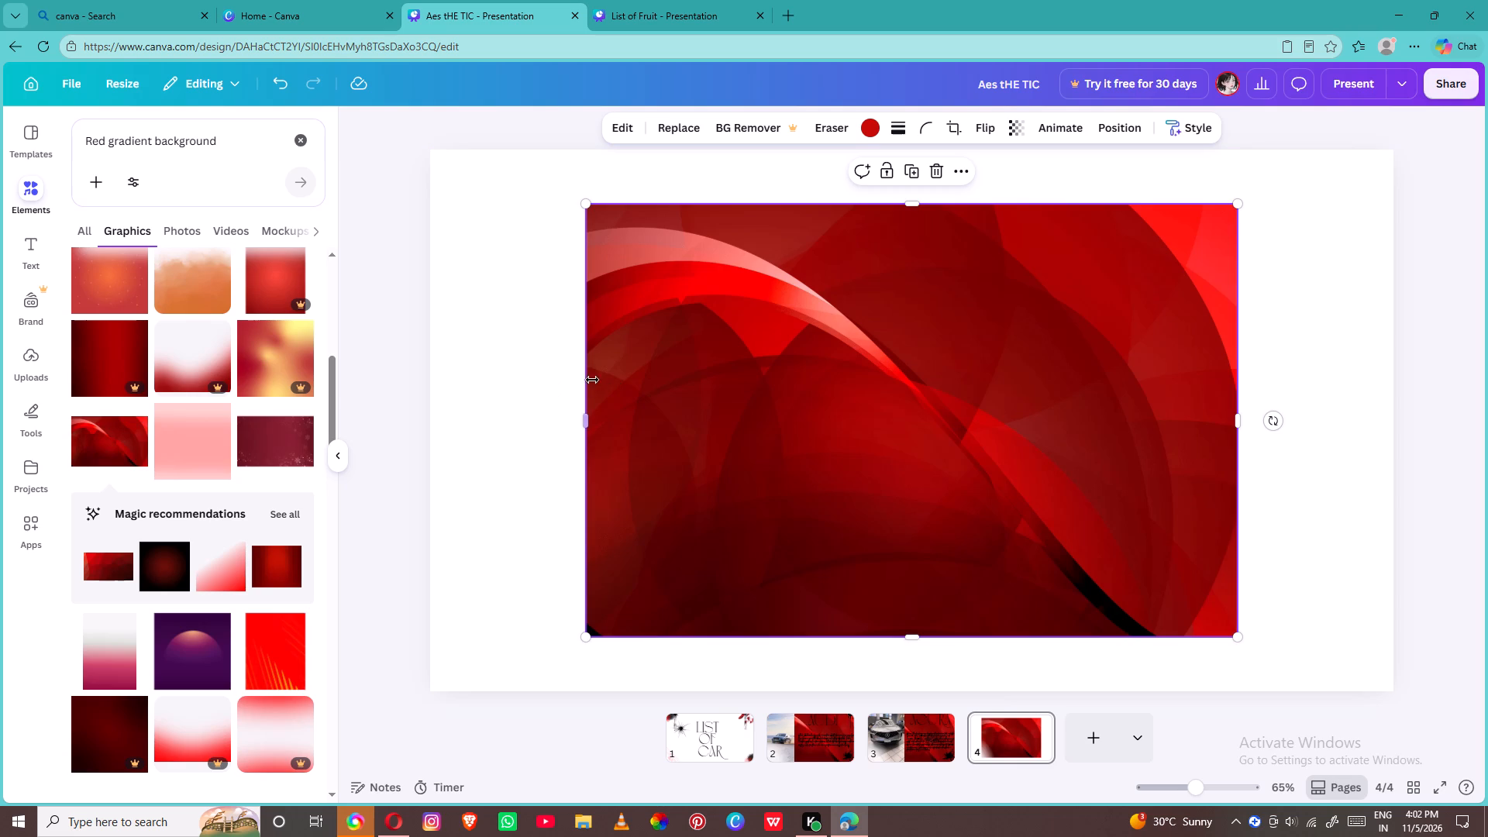
# Stretch the dark red wave graphic on page 4 in every direction until it covers the whole page.
pyautogui.click(582, 377)
pyautogui.moveTo(587, 384); pyautogui.dragTo(482, 401)
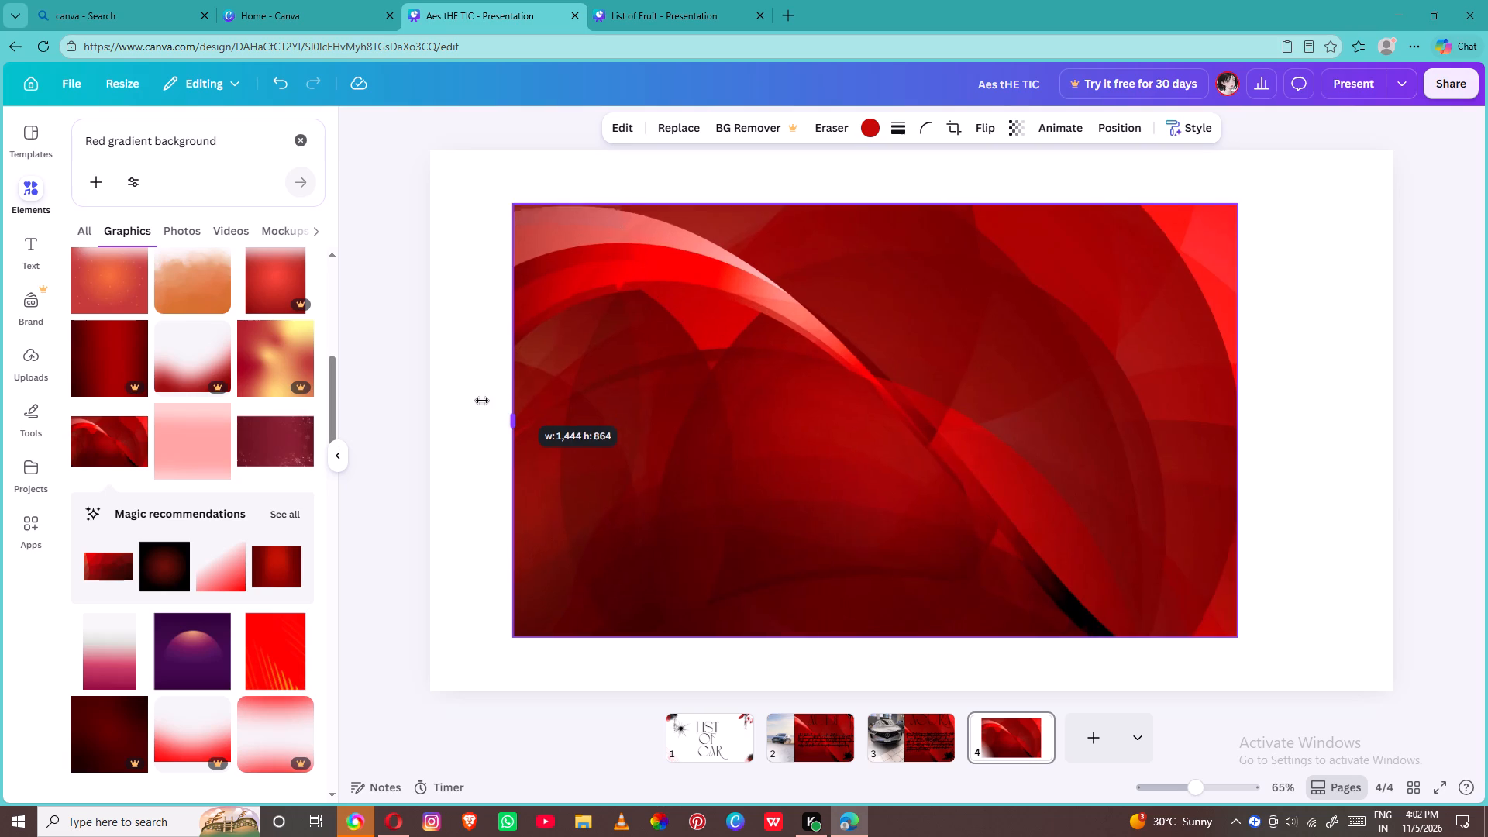
pyautogui.moveTo(482, 401); pyautogui.dragTo(432, 412)
pyautogui.moveTo(1235, 343); pyautogui.dragTo(1391, 346)
pyautogui.moveTo(1264, 202); pyautogui.dragTo(1265, 149)
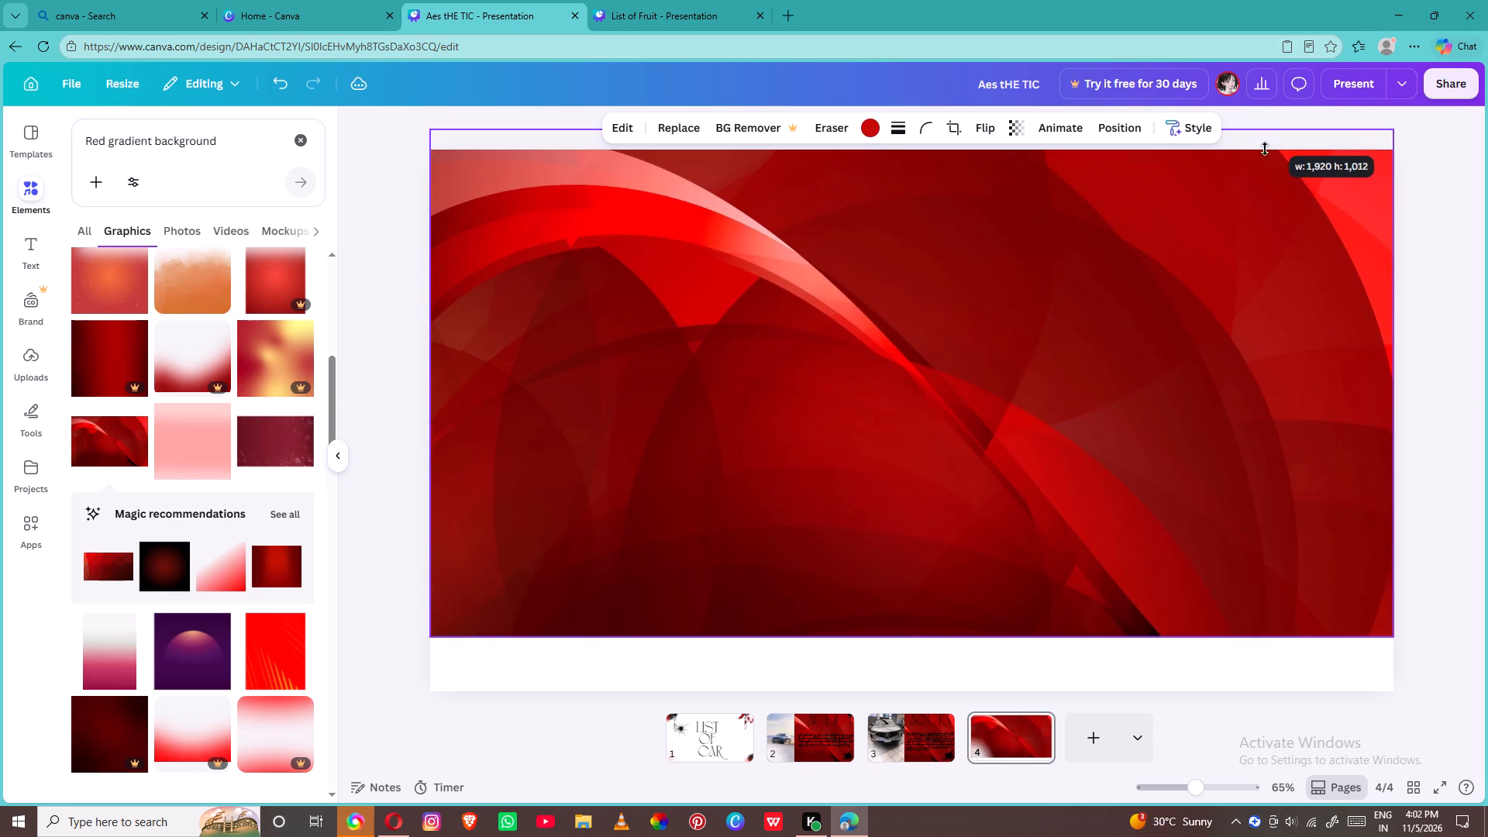
pyautogui.moveTo(1265, 149); pyautogui.dragTo(1266, 147)
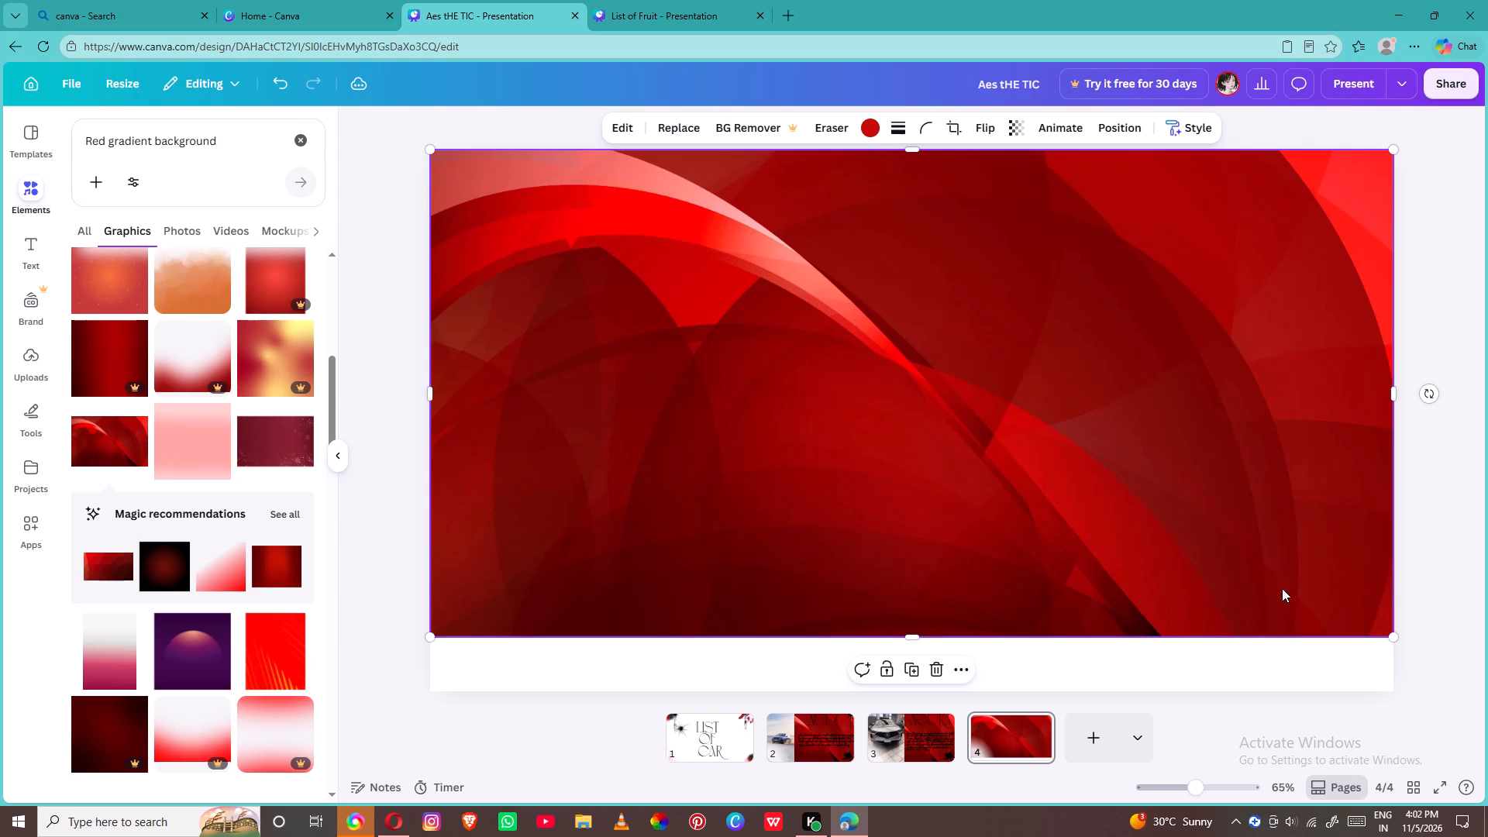
pyautogui.moveTo(1276, 630); pyautogui.dragTo(1276, 647)
pyautogui.moveTo(1279, 634); pyautogui.dragTo(1280, 632)
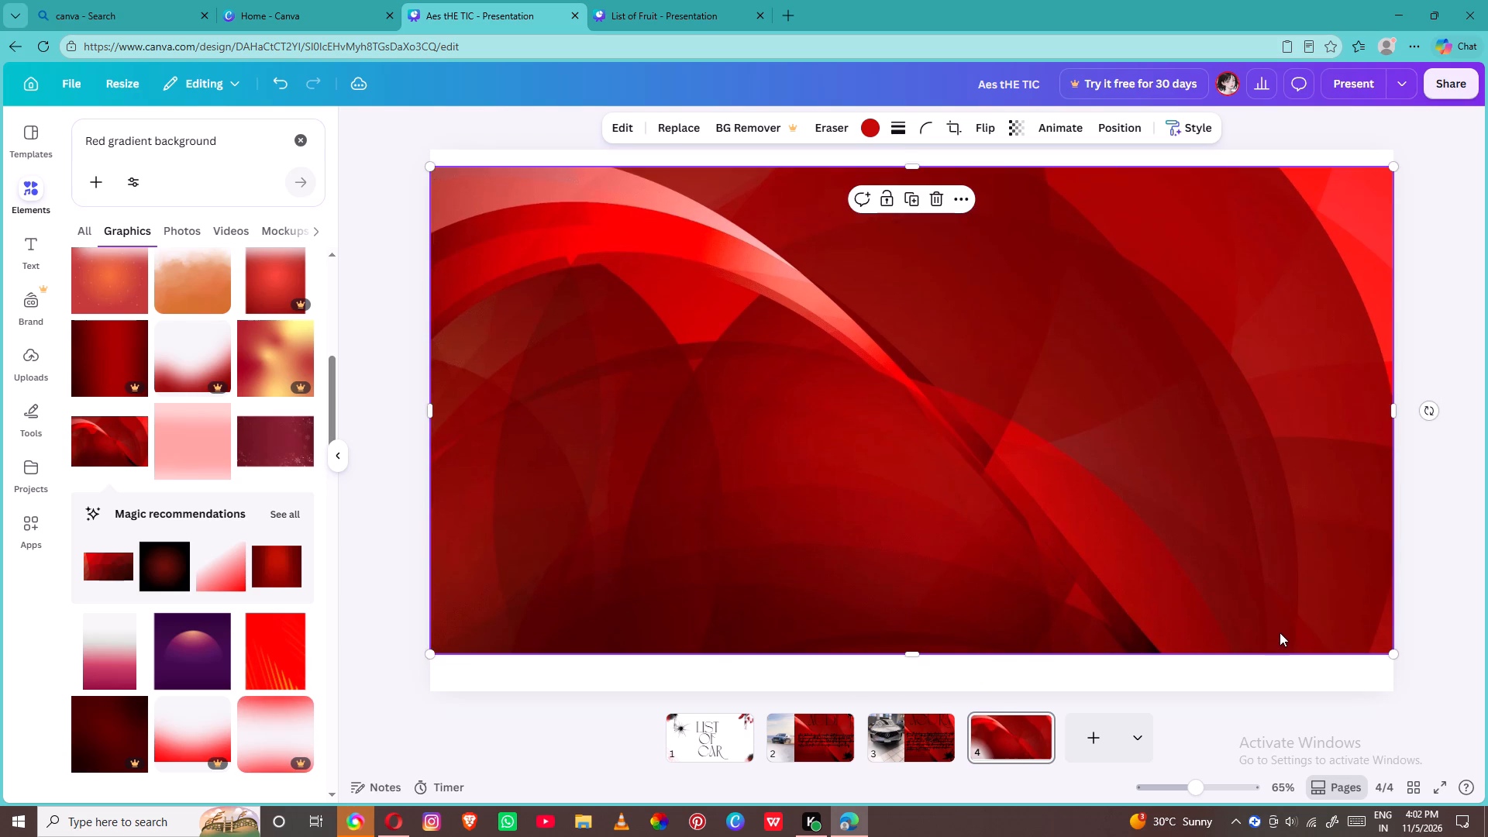
pyautogui.moveTo(1280, 632); pyautogui.dragTo(1280, 618)
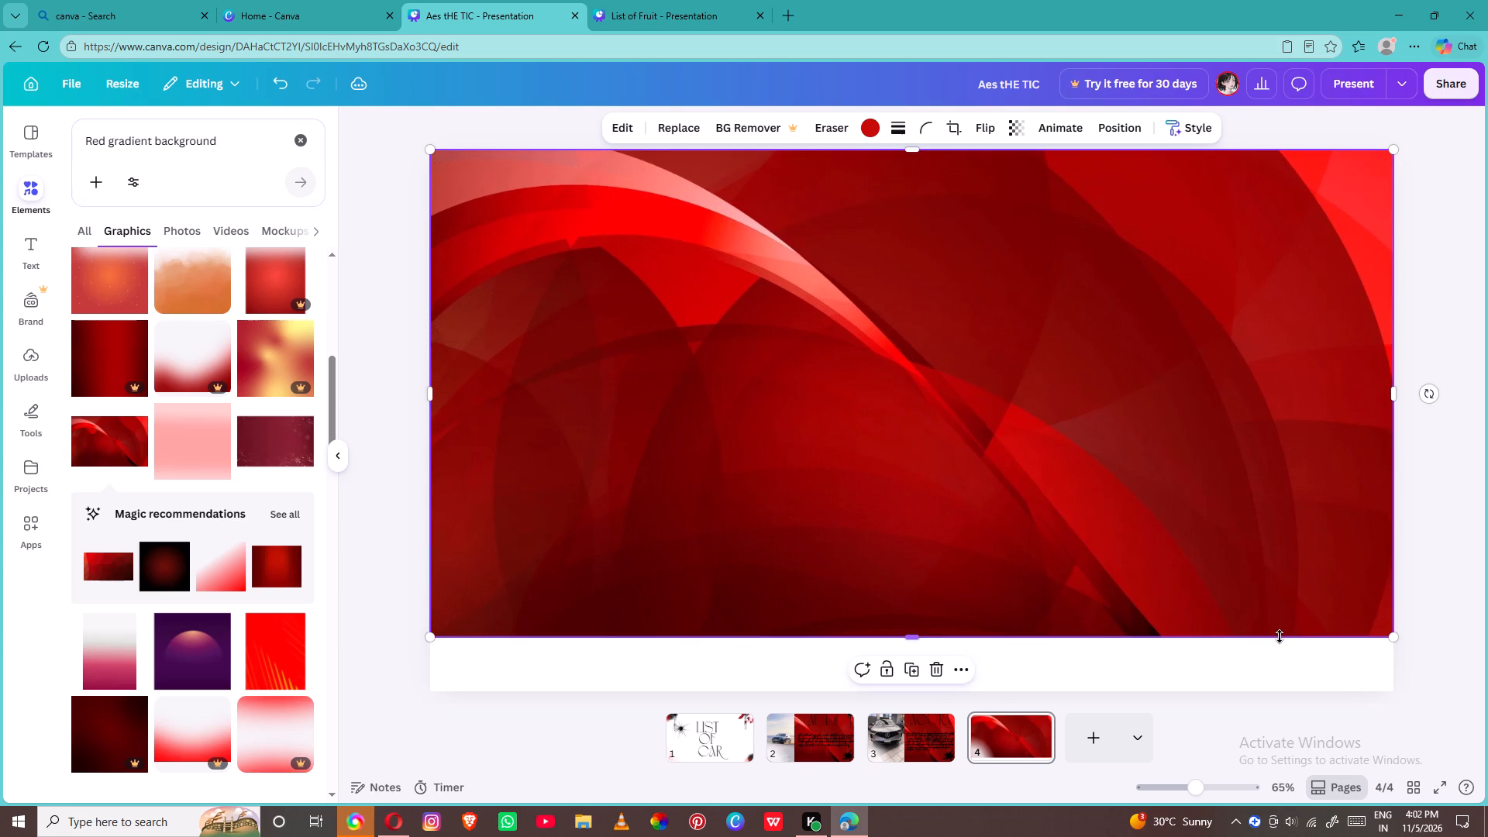
pyautogui.moveTo(1280, 636); pyautogui.dragTo(1282, 691)
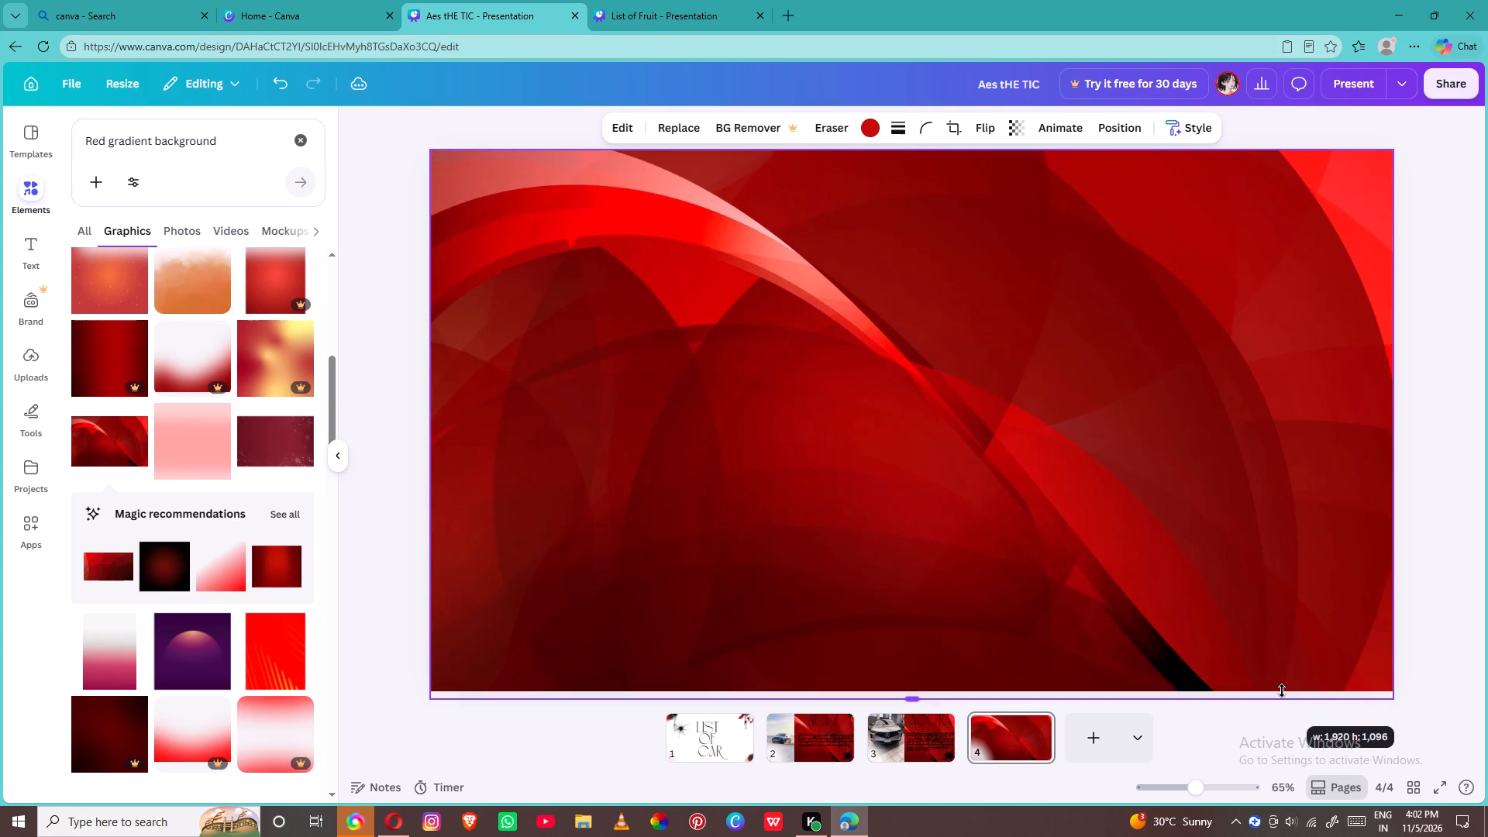
pyautogui.moveTo(1282, 691); pyautogui.dragTo(1282, 688)
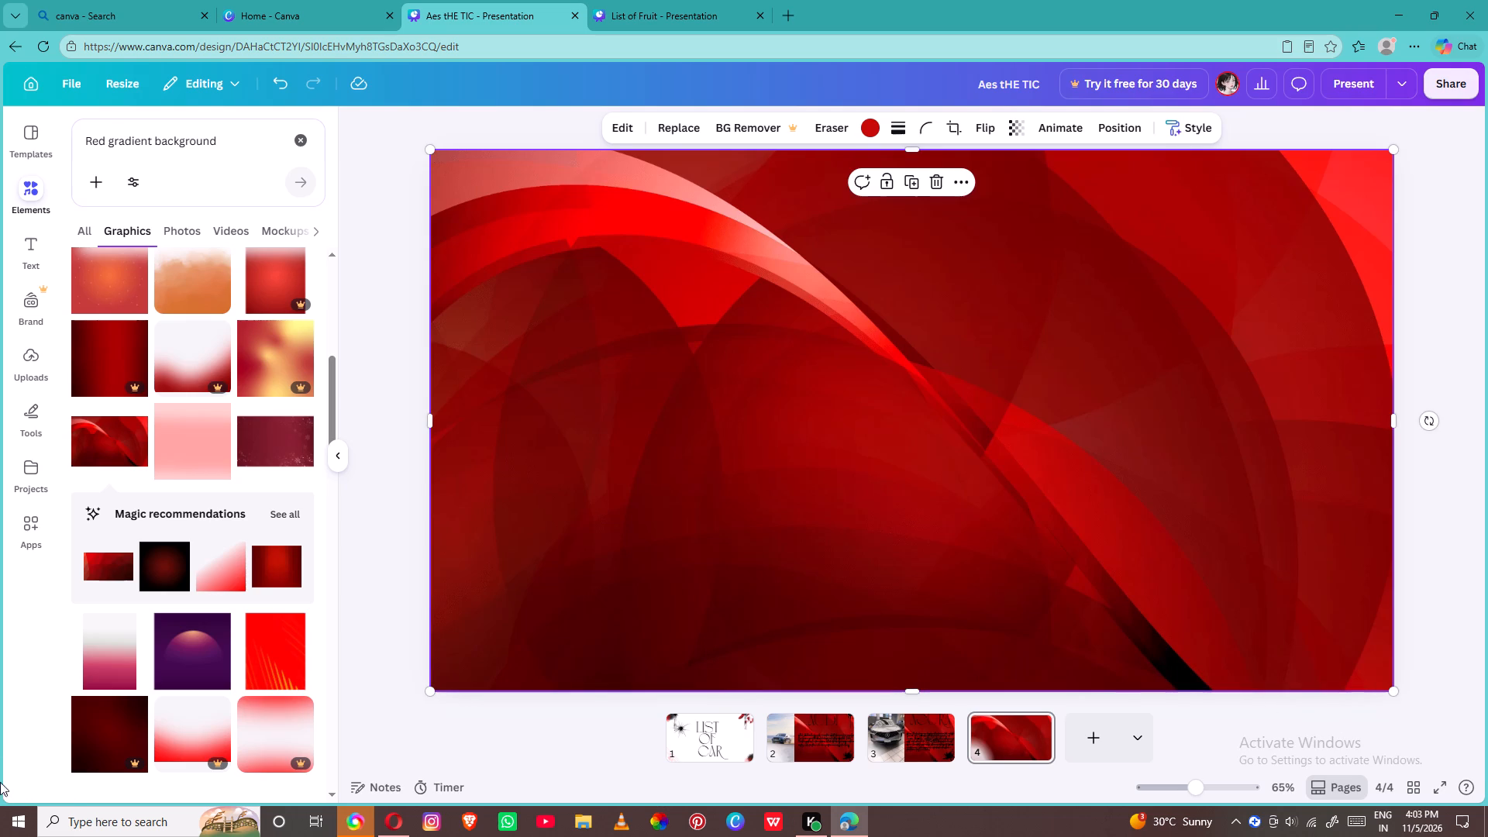
# Switch to the Opera browser and search Google Images for "aston martin".
pyautogui.click(379, 821)
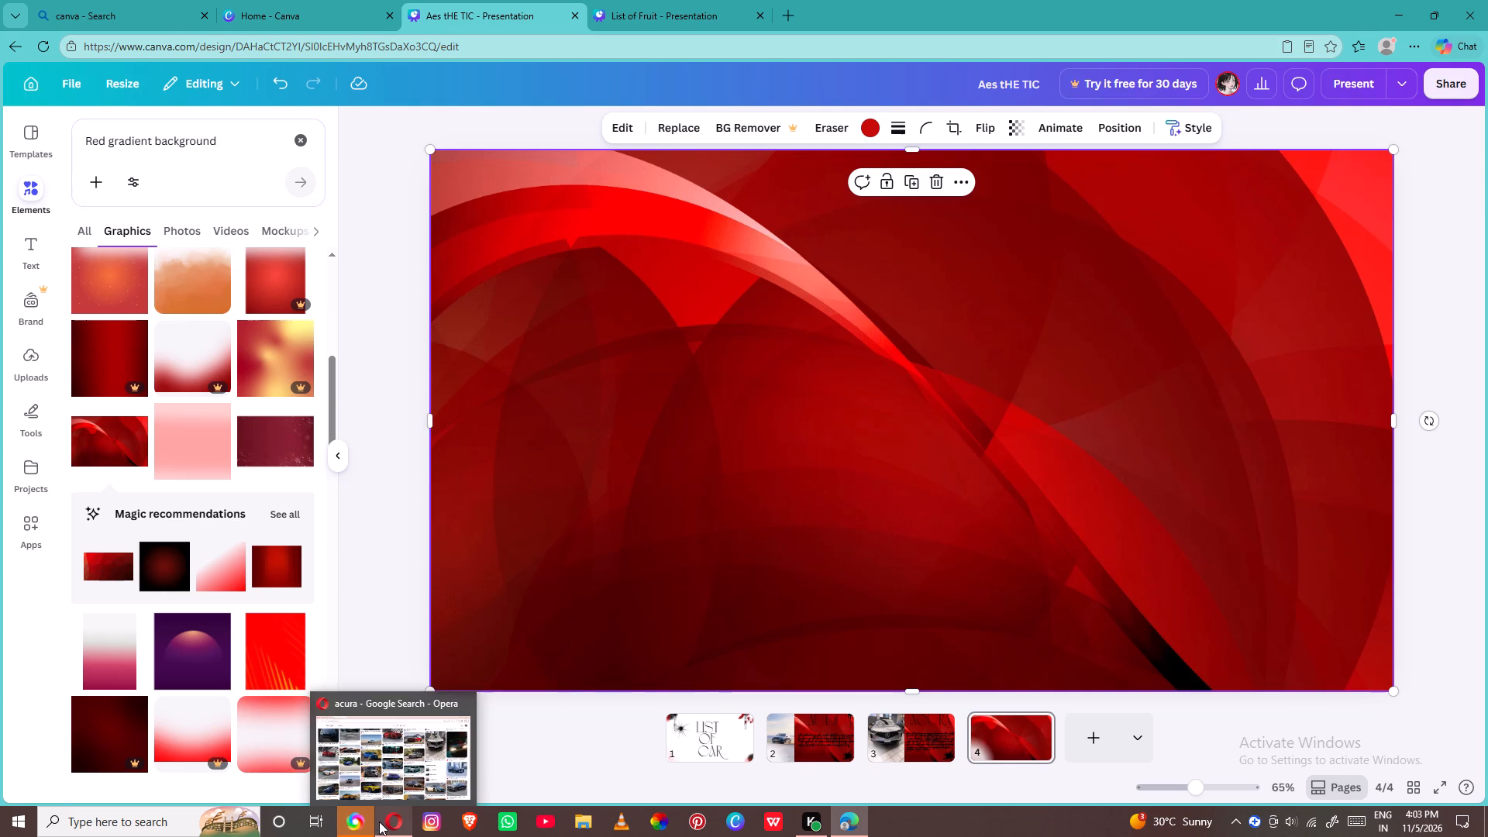
pyautogui.click(117, 0)
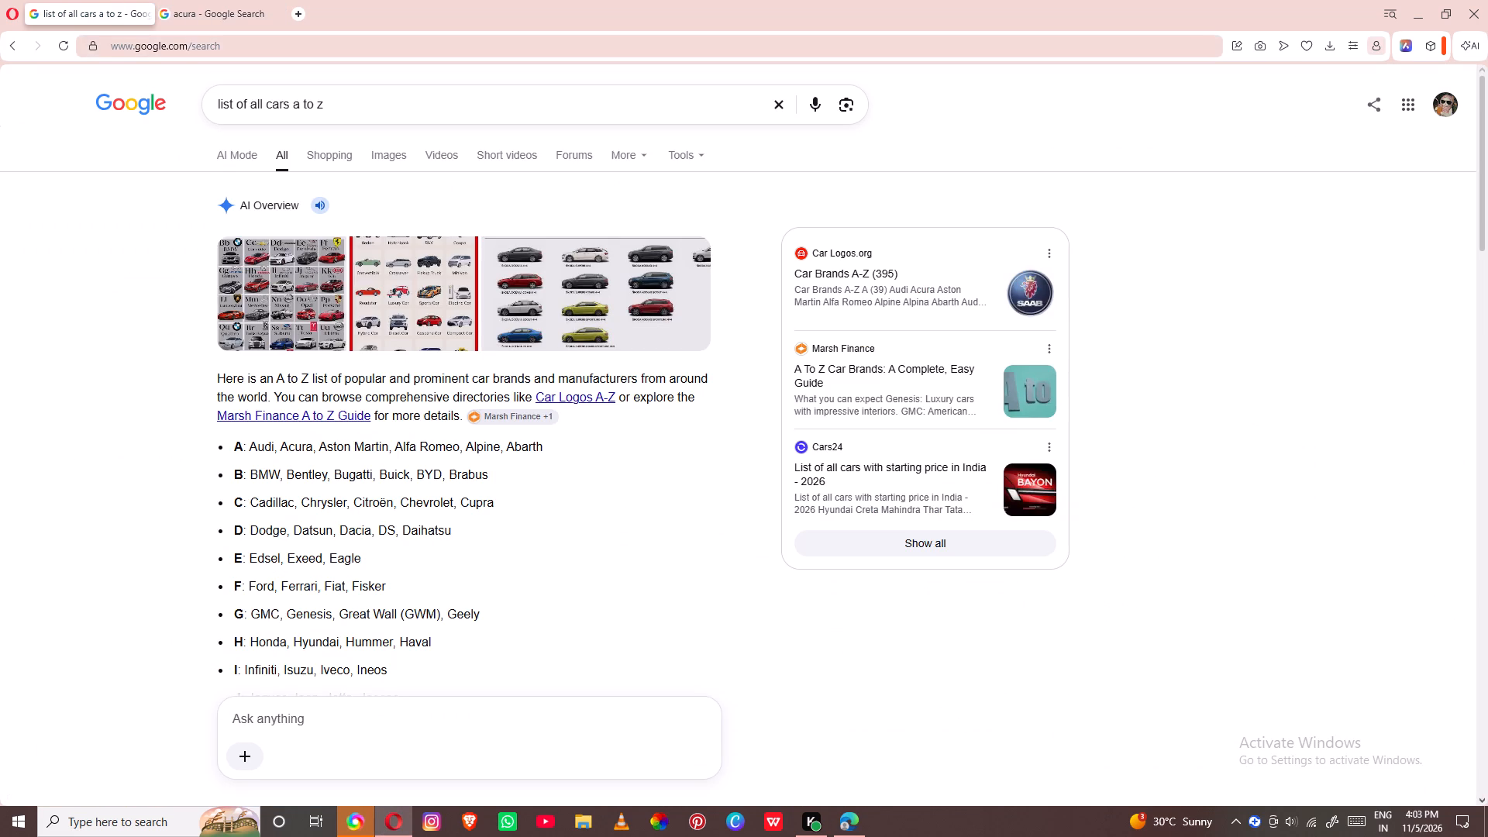
pyautogui.click(228, 15)
pyautogui.click(279, 95)
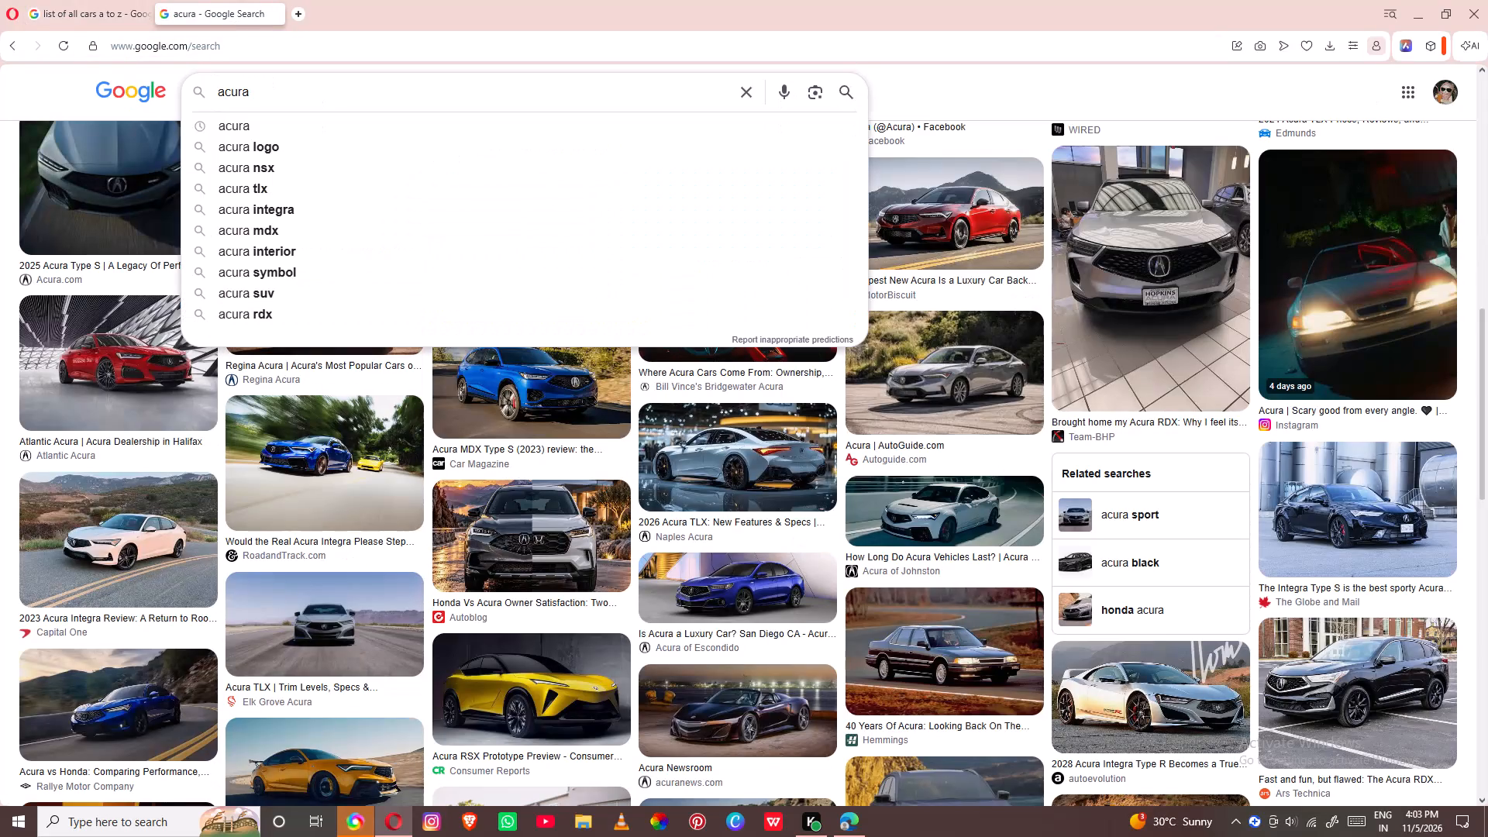
pyautogui.press('BackSpace')
pyautogui.press('BackSpace')
pyautogui.press('BackSpace')
pyautogui.press('BackSpace')
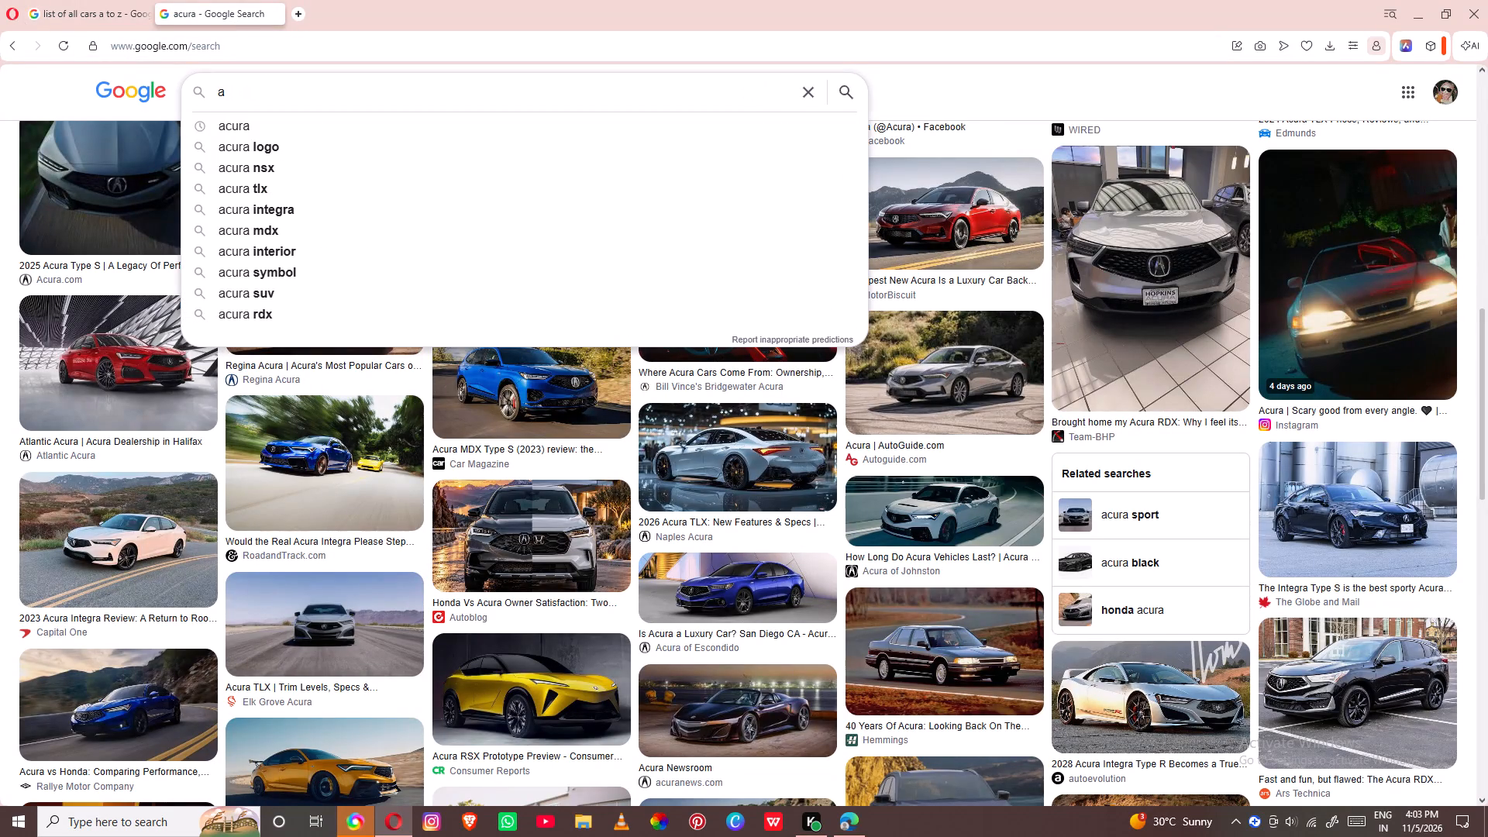
pyautogui.write('ston martin')
pyautogui.press('Return')
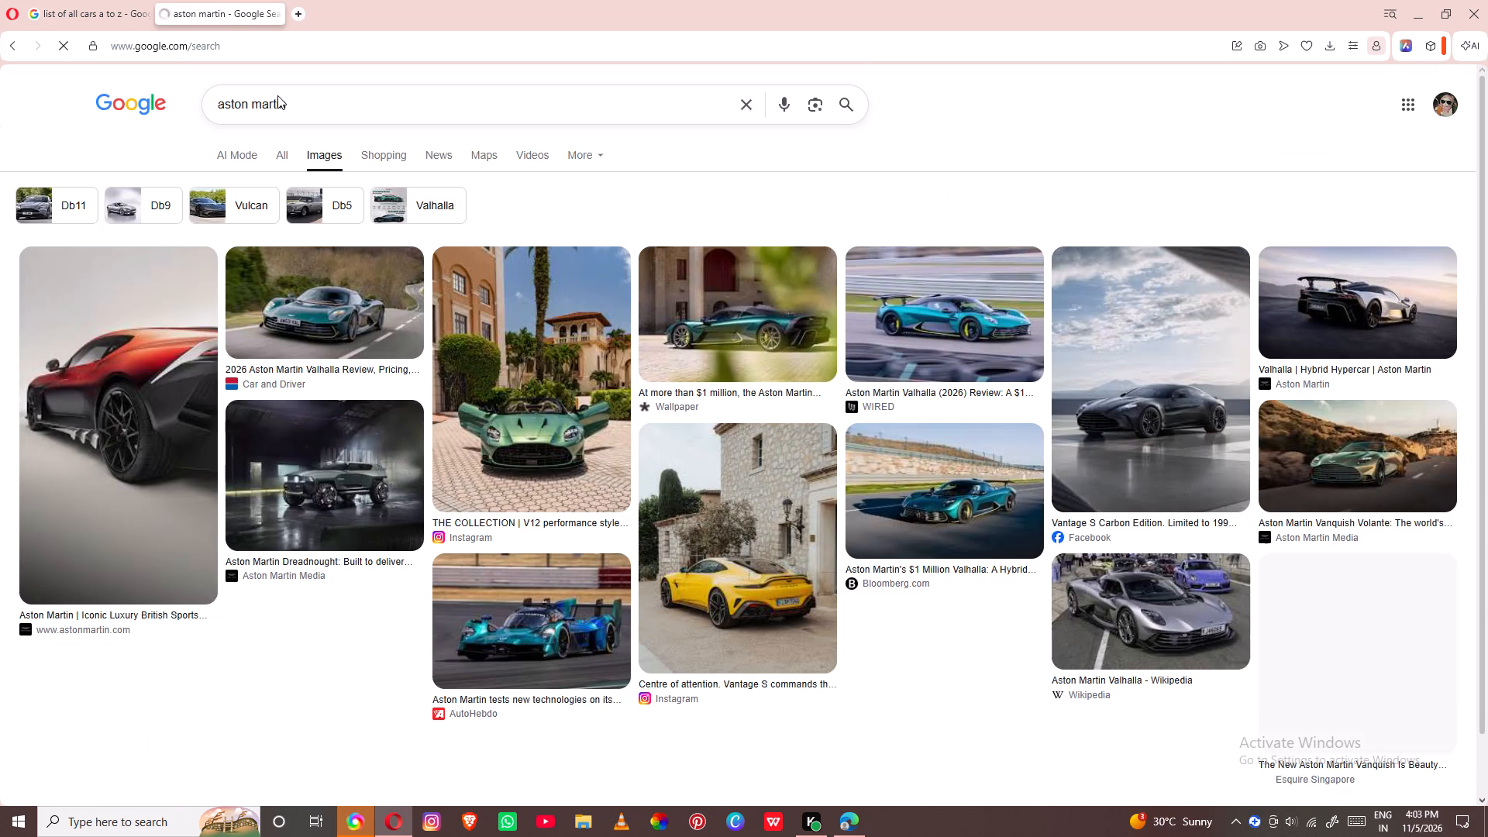
# Browse the image results and copy the photo of the green Aston Martin convertible with open doors in front of palm trees.
pyautogui.scroll(-2, 414, 284)
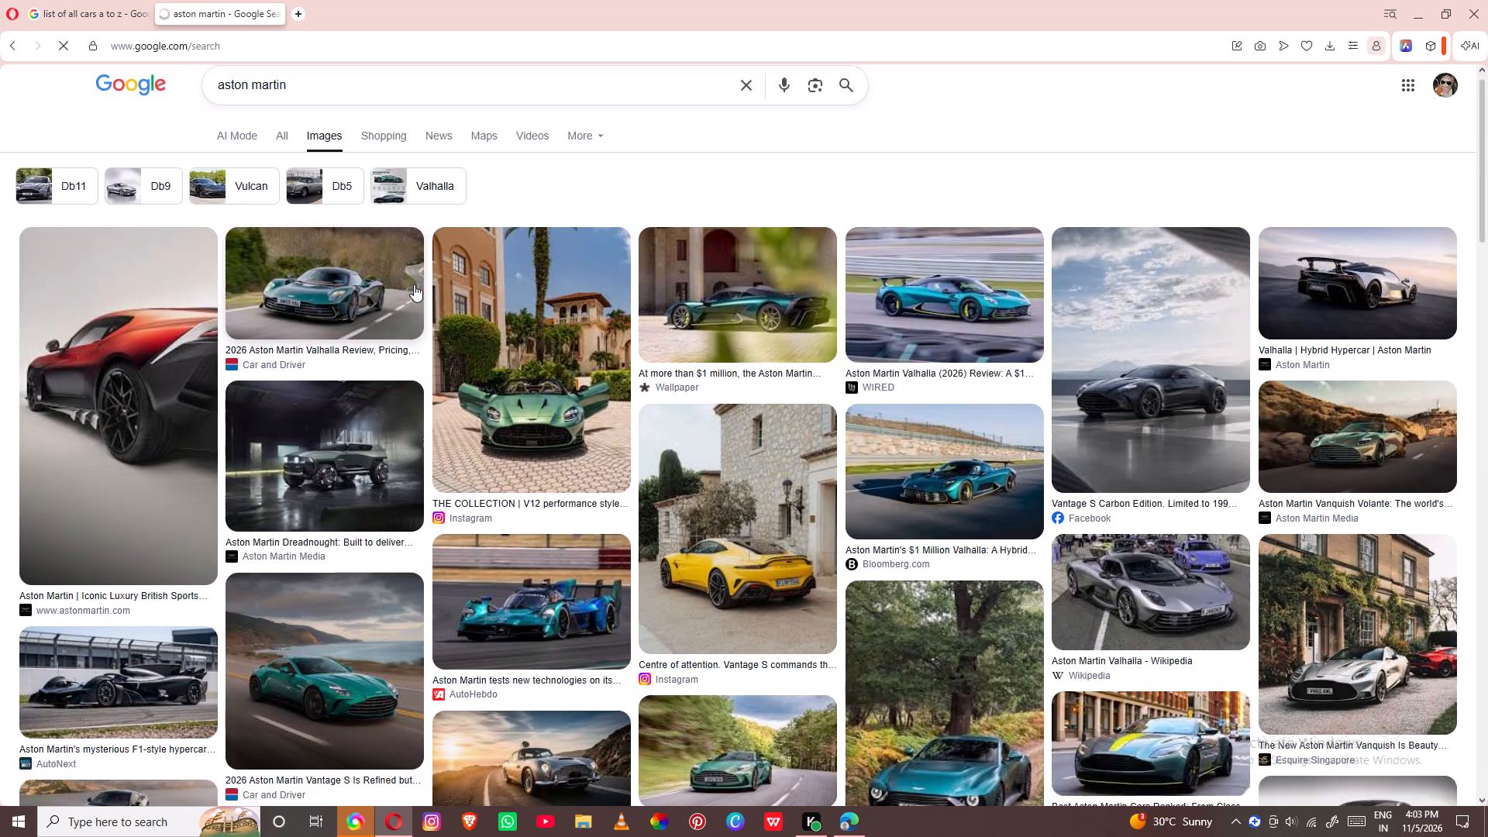
pyautogui.scroll(-2, 396, 294)
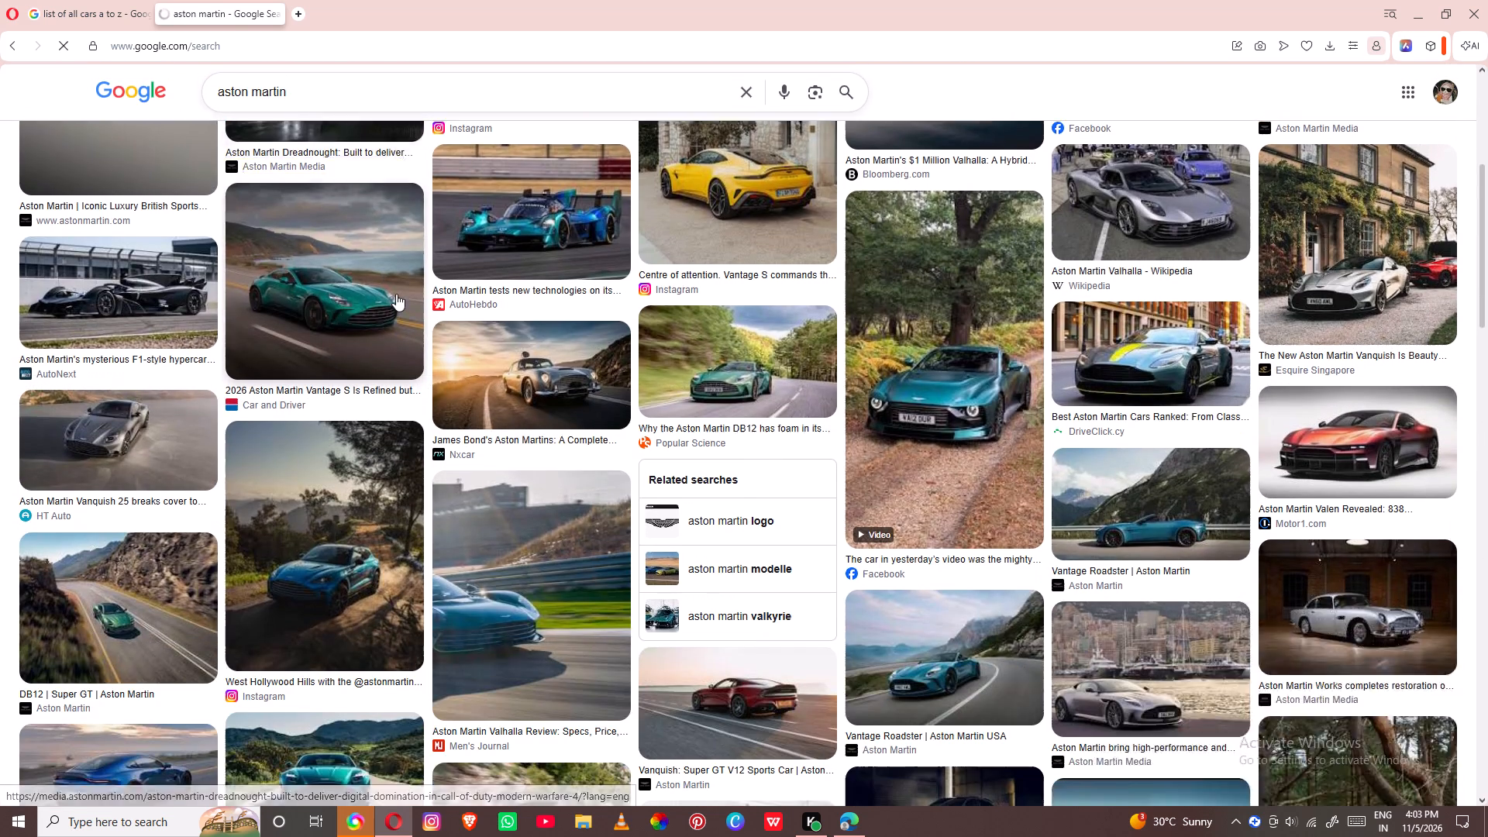
pyautogui.scroll(-5, 396, 294)
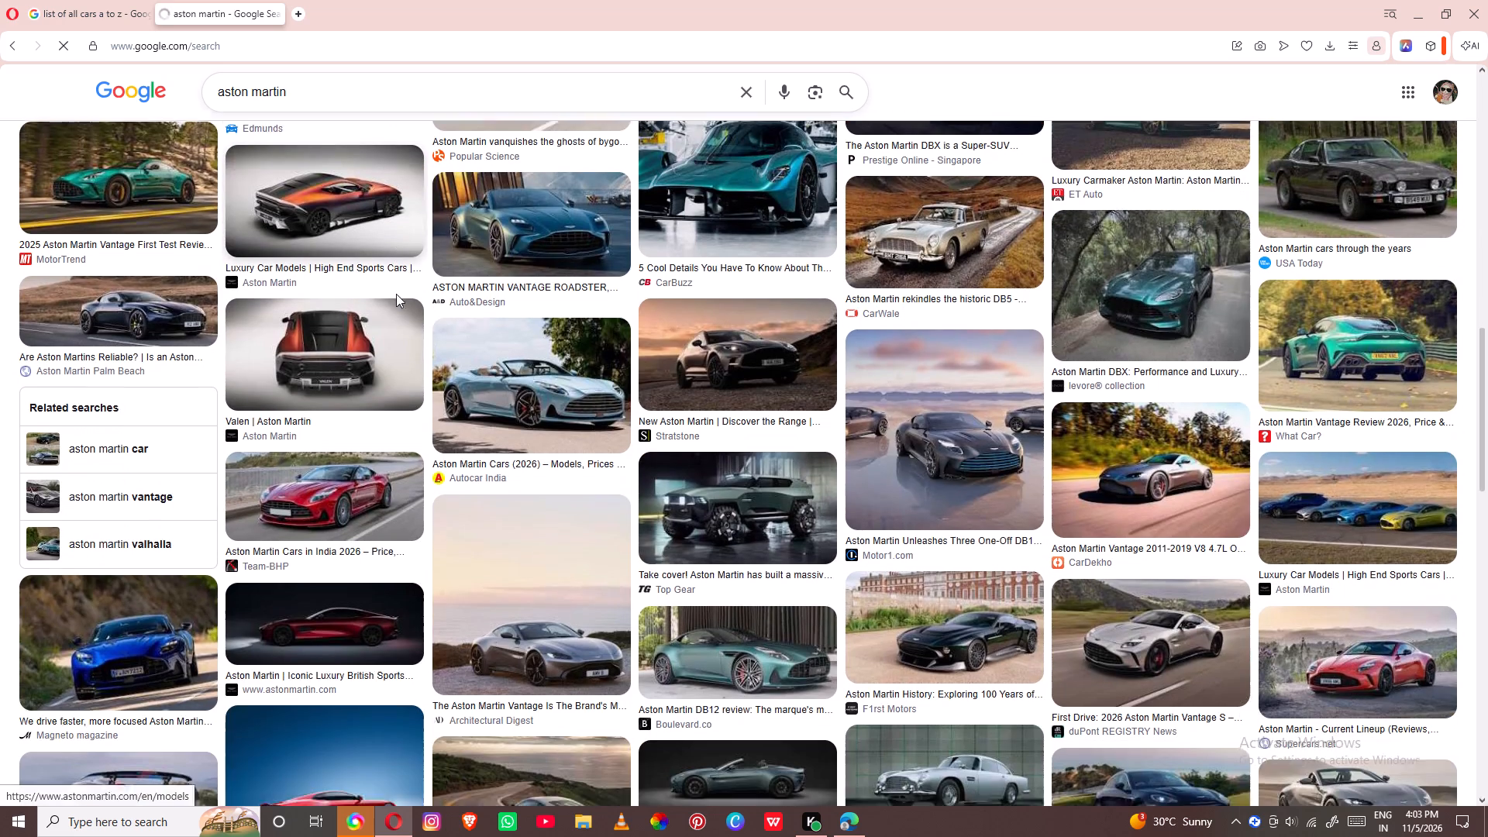
pyautogui.scroll(-4, 396, 294)
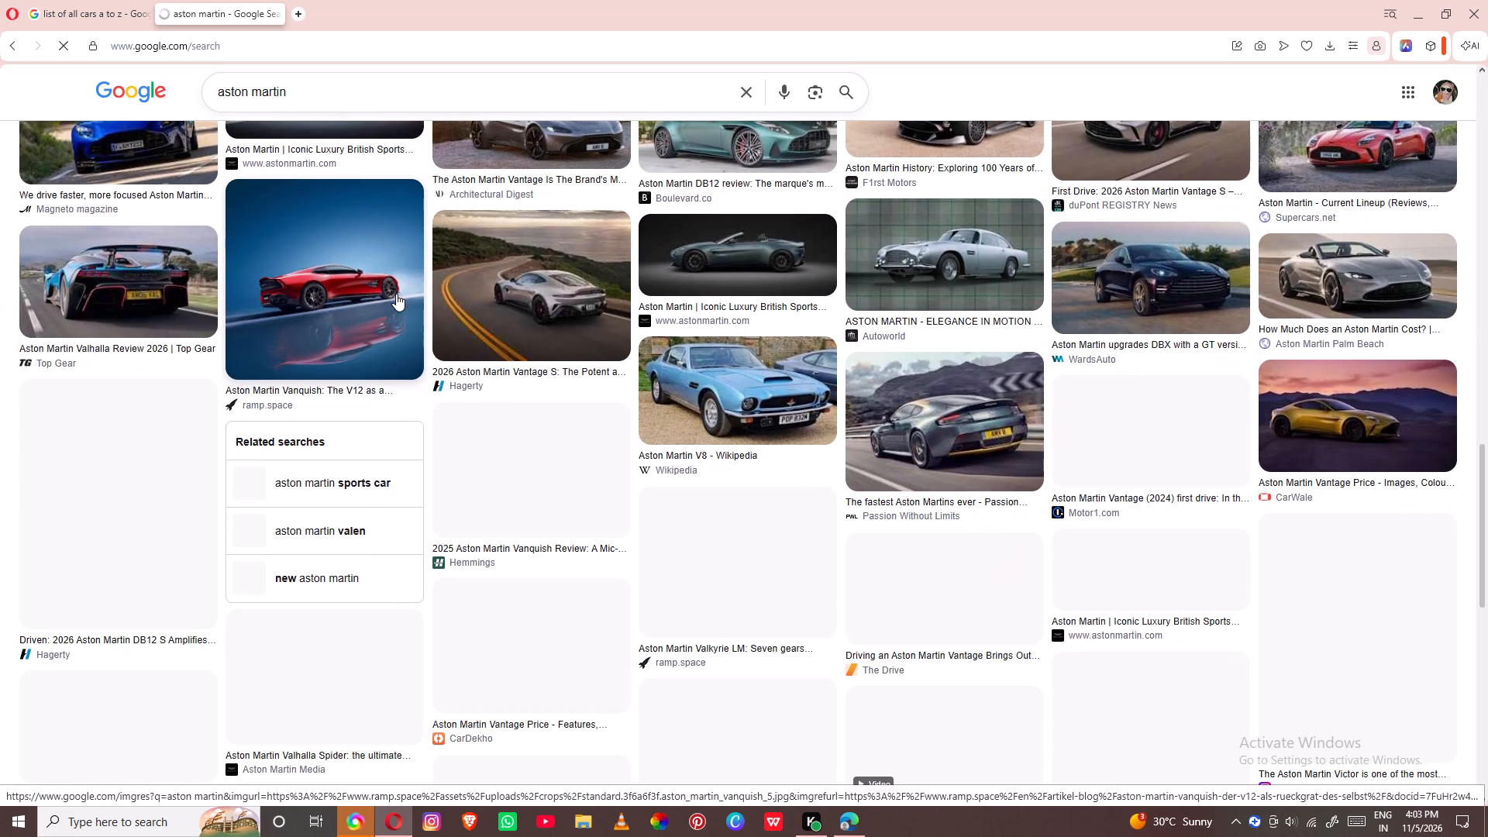
pyautogui.scroll(6, 396, 294)
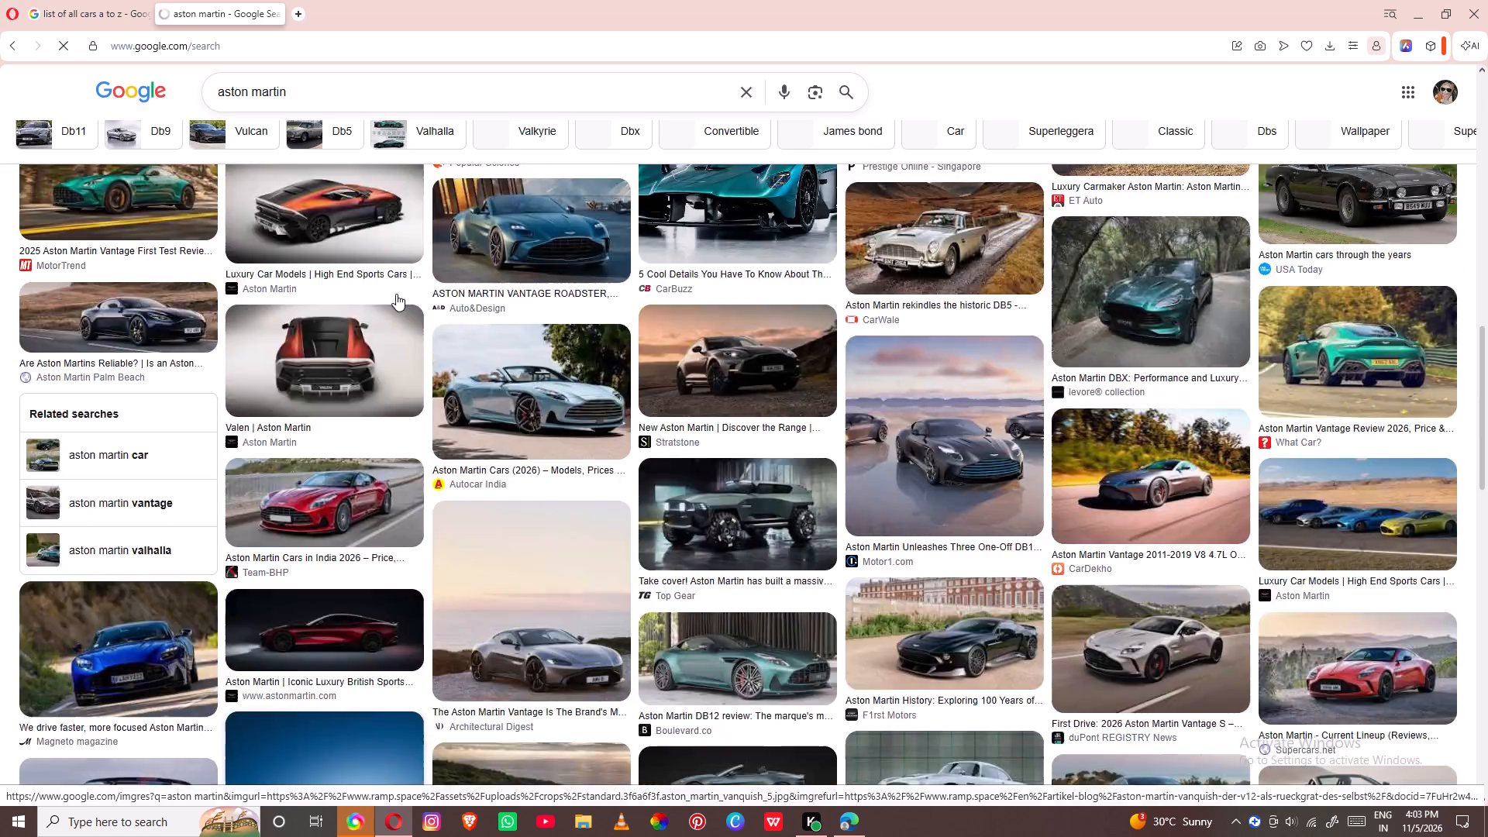
pyautogui.scroll(5, 396, 294)
pyautogui.scroll(4, 285, 274)
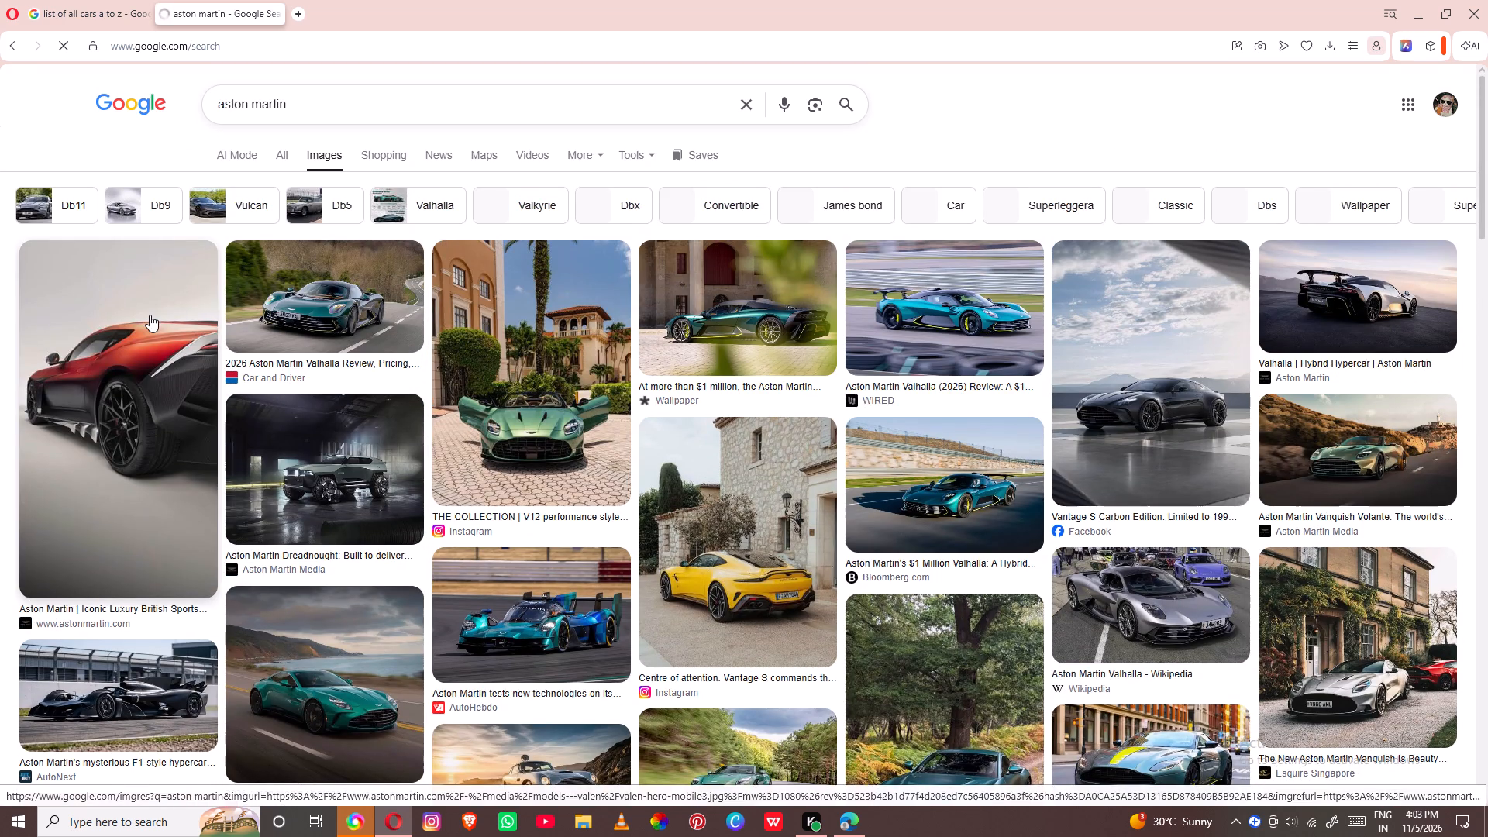
pyautogui.rightClick(150, 315)
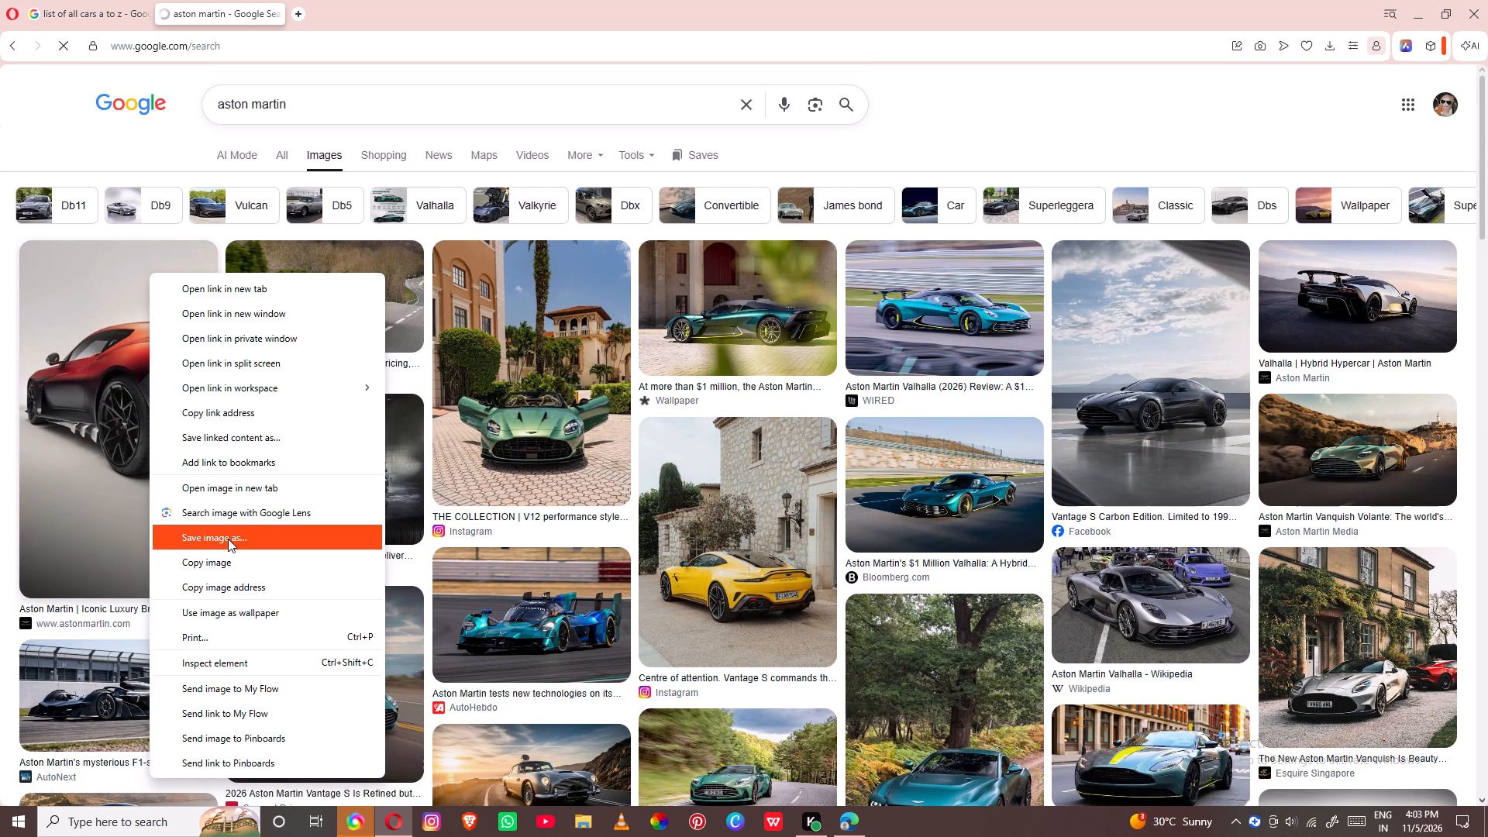
pyautogui.click(222, 552)
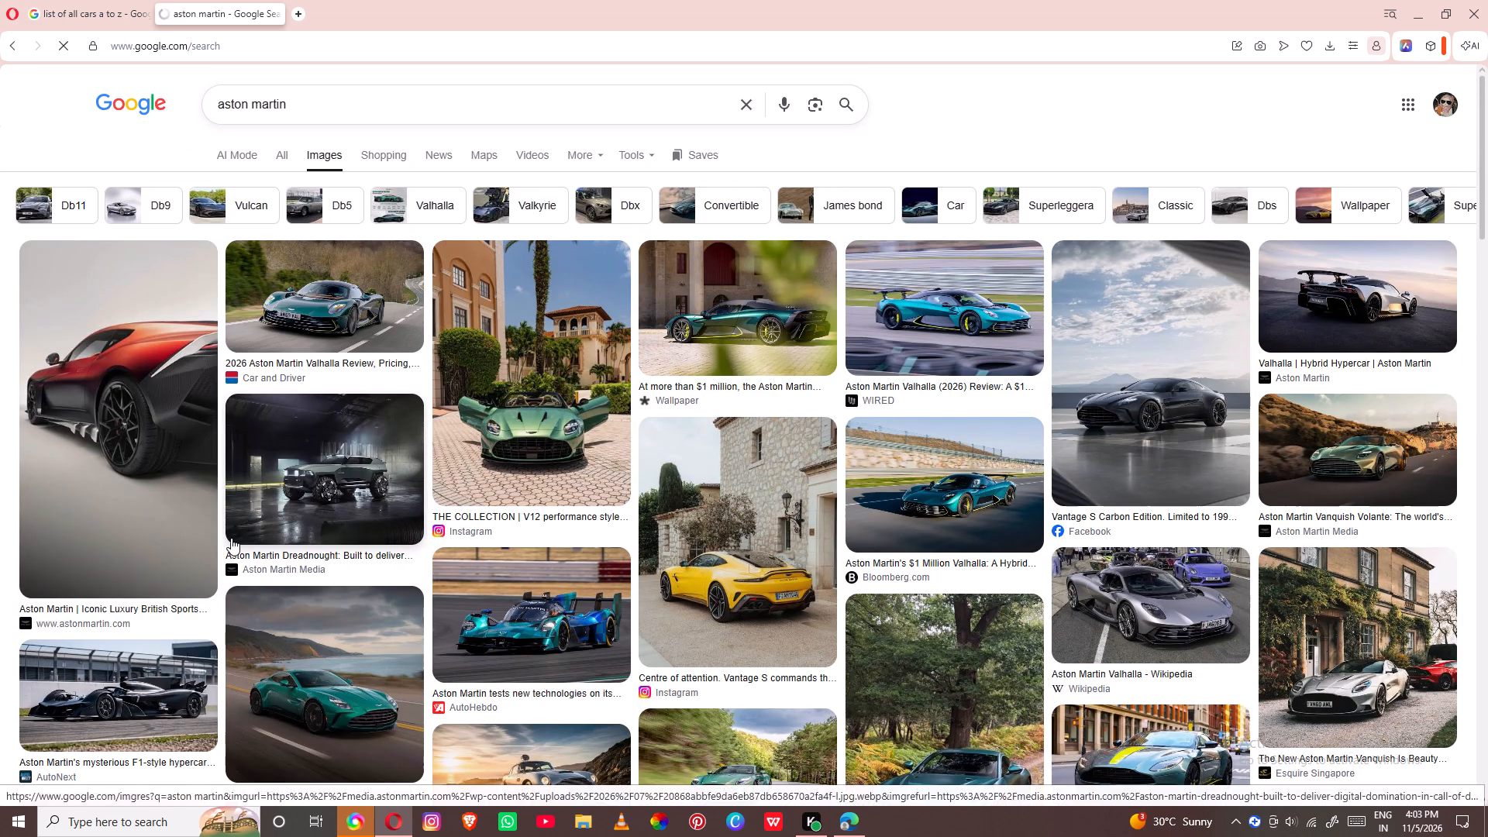
pyautogui.rightClick(598, 358)
pyautogui.click(715, 555)
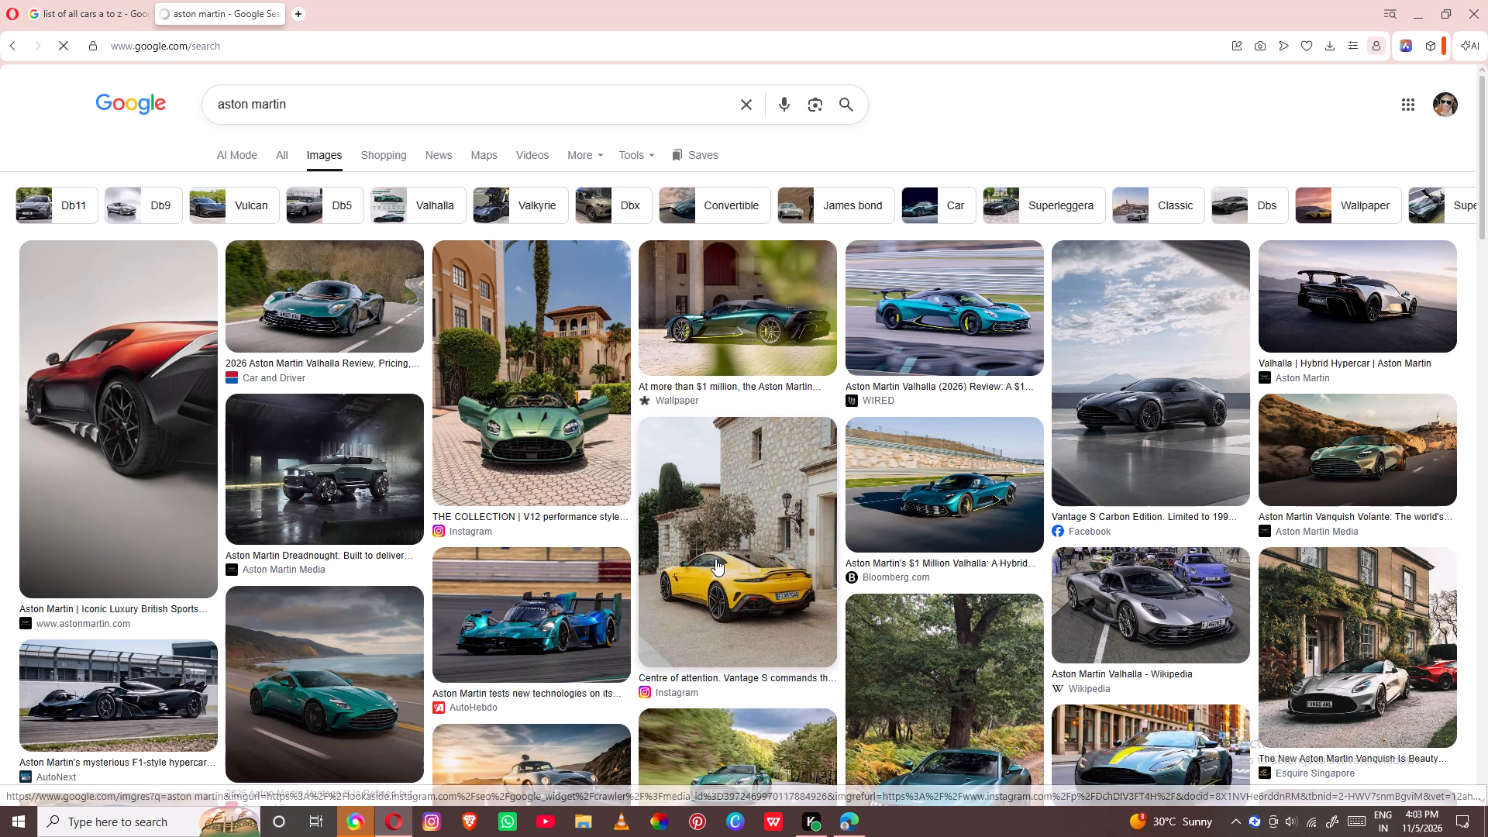
# Return to Canva in Edge and paste the copied photo onto page 4, enlarged to full page height against the page's left edge.
pyautogui.click(836, 828)
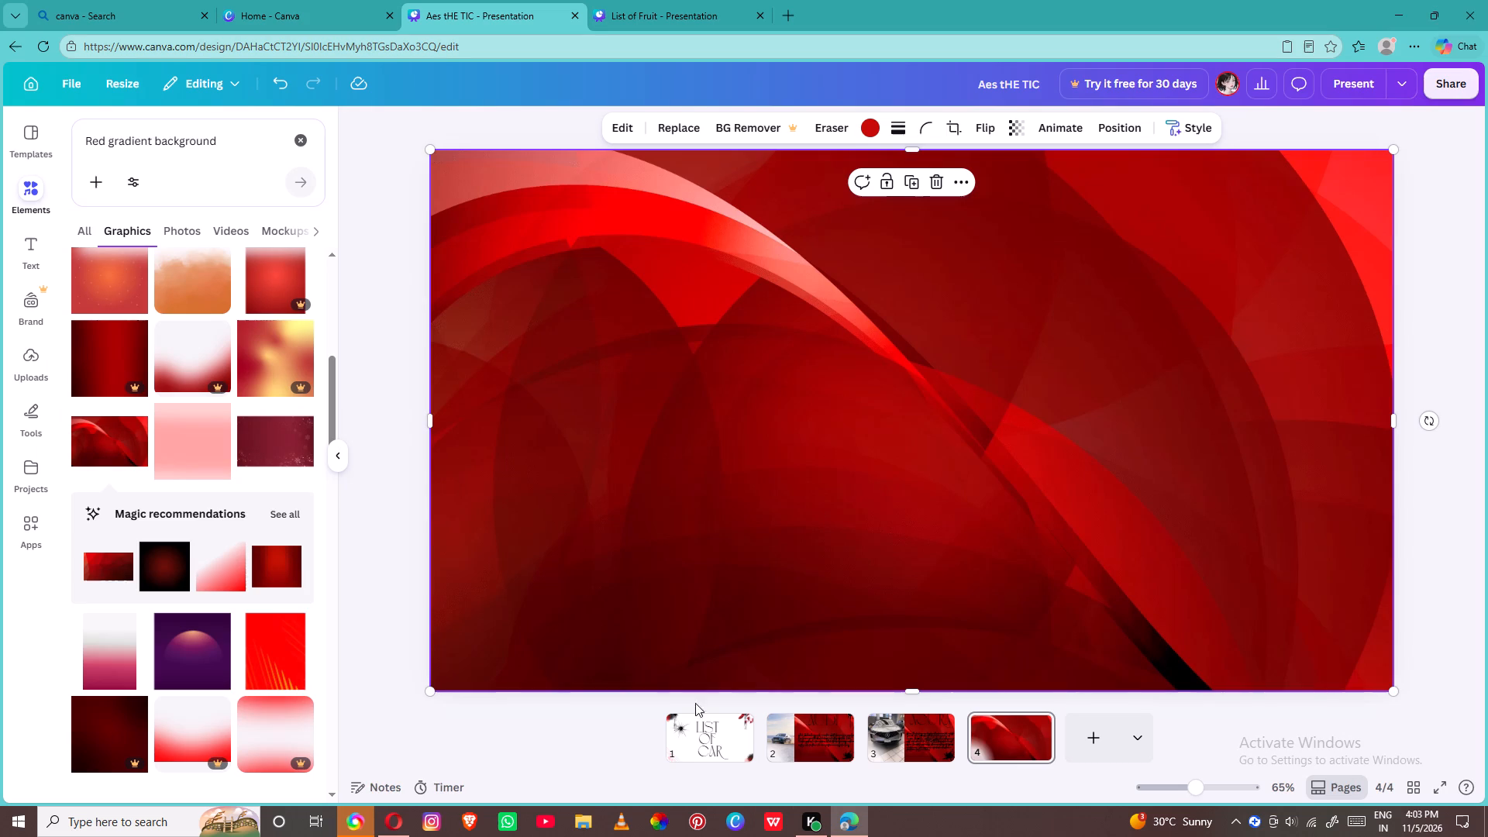
pyautogui.rightClick(480, 198)
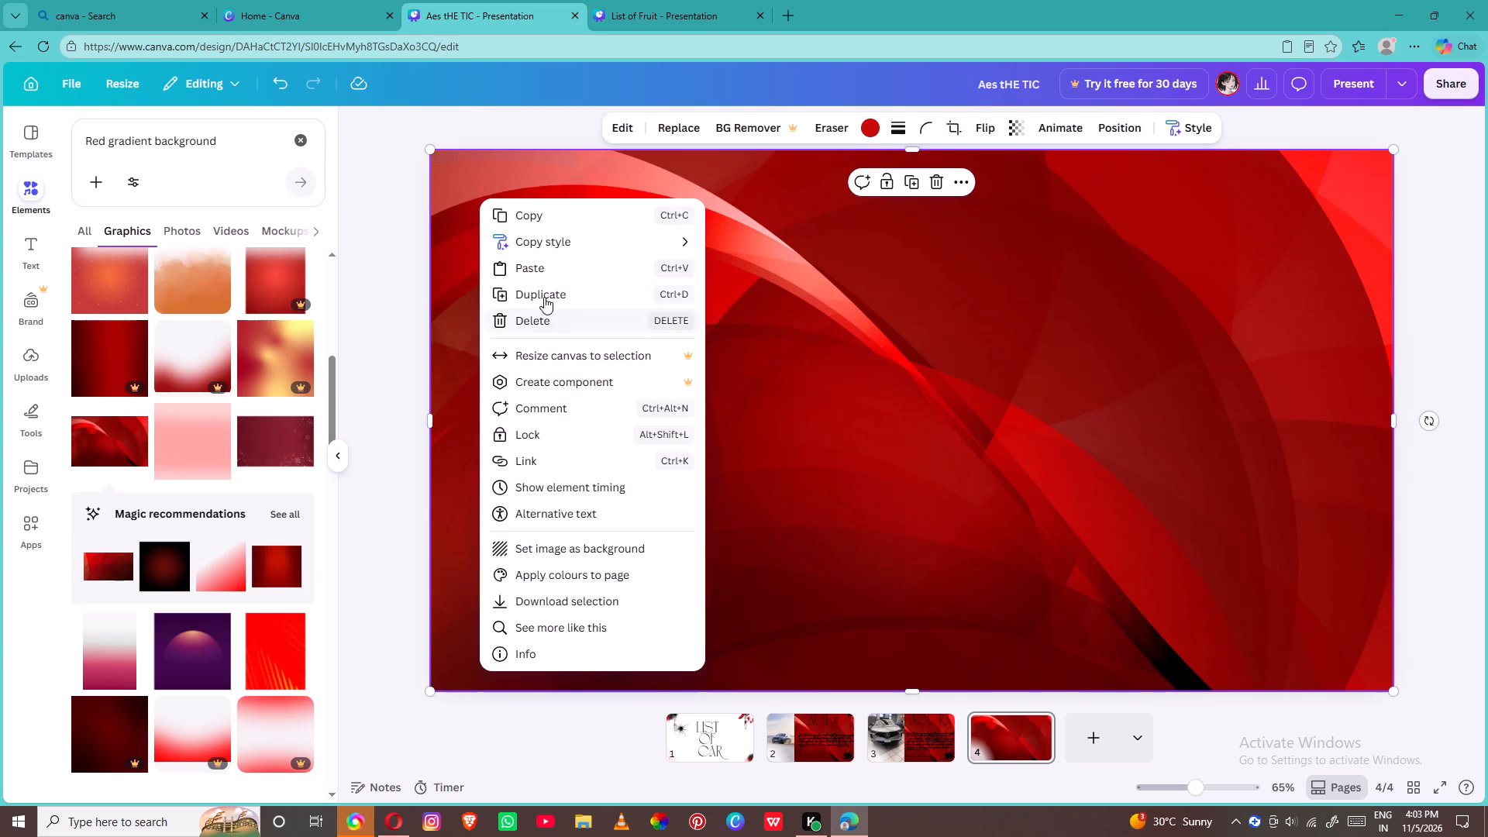
pyautogui.click(544, 270)
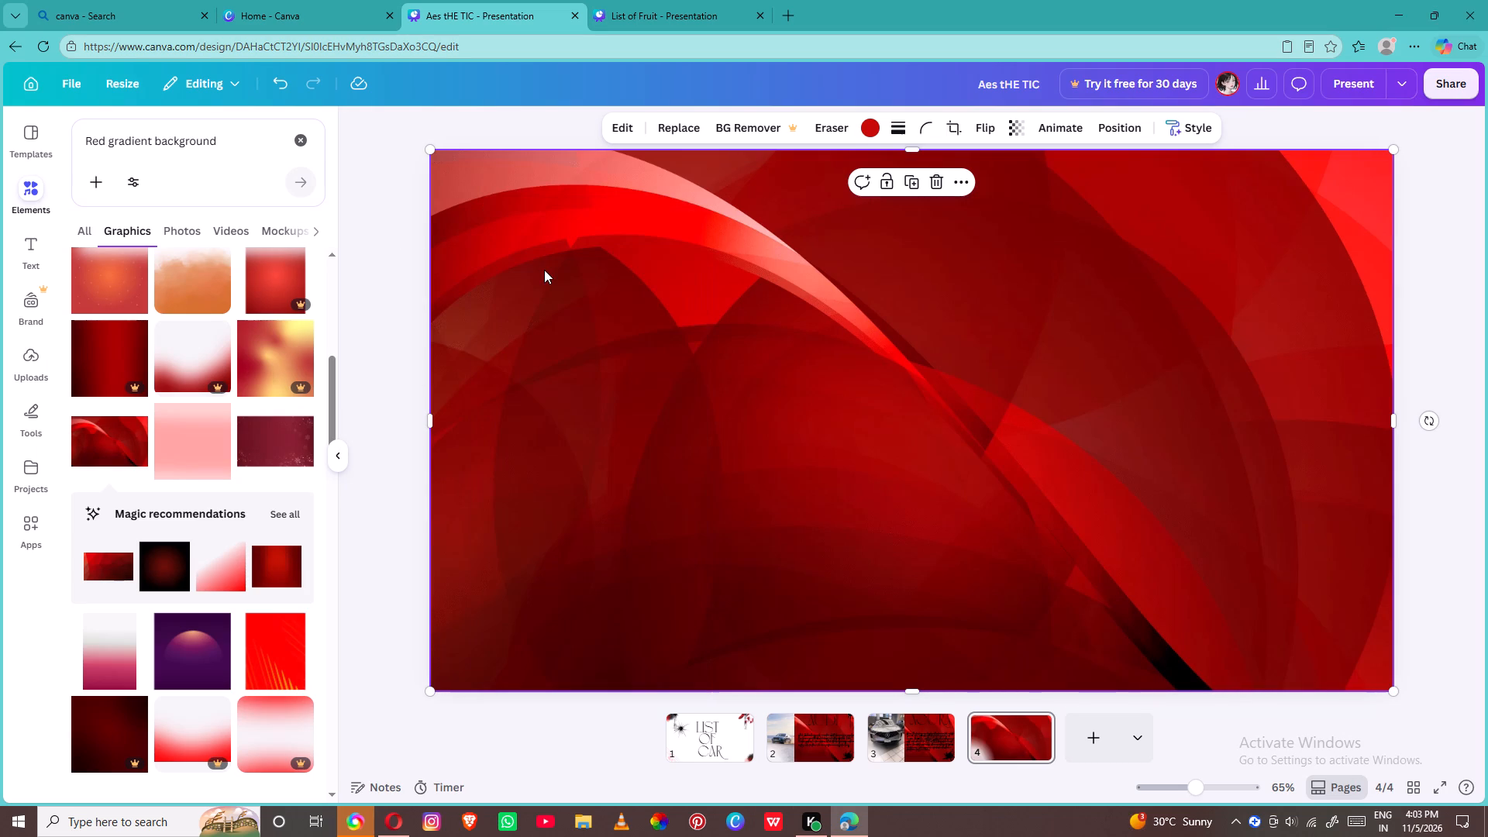
pyautogui.moveTo(930, 386); pyautogui.dragTo(862, 392)
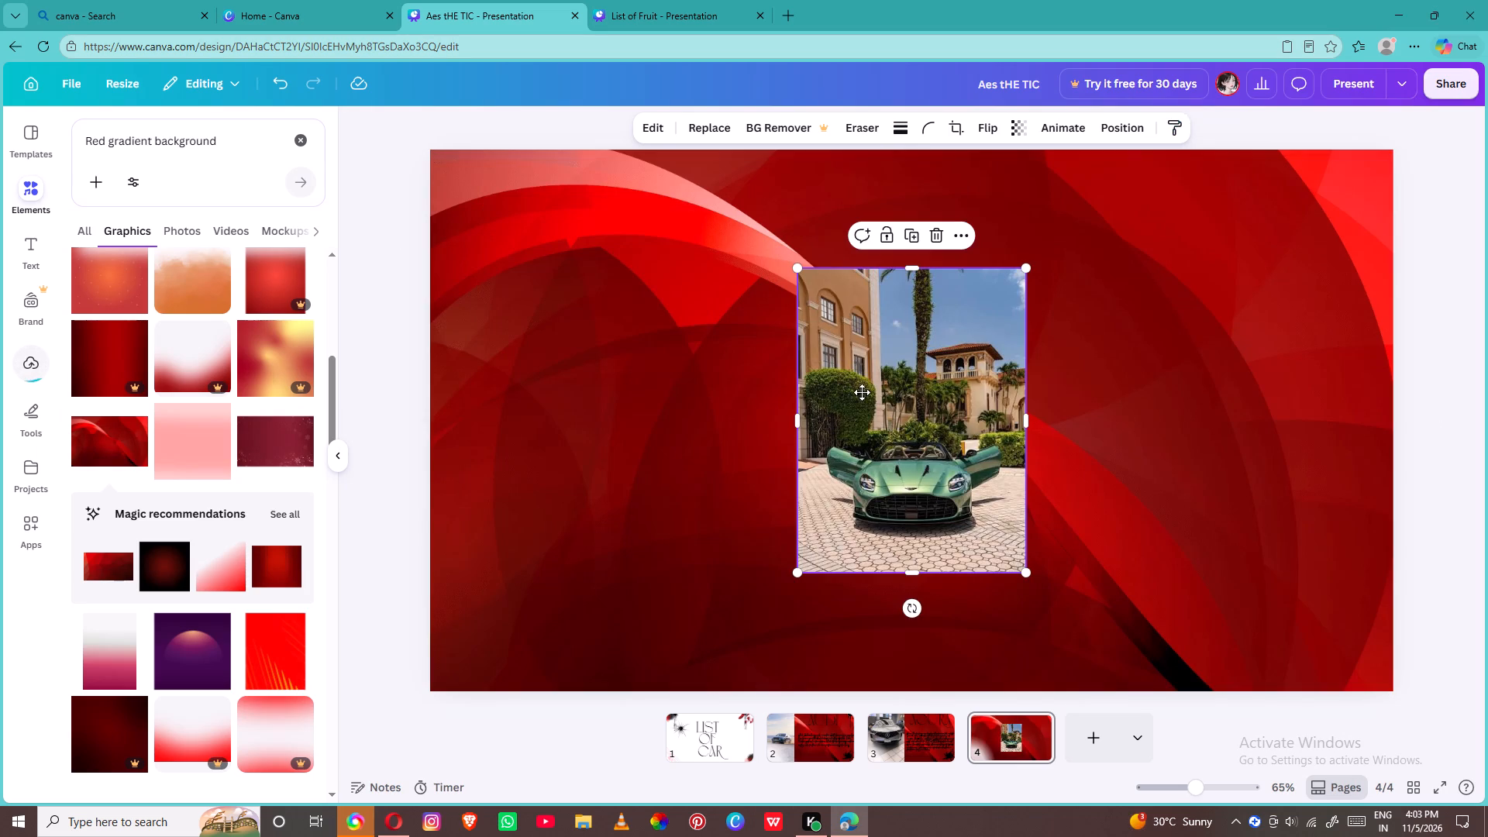
pyautogui.moveTo(862, 392); pyautogui.dragTo(566, 263)
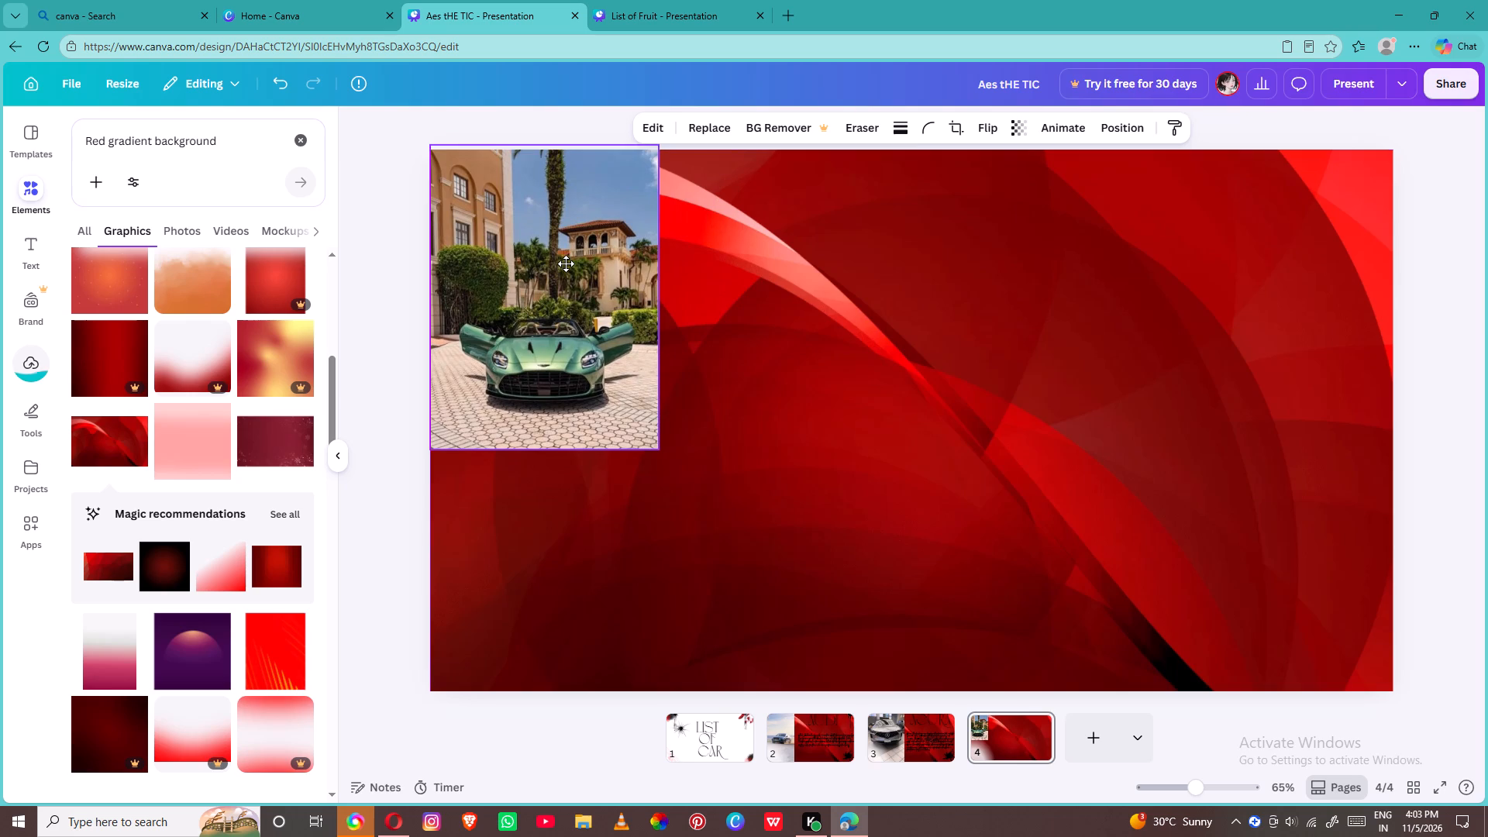
pyautogui.moveTo(566, 263); pyautogui.dragTo(566, 264)
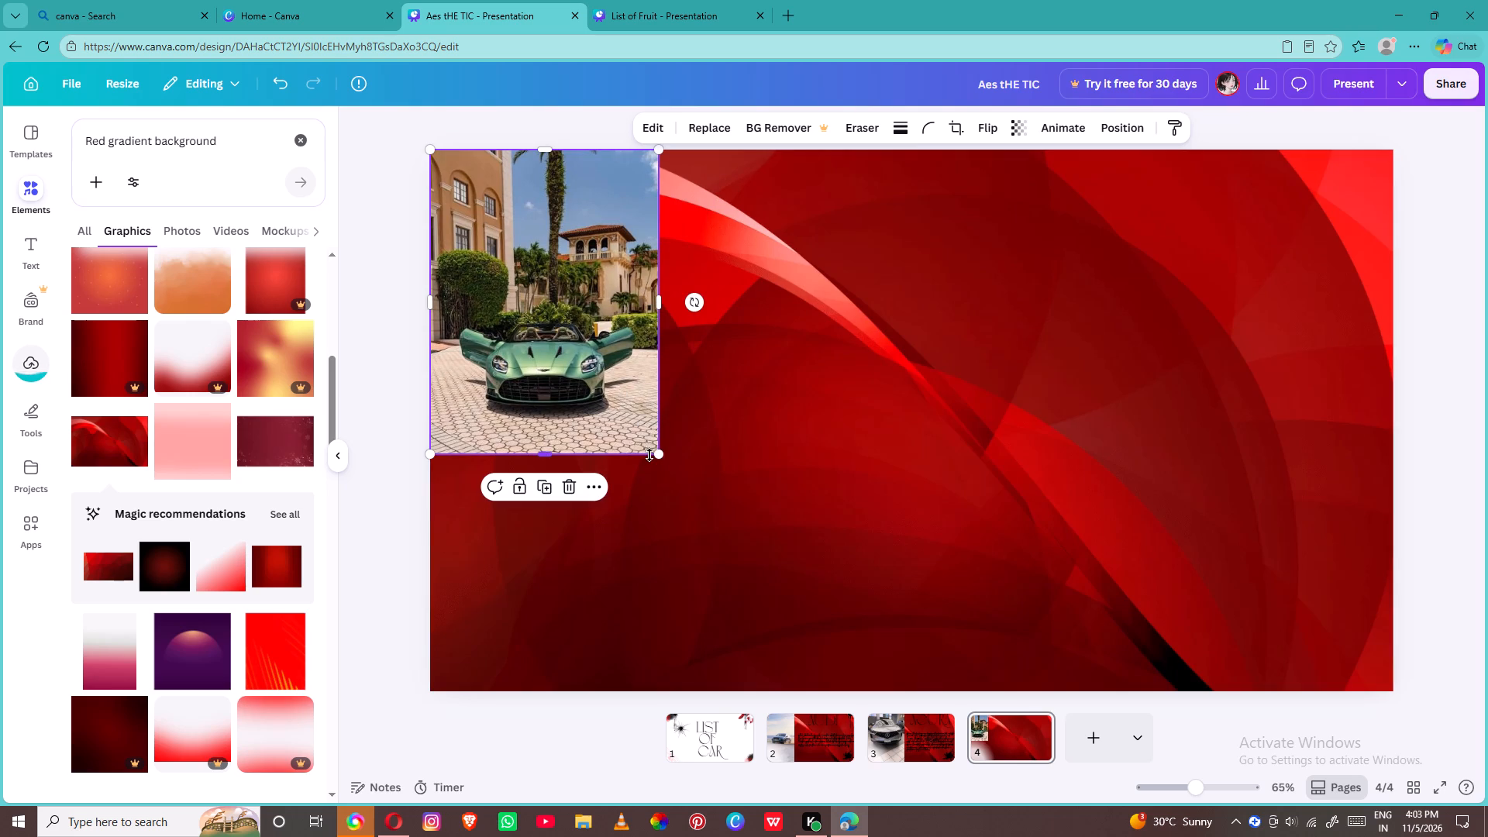
pyautogui.moveTo(656, 455); pyautogui.dragTo(696, 756)
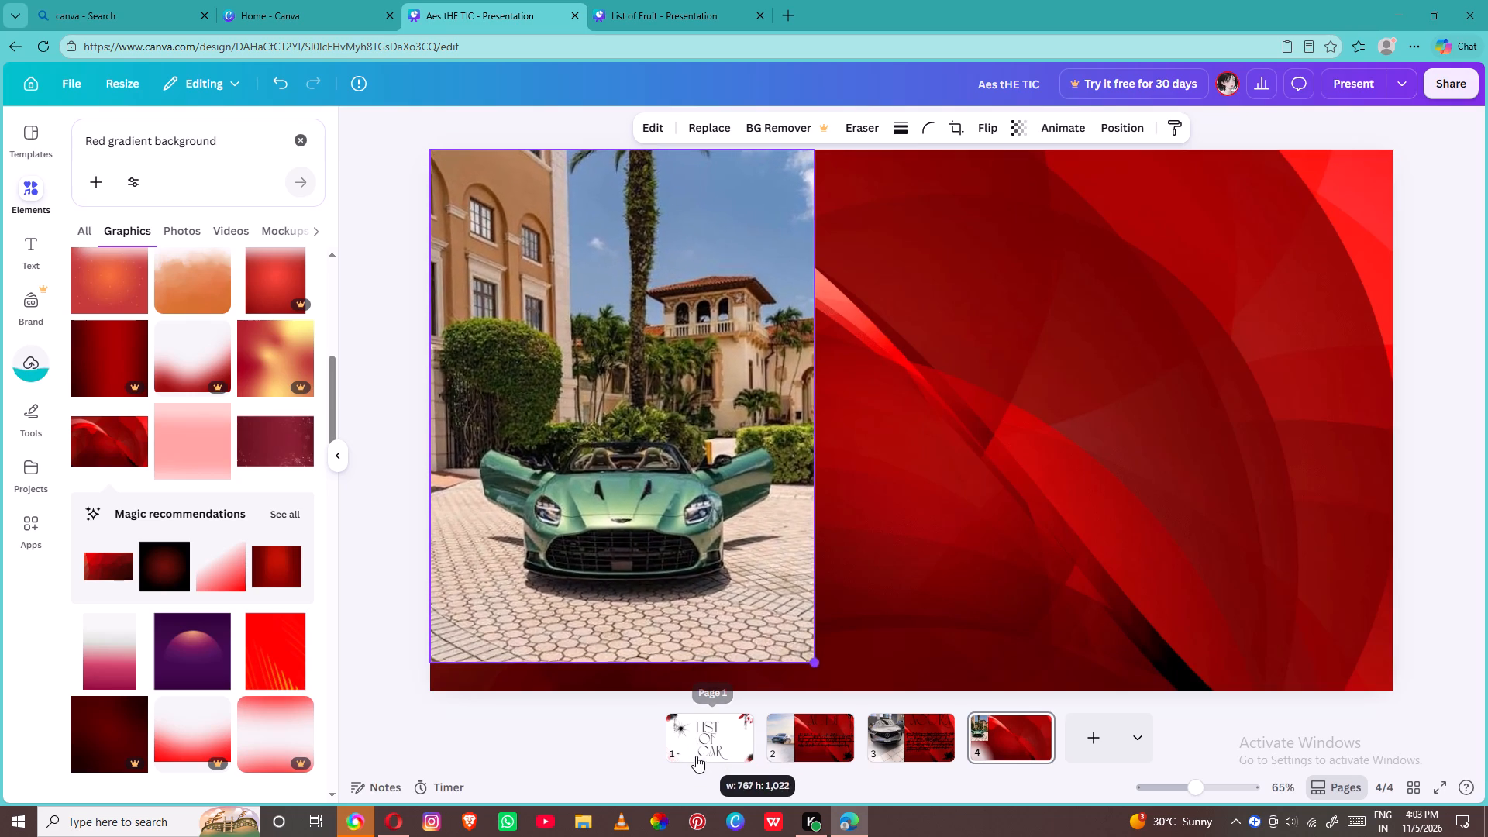
pyautogui.moveTo(696, 756); pyautogui.dragTo(701, 790)
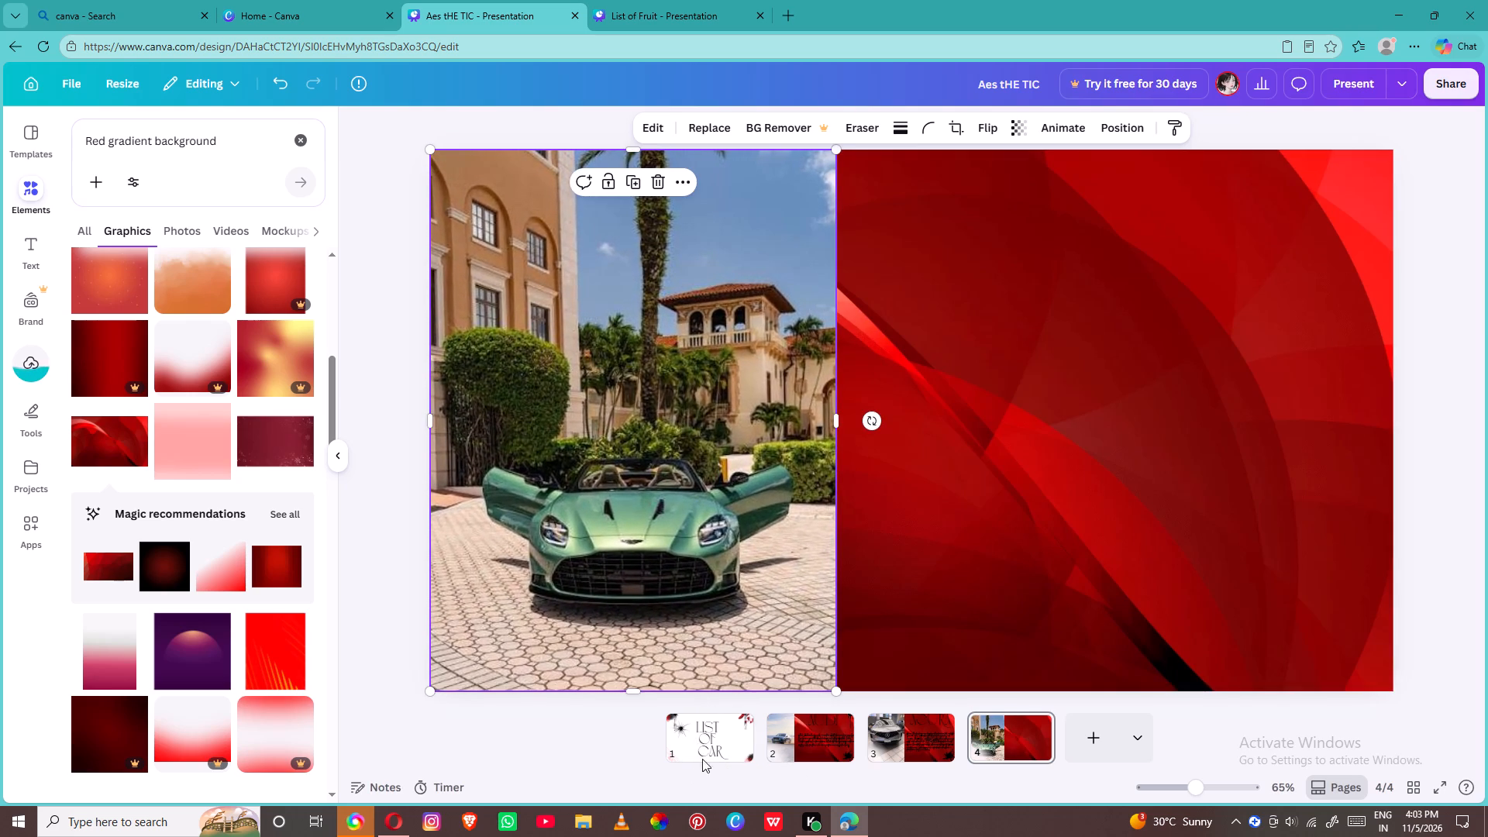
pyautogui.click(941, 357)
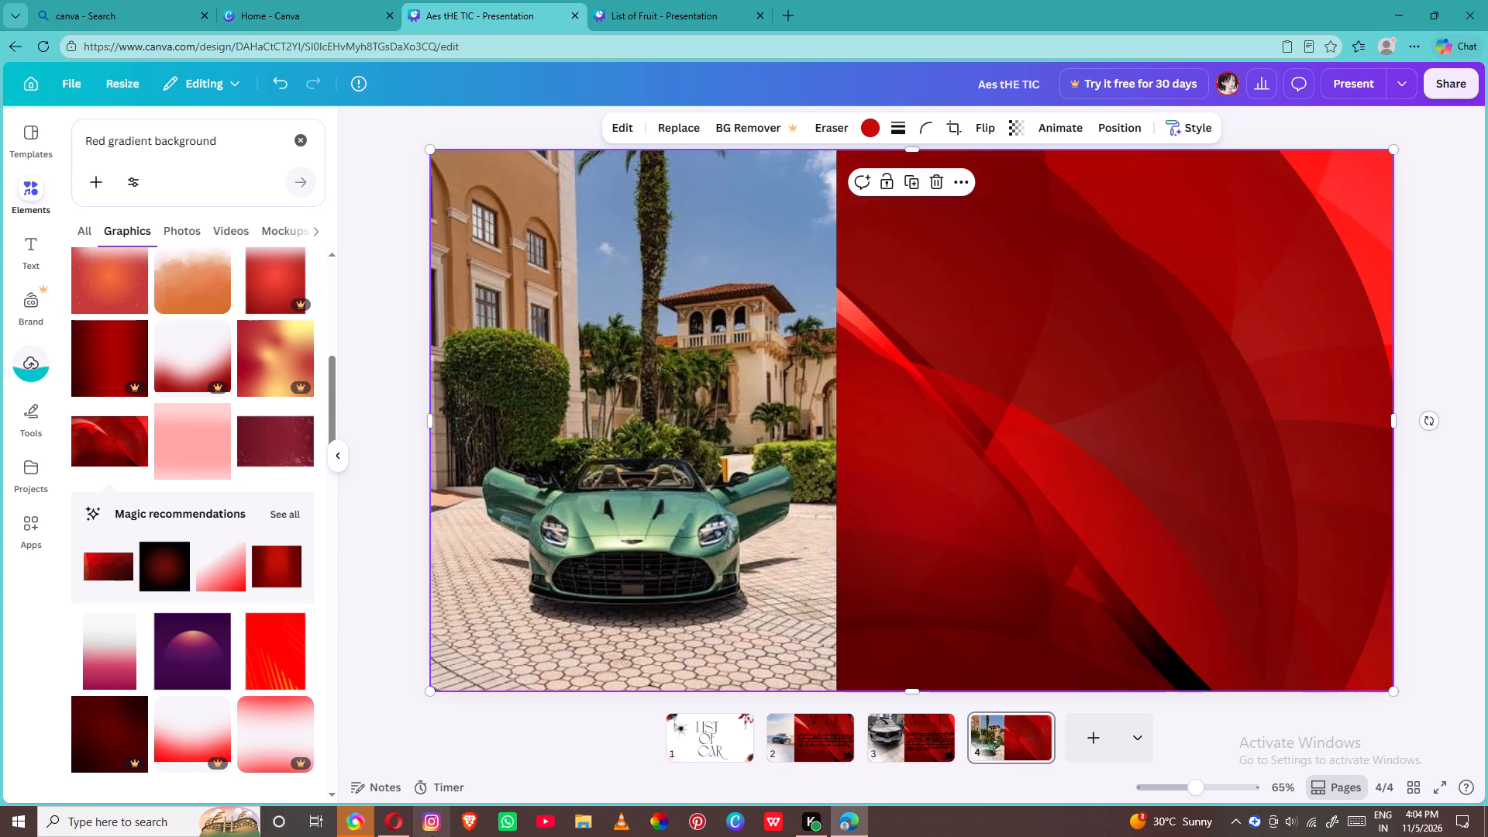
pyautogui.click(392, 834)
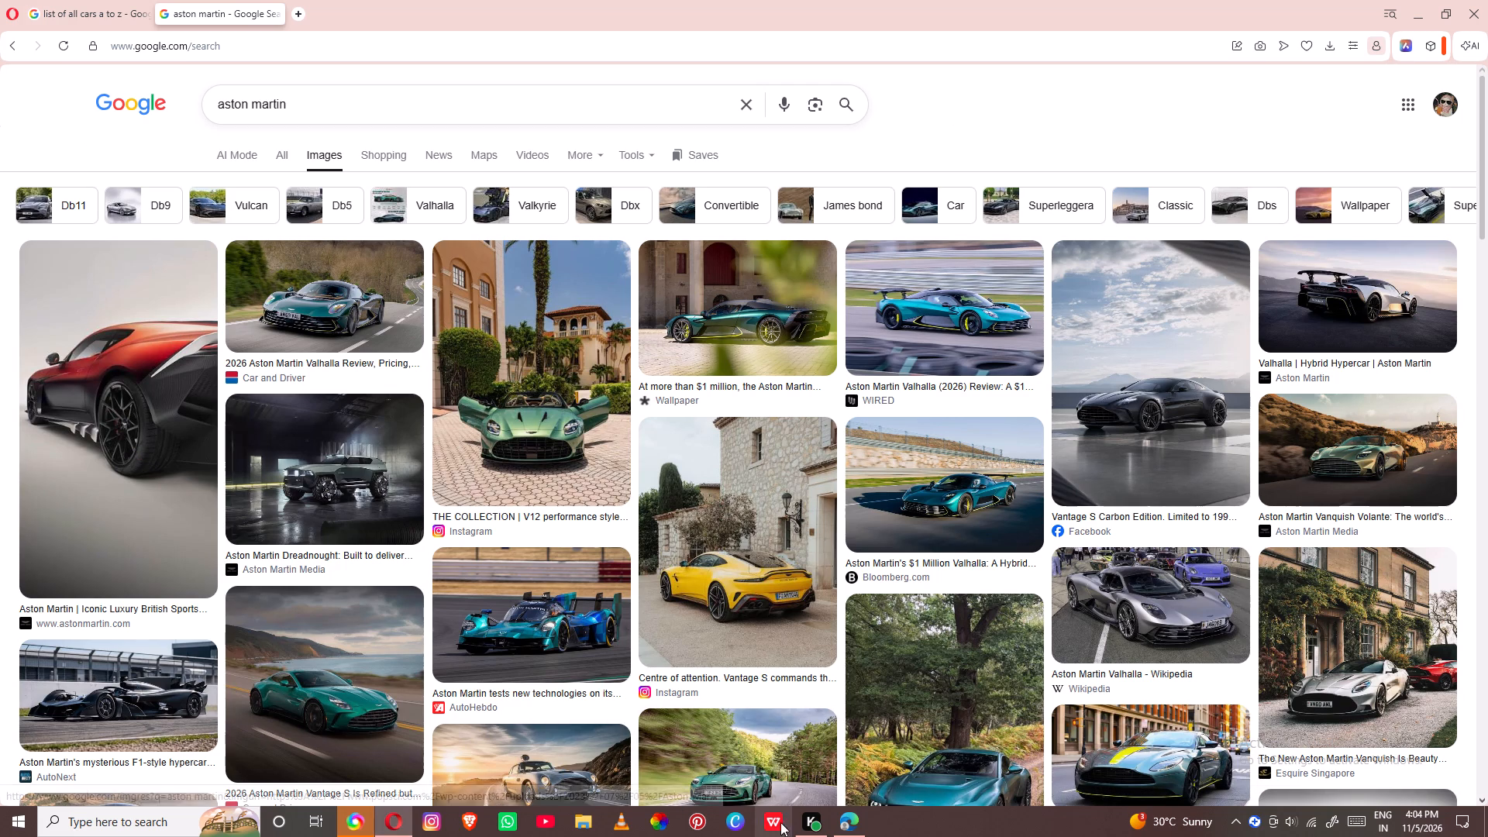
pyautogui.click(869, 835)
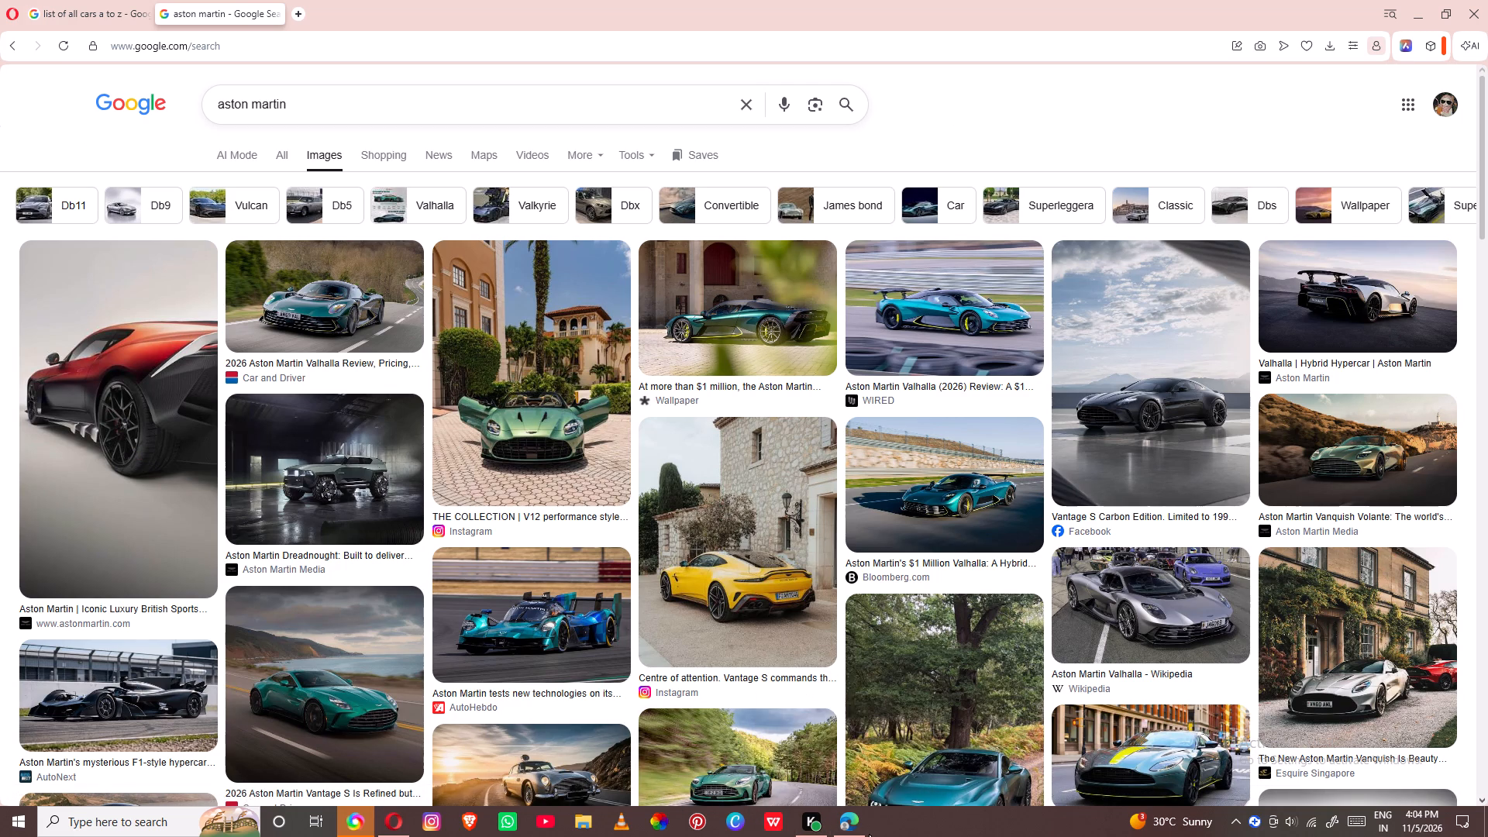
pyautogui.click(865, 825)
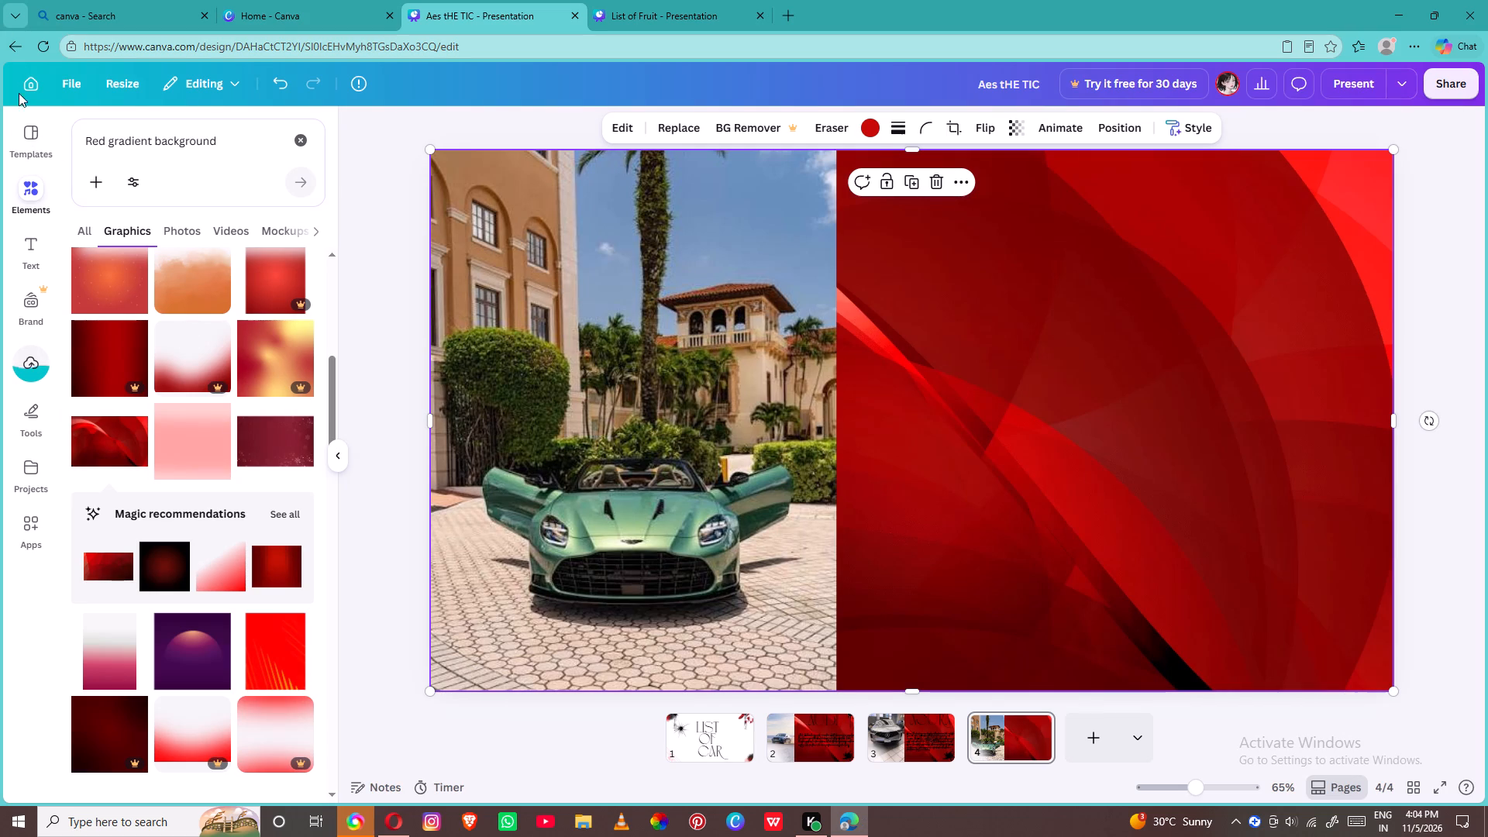
# Add the "AES THE TIC" styled text to page 4 and replace its wording with "aston martin".
pyautogui.click(47, 263)
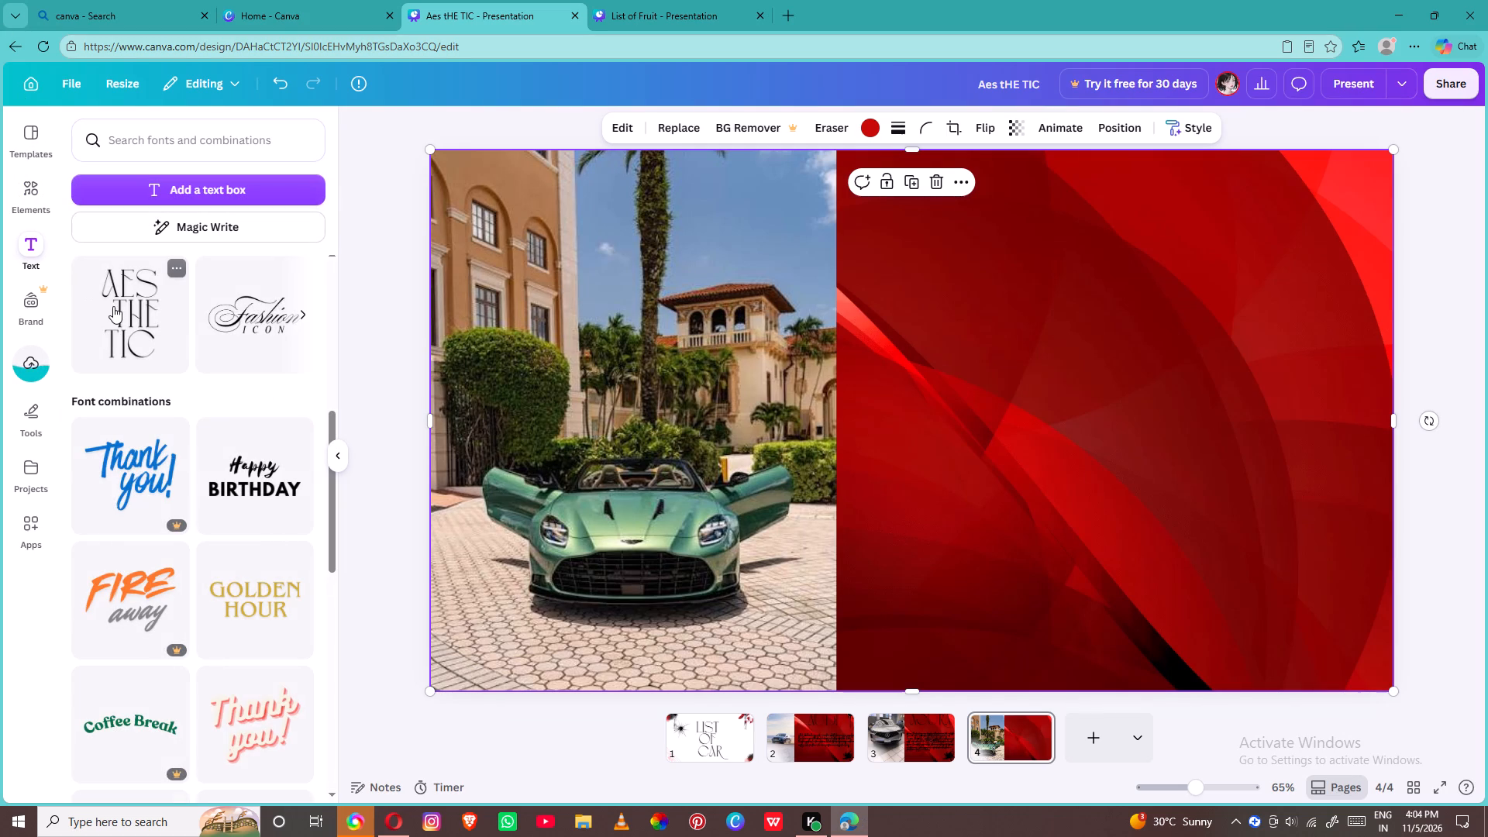
pyautogui.click(113, 306)
pyautogui.click(925, 332)
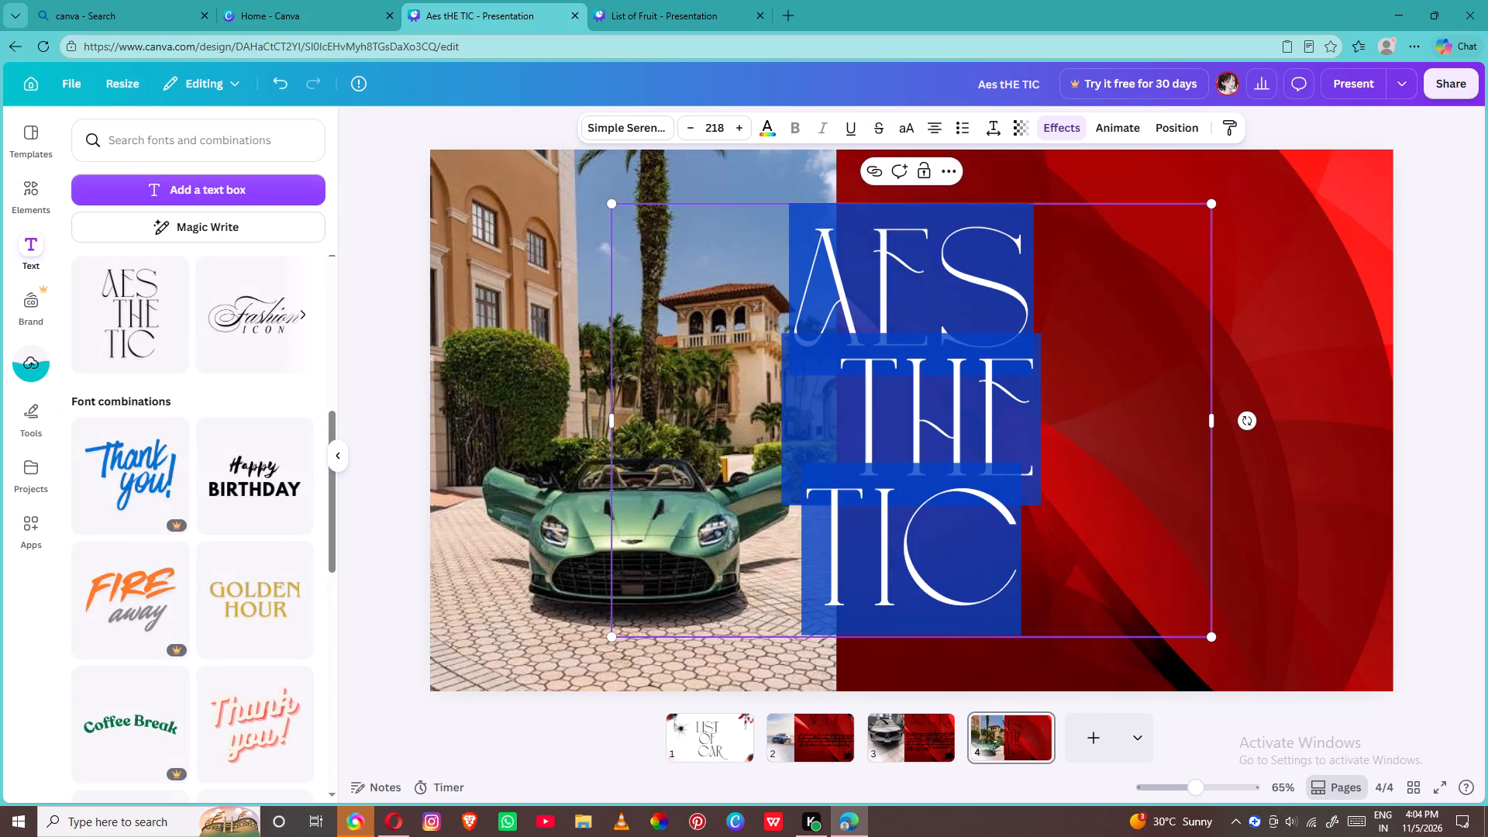
pyautogui.press('BackSpace')
pyautogui.write('aston m')
pyautogui.write('artin')
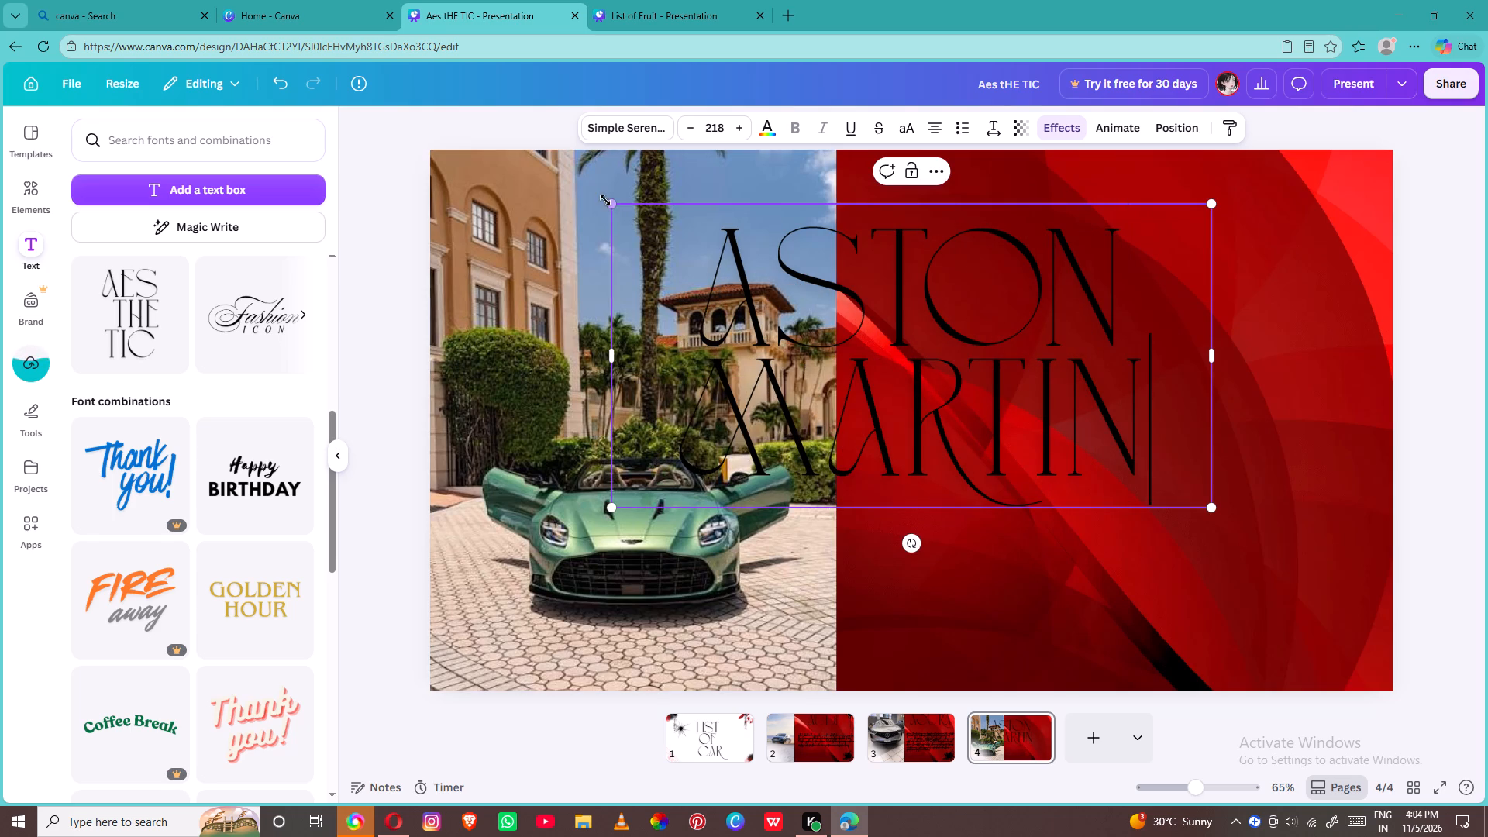
# Resize the Aston Martin heading to about size 111 on a single line and place it across the top of the red area.
pyautogui.moveTo(608, 200); pyautogui.dragTo(883, 437)
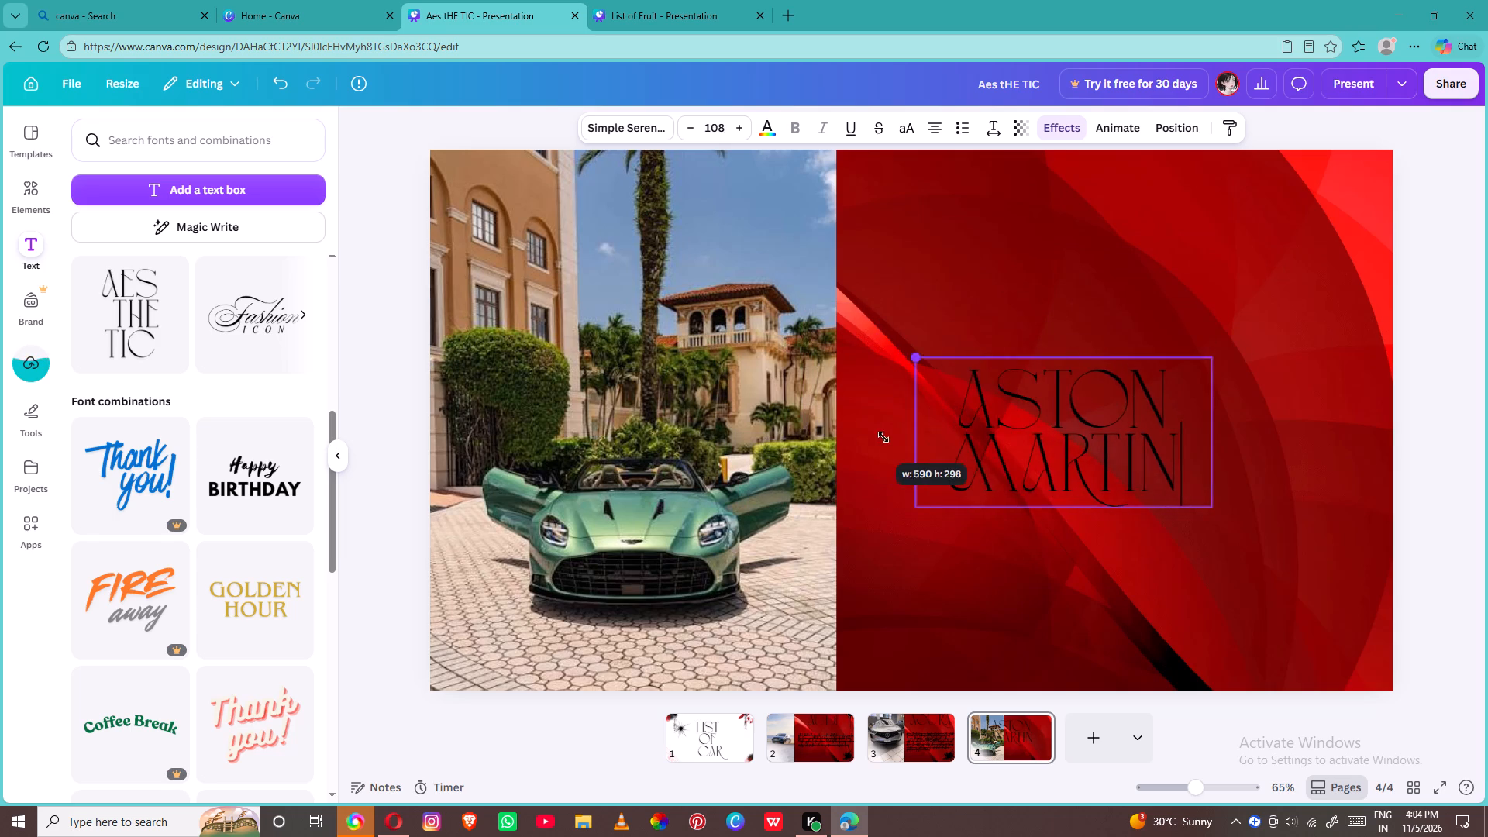
pyautogui.moveTo(883, 437); pyautogui.dragTo(930, 430)
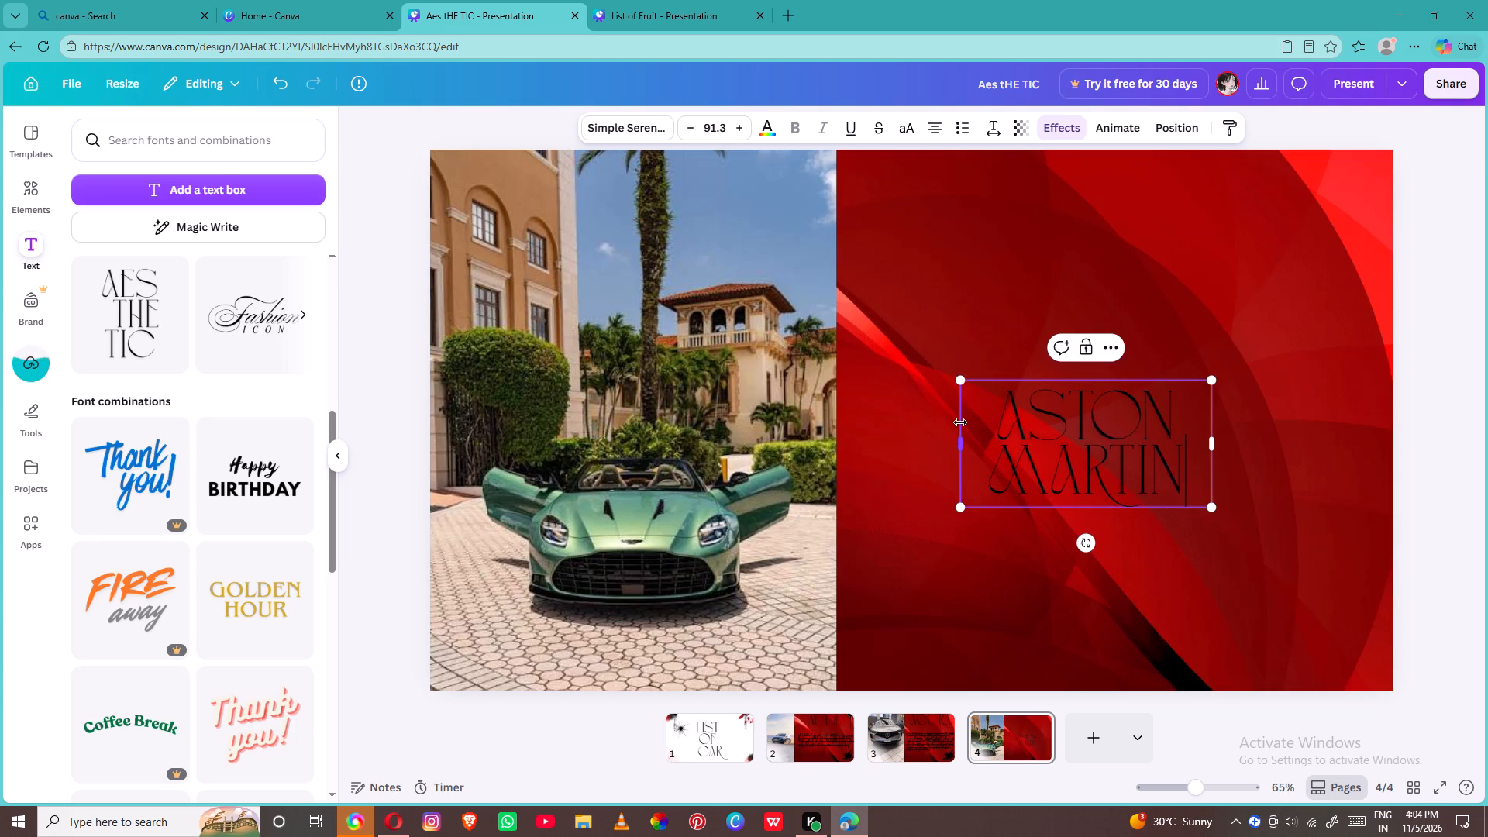
pyautogui.moveTo(960, 422); pyautogui.dragTo(718, 421)
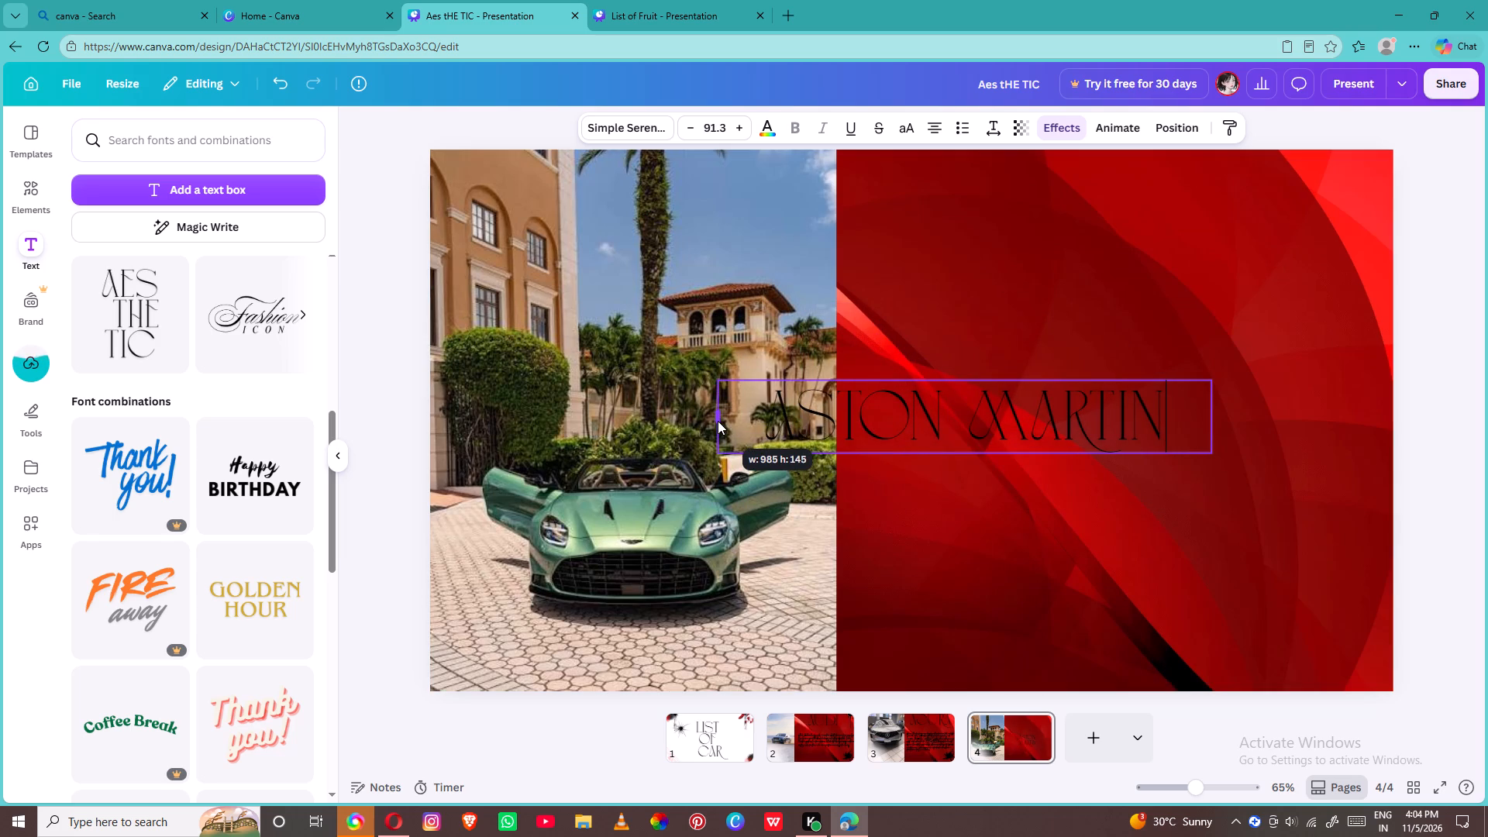
pyautogui.moveTo(718, 421); pyautogui.dragTo(694, 422)
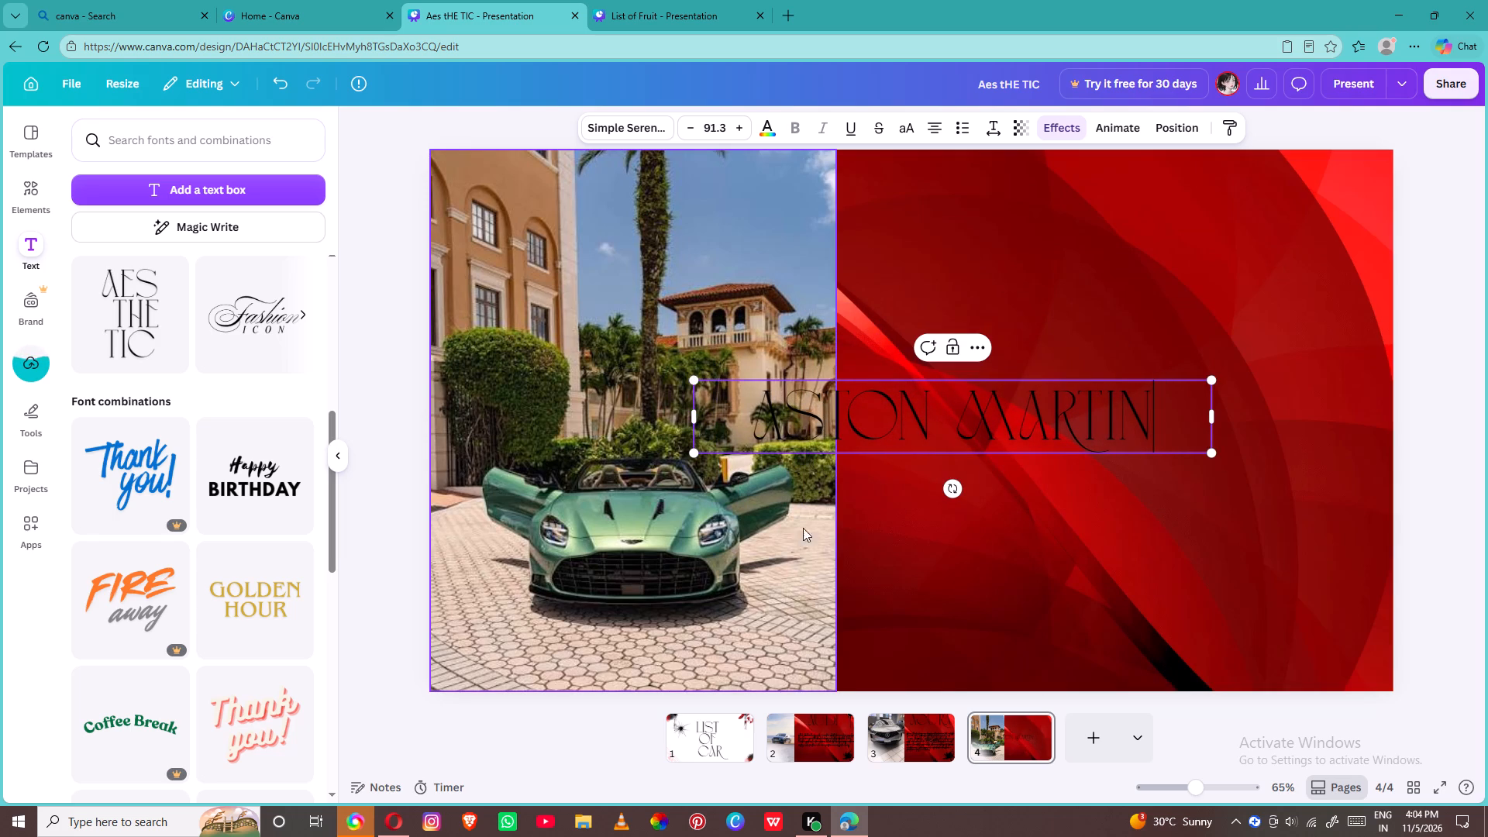
pyautogui.click(868, 532)
pyautogui.moveTo(884, 430); pyautogui.dragTo(1073, 274)
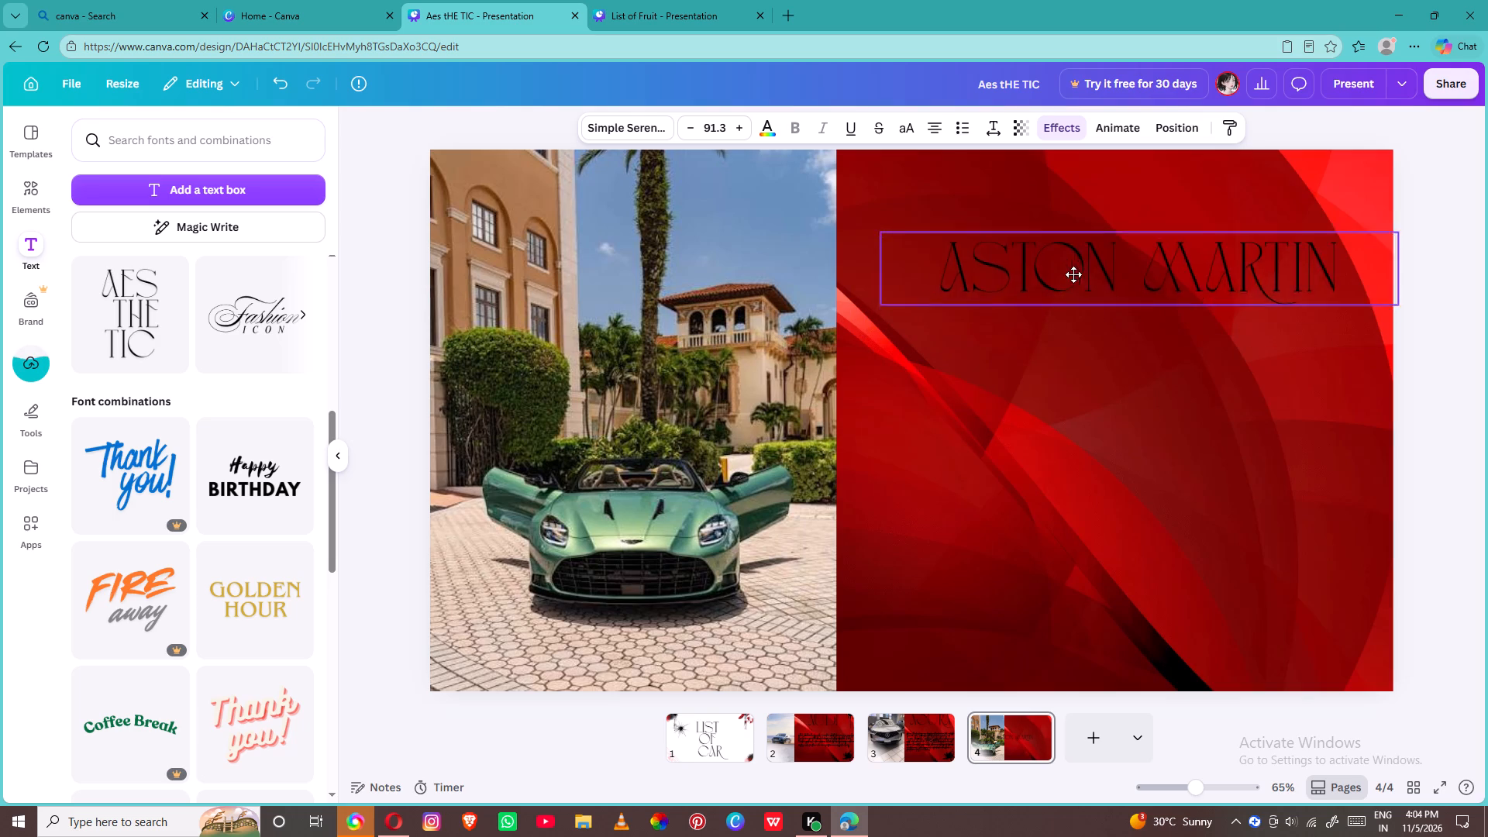
pyautogui.moveTo(1073, 274); pyautogui.dragTo(1067, 208)
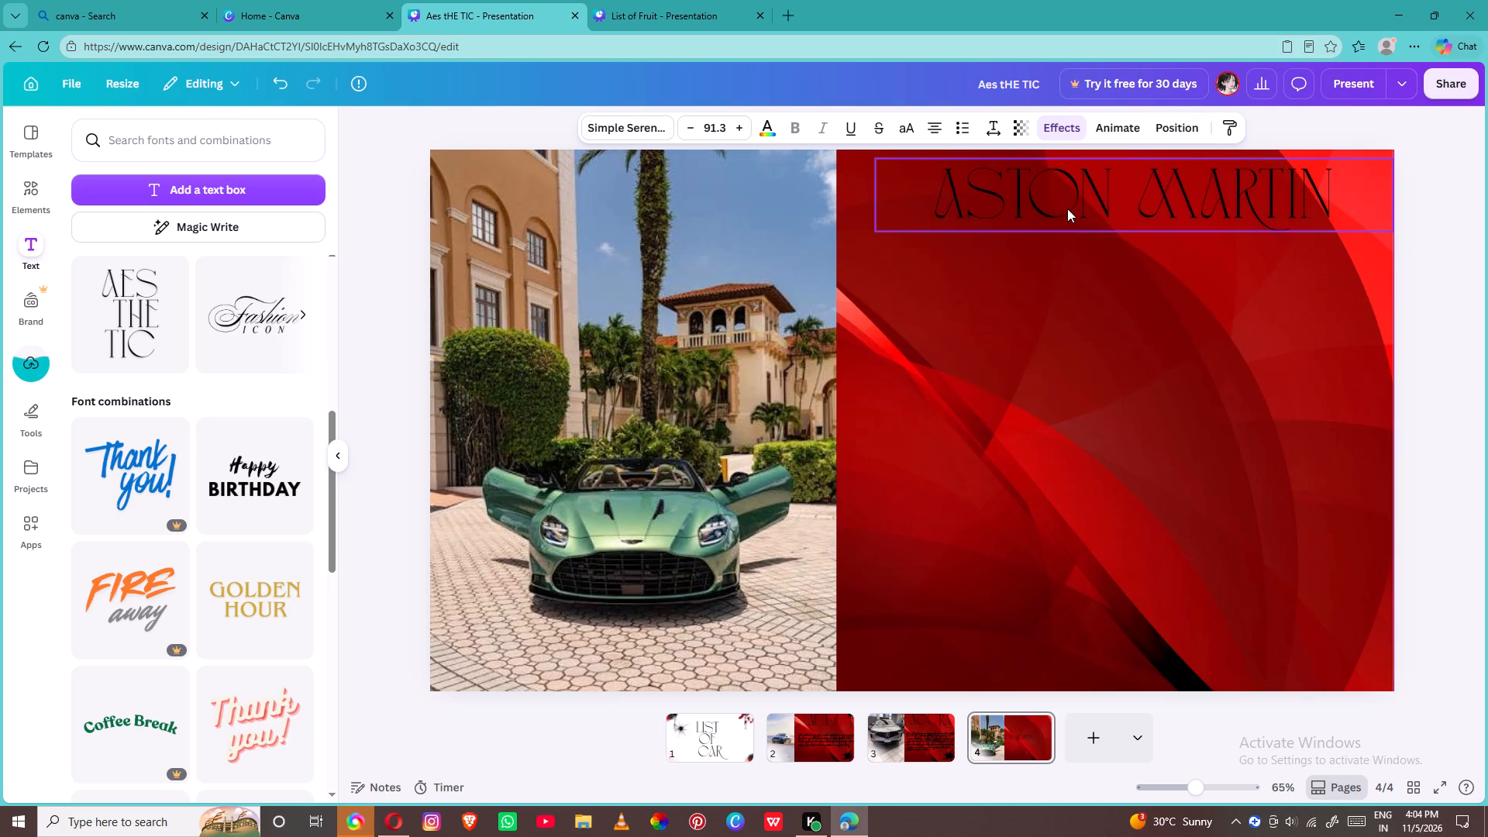
pyautogui.moveTo(878, 229); pyautogui.dragTo(863, 250)
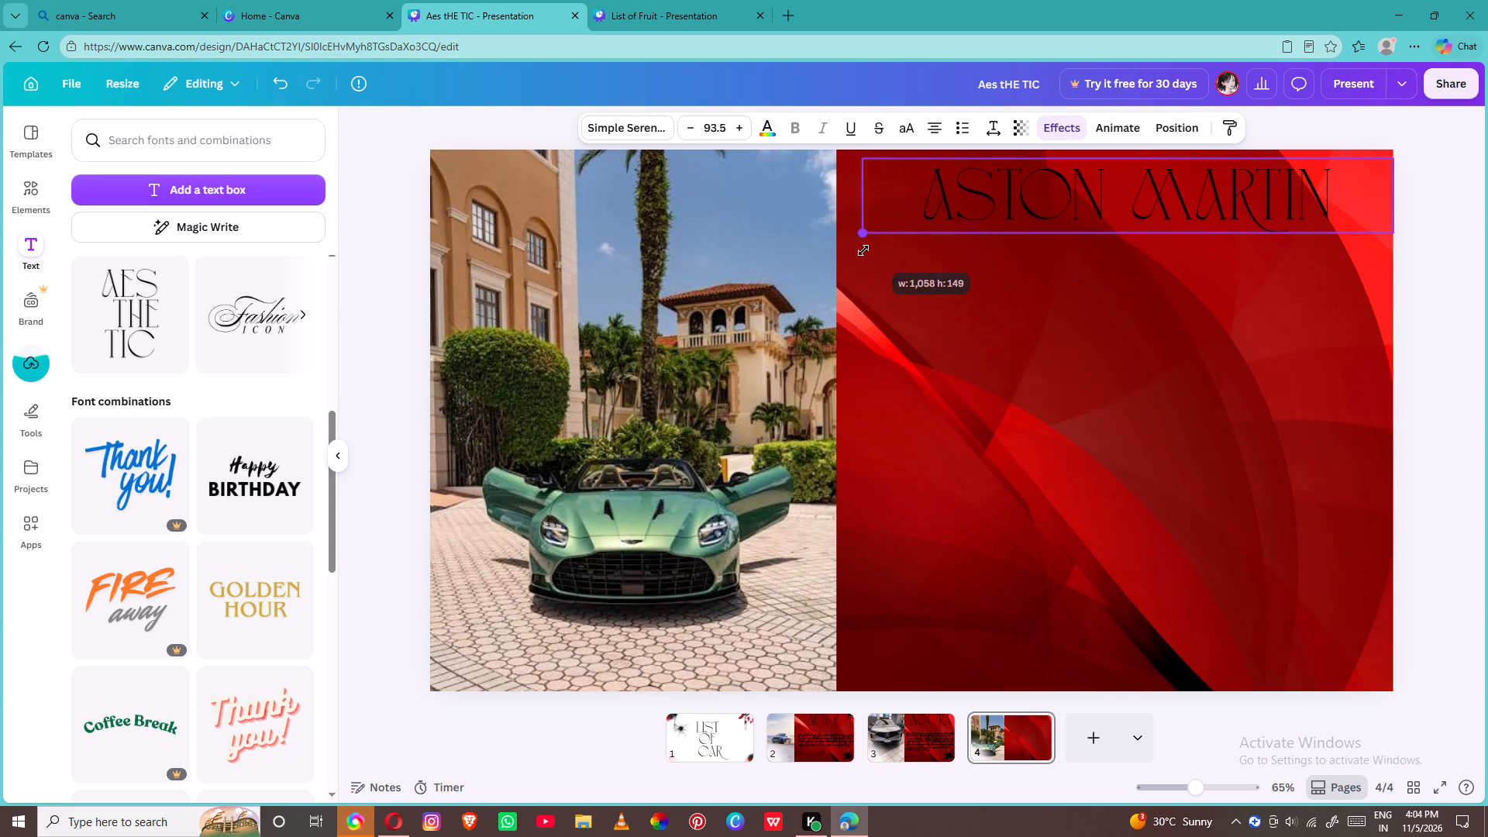
pyautogui.moveTo(863, 250); pyautogui.dragTo(780, 287)
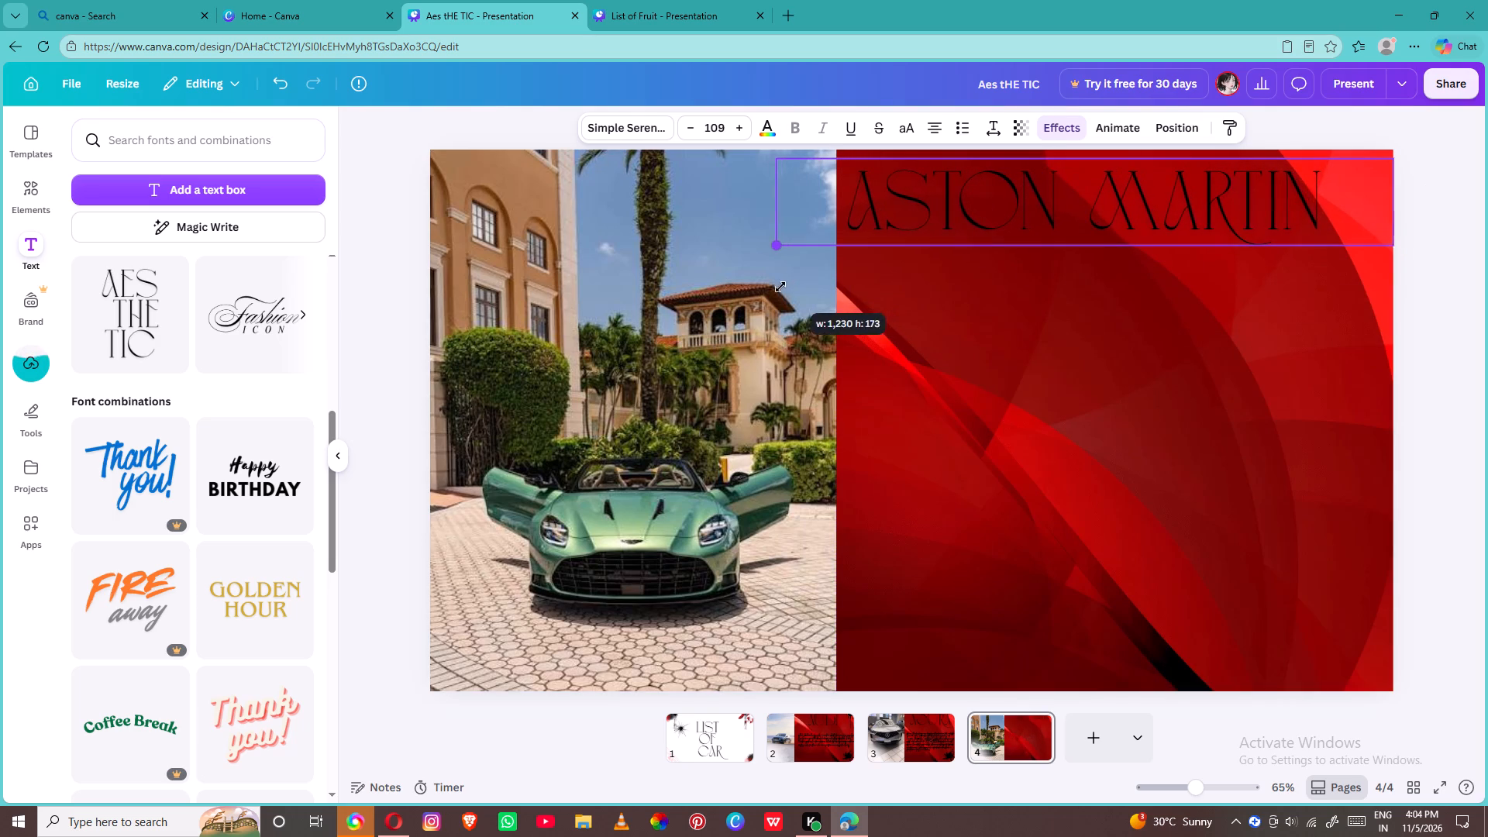
pyautogui.moveTo(780, 287); pyautogui.dragTo(771, 287)
pyautogui.moveTo(921, 212); pyautogui.dragTo(966, 207)
pyautogui.click(966, 207)
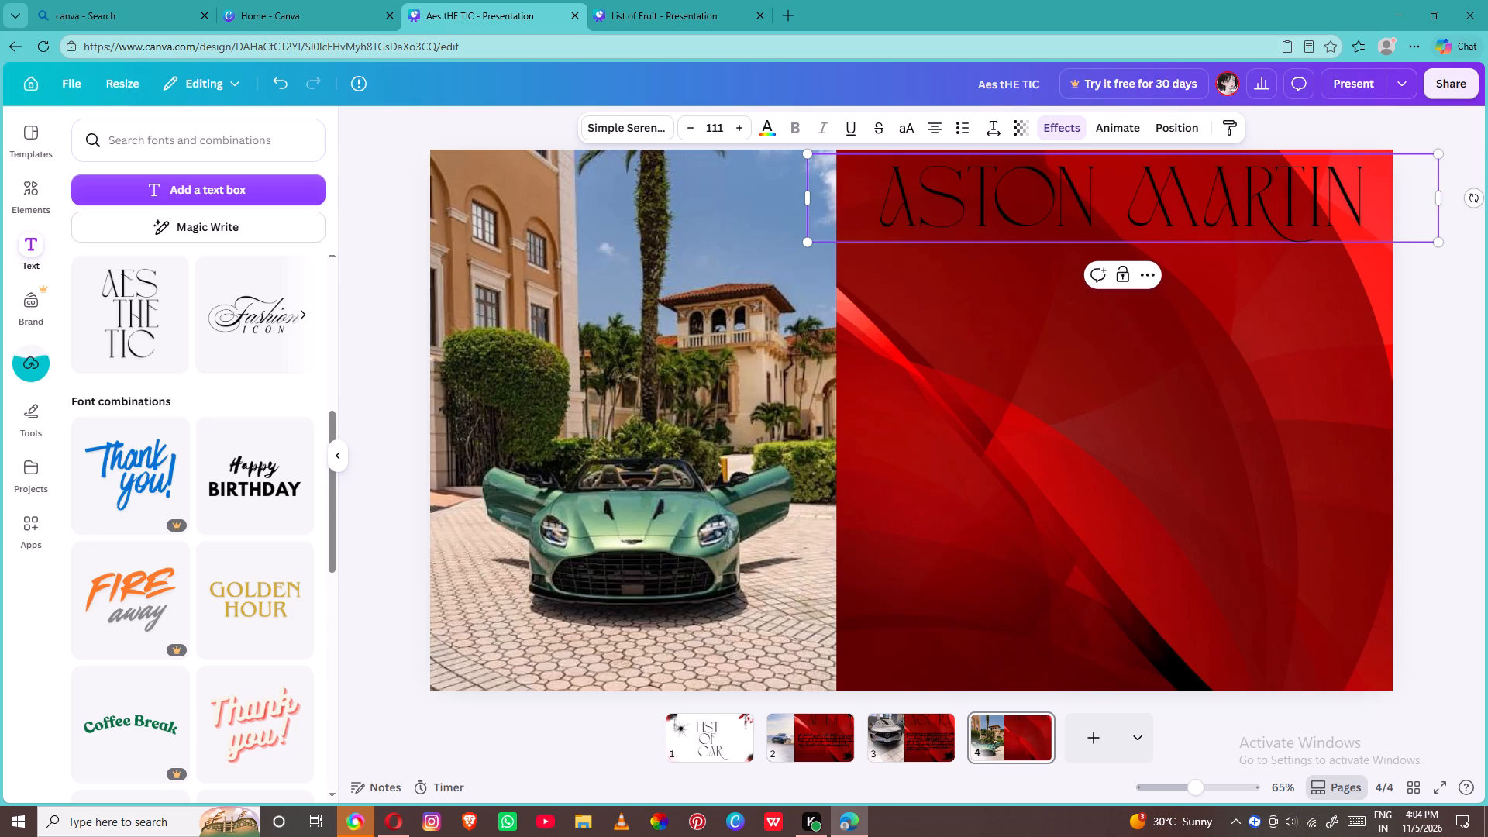
# Recolour the Acura description and the ACURA heading on page 3 white.
pyautogui.click(336, 323)
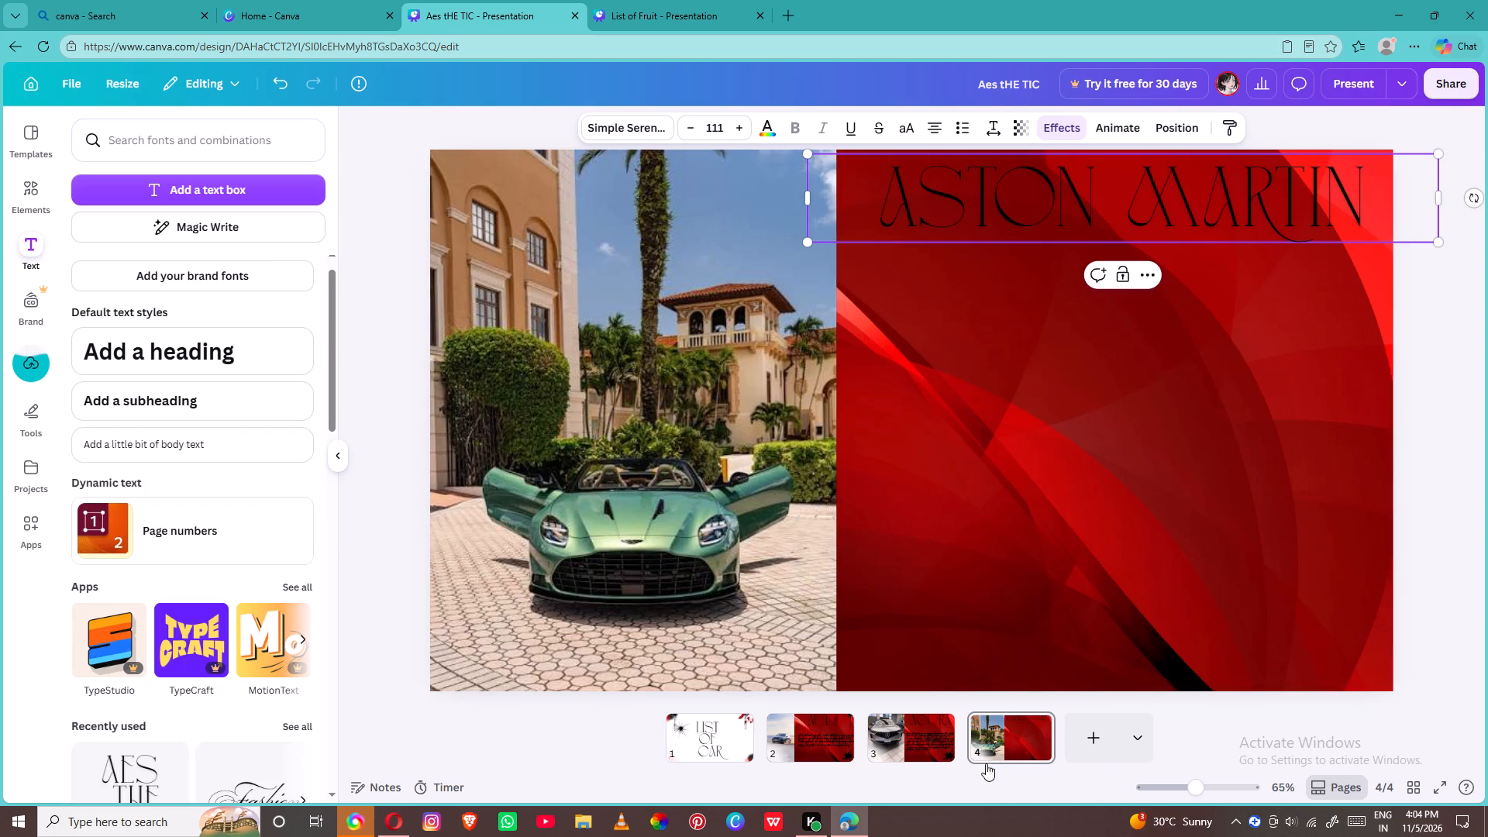
pyautogui.click(934, 739)
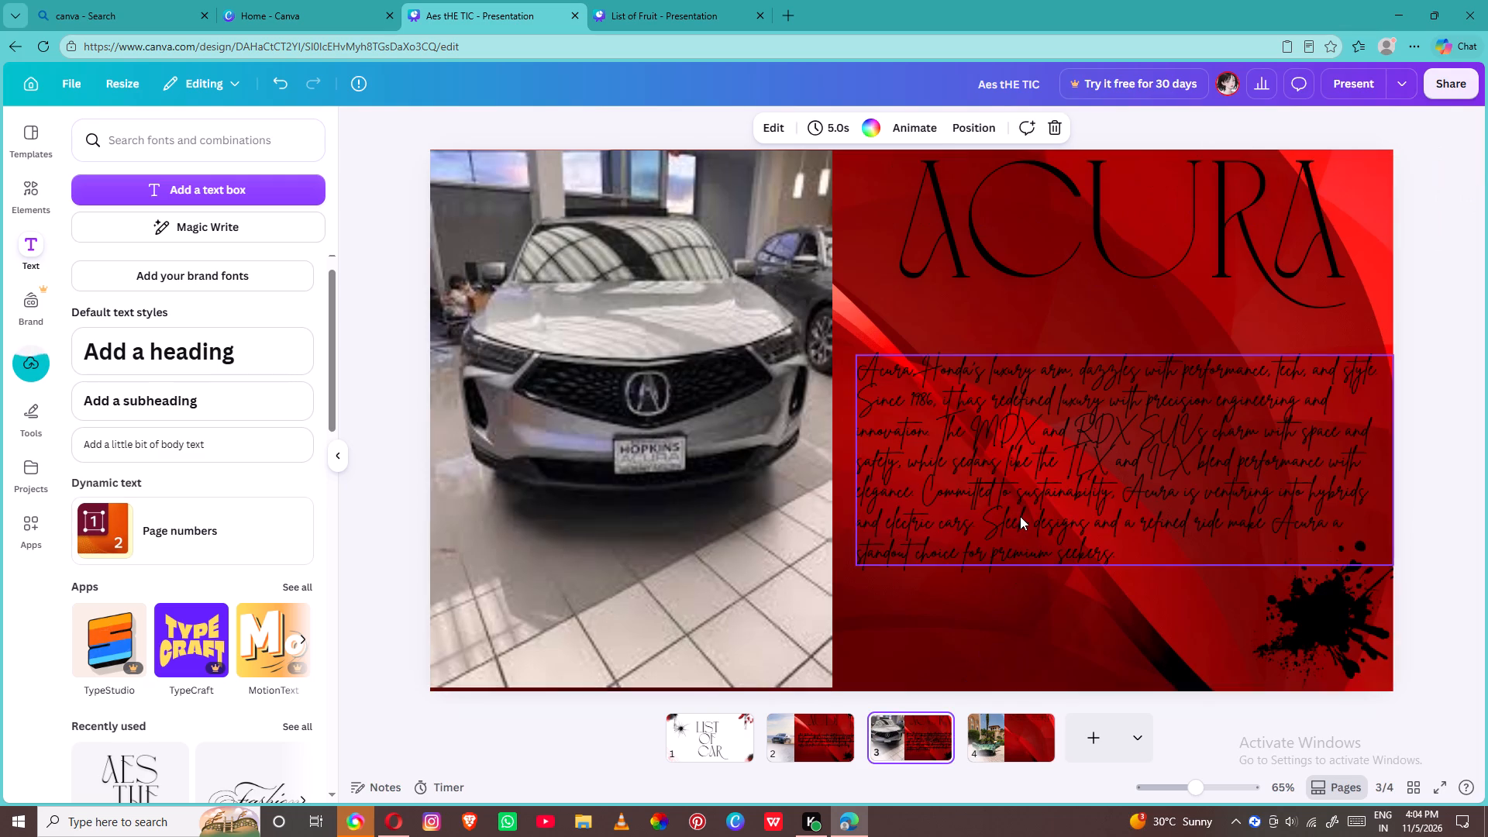
pyautogui.click(1021, 515)
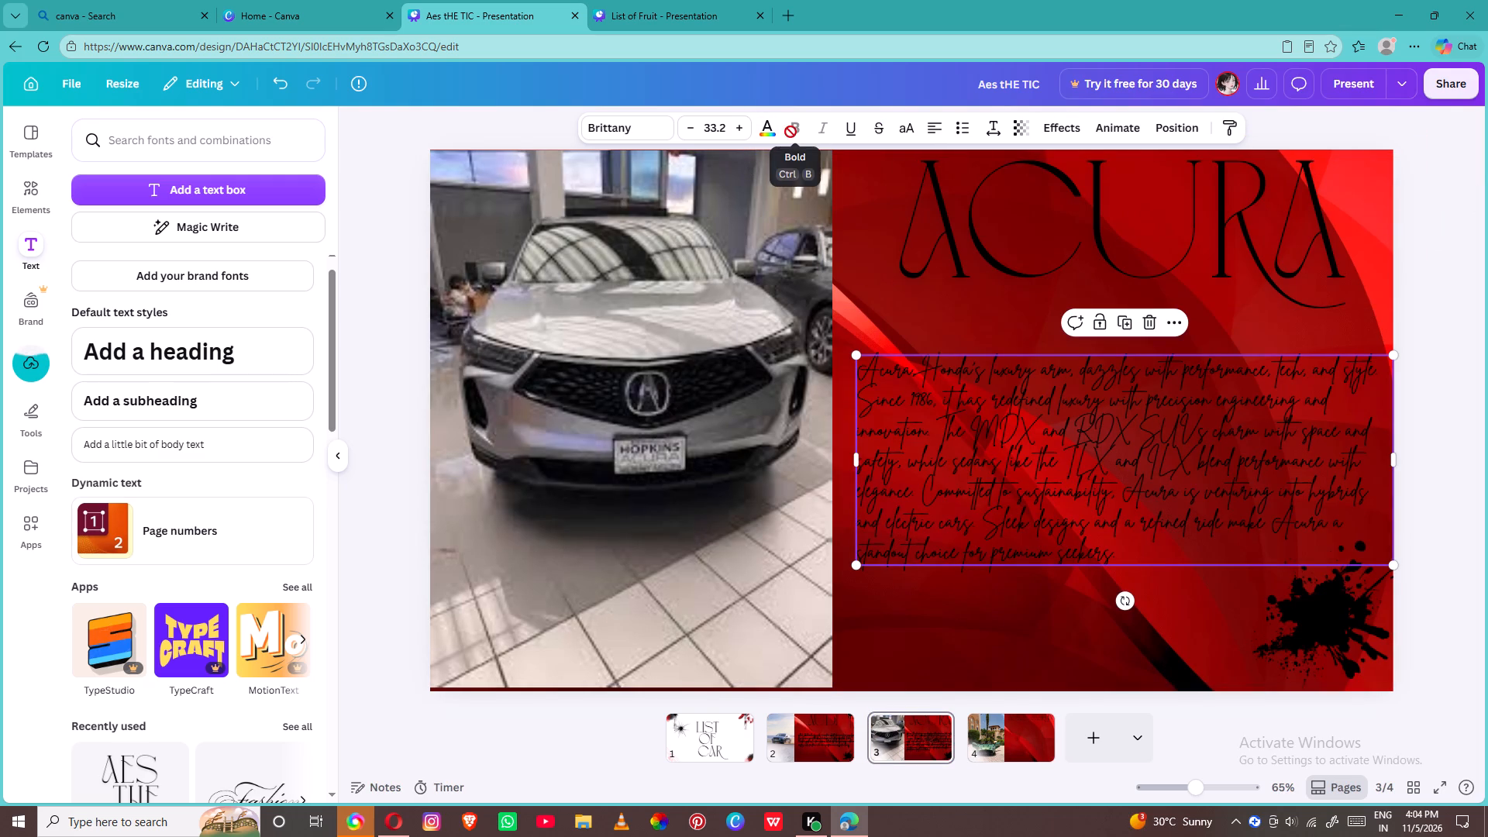
pyautogui.click(777, 131)
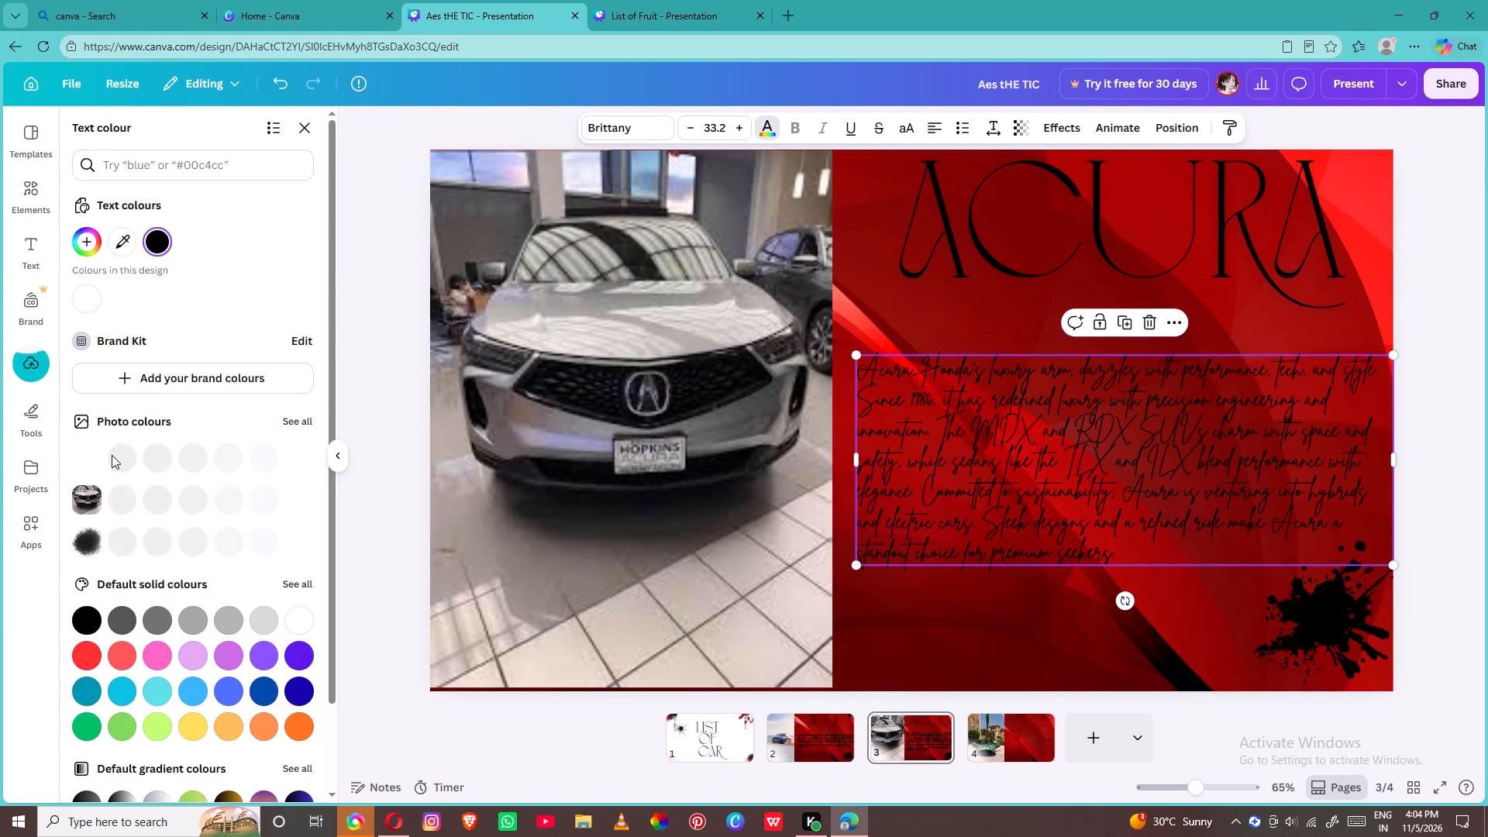
pyautogui.click(305, 619)
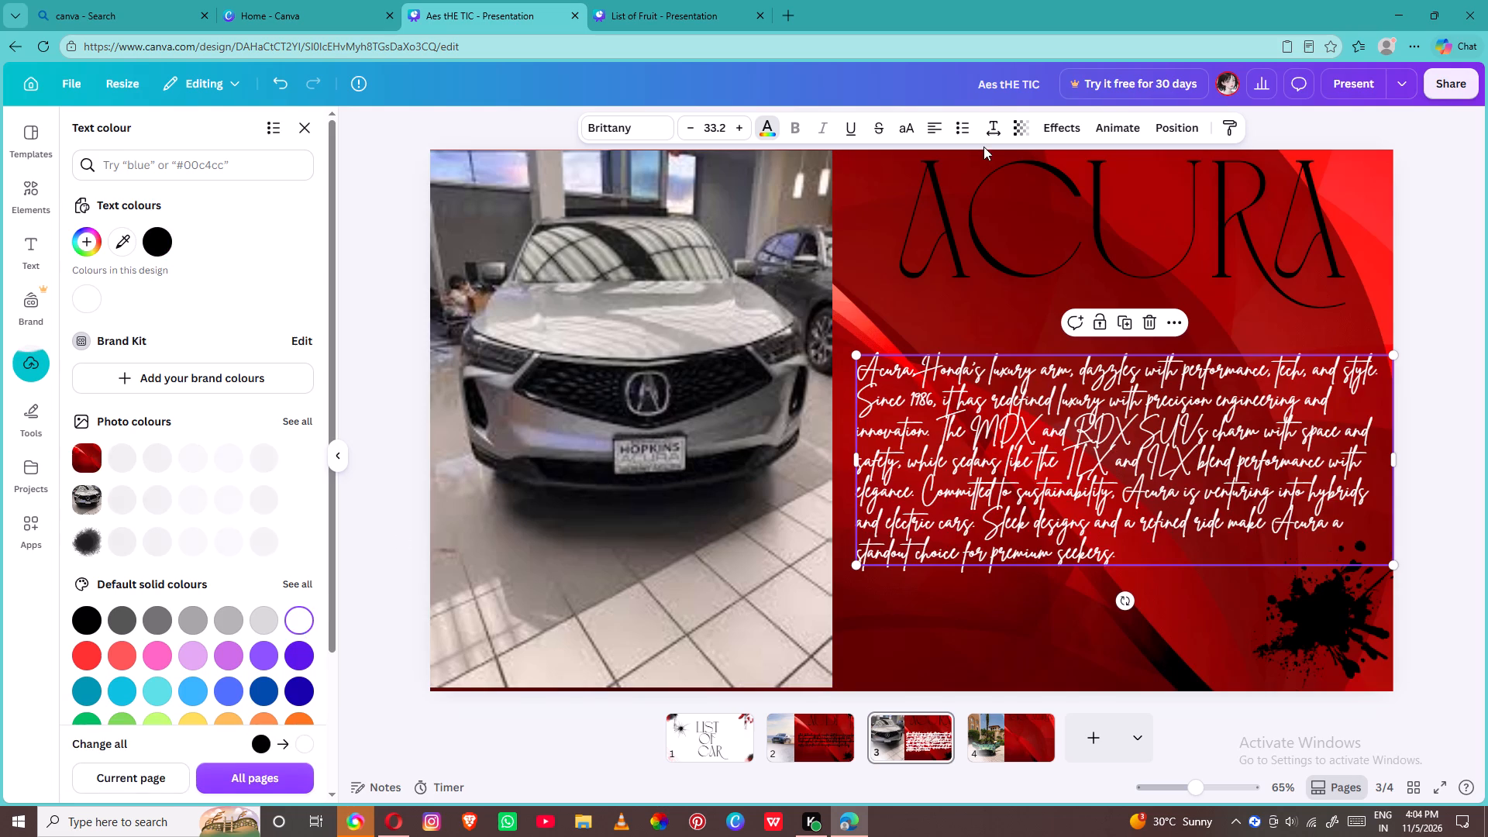
pyautogui.click(982, 253)
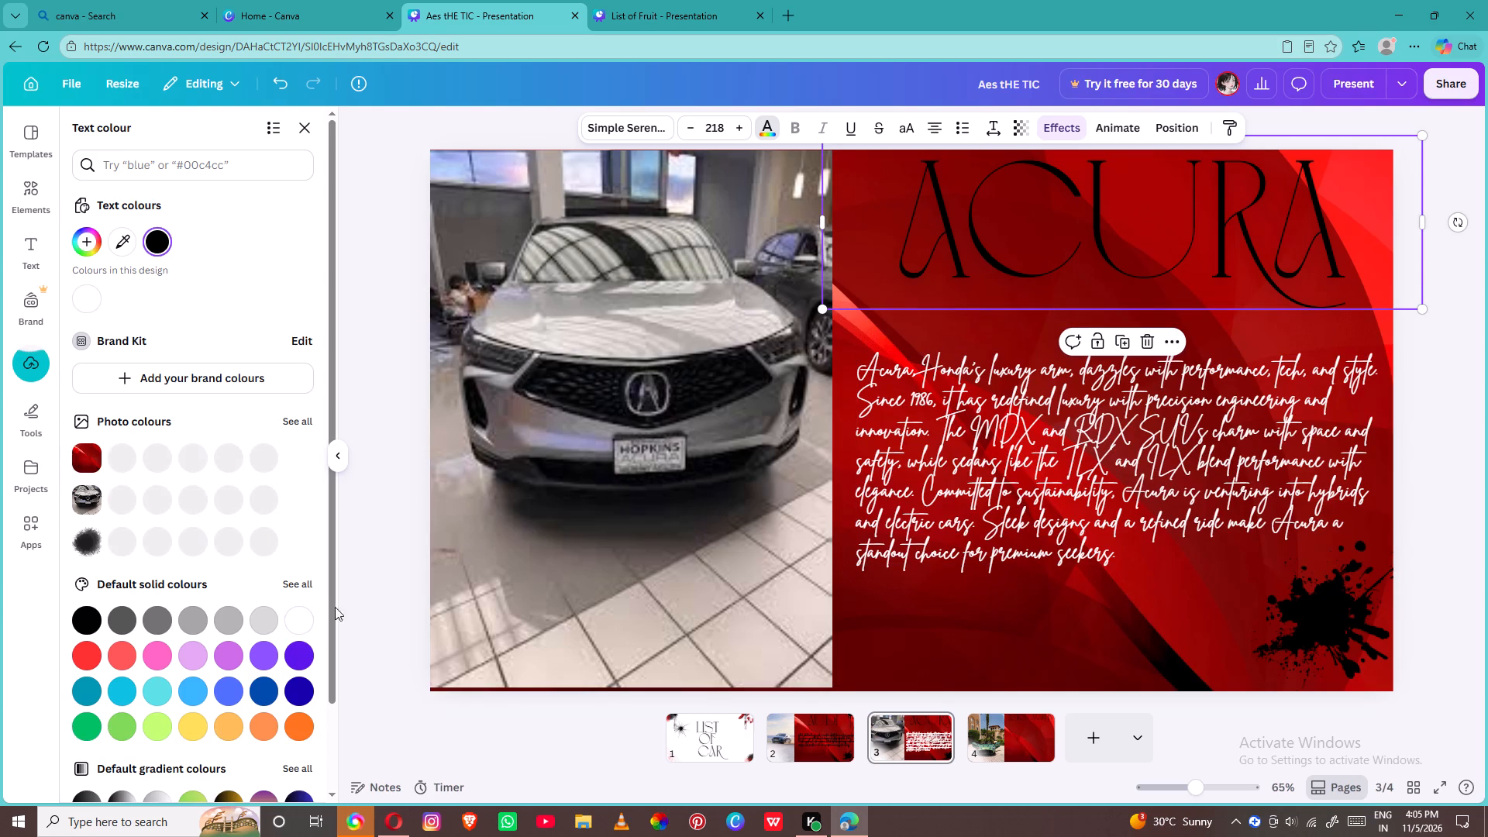
pyautogui.click(308, 619)
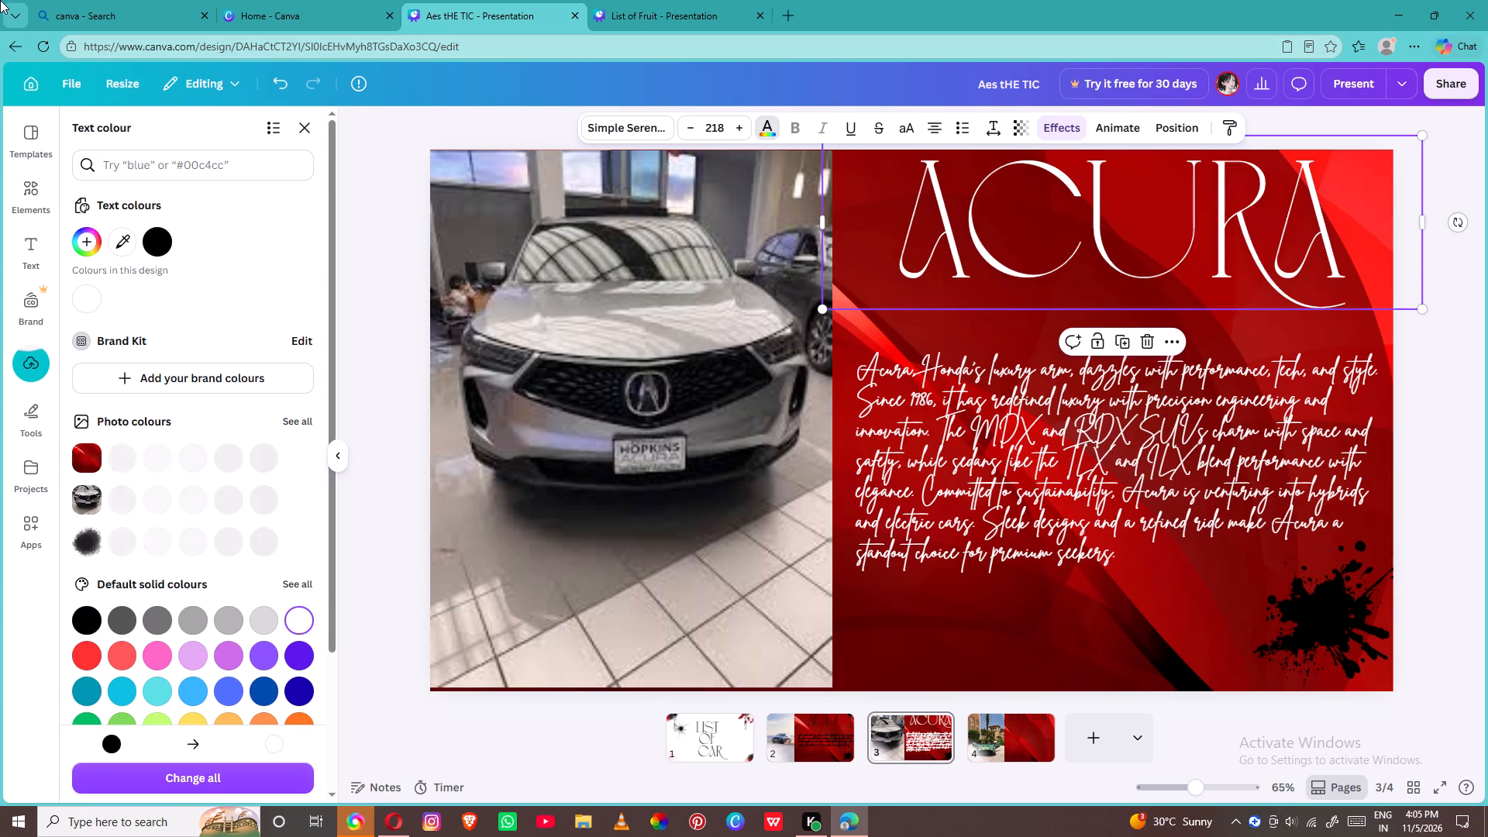
# Recolour the Audi description and the AUDI heading on page 2 white.
pyautogui.click(1032, 741)
pyautogui.click(1004, 453)
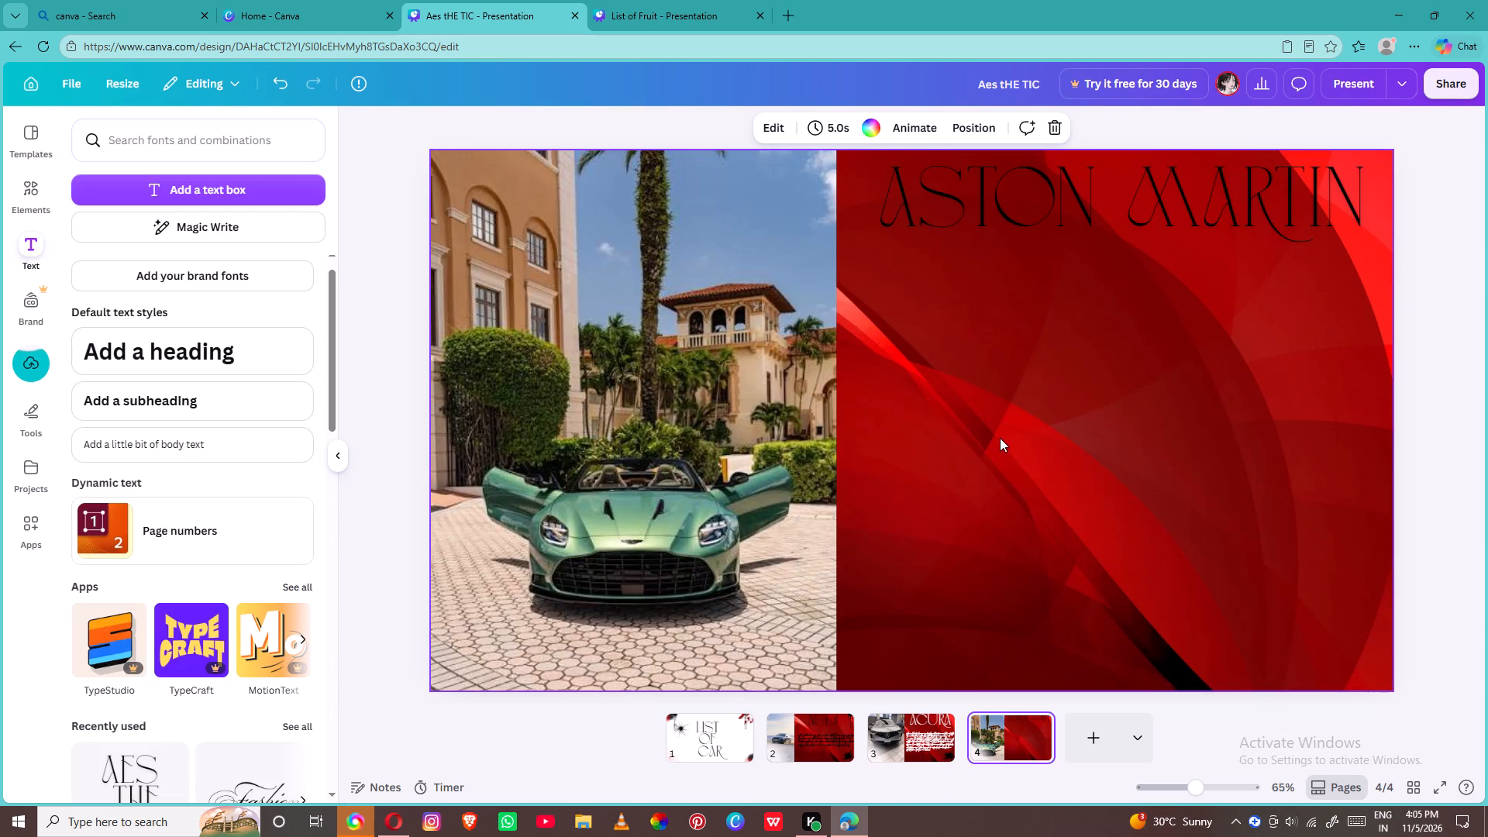
pyautogui.click(840, 740)
pyautogui.click(912, 474)
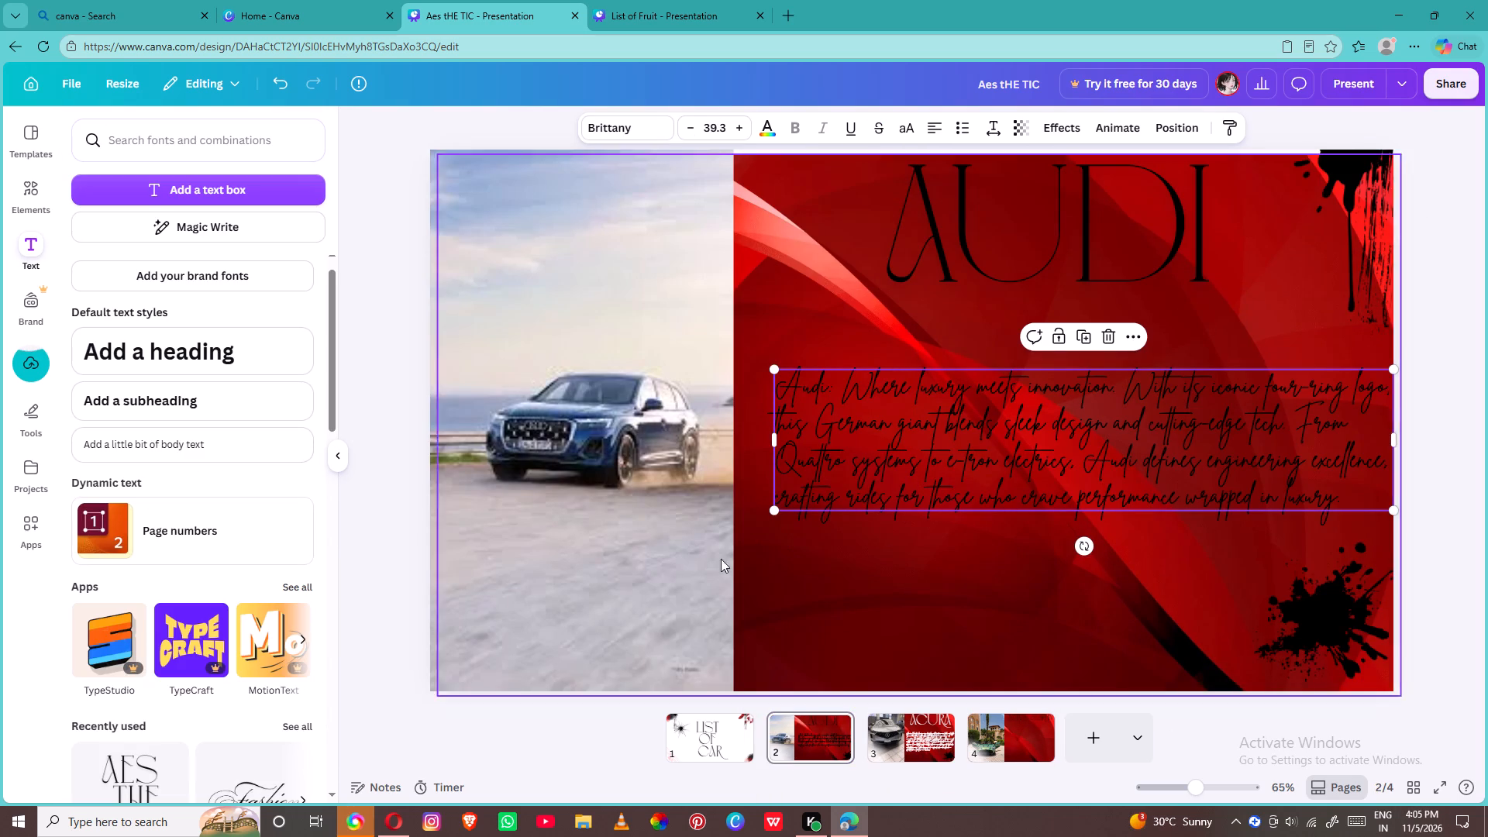
pyautogui.click(772, 127)
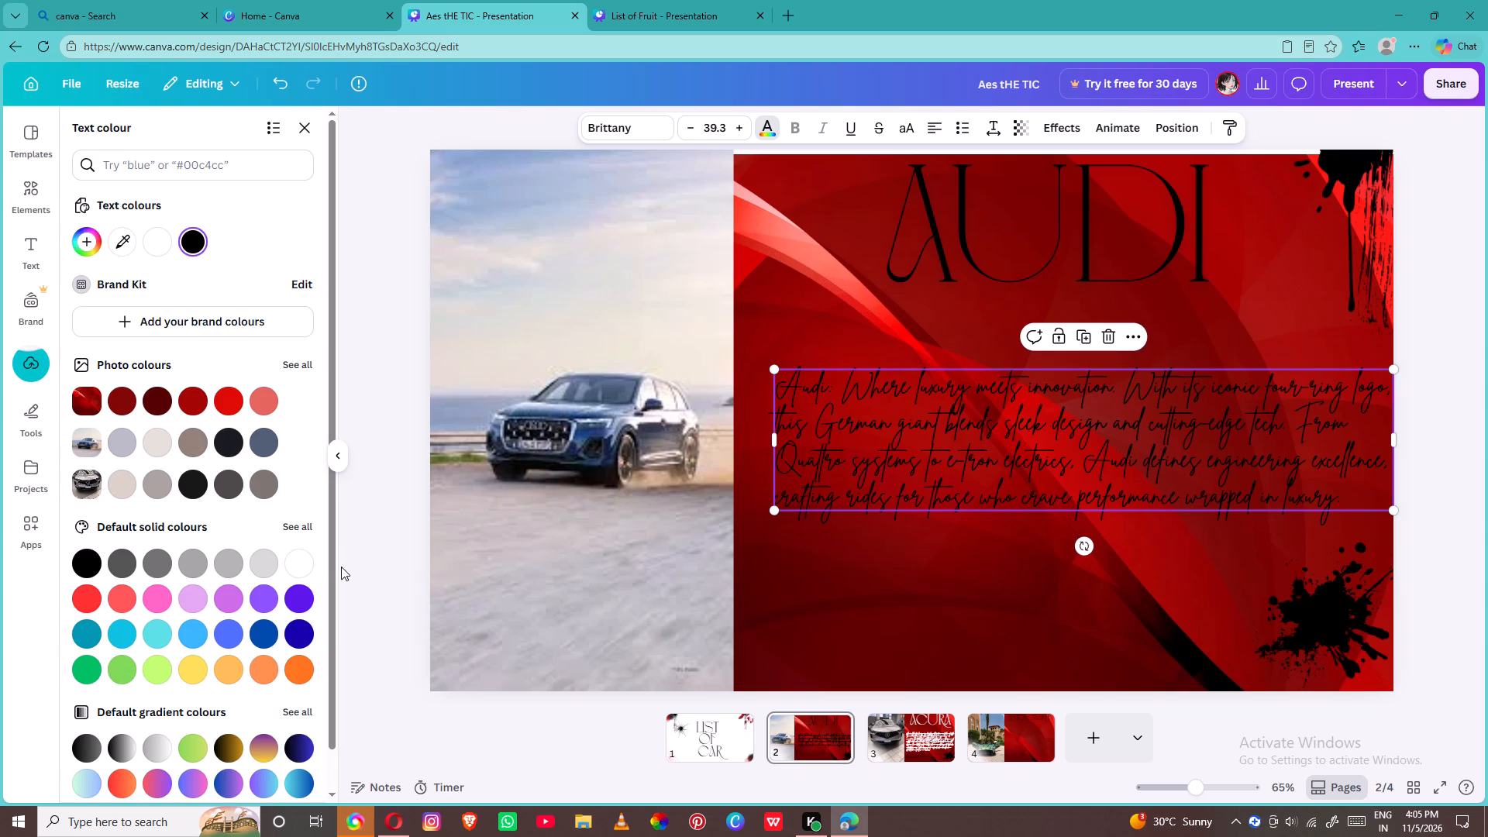
pyautogui.click(301, 565)
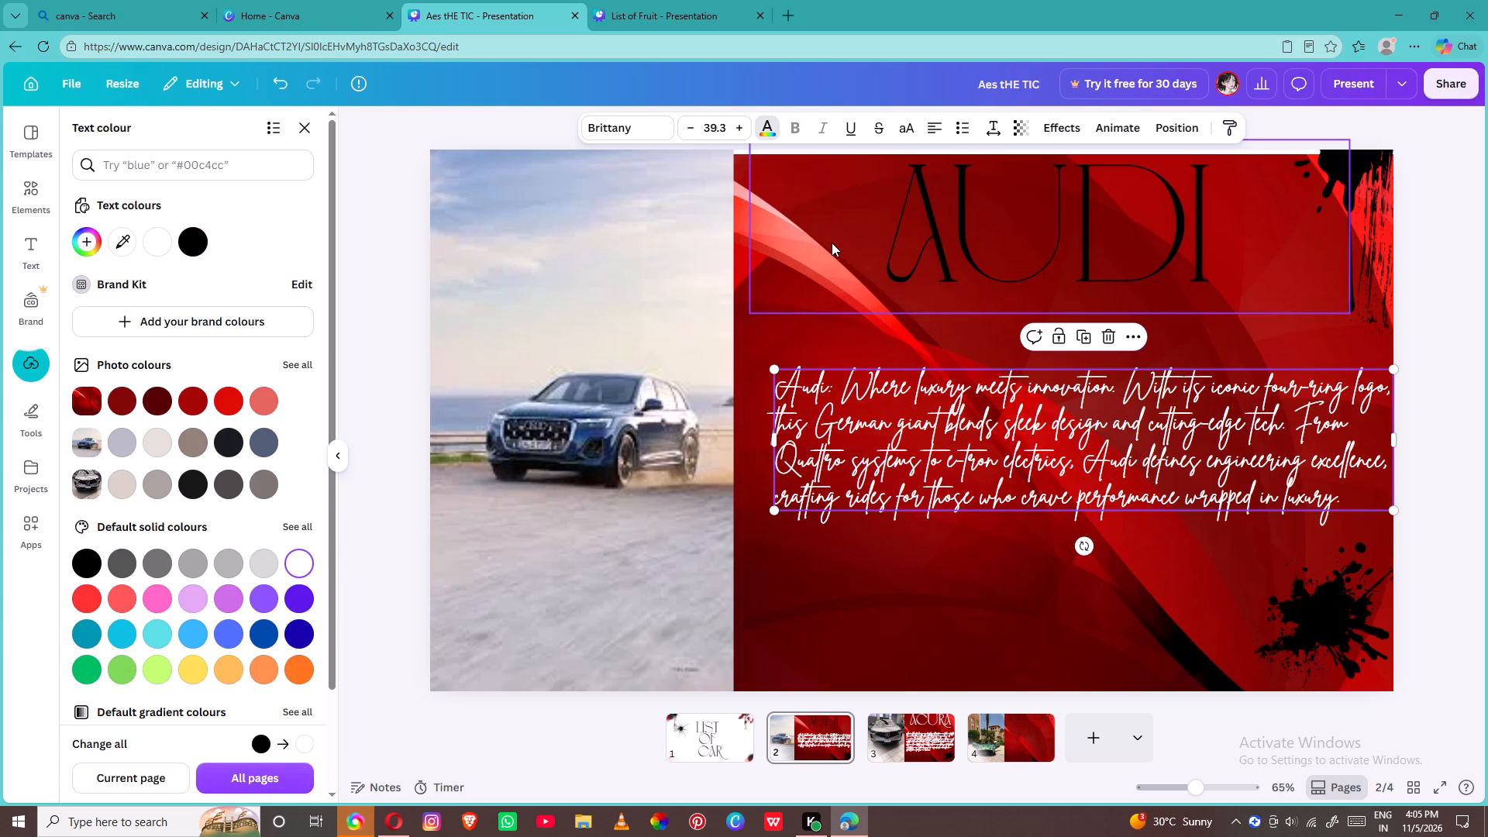
pyautogui.click(832, 243)
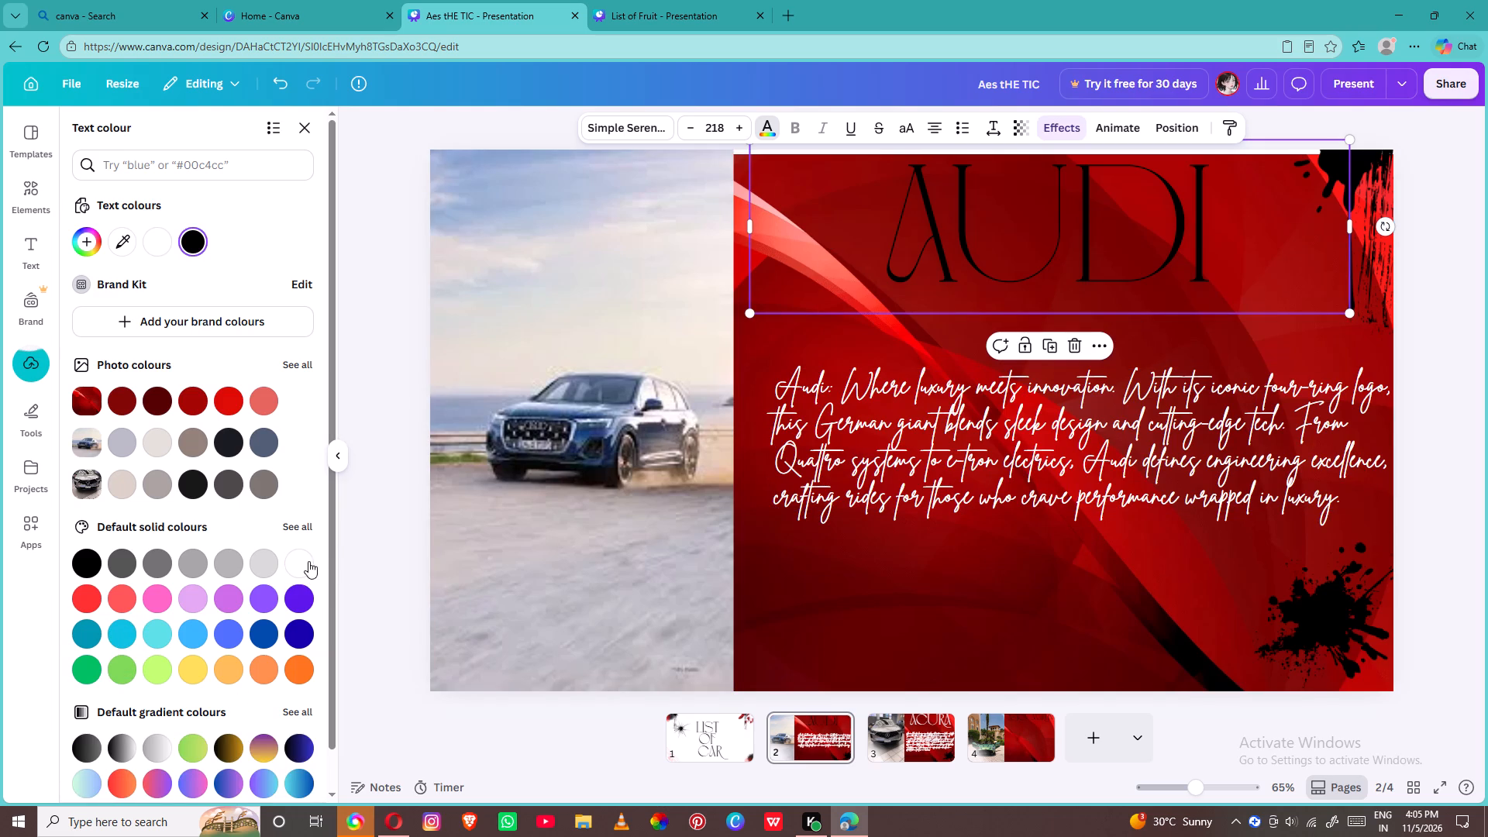
pyautogui.click(284, 560)
pyautogui.click(300, 559)
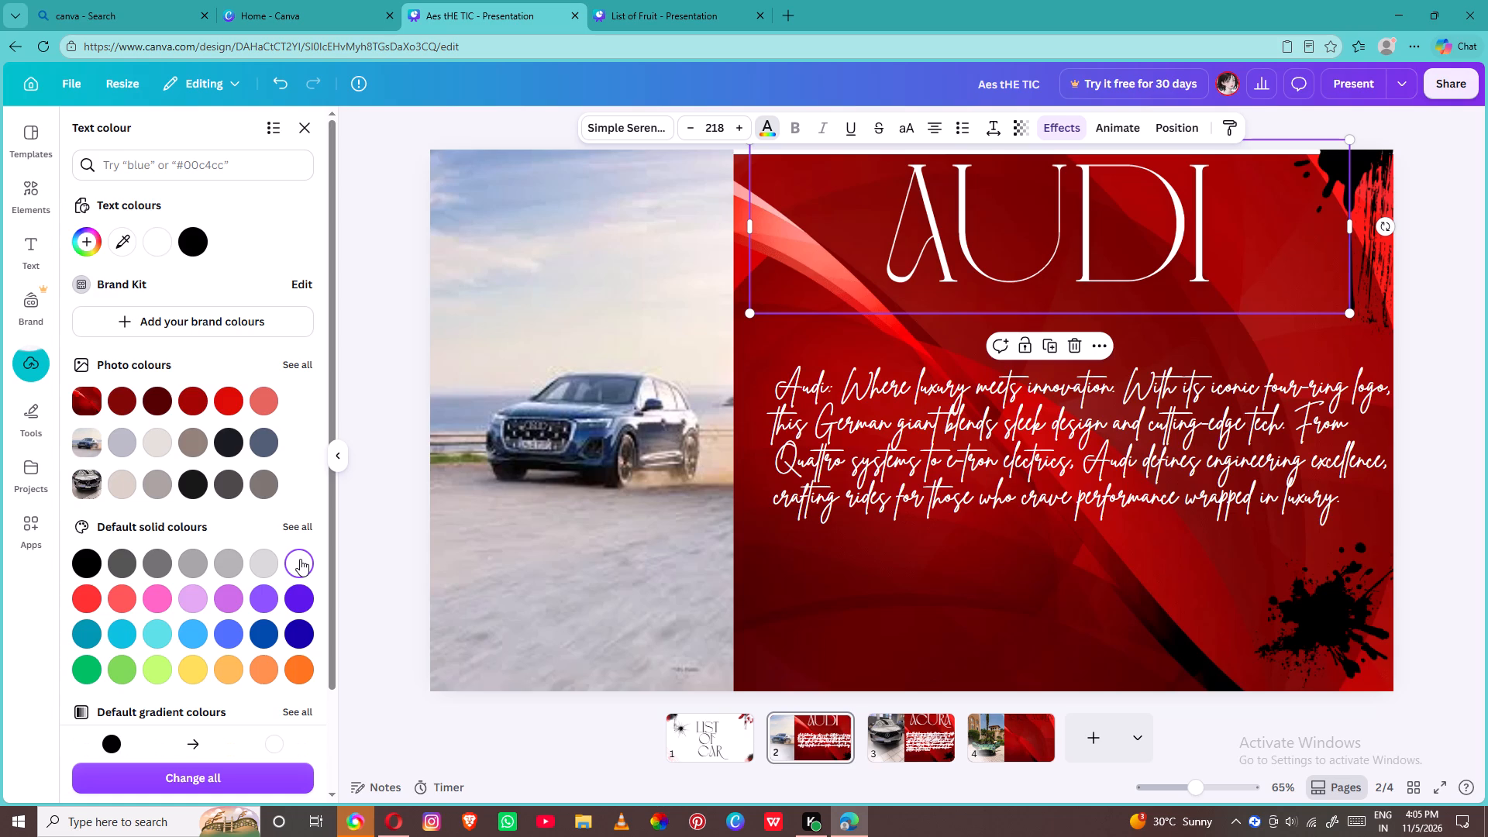
# Recolour the Aston Martin heading on page 4 white.
pyautogui.click(1032, 744)
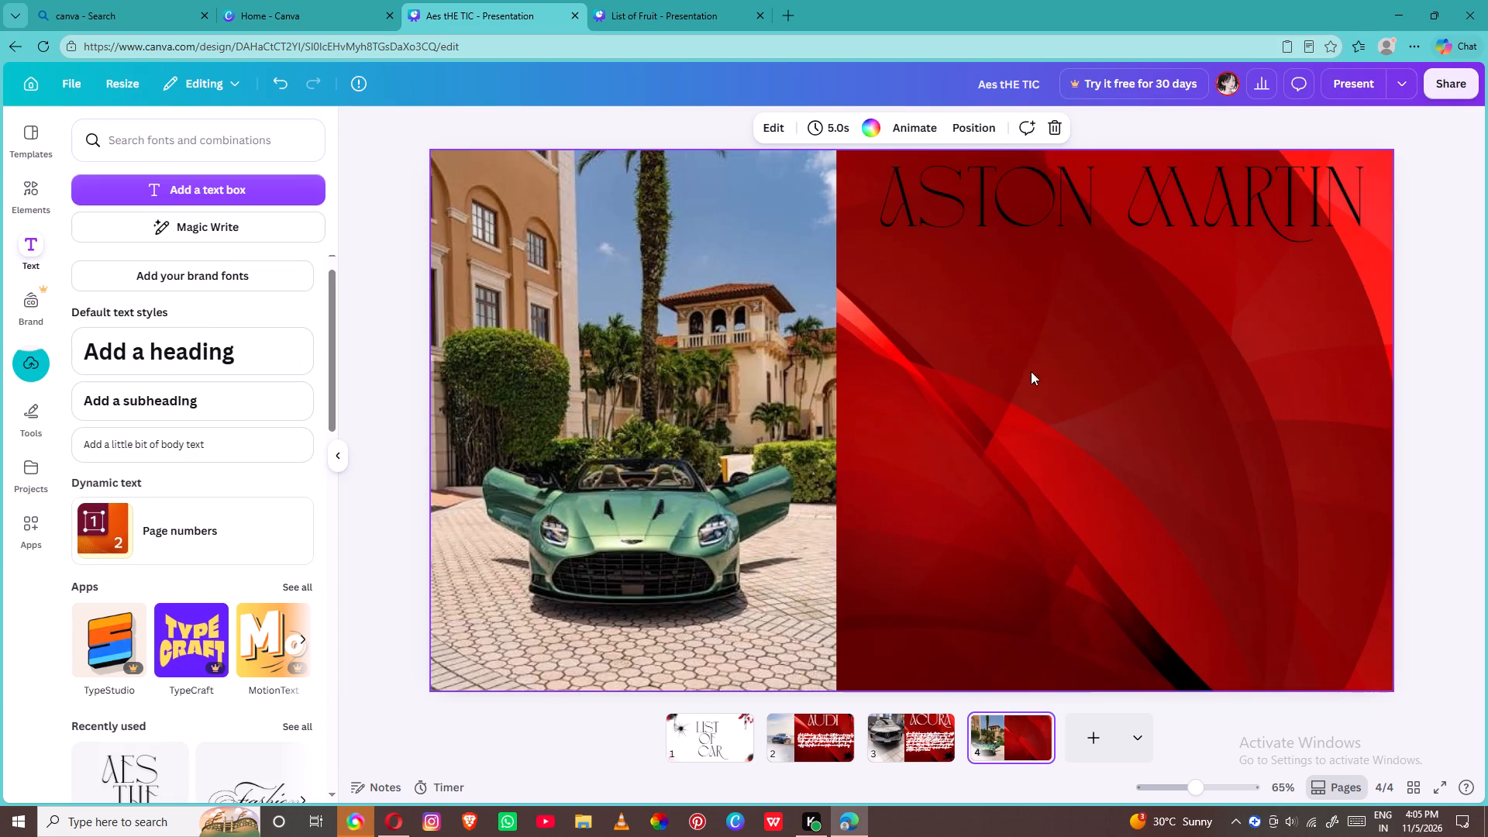
pyautogui.click(966, 188)
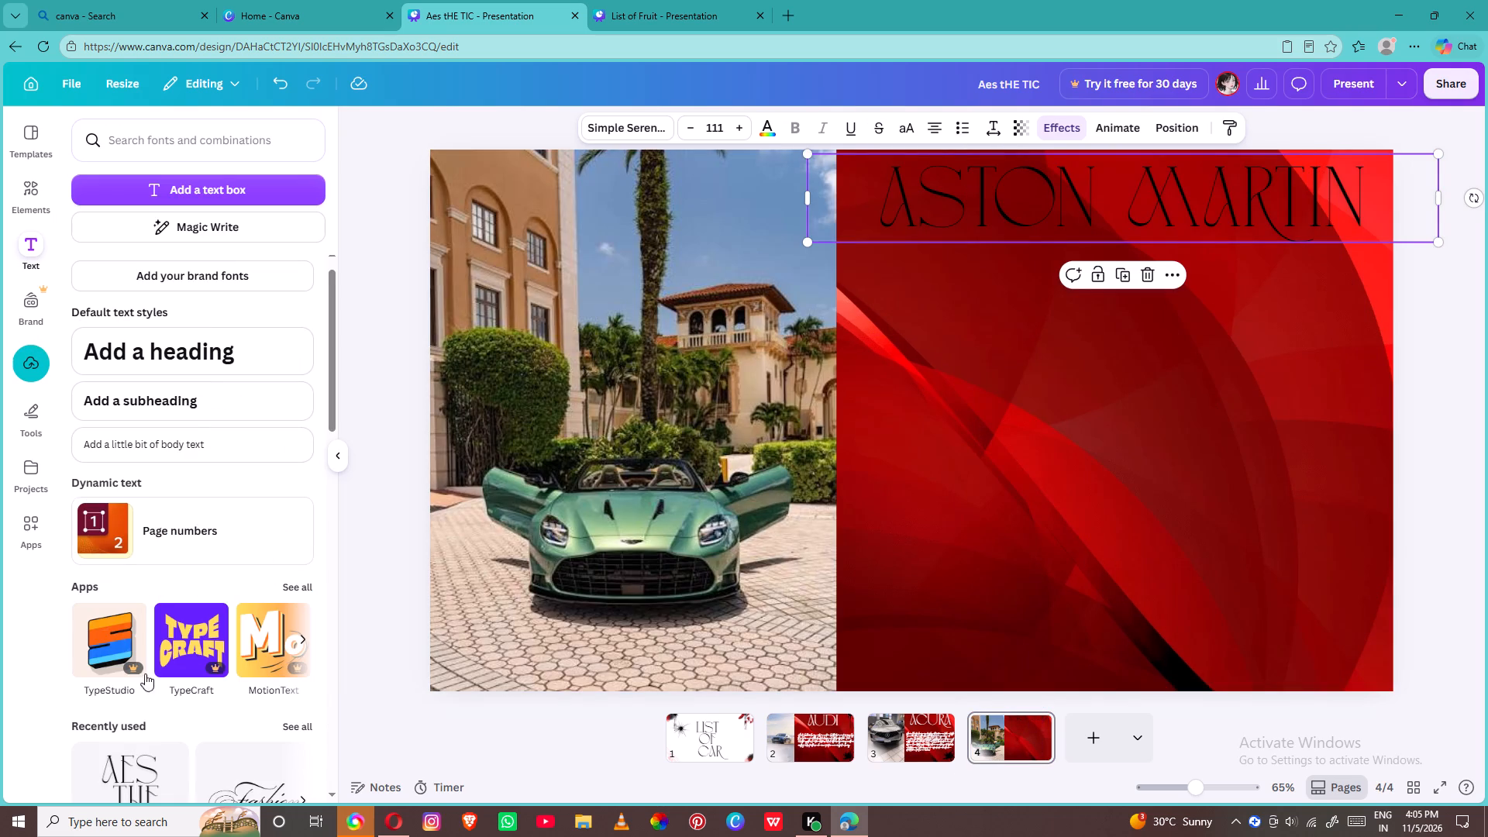
pyautogui.click(771, 129)
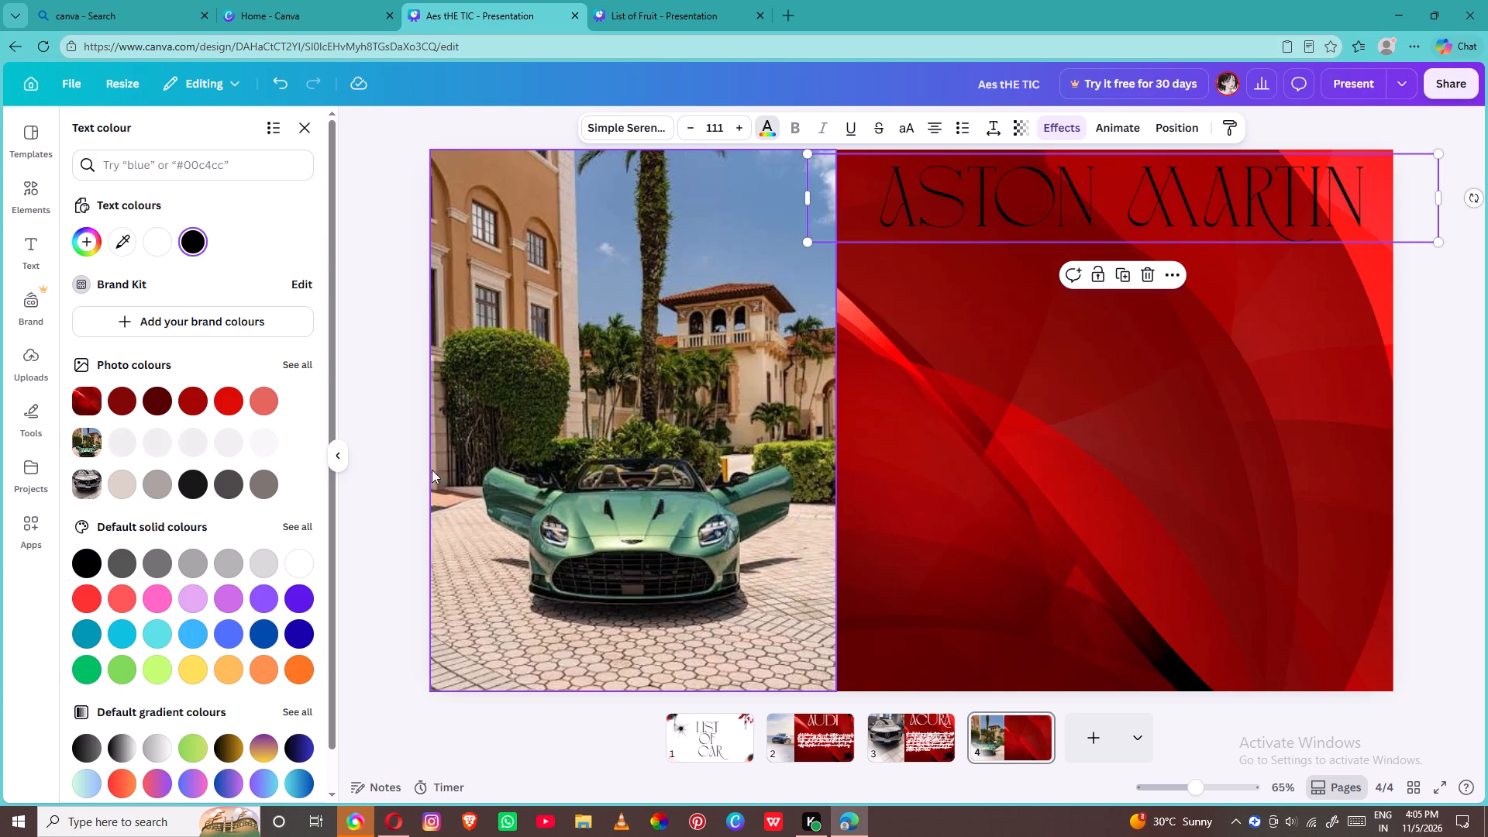
pyautogui.click(294, 566)
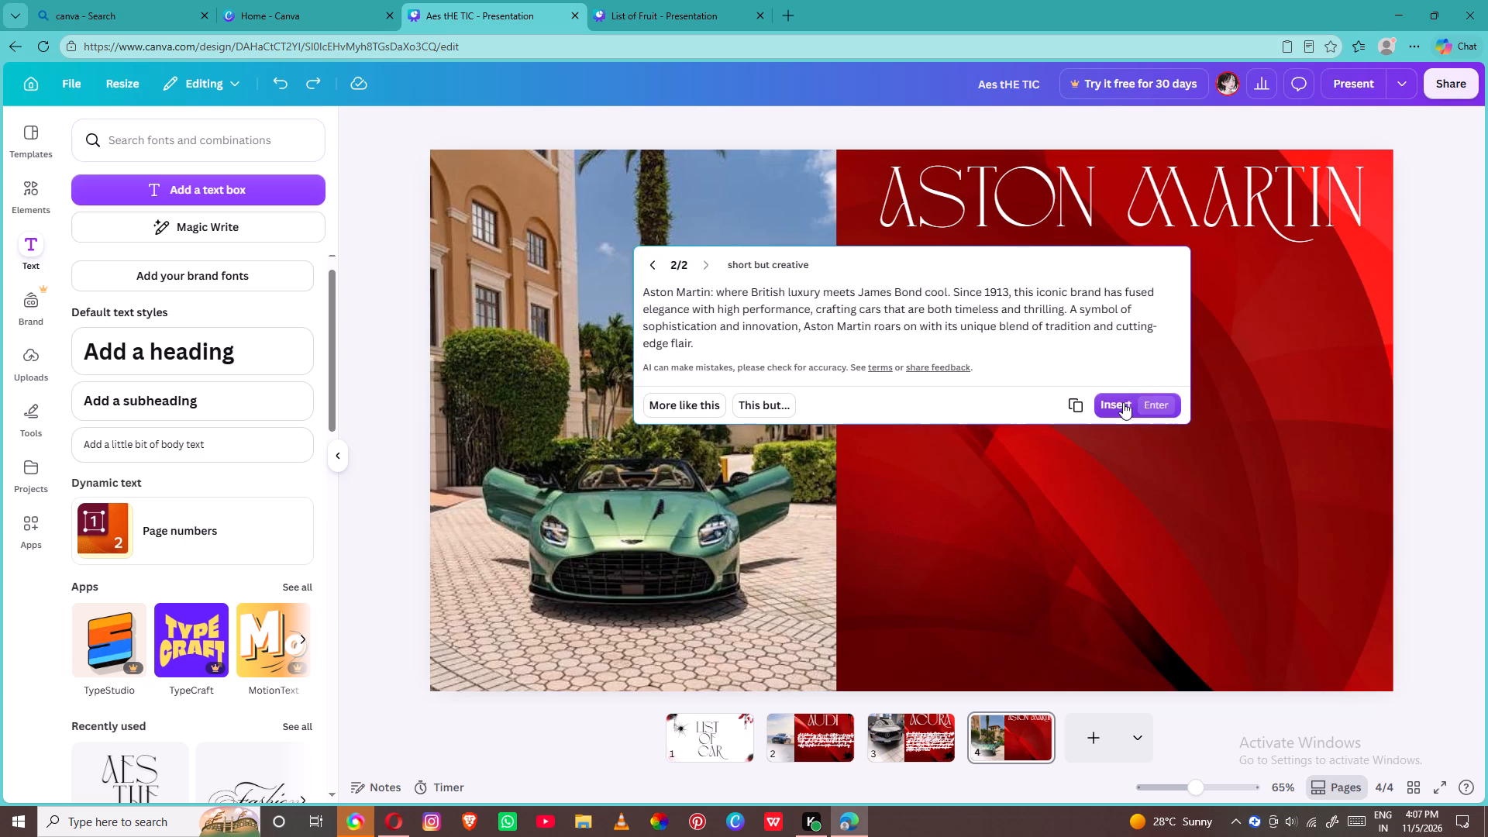
pyautogui.click(1123, 402)
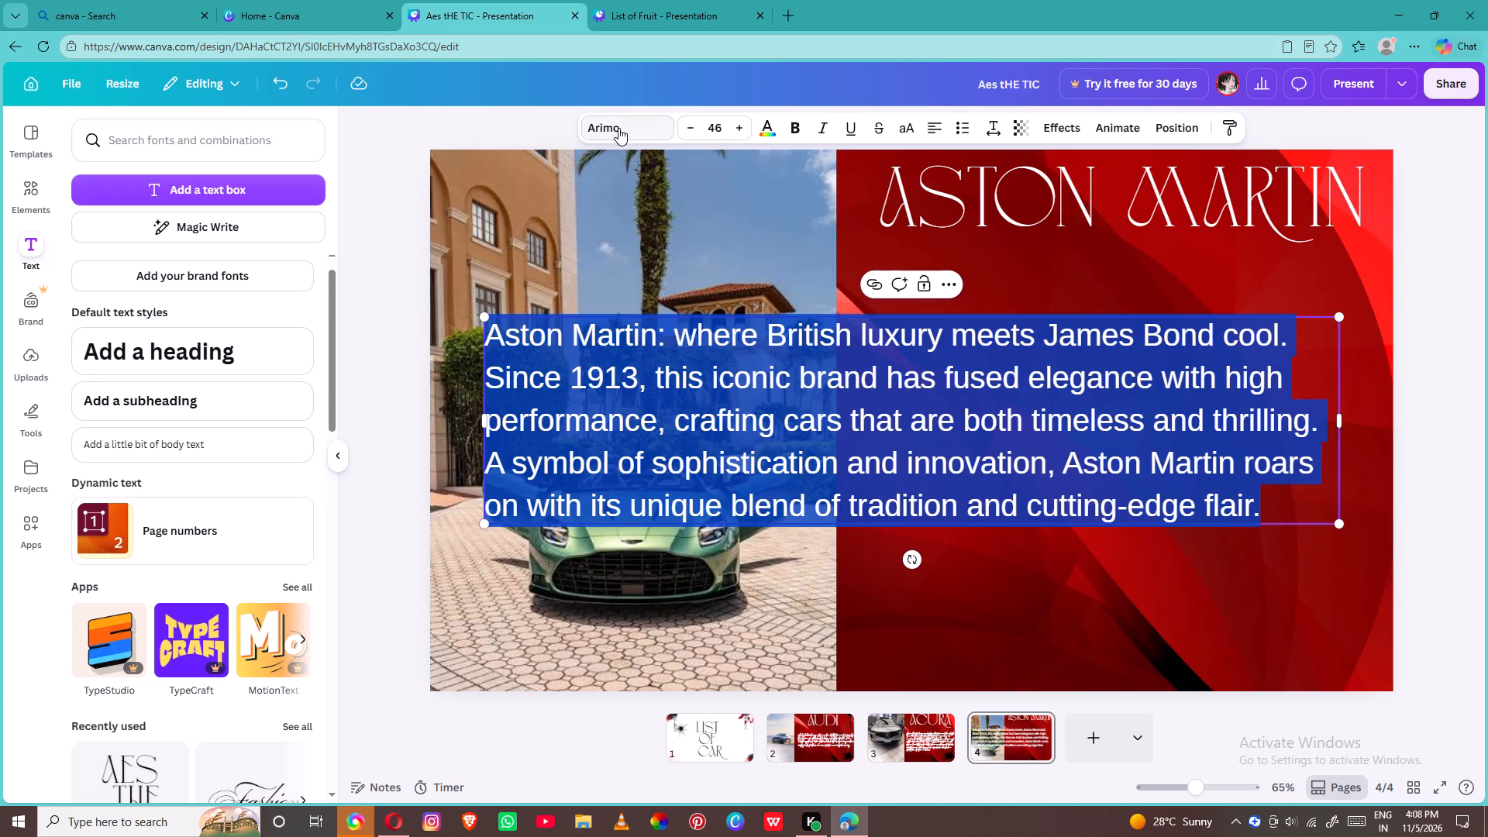
# Change the Aston Martin description's font to Brittany.
pyautogui.click(618, 128)
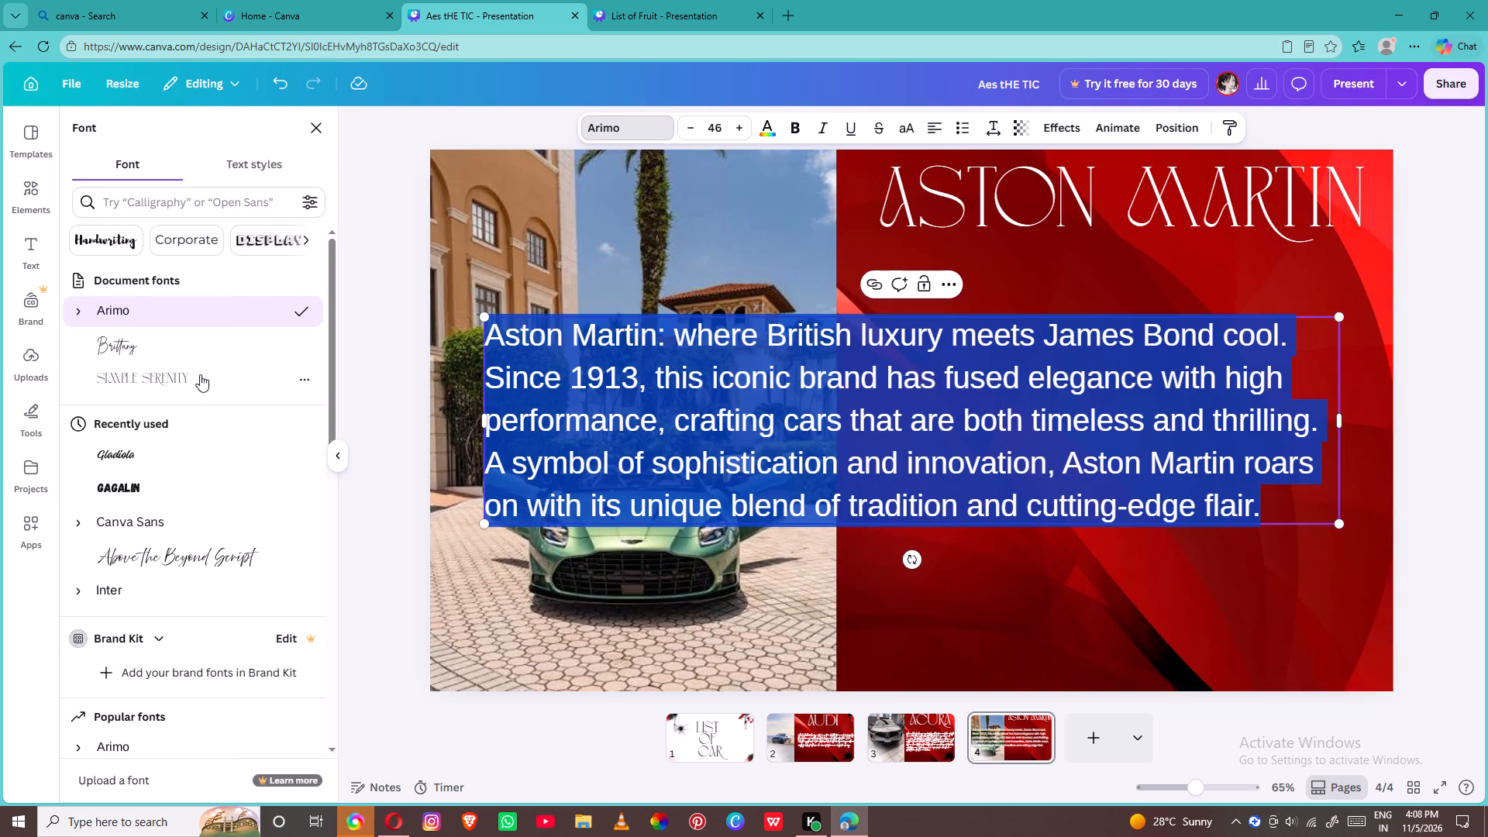
pyautogui.click(204, 353)
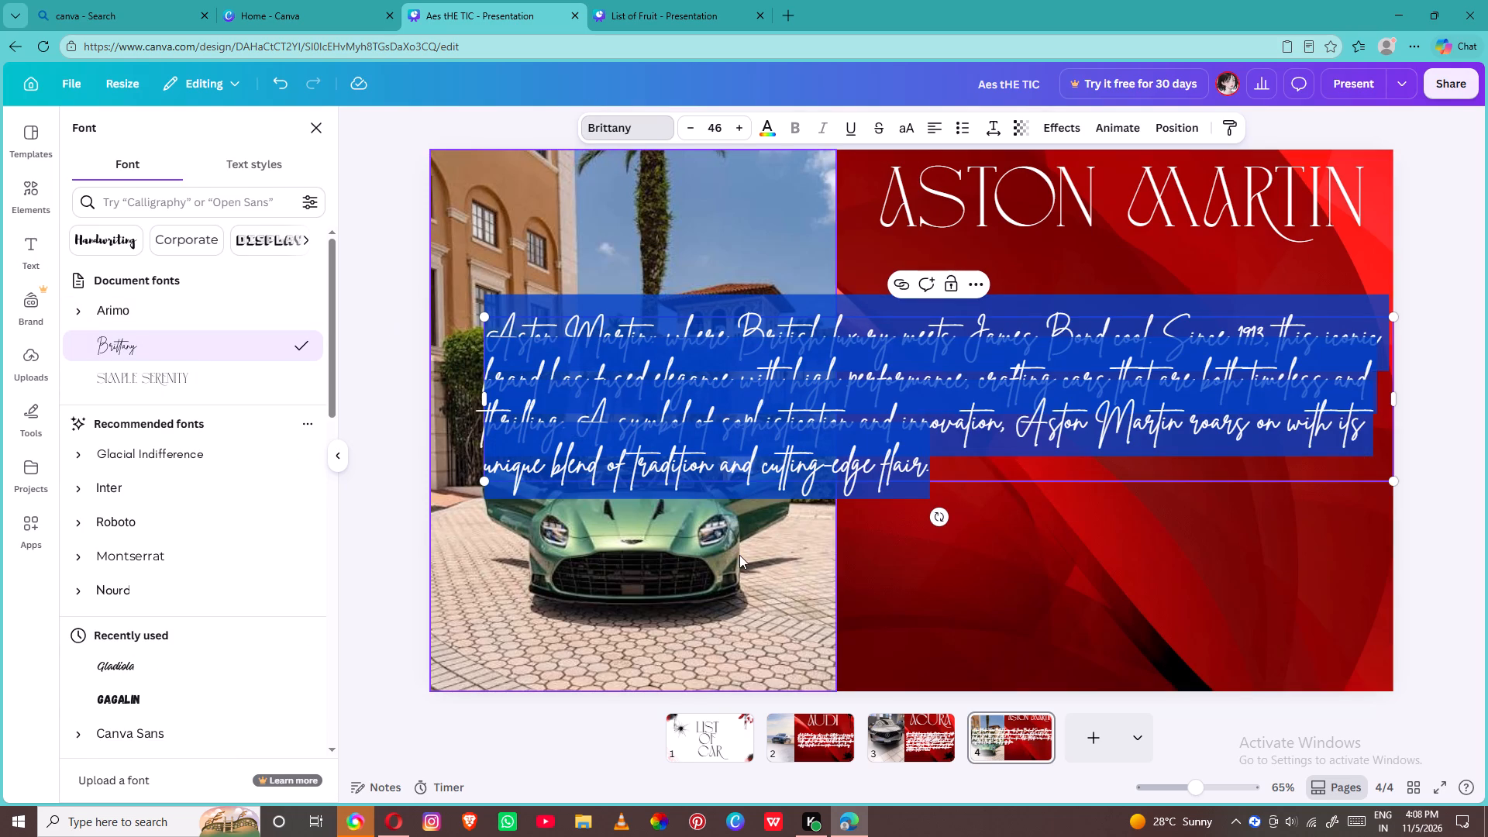
pyautogui.click(880, 577)
# Shrink the Aston Martin description to fit the red area beside the photo, and enlarge its font size to 34.9.
pyautogui.click(495, 320)
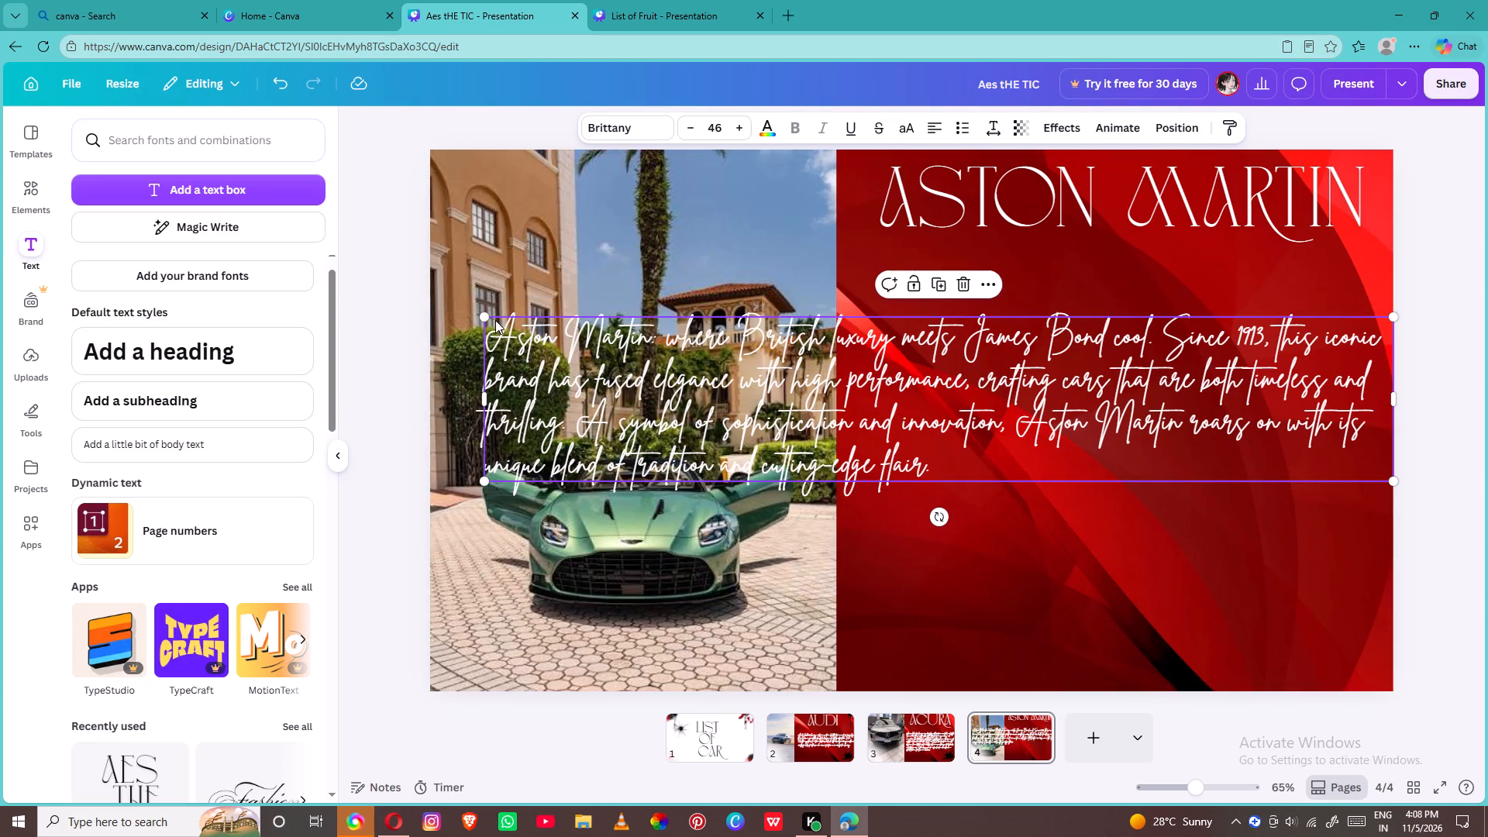
pyautogui.moveTo(482, 314); pyautogui.dragTo(732, 397)
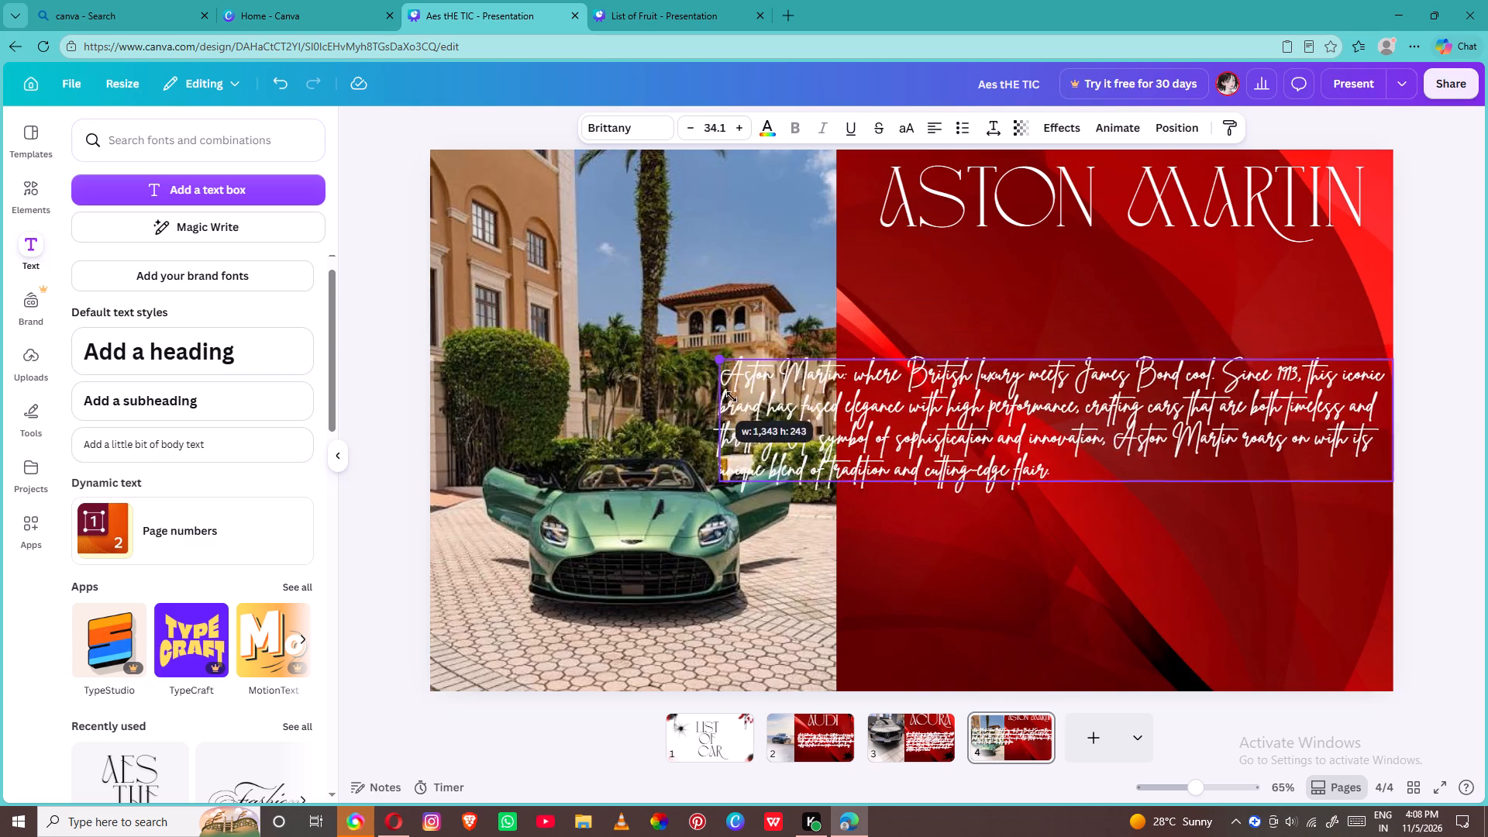
pyautogui.moveTo(732, 397); pyautogui.dragTo(856, 403)
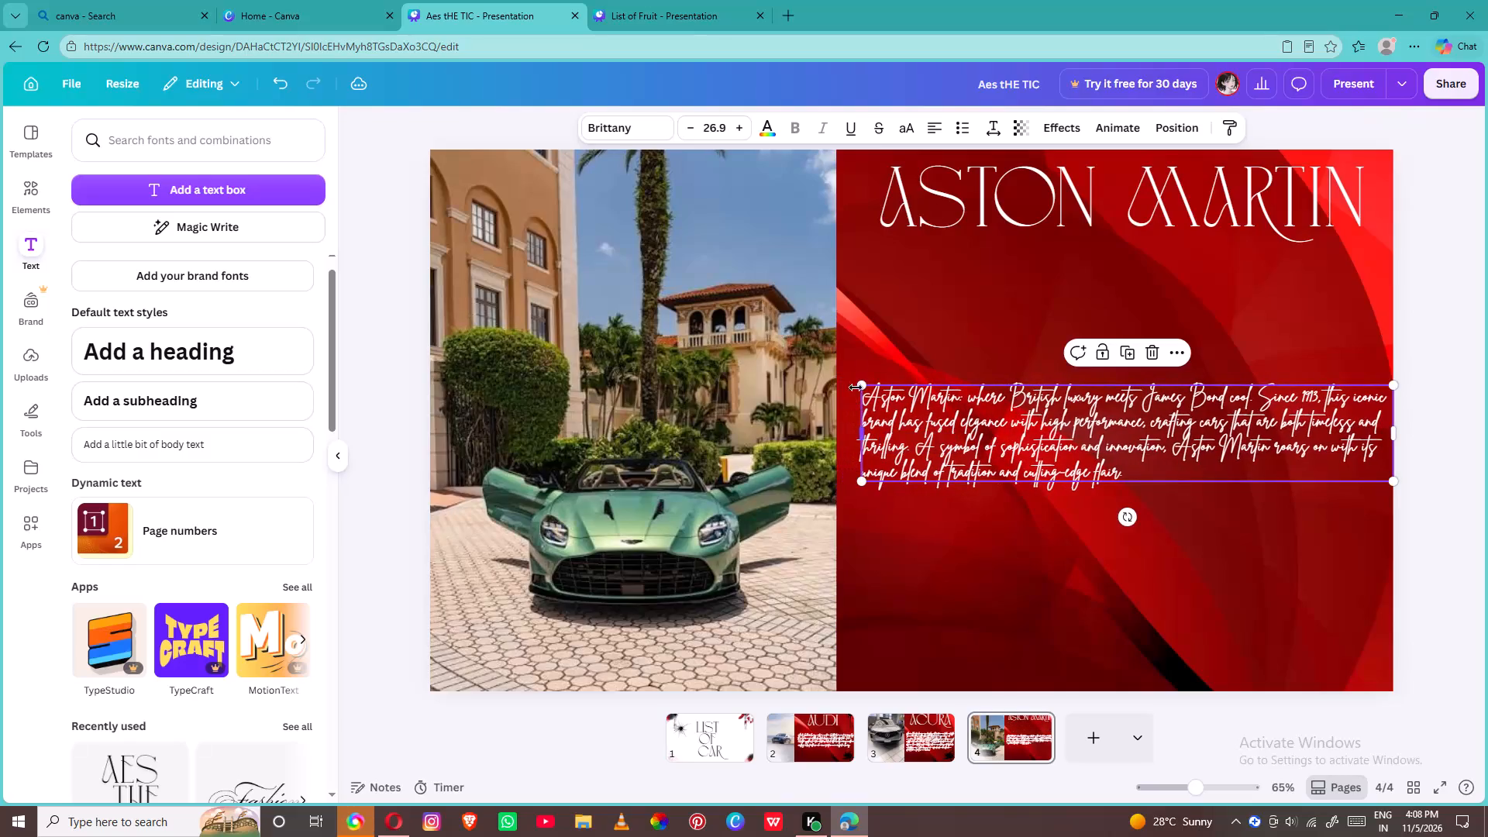
pyautogui.tripleClick(748, 122)
pyautogui.tripleClick(746, 125)
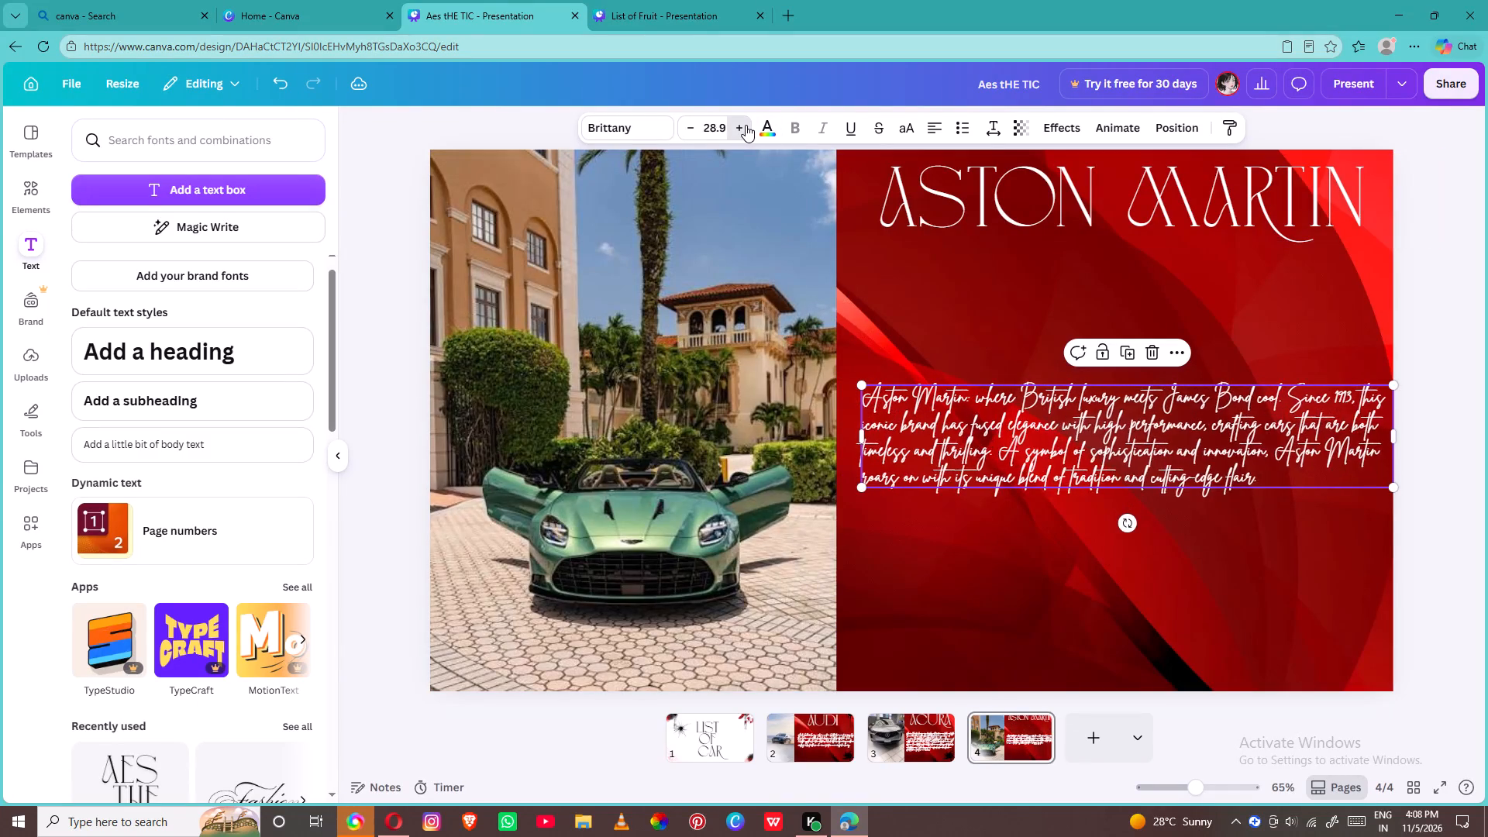
pyautogui.click(745, 126)
pyautogui.click(745, 126)
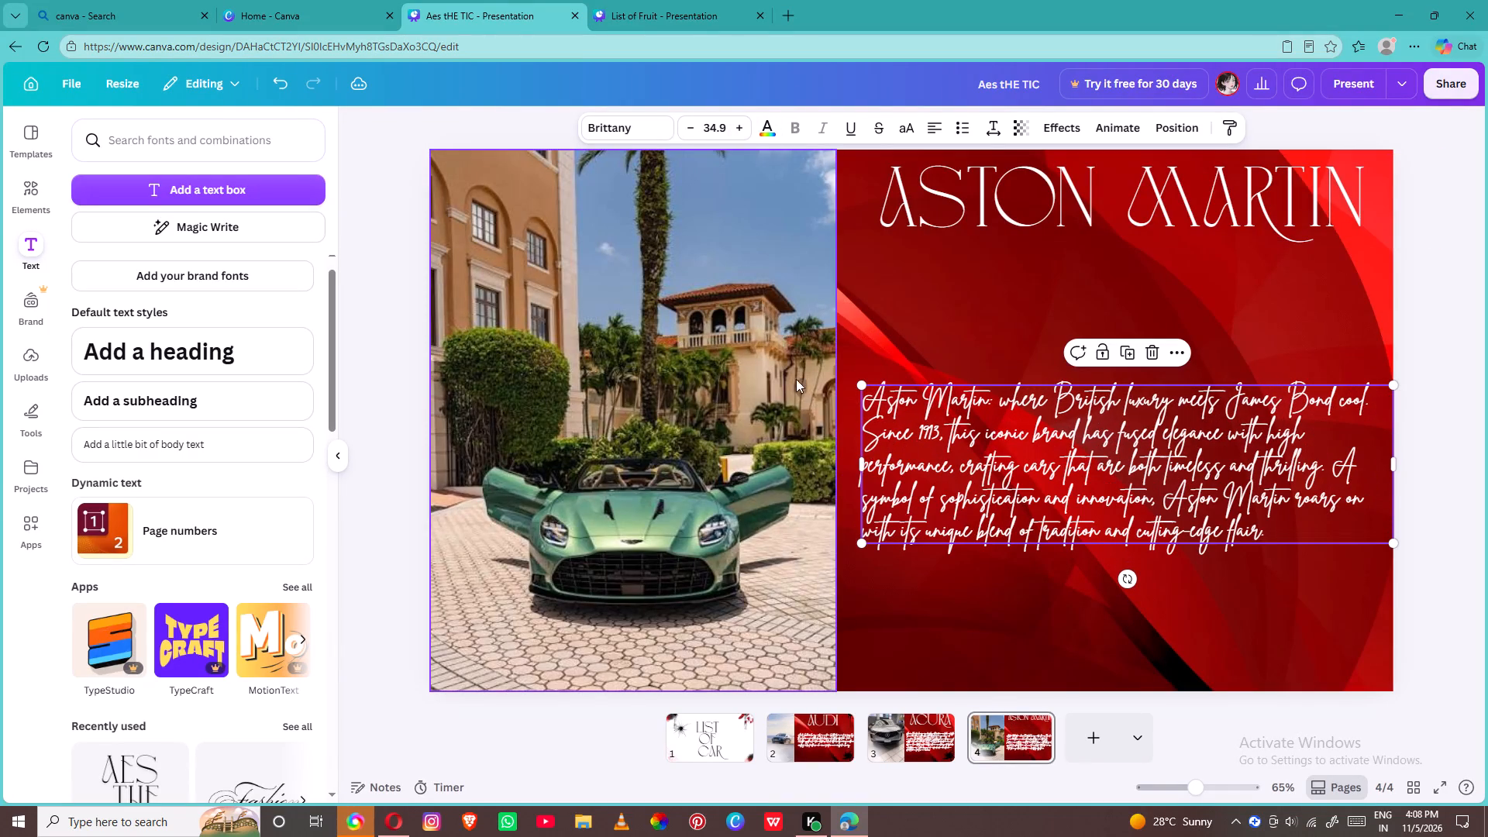
# Move the Aston Martin description up within the red area, leaving a gap beneath the heading.
pyautogui.click(884, 555)
pyautogui.moveTo(893, 496); pyautogui.dragTo(894, 428)
pyautogui.moveTo(911, 682); pyautogui.dragTo(910, 671)
pyautogui.moveTo(914, 523); pyautogui.dragTo(908, 443)
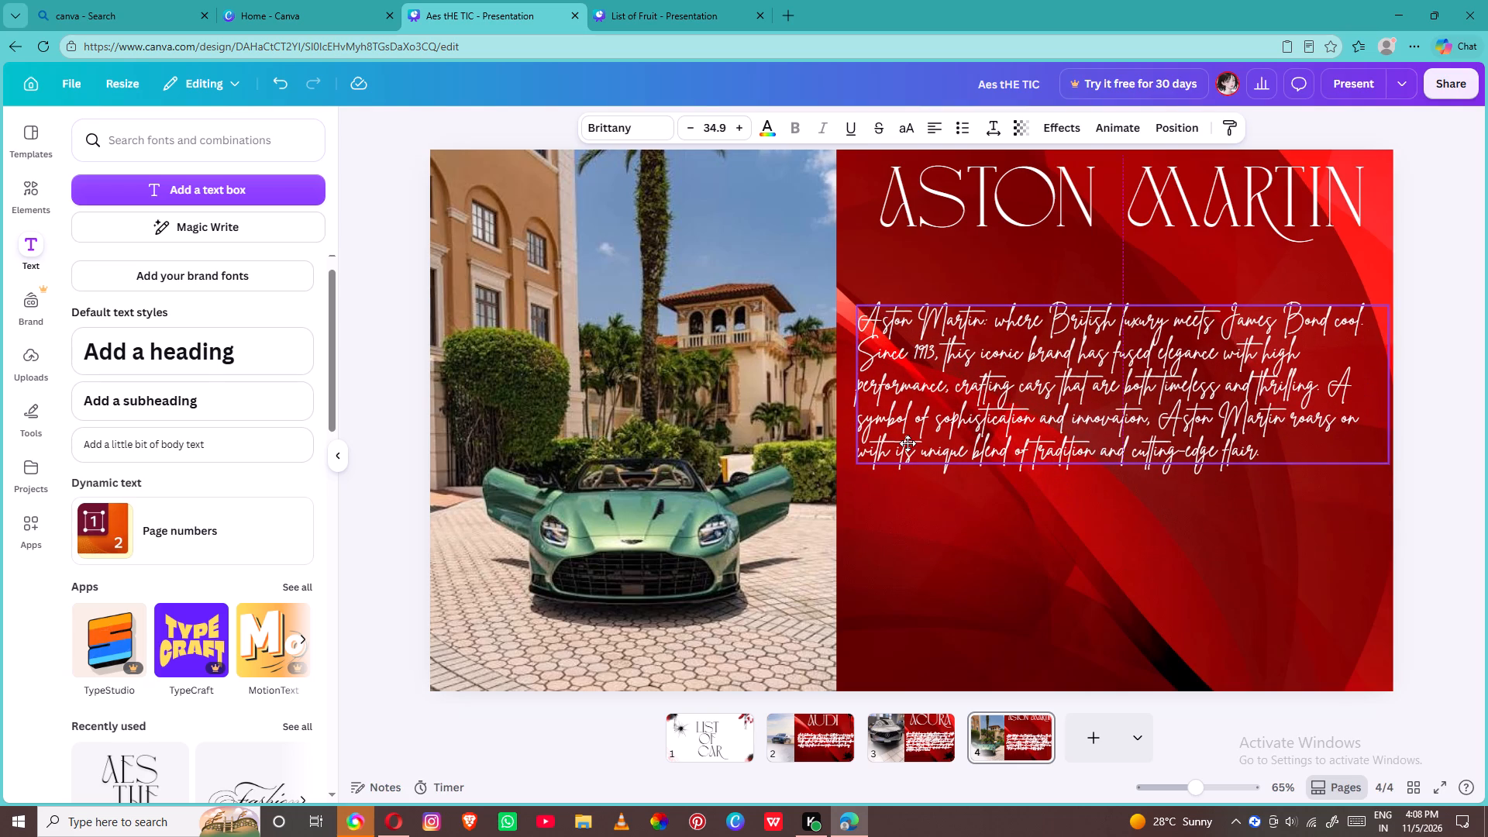
pyautogui.moveTo(908, 443); pyautogui.dragTo(905, 487)
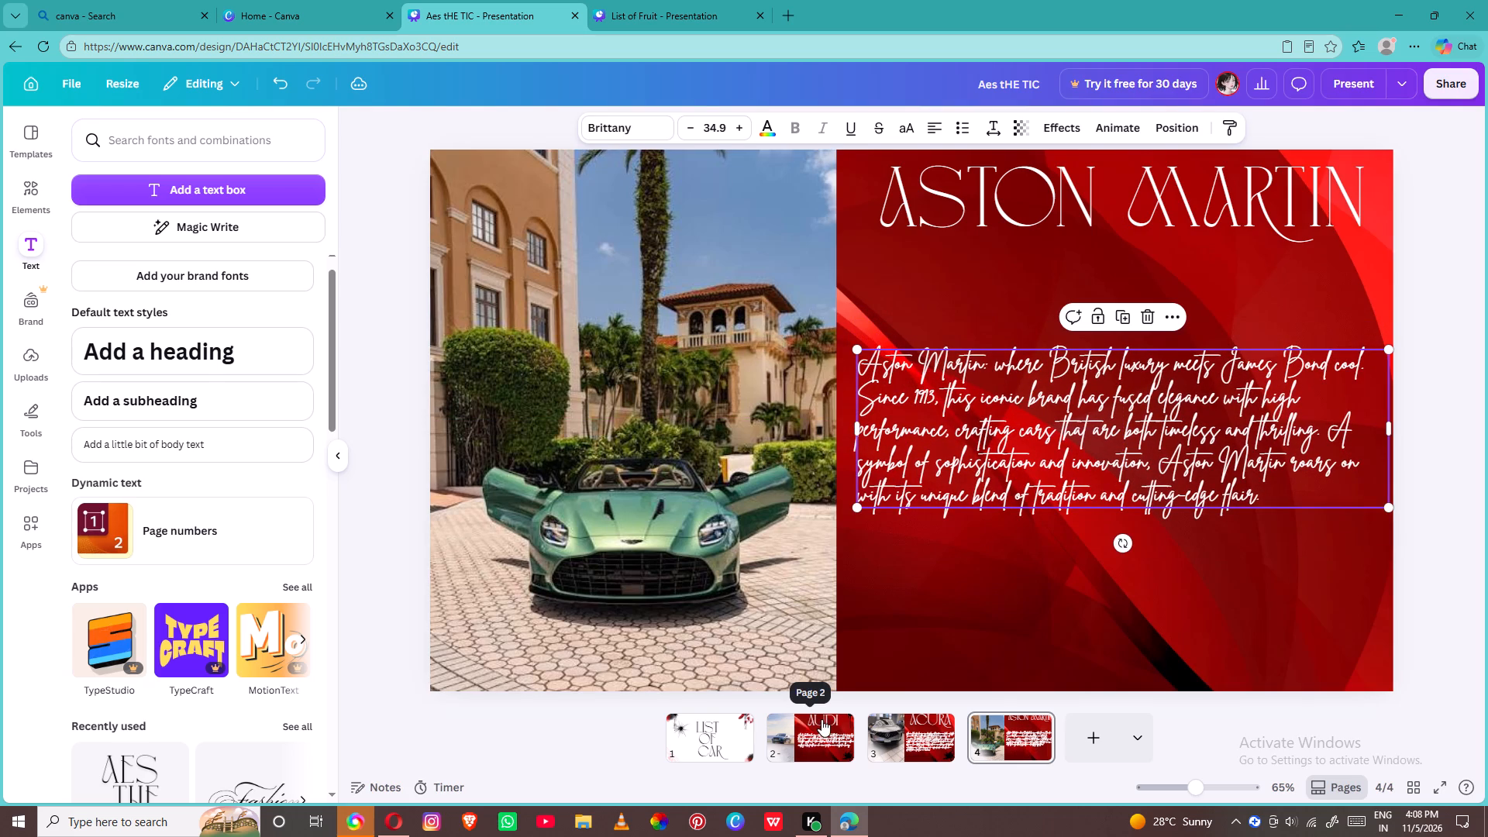
# Copy the black splatter from page 3 to the bottom-right corner of page 4, and add a blank page 5.
pyautogui.click(906, 748)
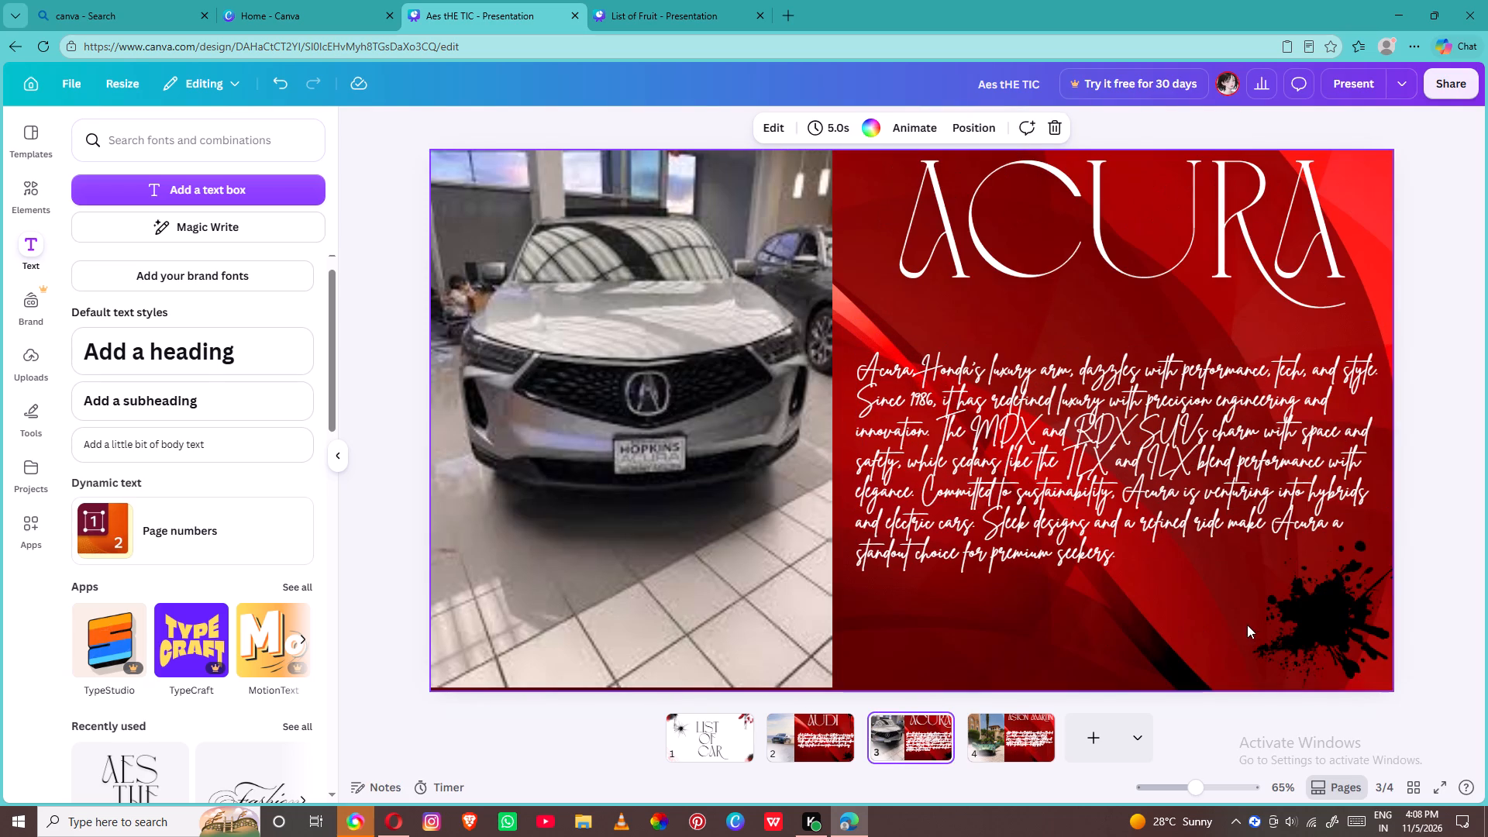
pyautogui.rightClick(1259, 618)
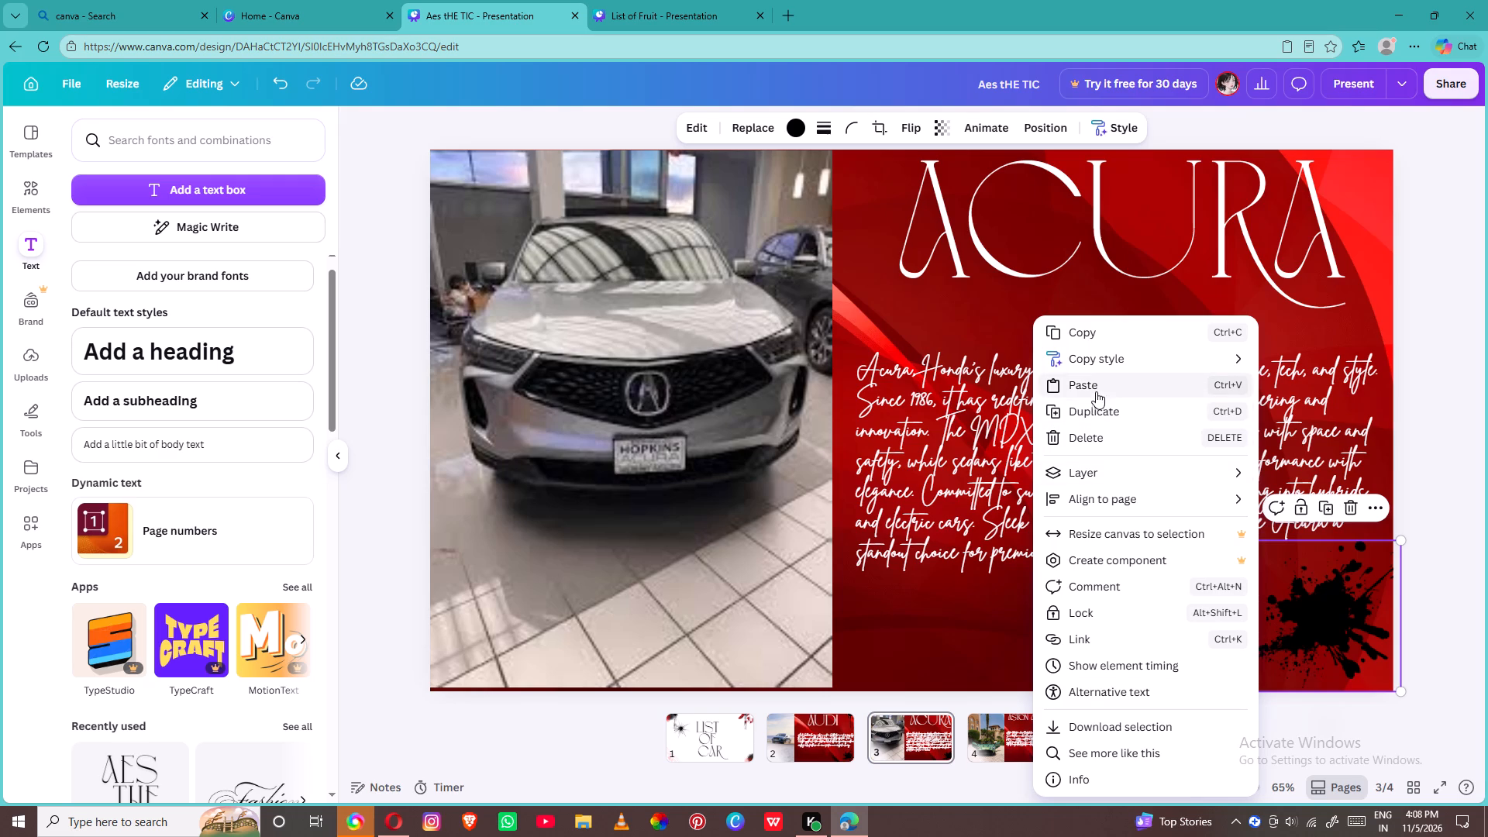
pyautogui.click(1088, 333)
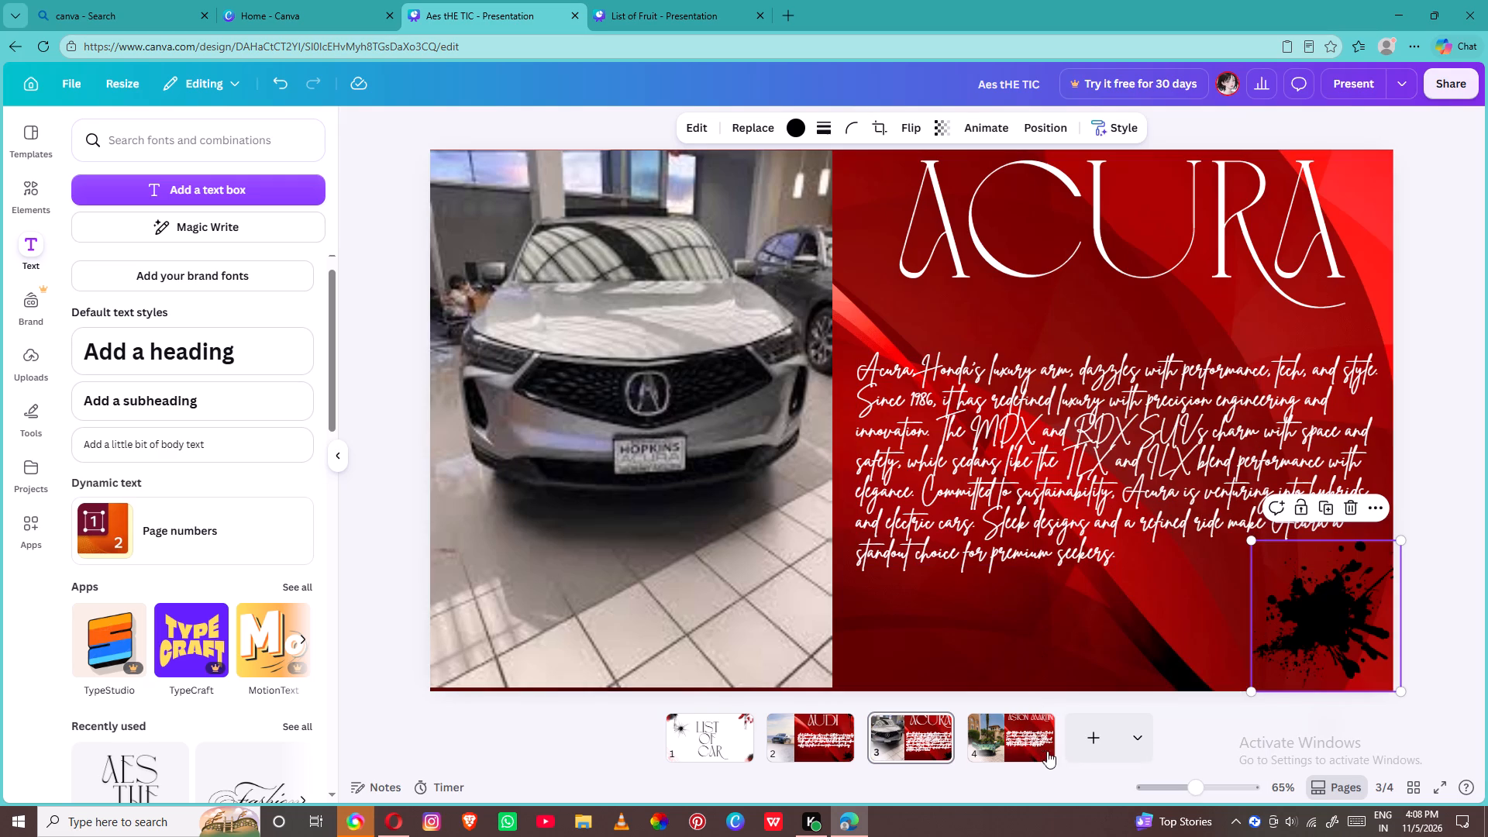
pyautogui.click(1078, 733)
pyautogui.click(992, 749)
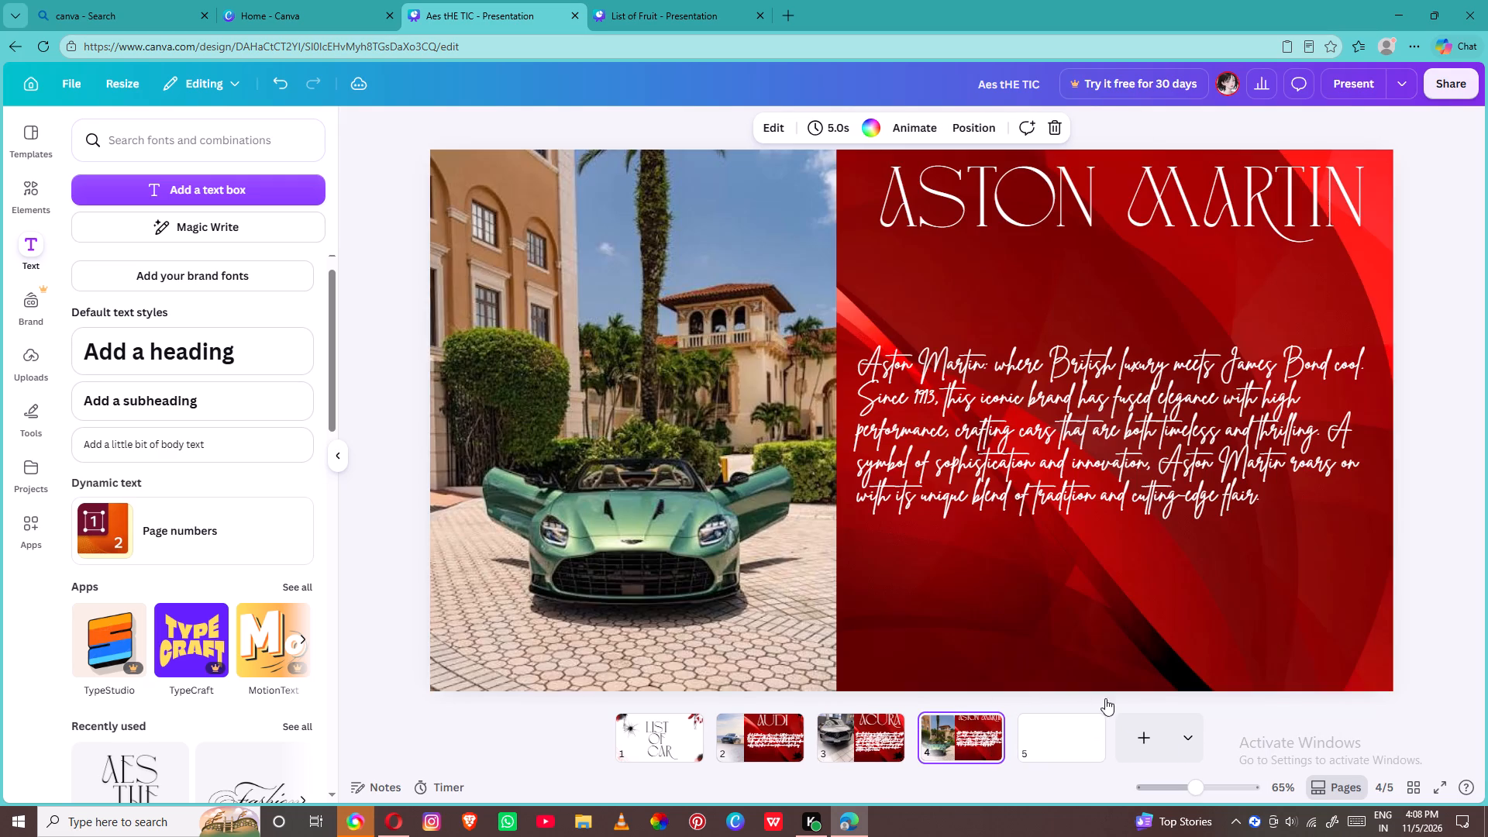
pyautogui.rightClick(1345, 587)
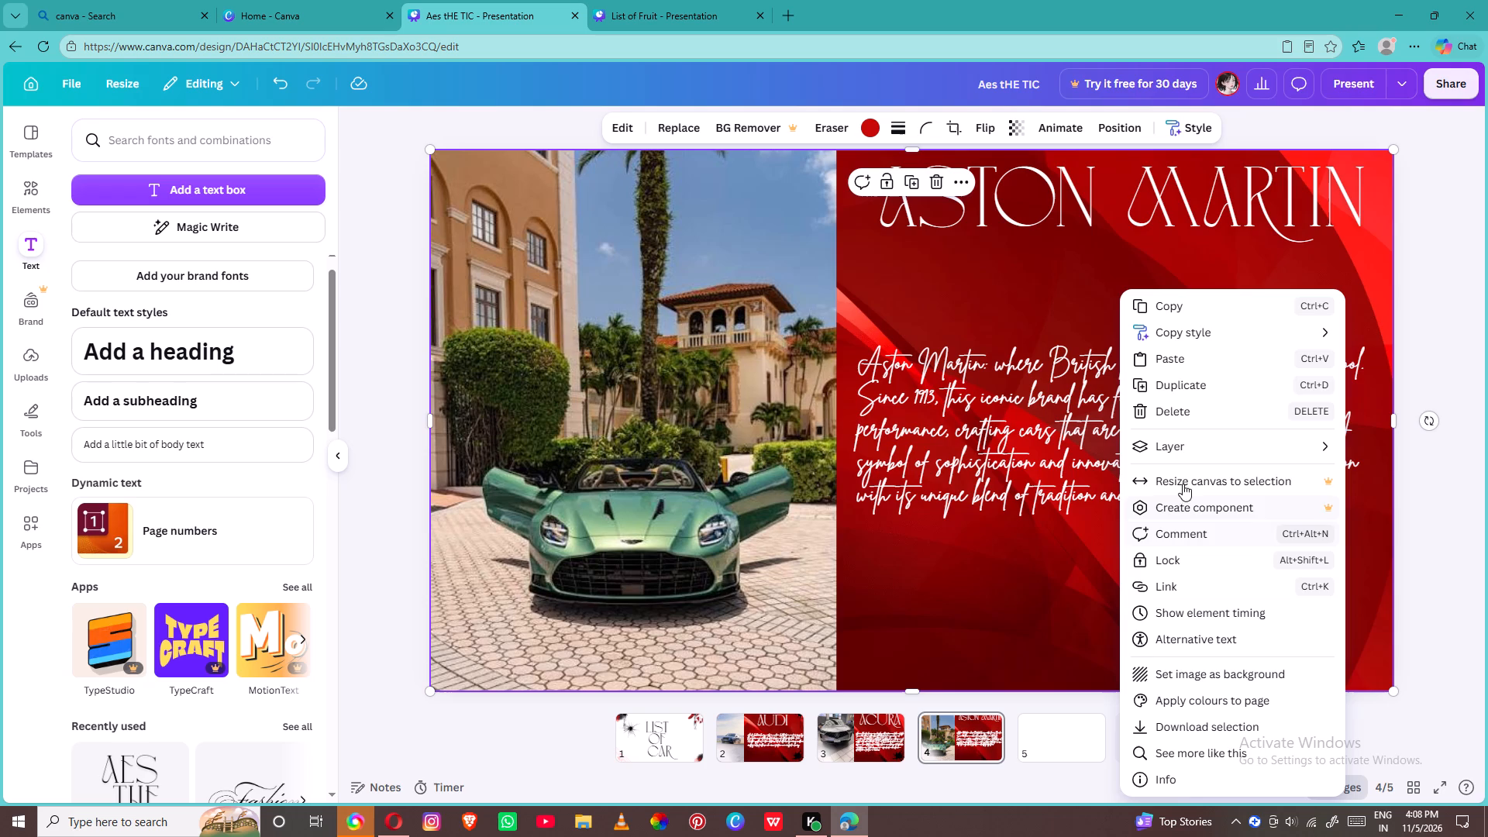
pyautogui.click(1167, 366)
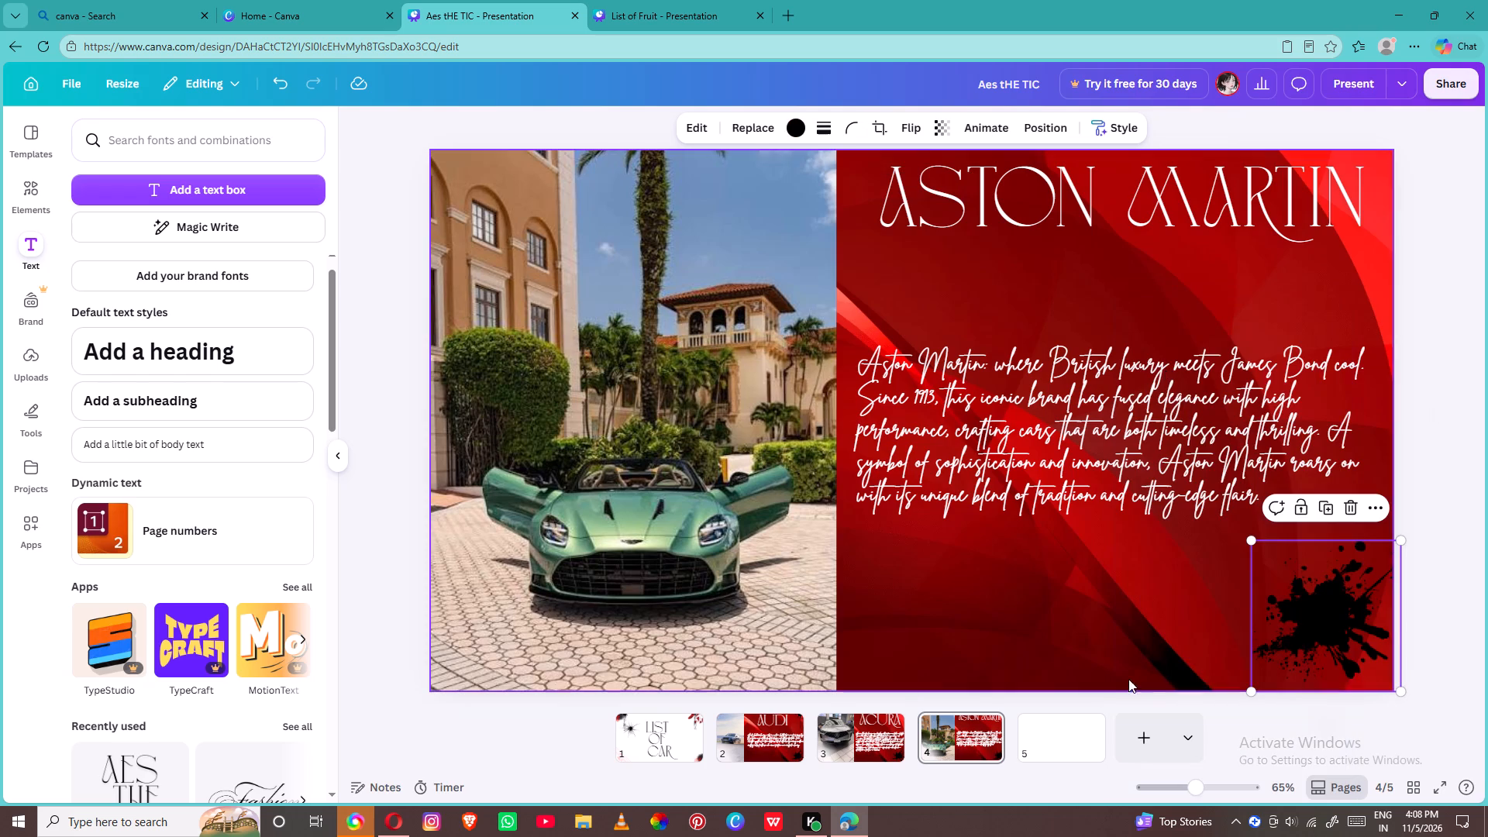
# Add the red abstract curved-gradient graphic to blank page 5 and stretch it to cover the whole page.
pyautogui.click(1025, 741)
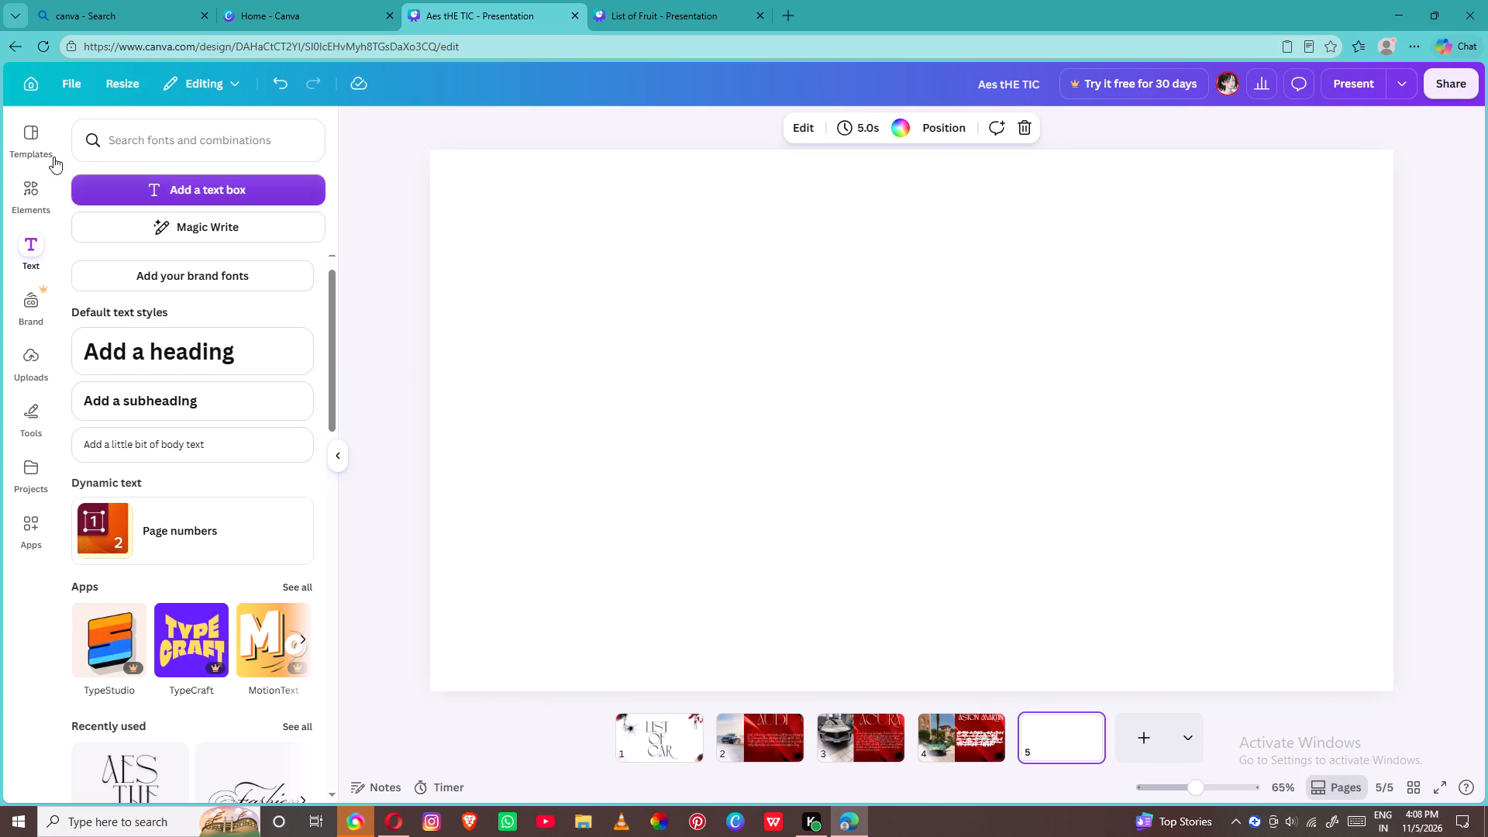
pyautogui.click(40, 191)
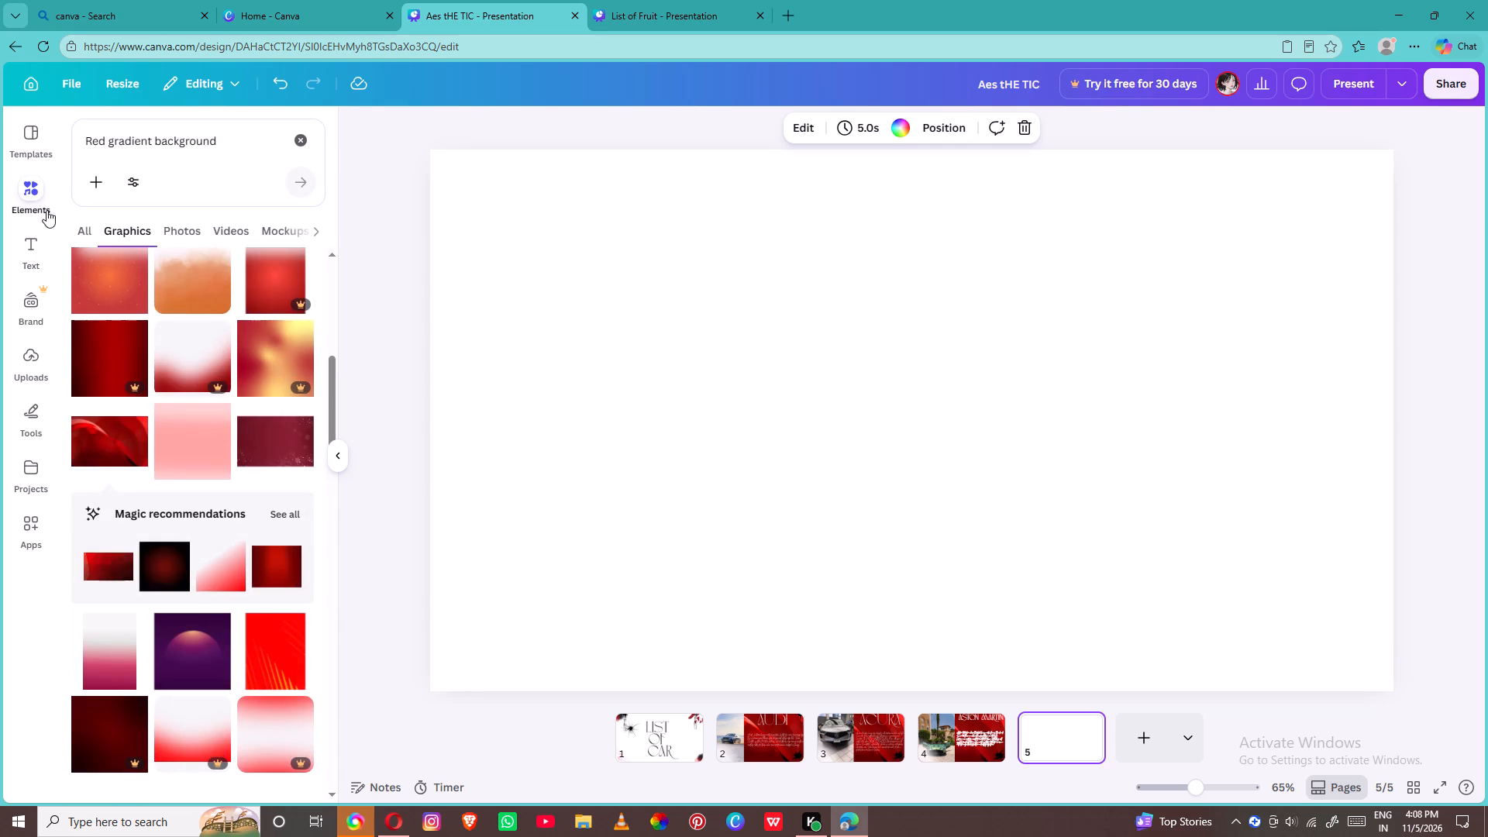
pyautogui.click(110, 456)
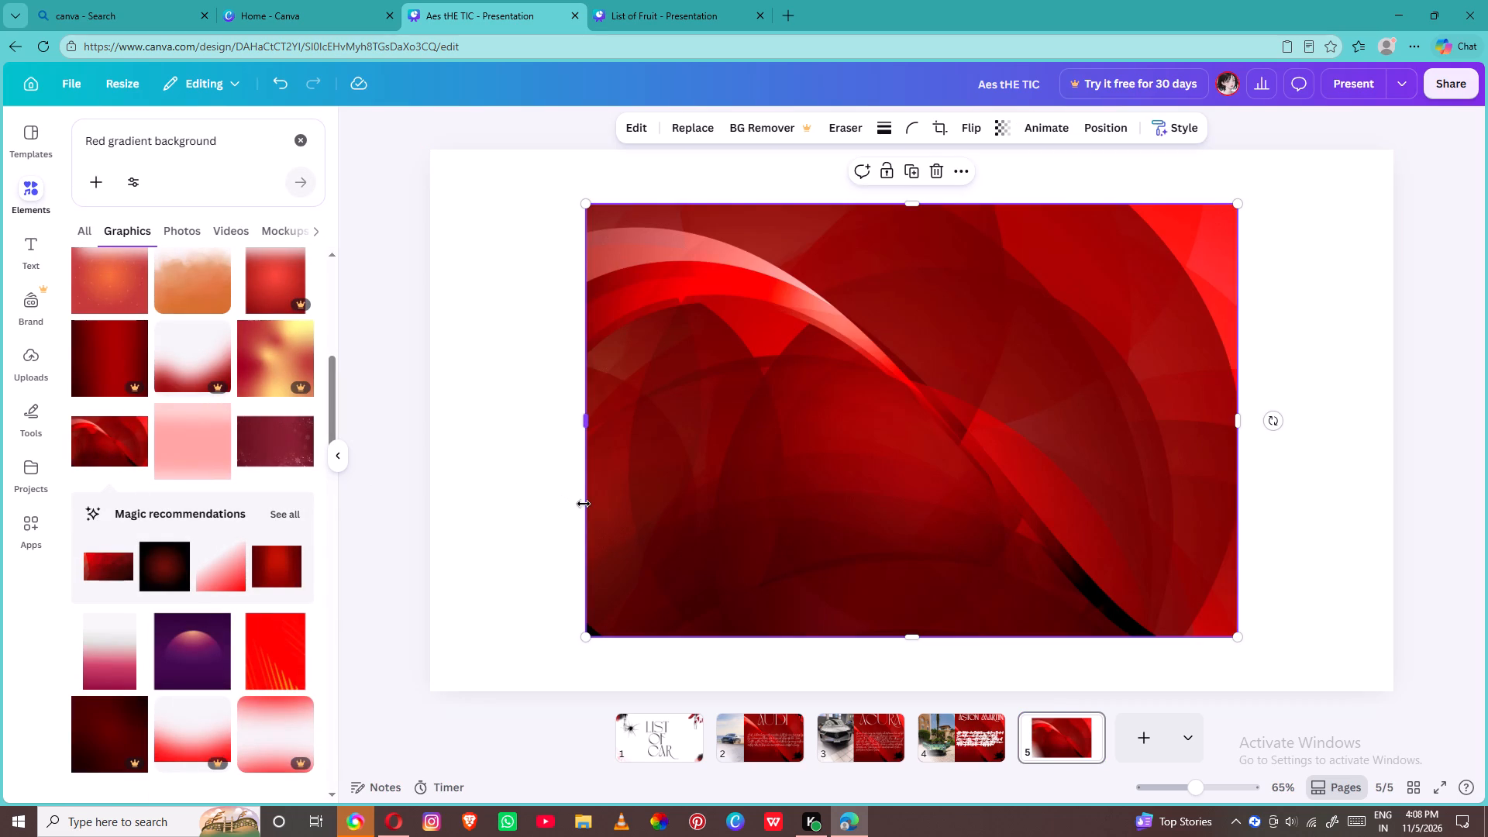
pyautogui.moveTo(584, 505); pyautogui.dragTo(449, 506)
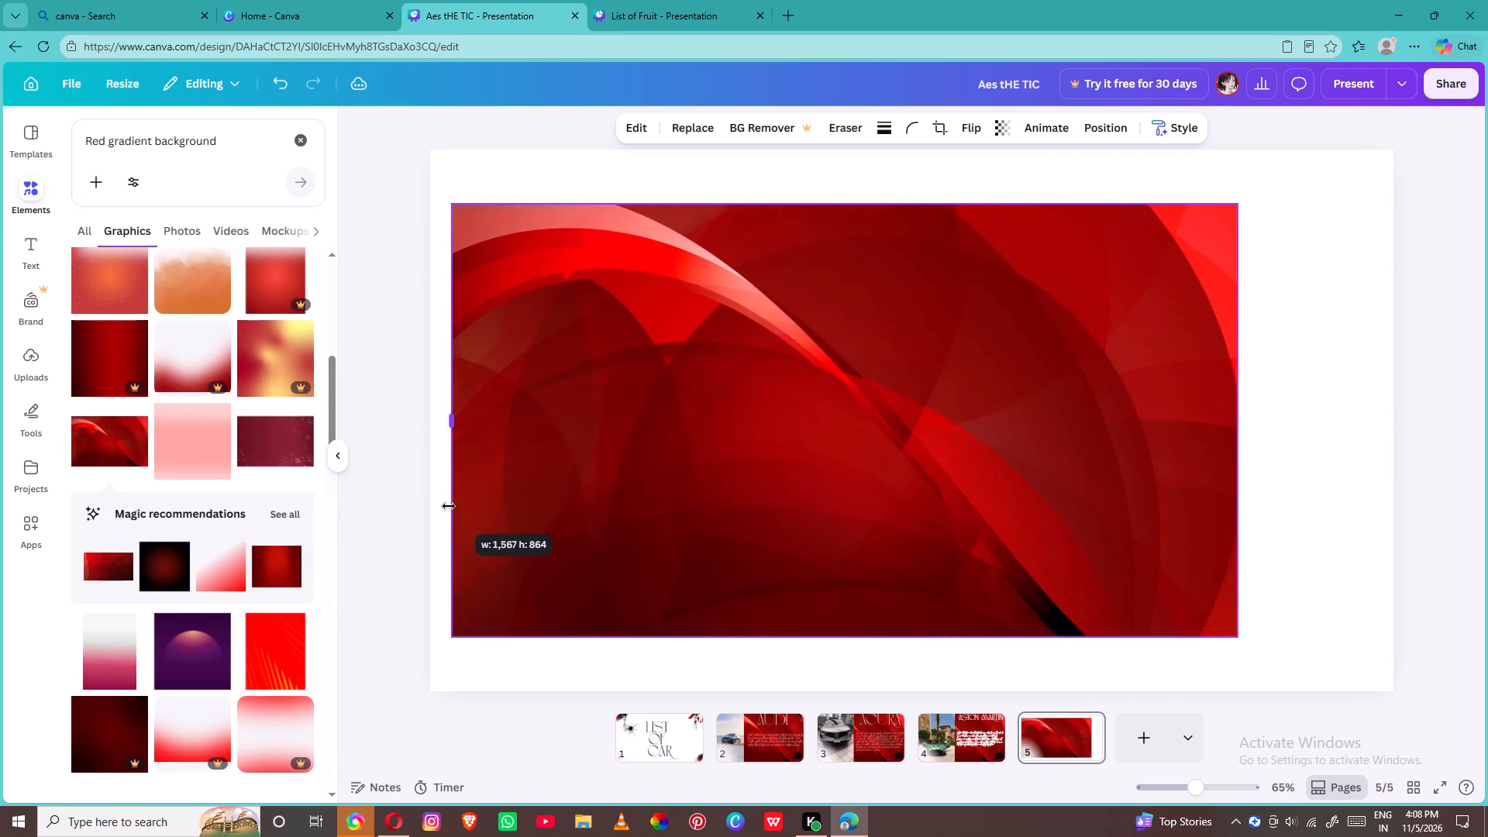
pyautogui.moveTo(449, 506); pyautogui.dragTo(429, 512)
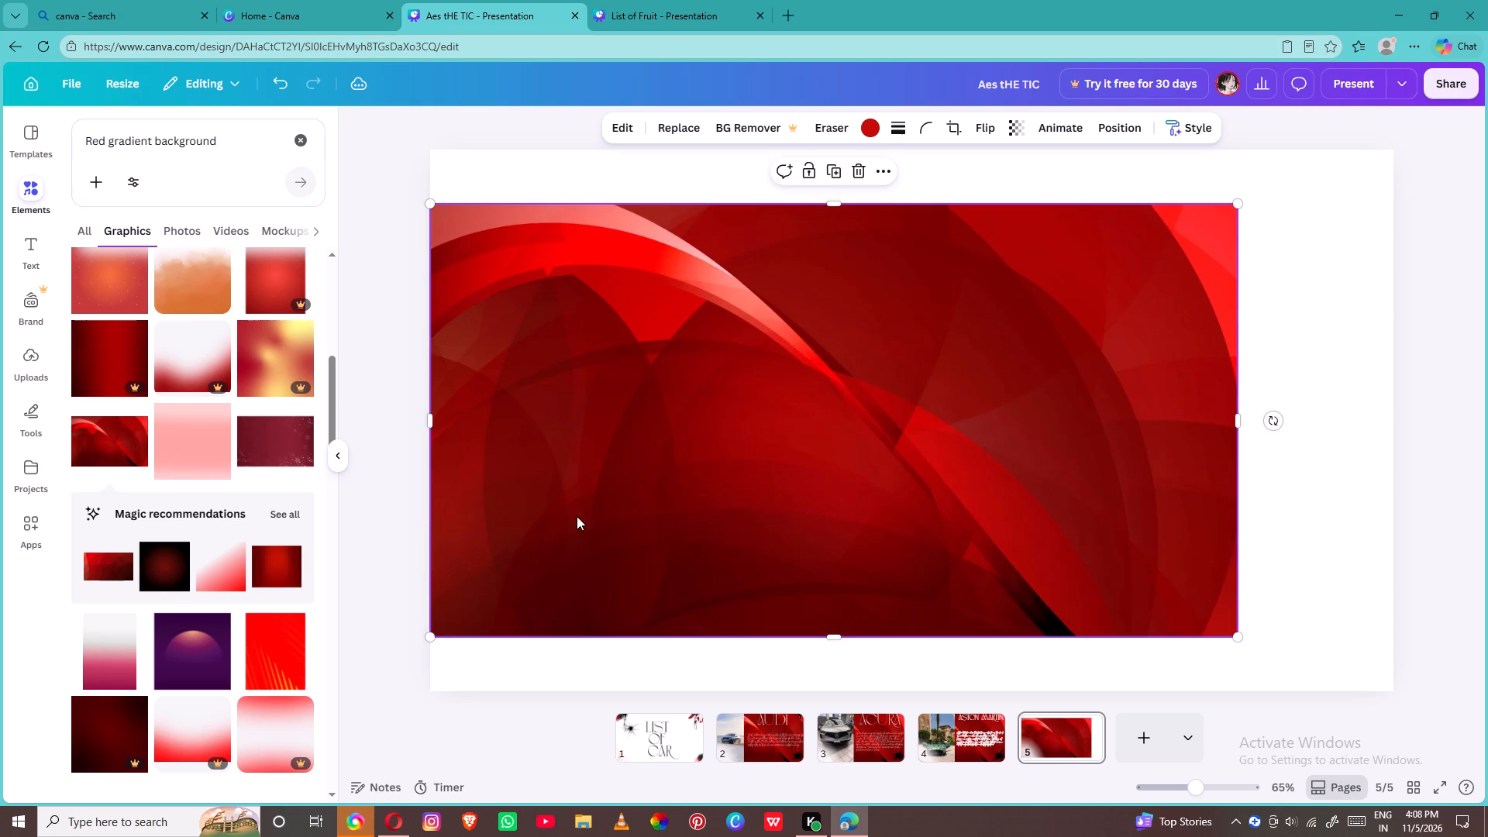
pyautogui.moveTo(1236, 573); pyautogui.dragTo(1238, 573)
pyautogui.moveTo(1238, 573); pyautogui.dragTo(1388, 597)
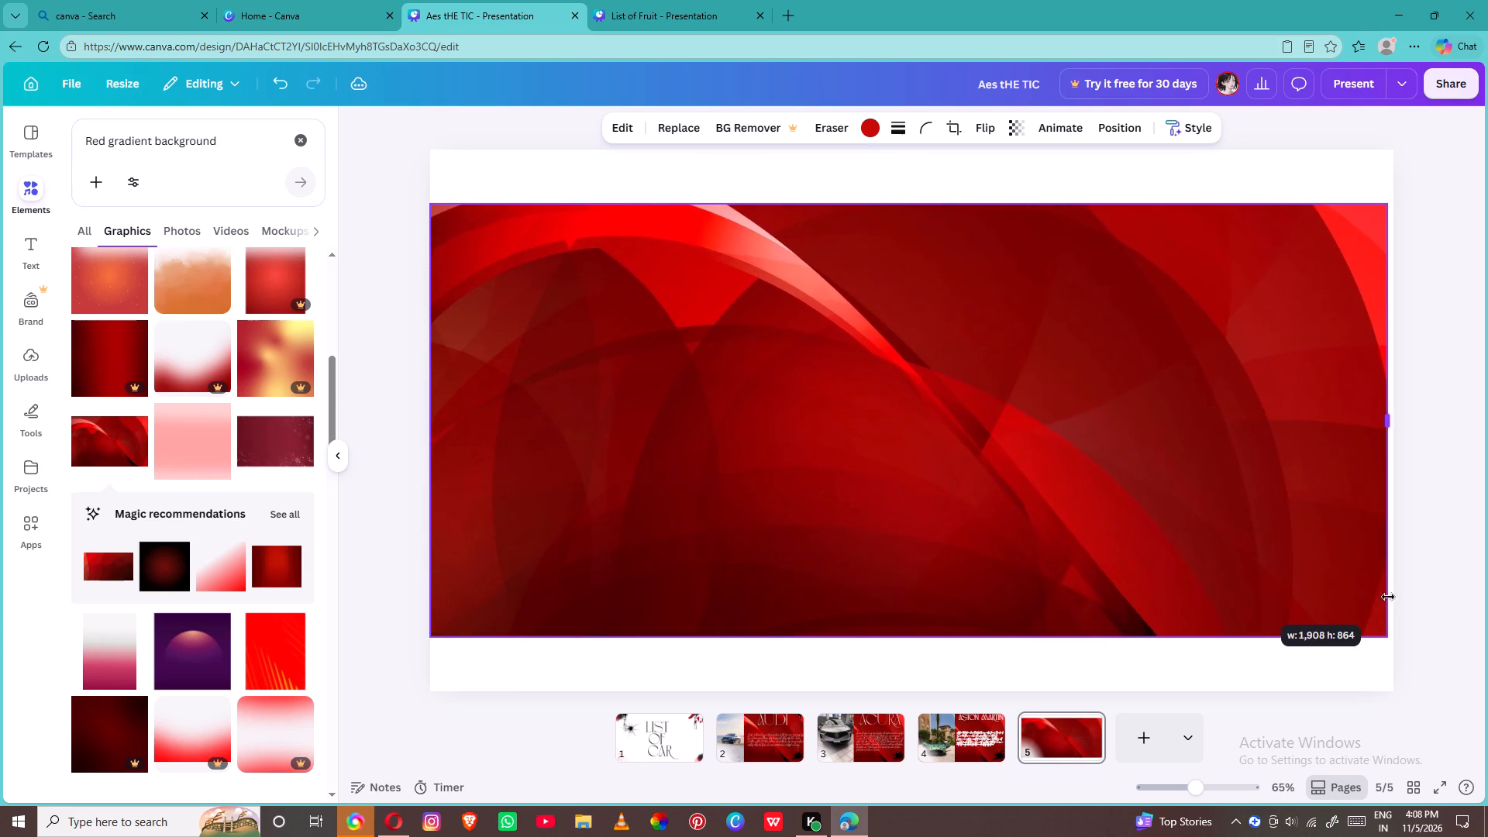
pyautogui.moveTo(1388, 597); pyautogui.dragTo(1393, 598)
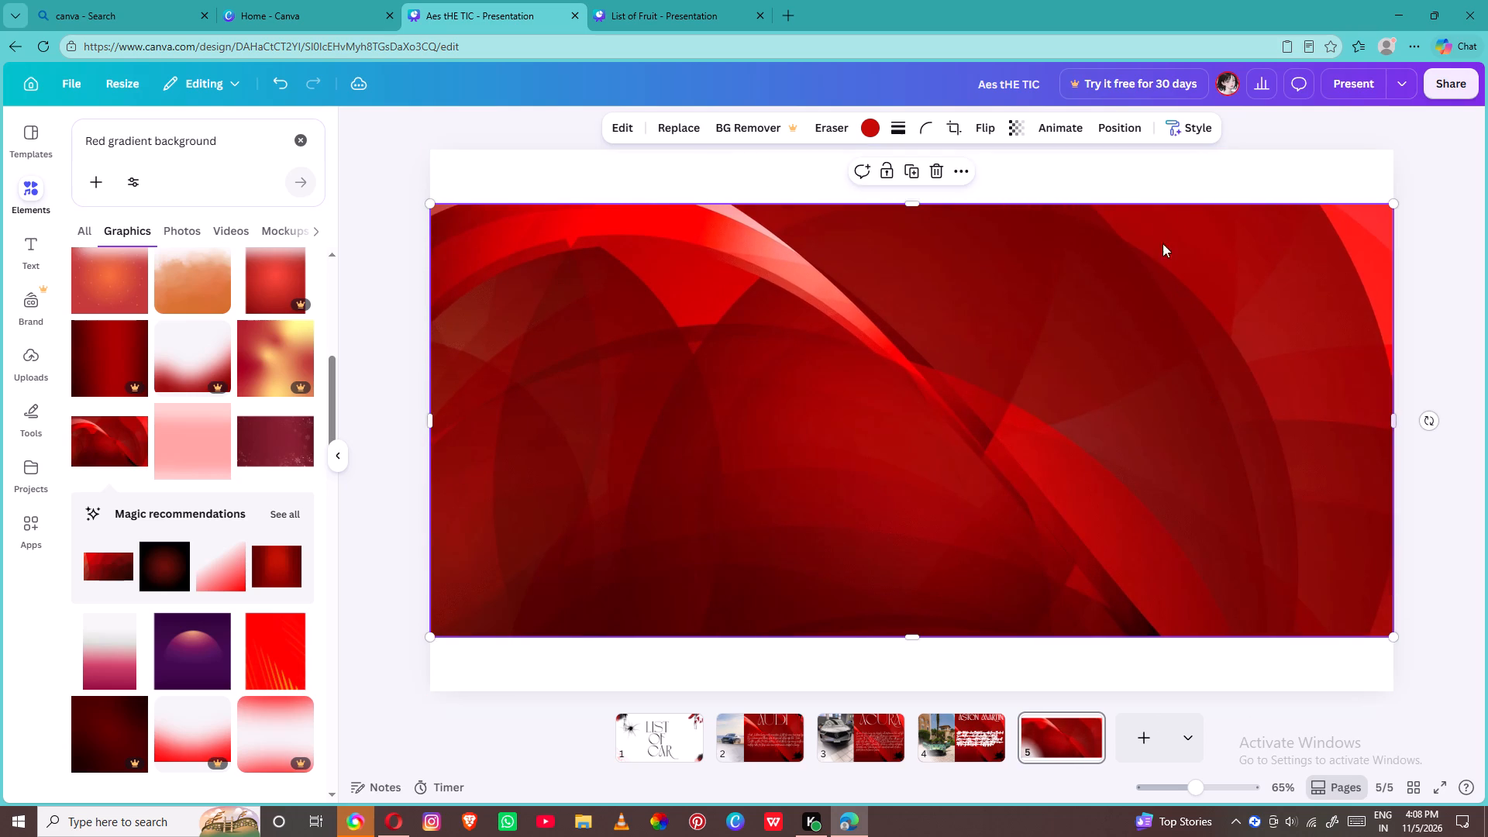
pyautogui.moveTo(1138, 204); pyautogui.dragTo(1138, 143)
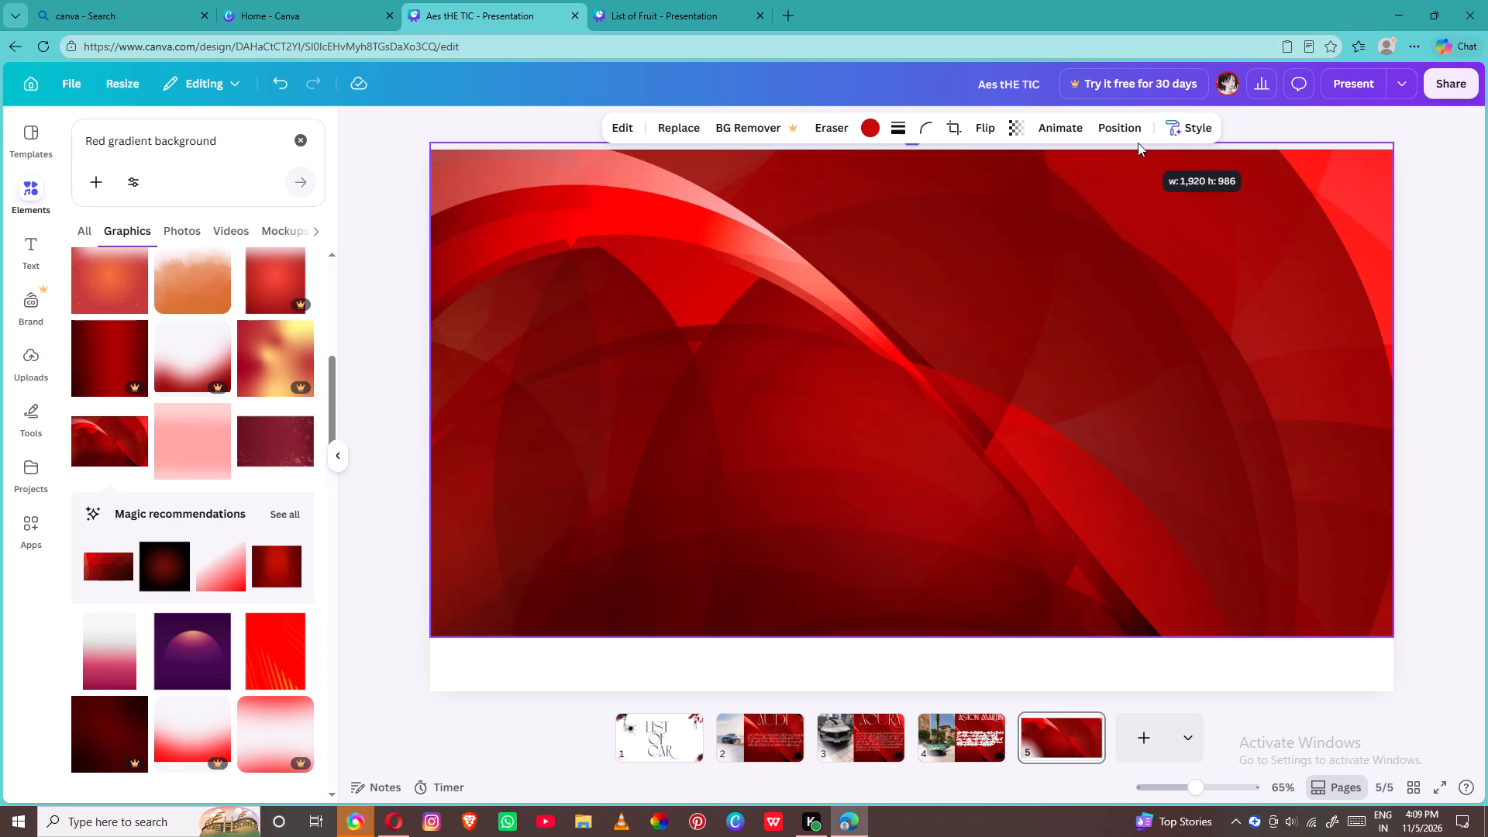
pyautogui.moveTo(1138, 143); pyautogui.dragTo(1139, 147)
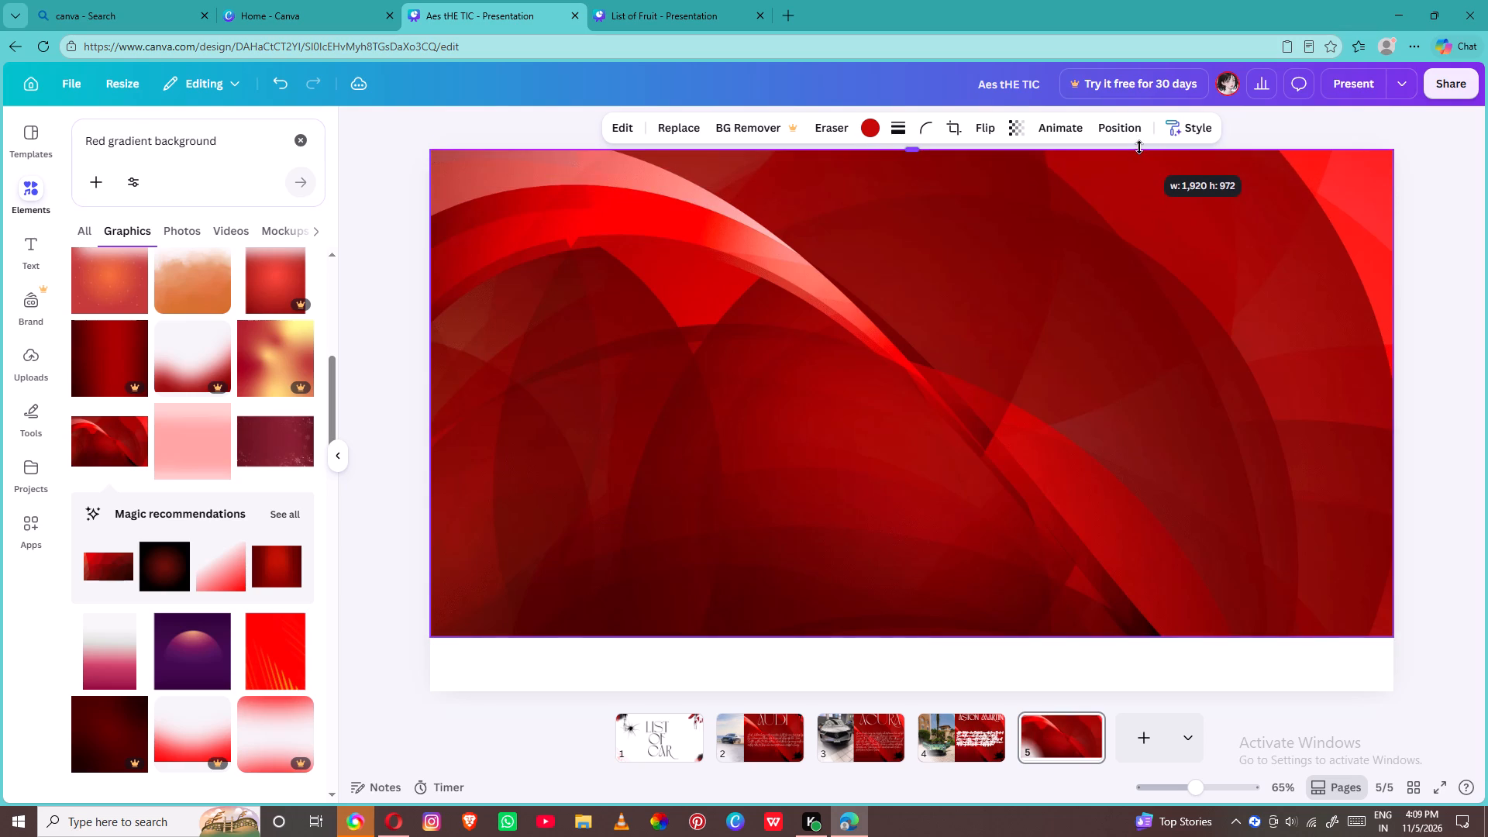
pyautogui.moveTo(1139, 147); pyautogui.dragTo(1139, 146)
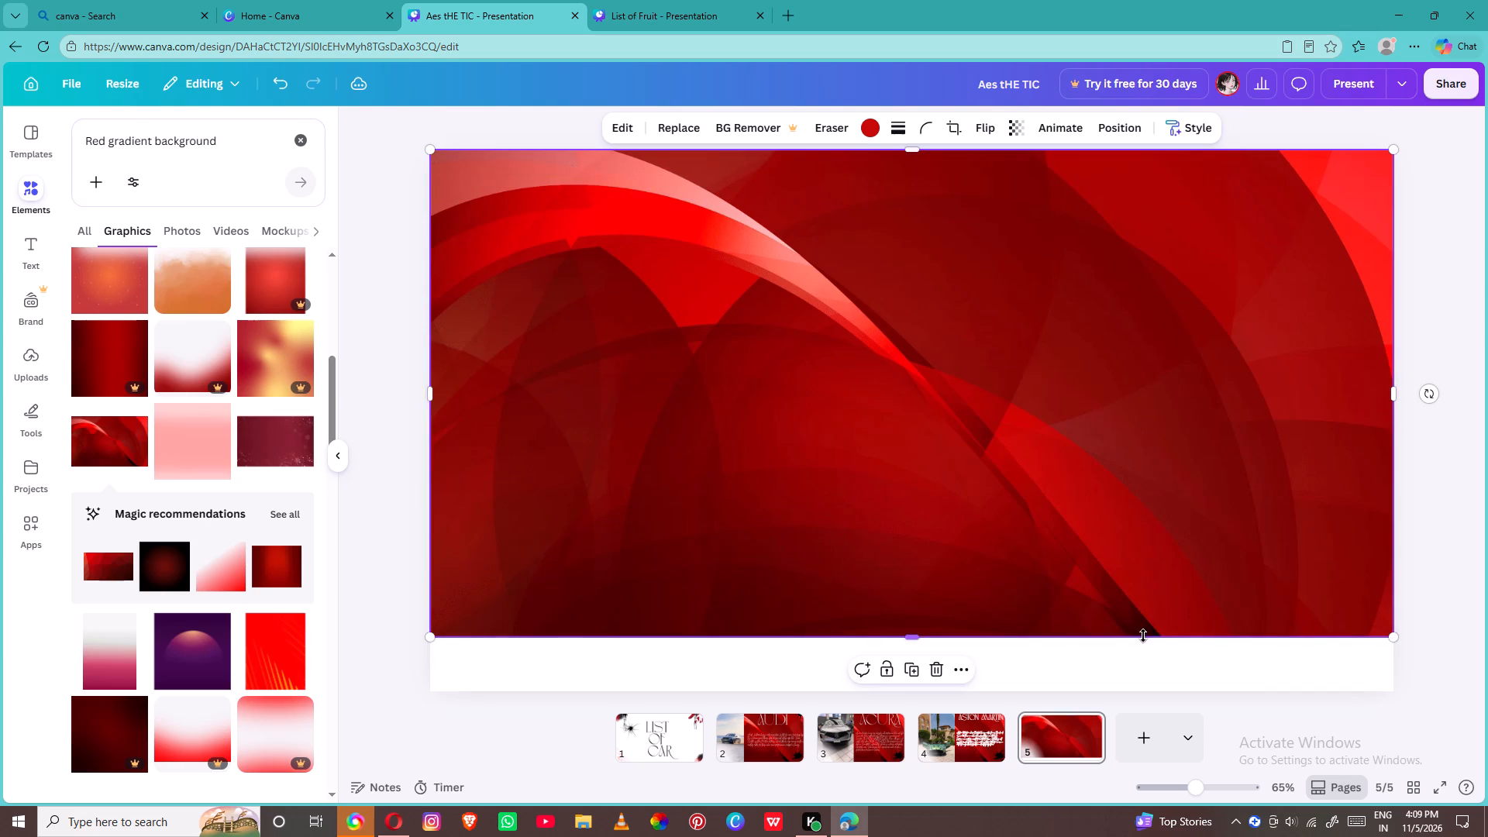
pyautogui.moveTo(1143, 635); pyautogui.dragTo(1151, 694)
pyautogui.click(1151, 694)
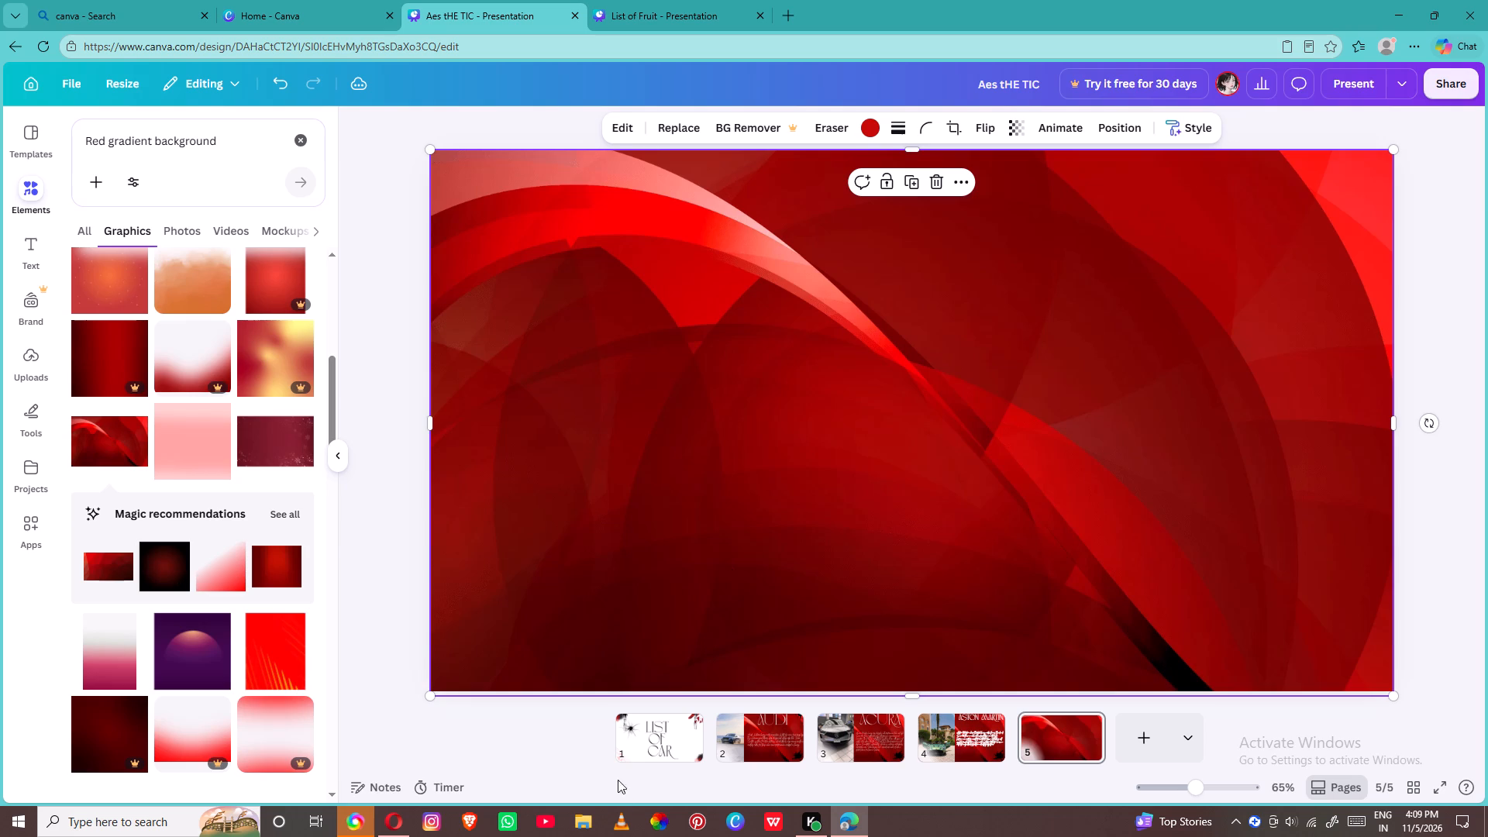
# Check the A-to-Z car list in the Opera browser for the next brand, and search Google Images for "alfa romeo car".
pyautogui.click(349, 823)
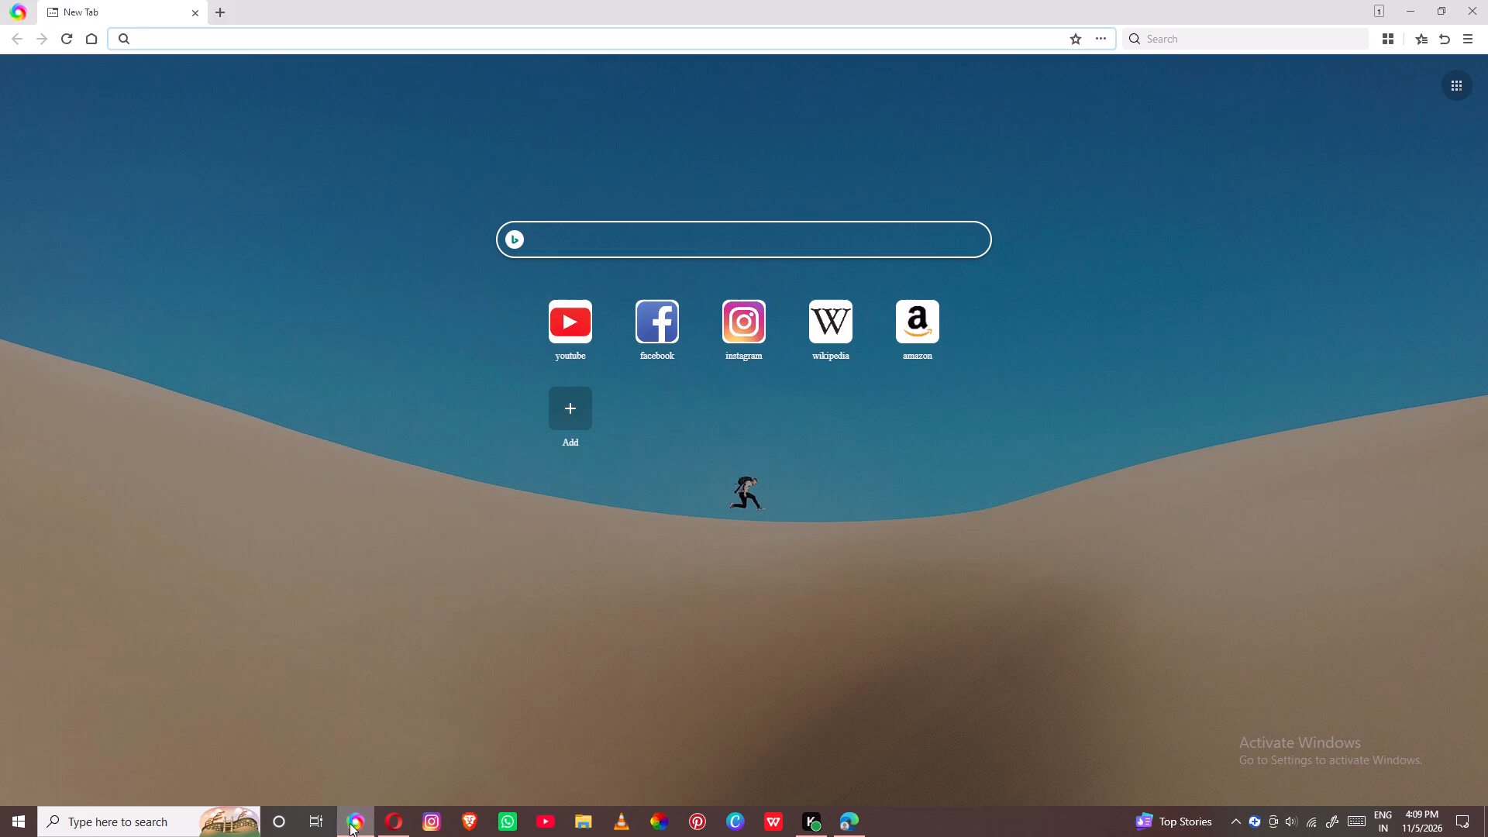
pyautogui.click(387, 825)
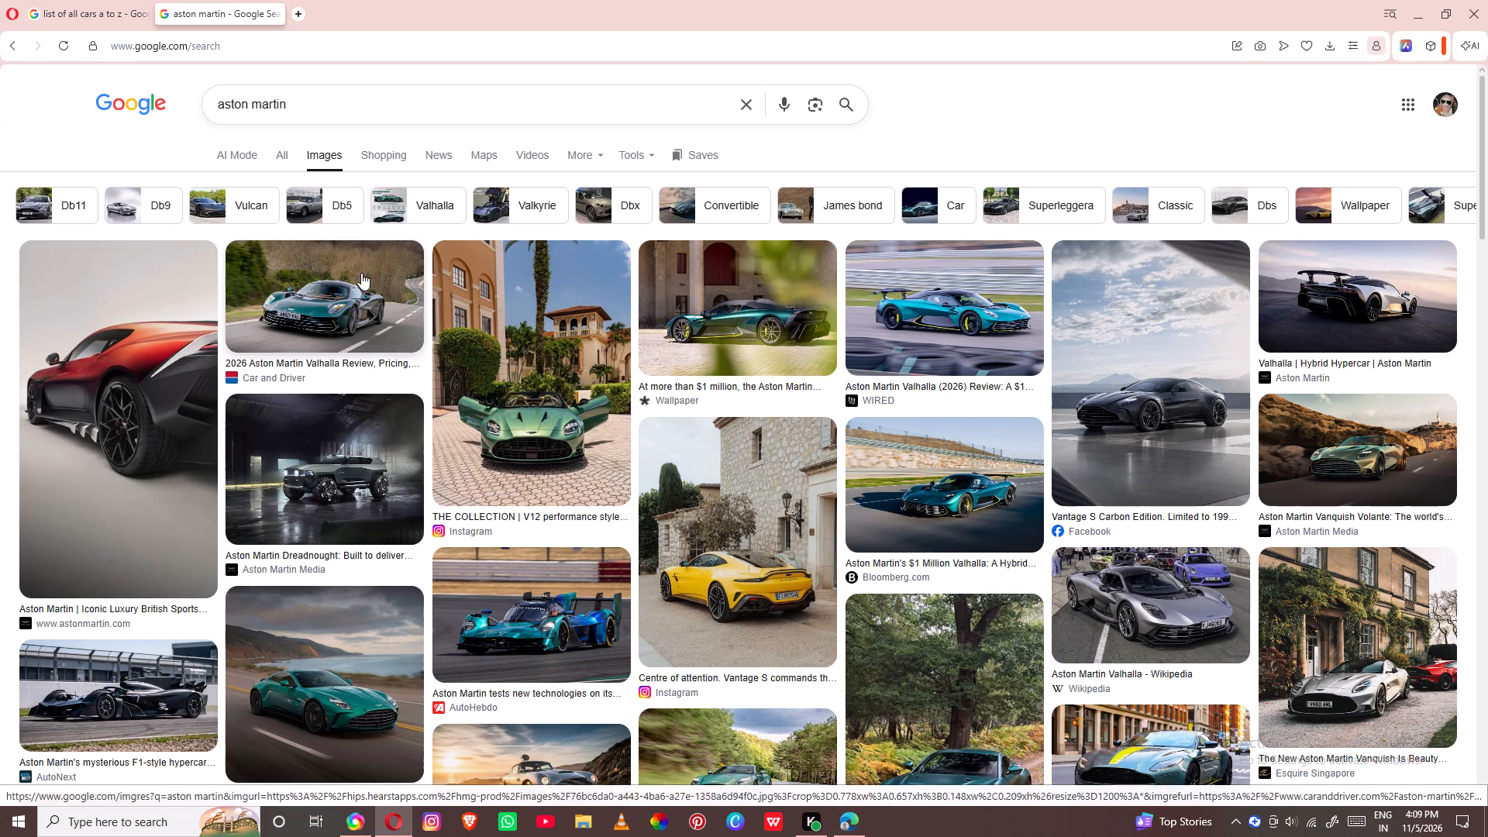
pyautogui.click(104, 17)
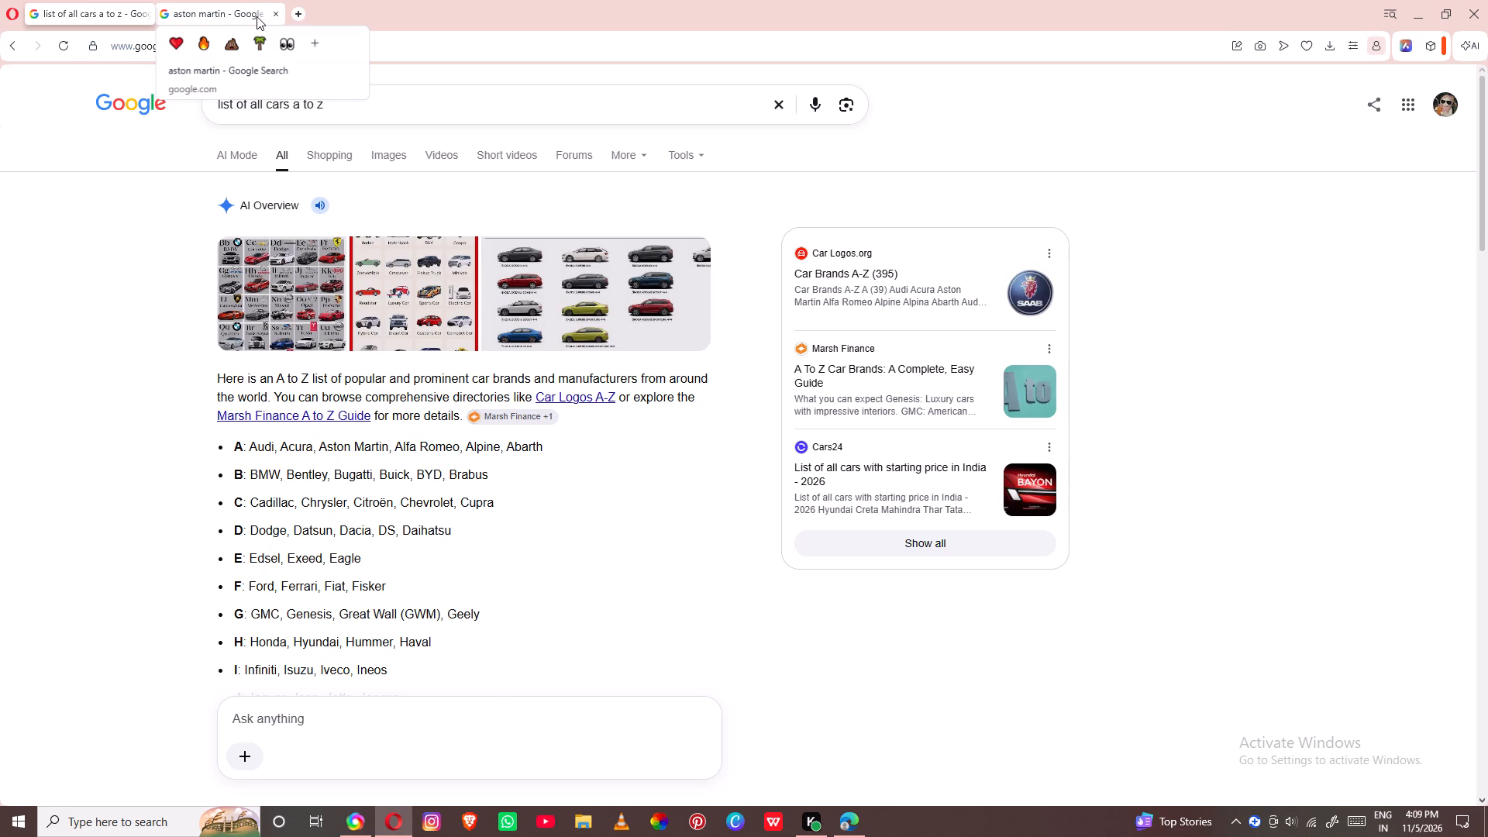
pyautogui.press('BackSpace')
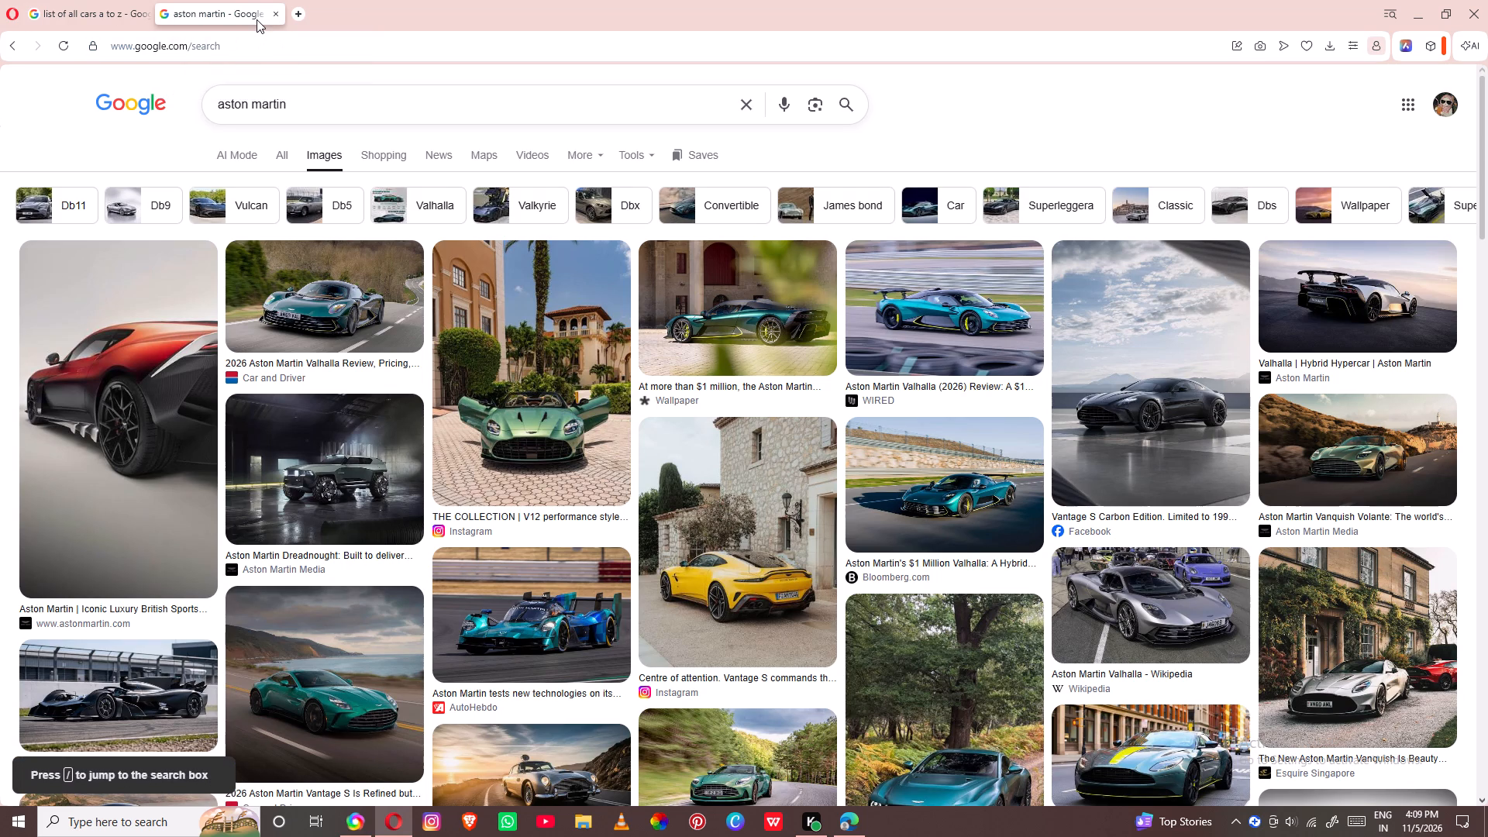
pyautogui.click(299, 108)
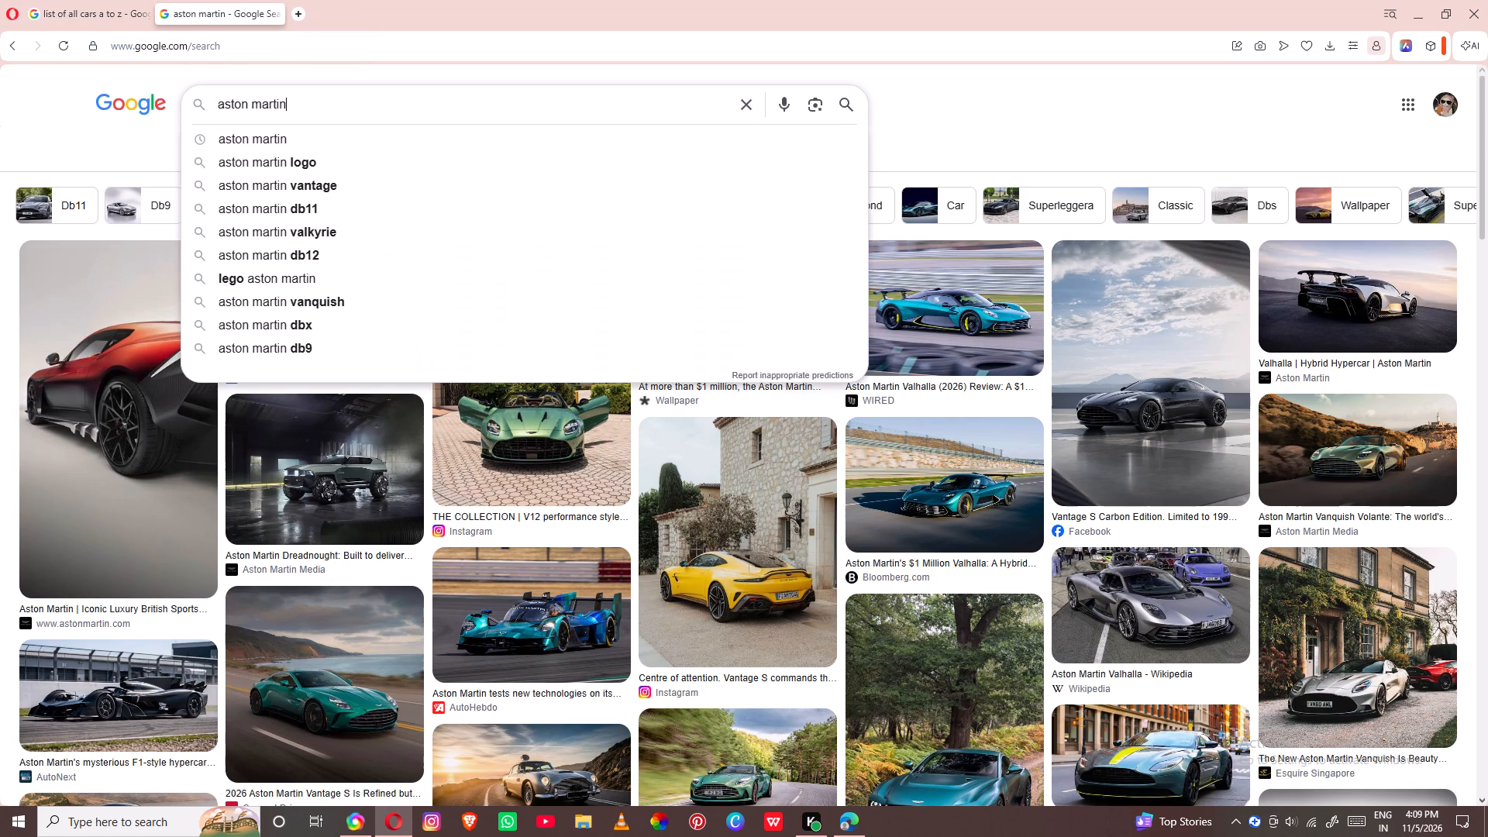
pyautogui.press('BackSpace')
pyautogui.press('BackSpace')
pyautogui.press('BackSpace')
pyautogui.press('BackSpace')
pyautogui.press('BackSpace')
pyautogui.press('BackSpace')
pyautogui.press('BackSpace')
pyautogui.press('BackSpace')
pyautogui.press('BackSpace')
pyautogui.press('BackSpace')
pyautogui.press('BackSpace')
pyautogui.press('l')
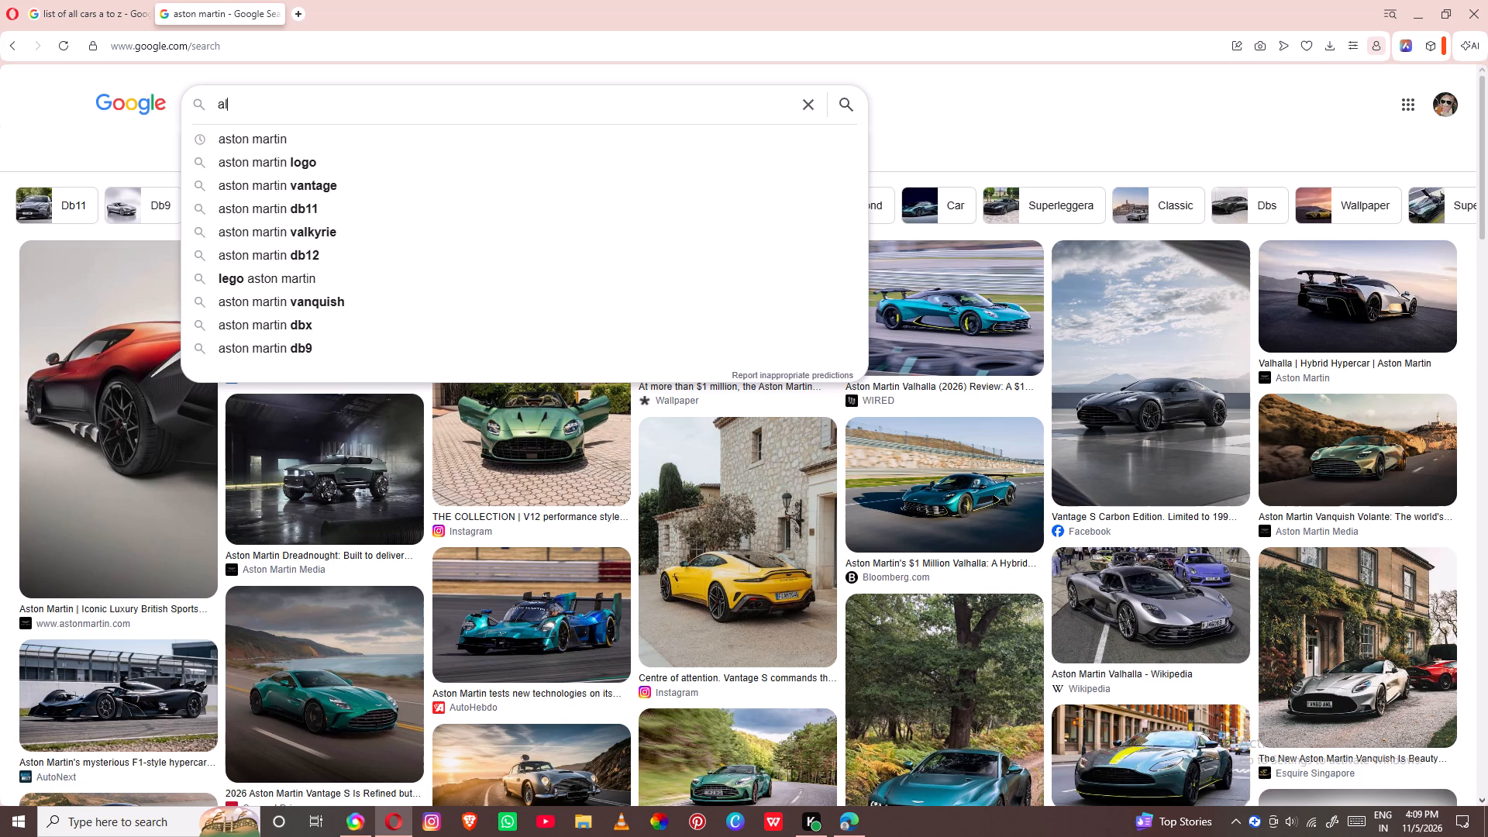
pyautogui.write('fo romeo')
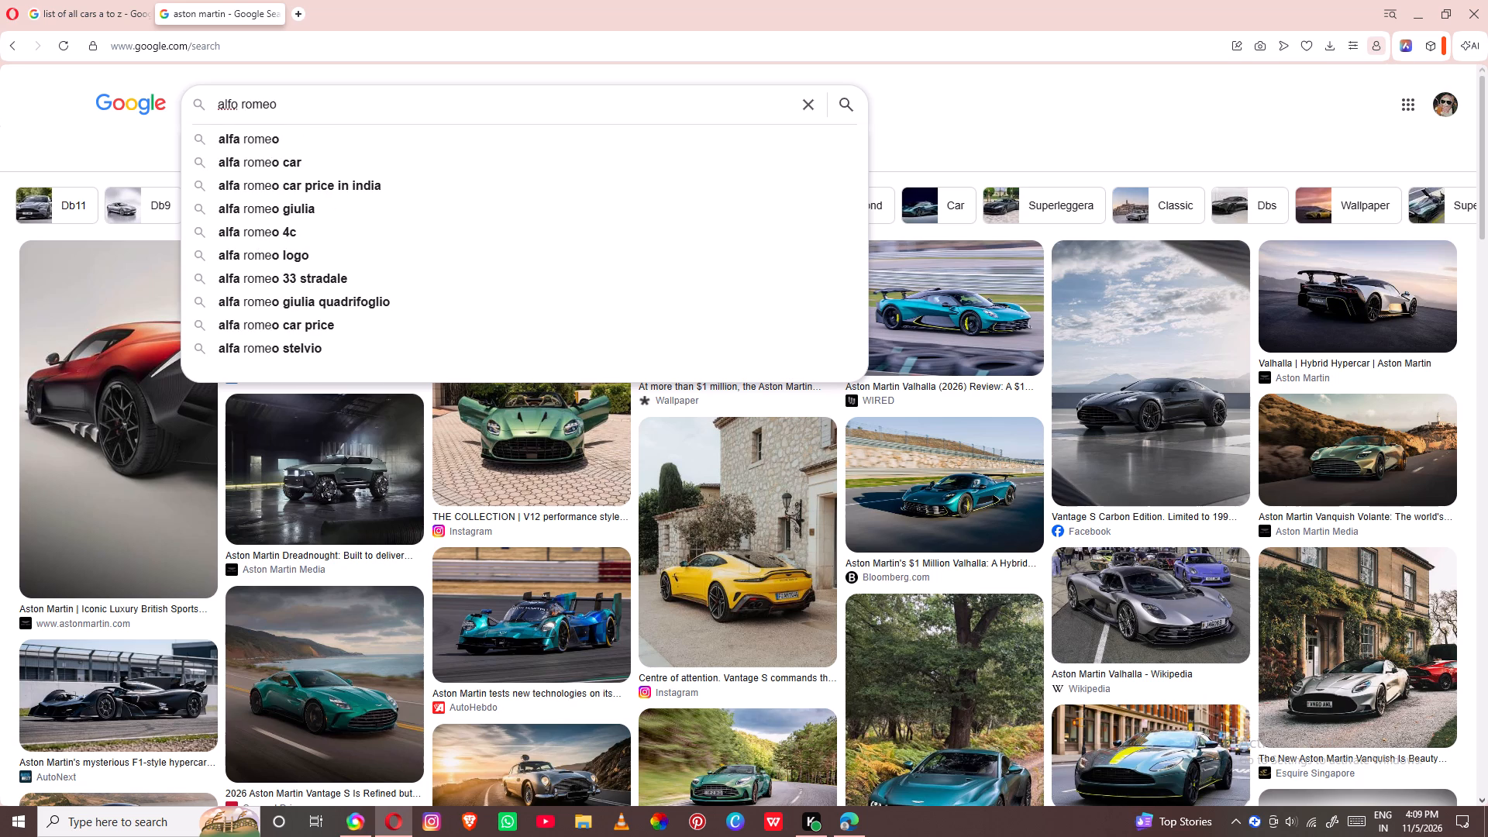
pyautogui.click(319, 162)
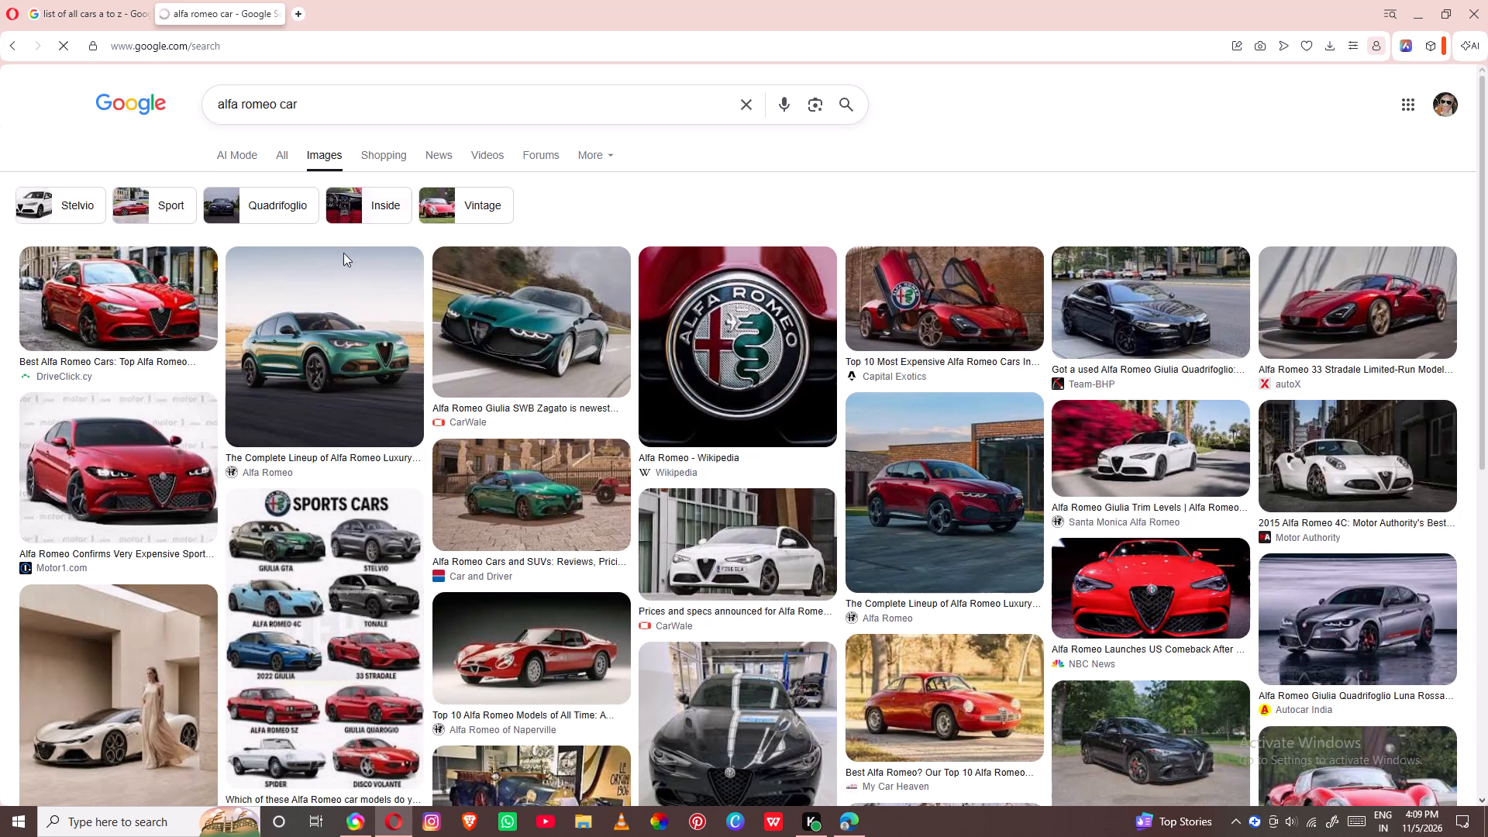
# Find the Autoweek photo of a red Alfa Romeo on a road before rocky mountains, and copy it onto page 5 of the presentation.
pyautogui.scroll(-5, 338, 329)
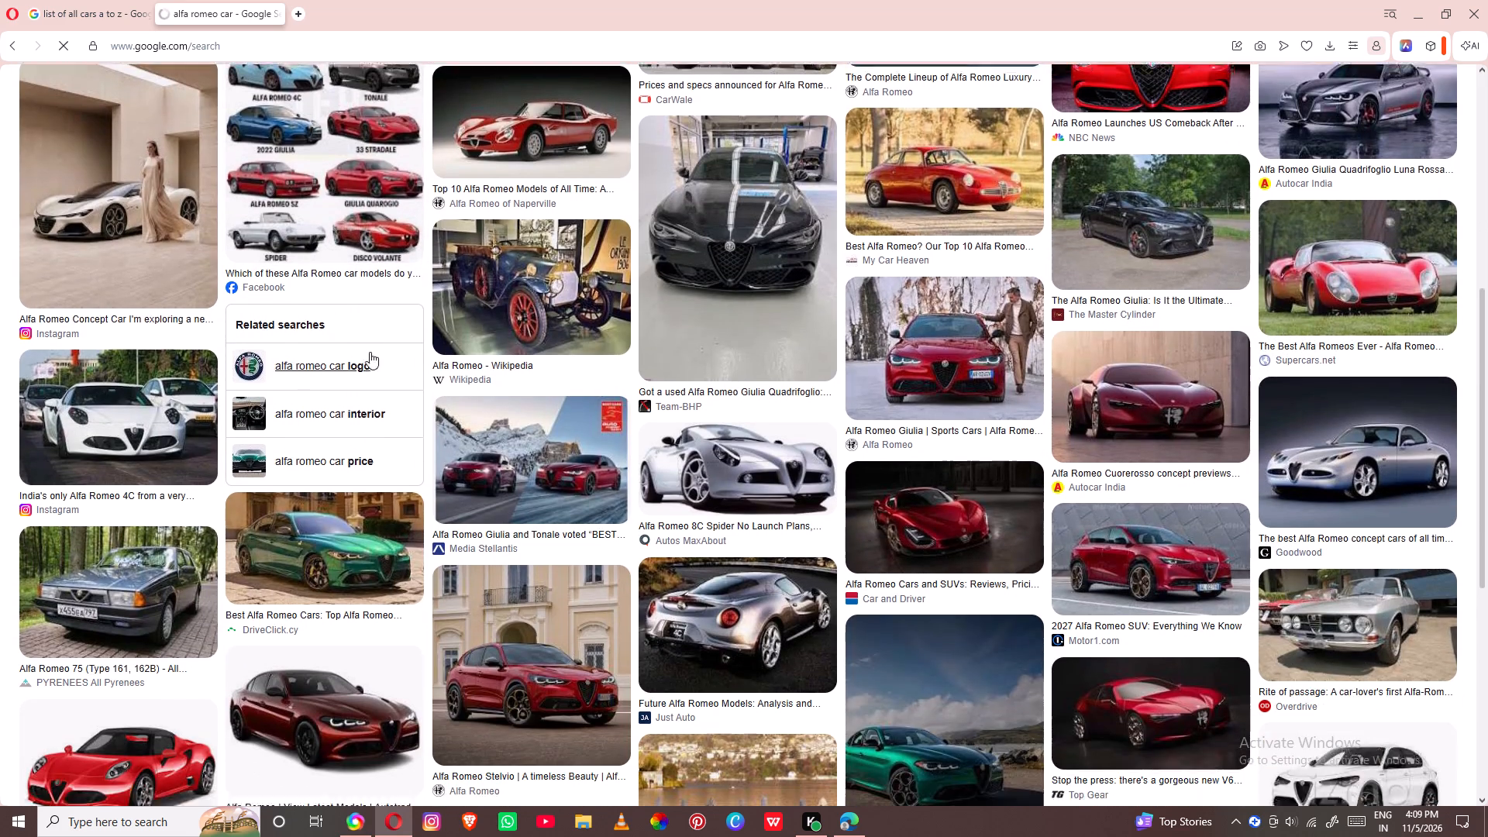
pyautogui.scroll(-2, 370, 352)
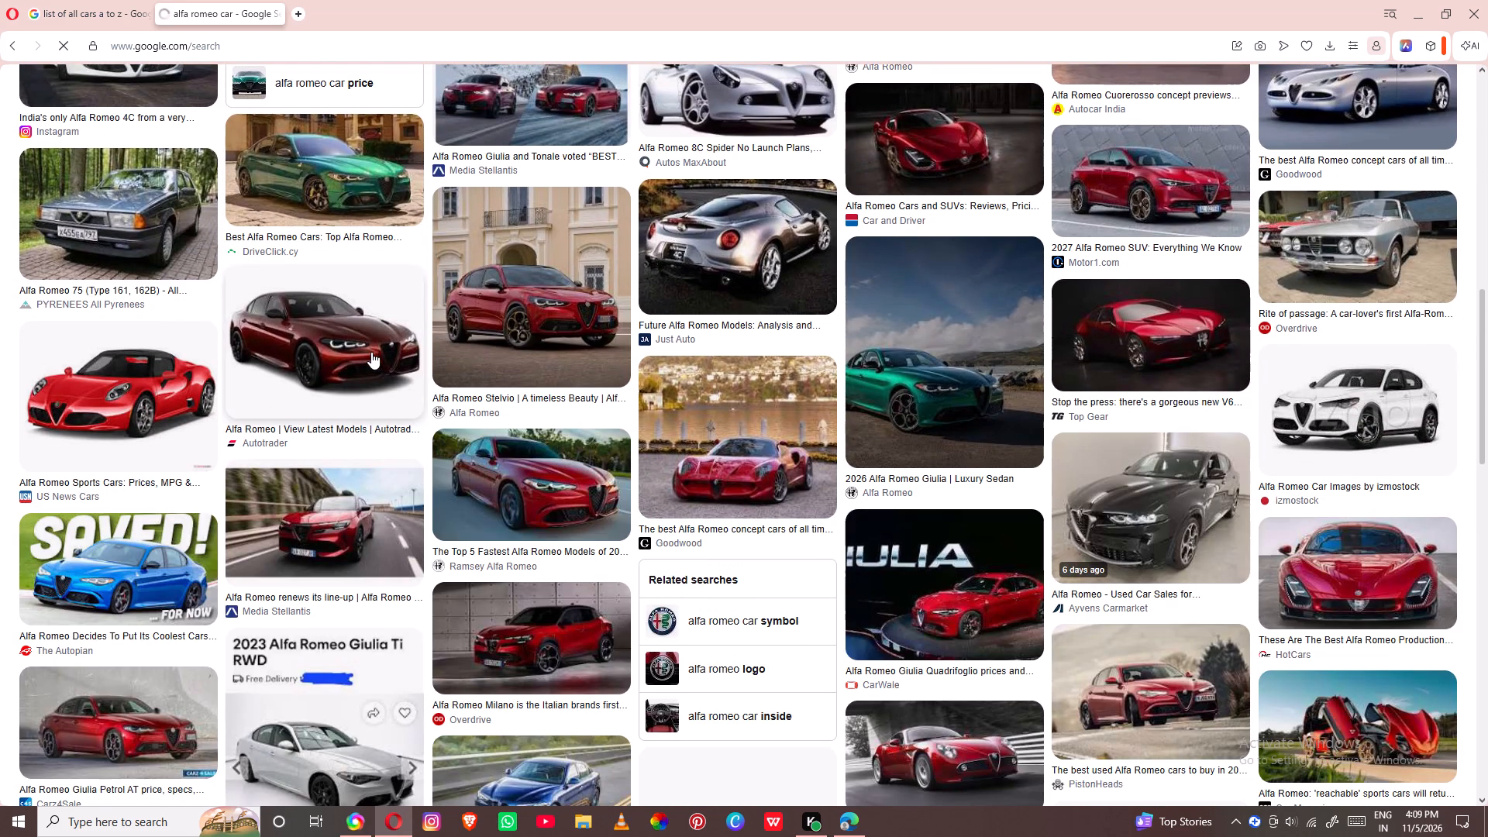
pyautogui.scroll(-3, 371, 352)
pyautogui.scroll(1, 371, 352)
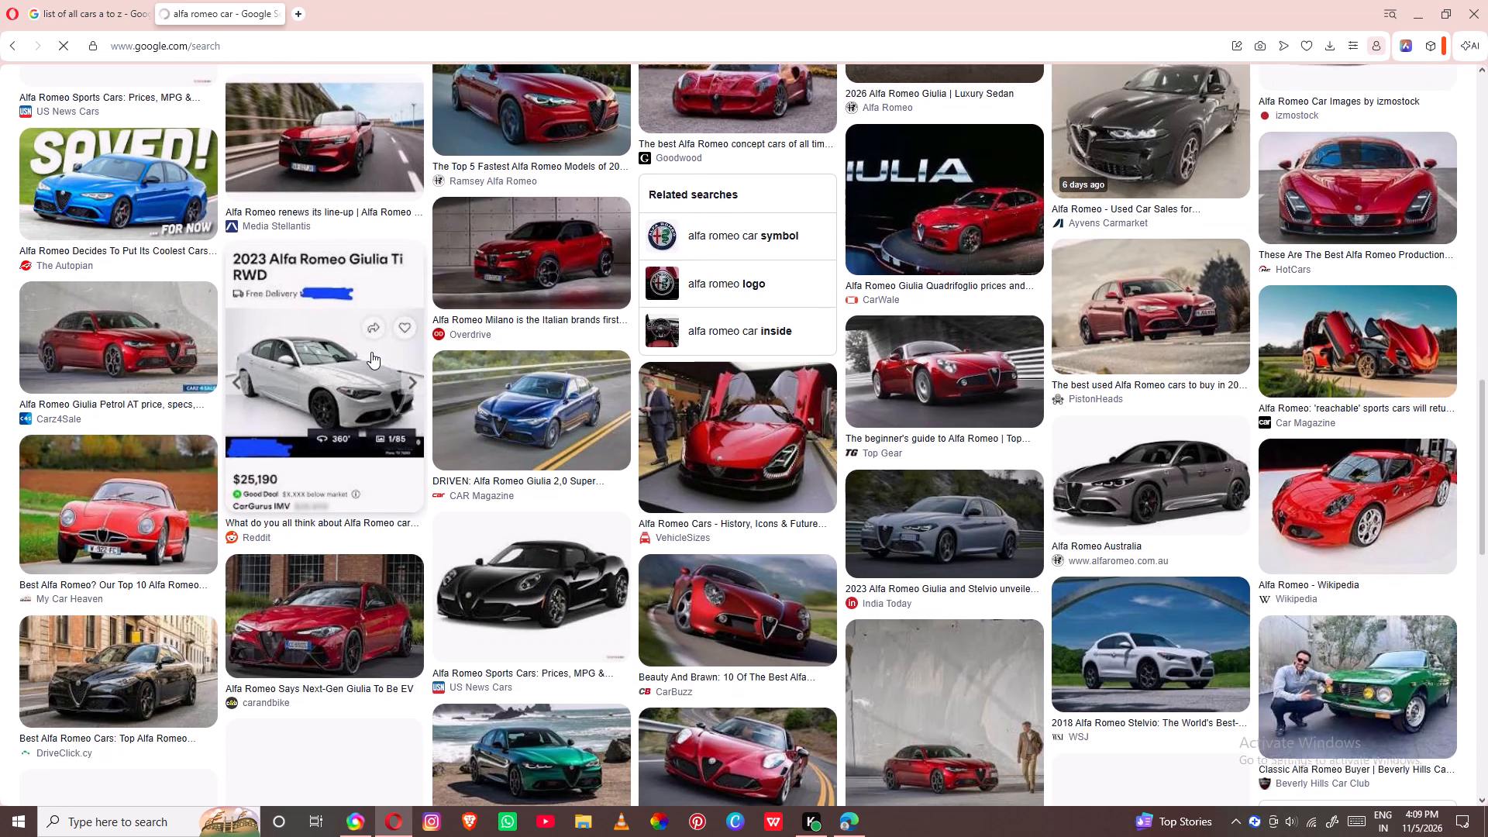
pyautogui.scroll(-3, 371, 352)
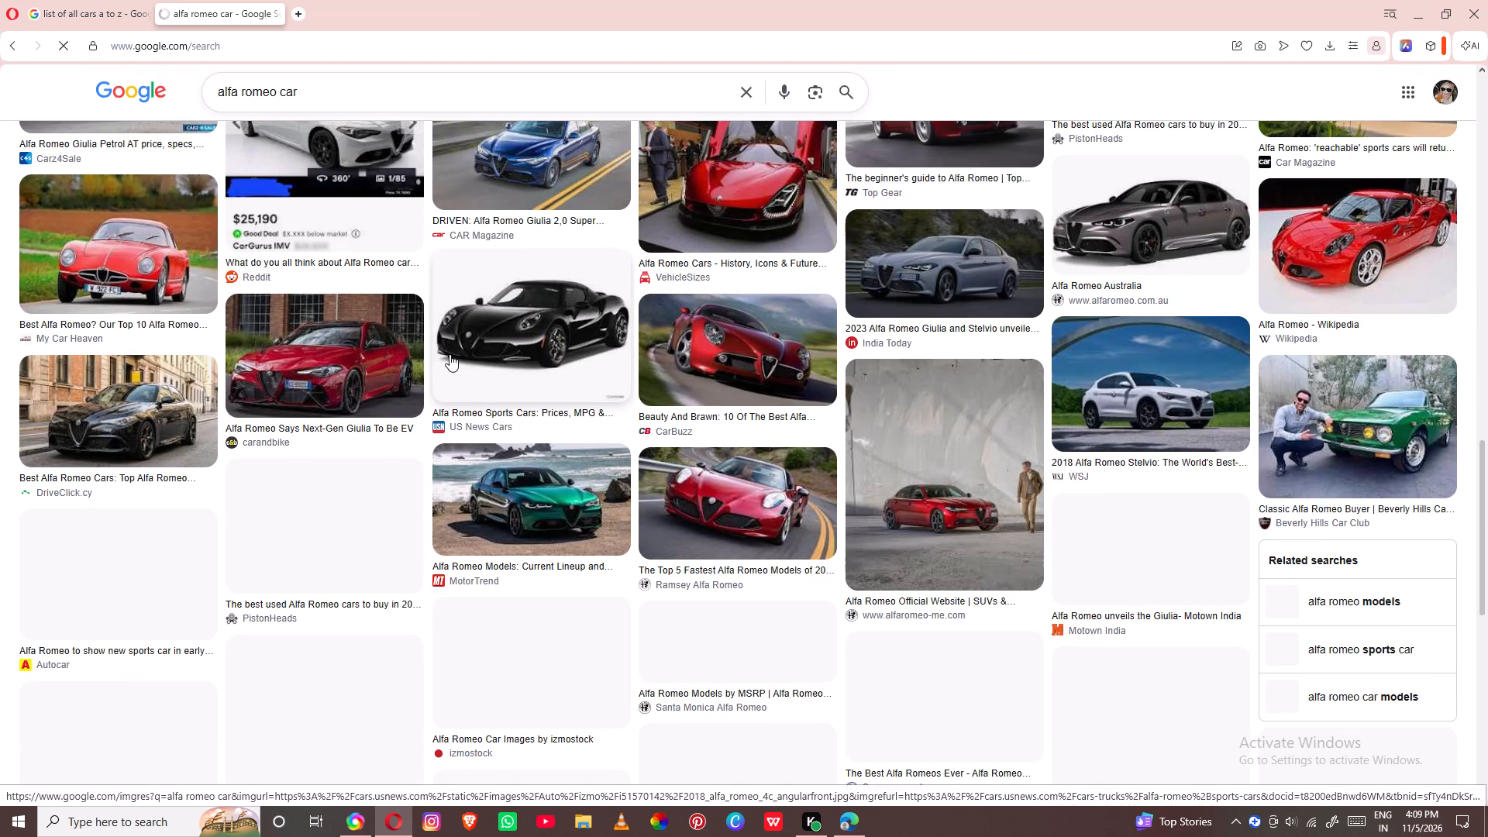
pyautogui.scroll(-3, 449, 354)
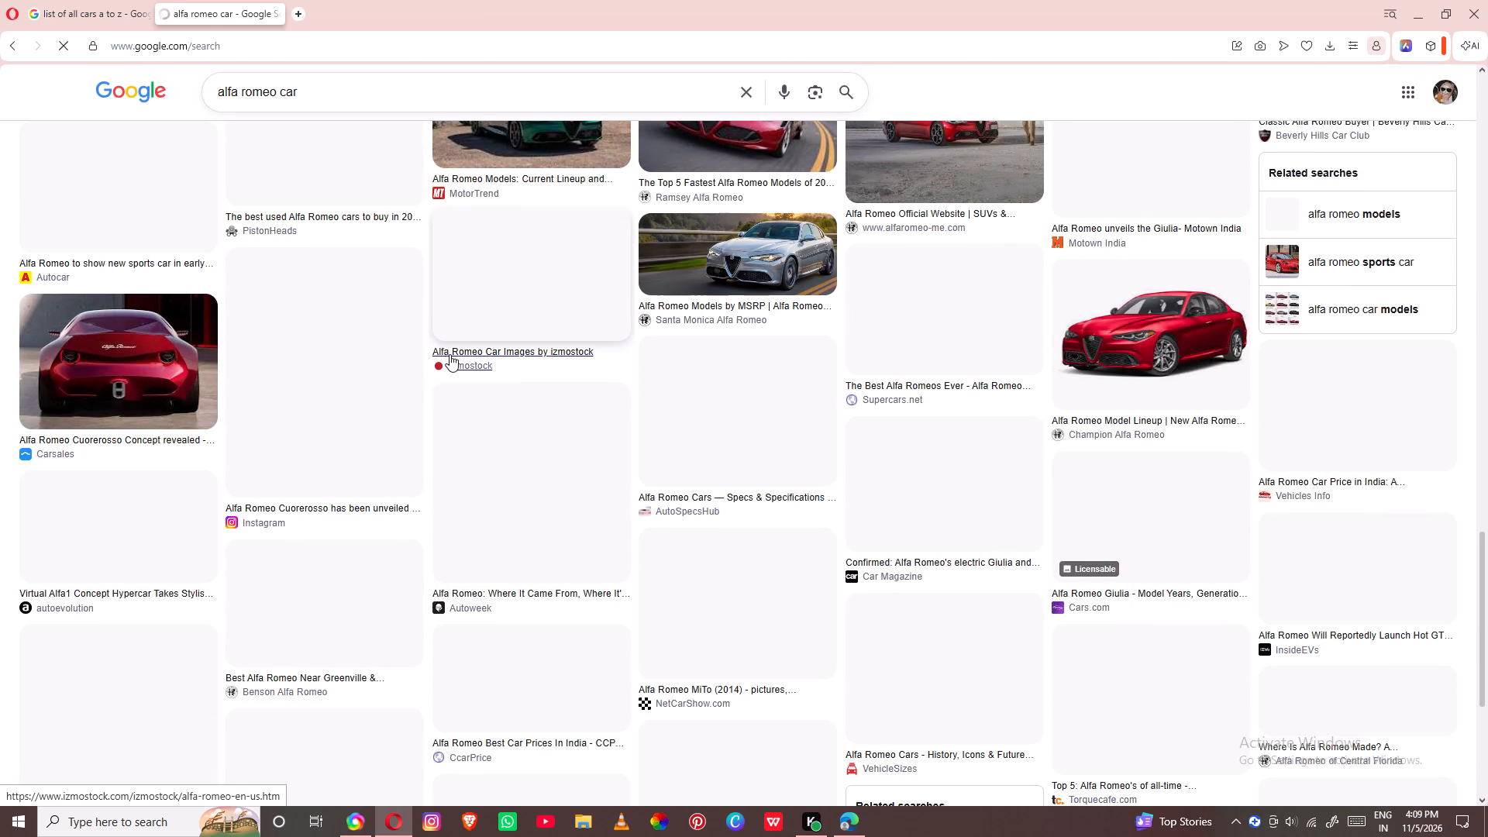
pyautogui.scroll(1, 449, 354)
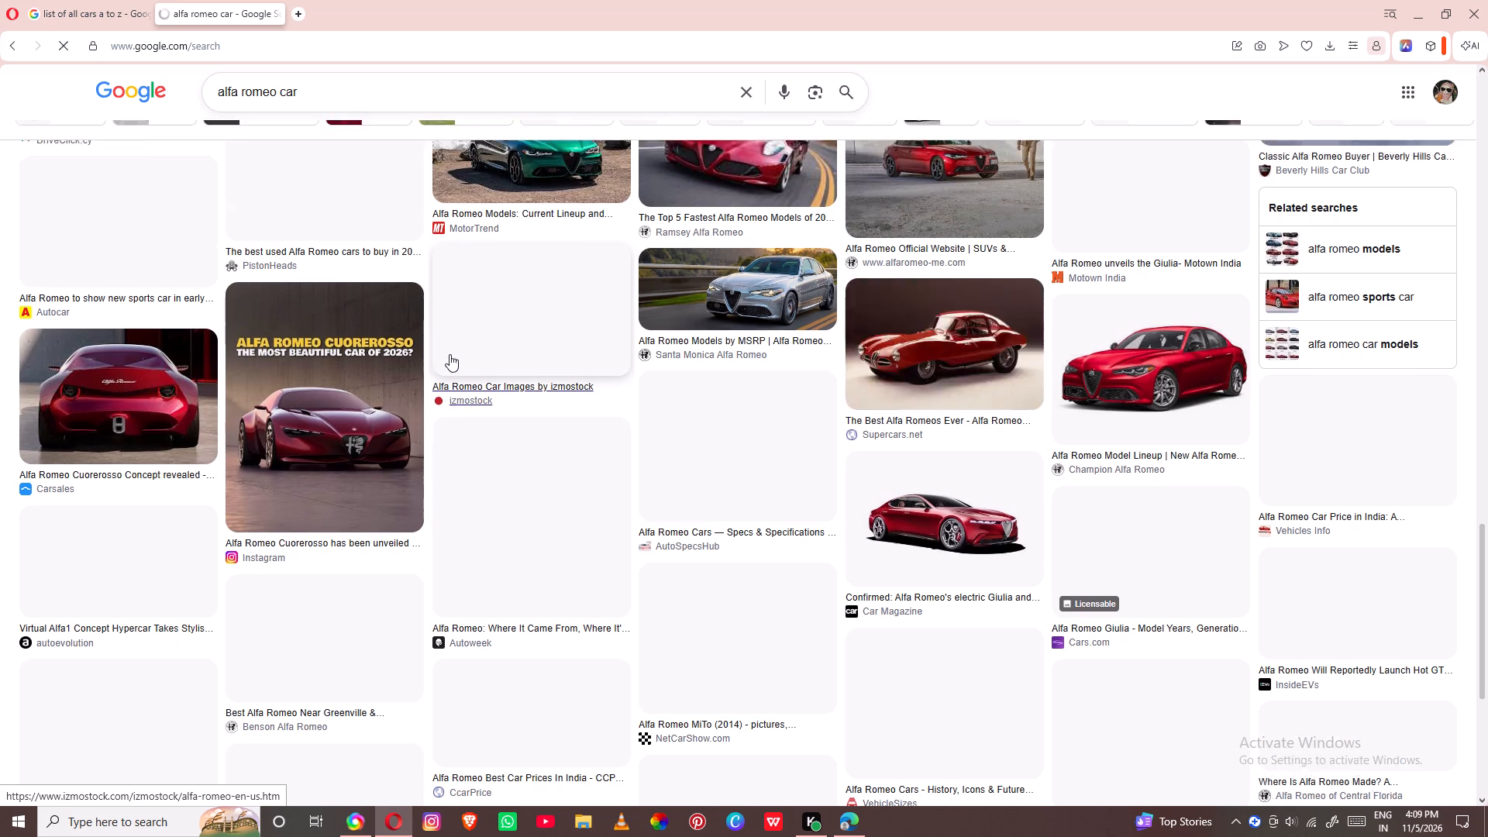
pyautogui.scroll(11, 449, 354)
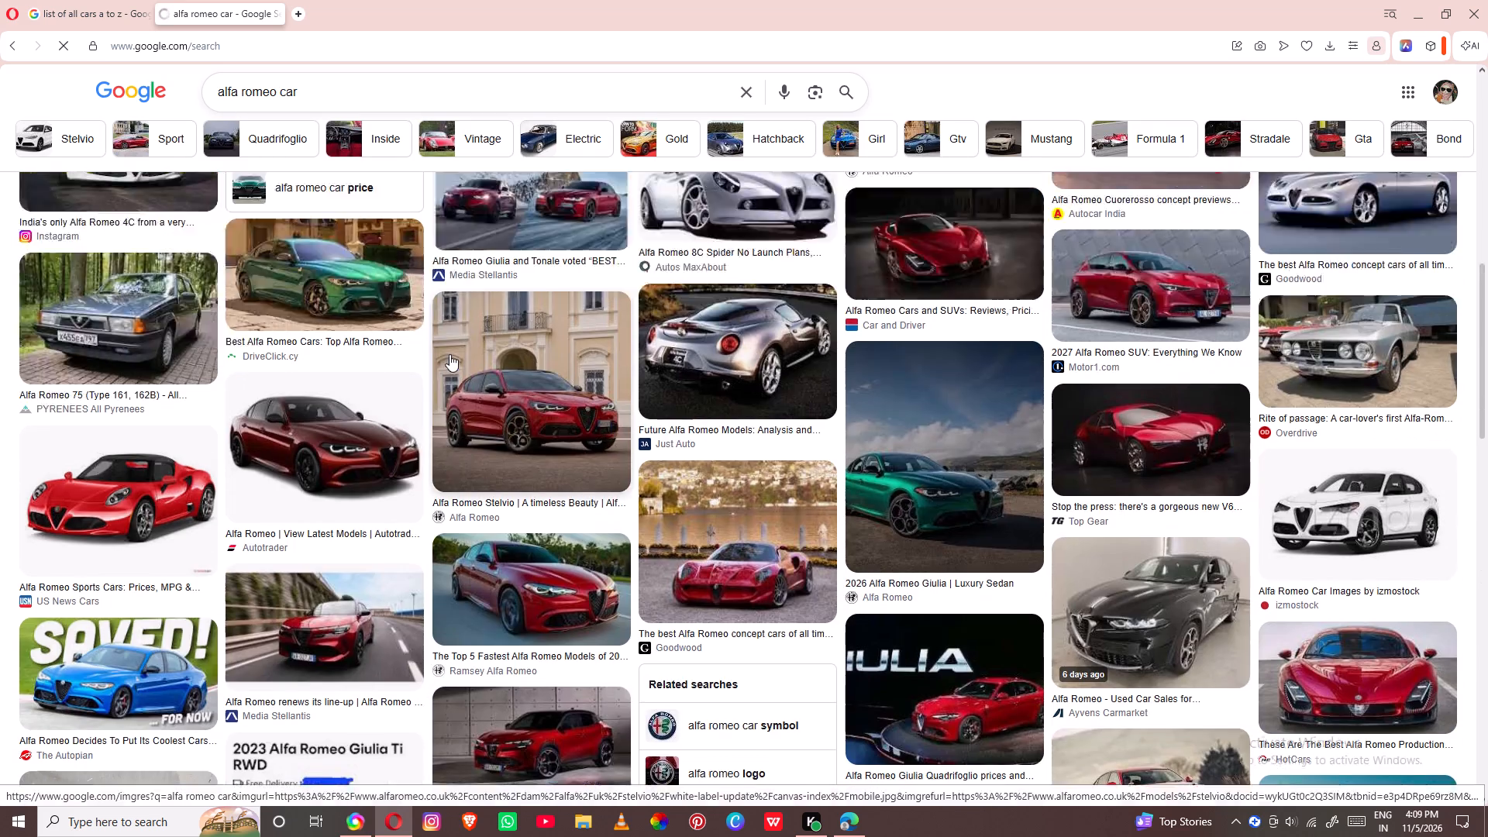
pyautogui.scroll(3, 449, 354)
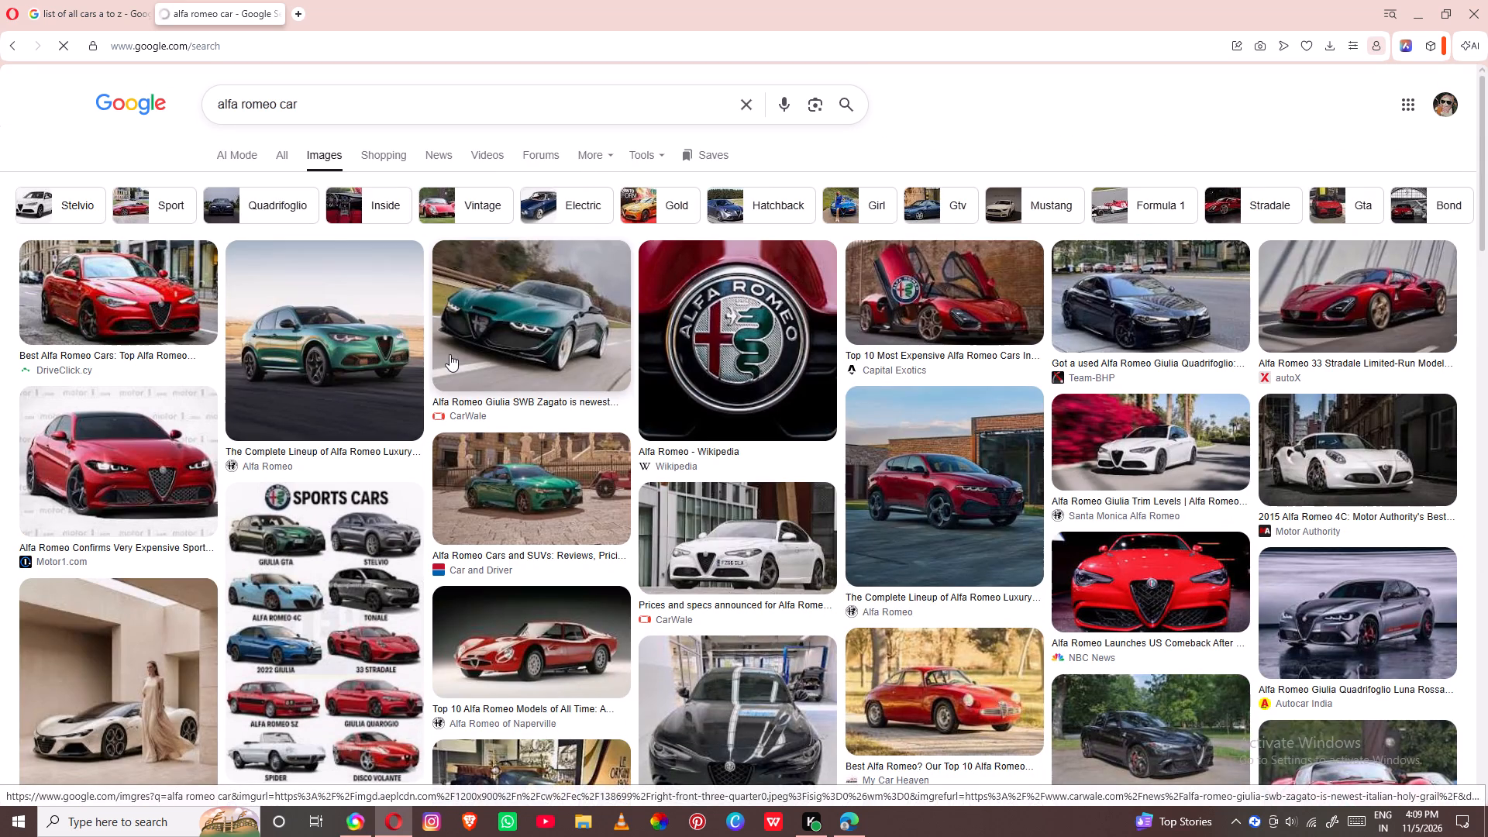
pyautogui.scroll(2, 449, 354)
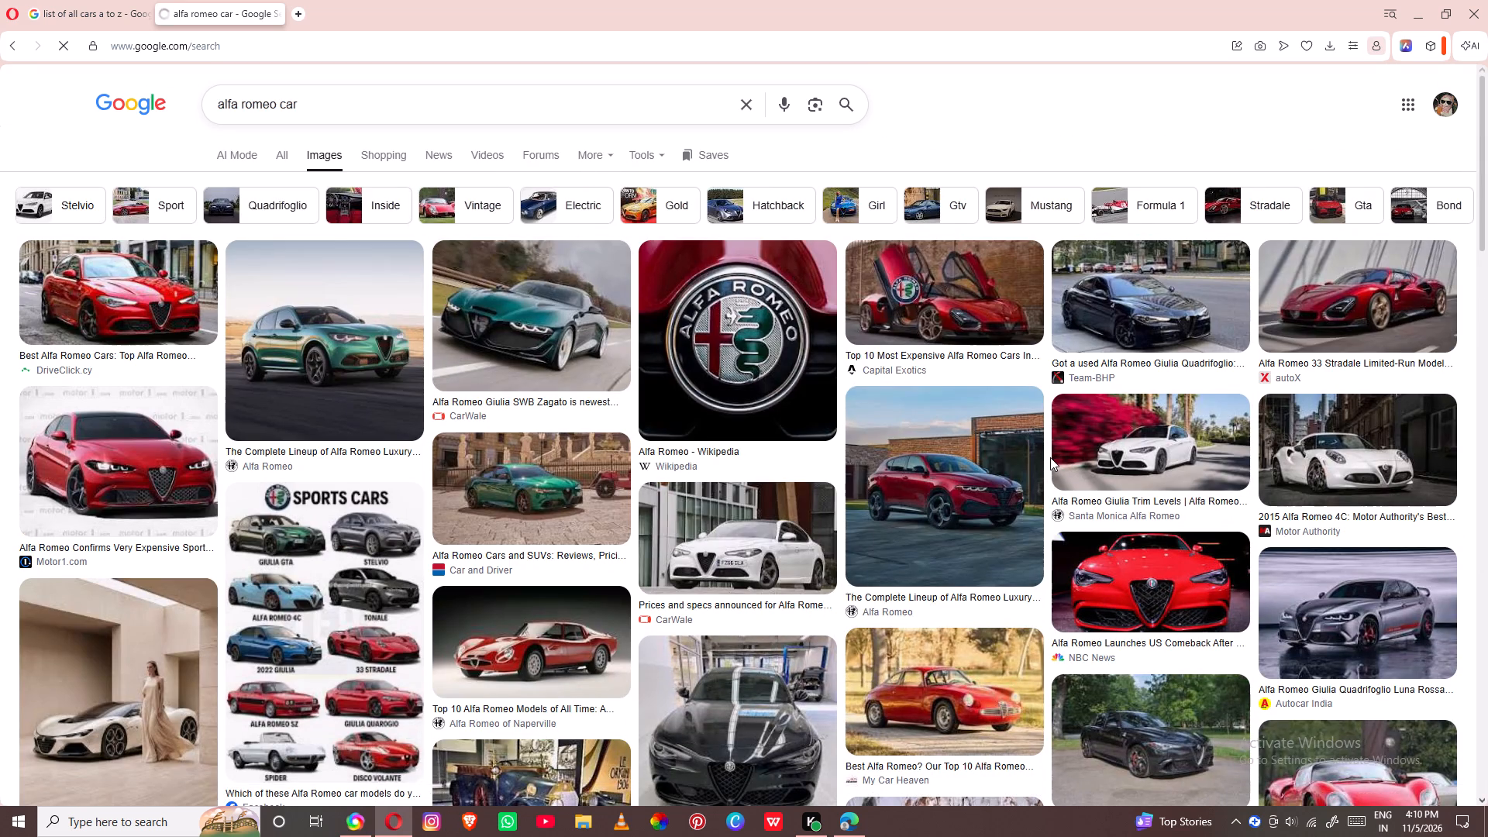
pyautogui.scroll(-2, 1049, 457)
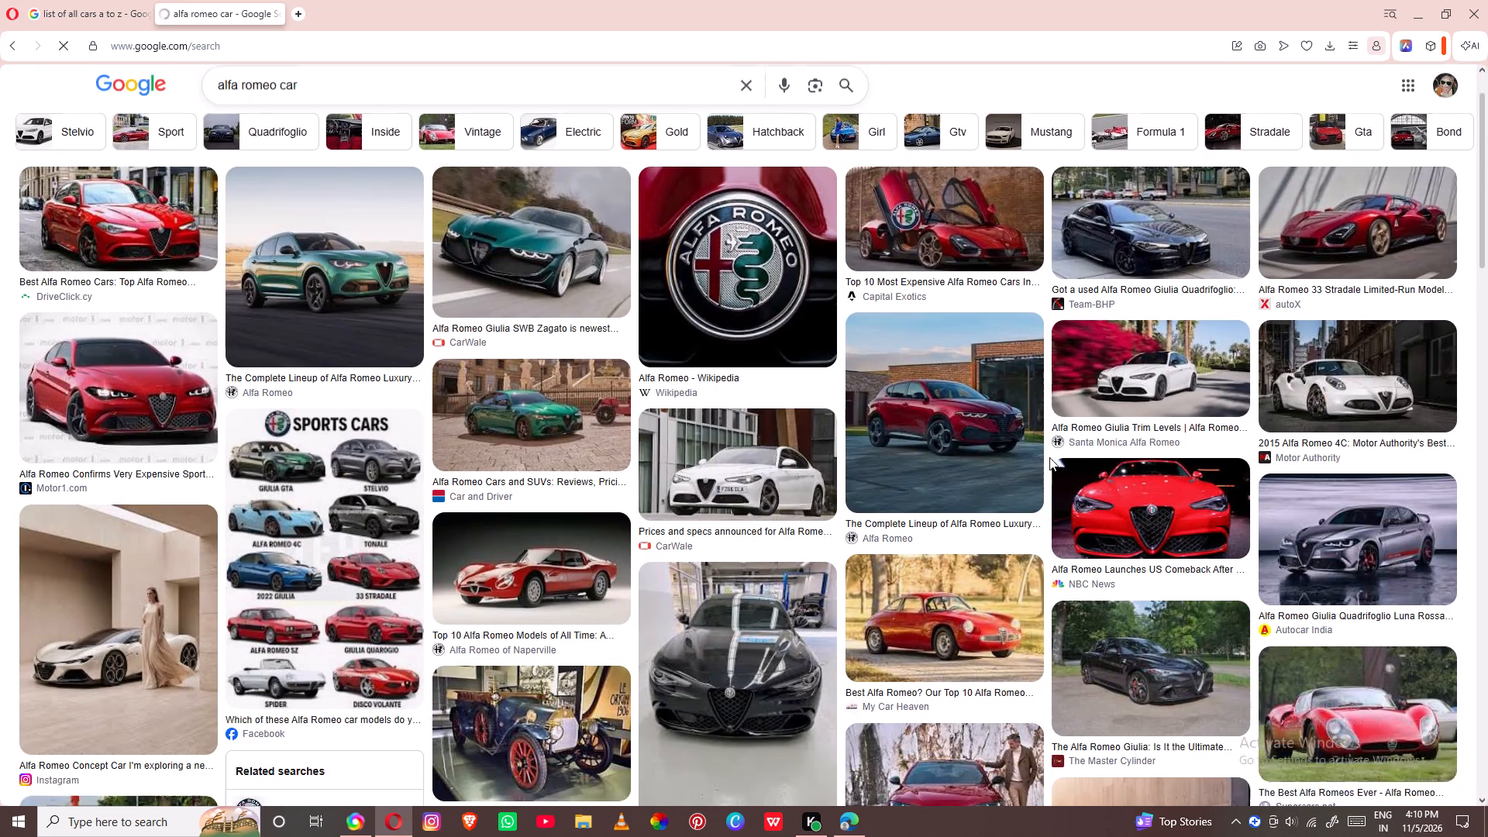
pyautogui.scroll(-1, 1049, 457)
pyautogui.scroll(1, 1048, 457)
pyautogui.scroll(-4, 1048, 457)
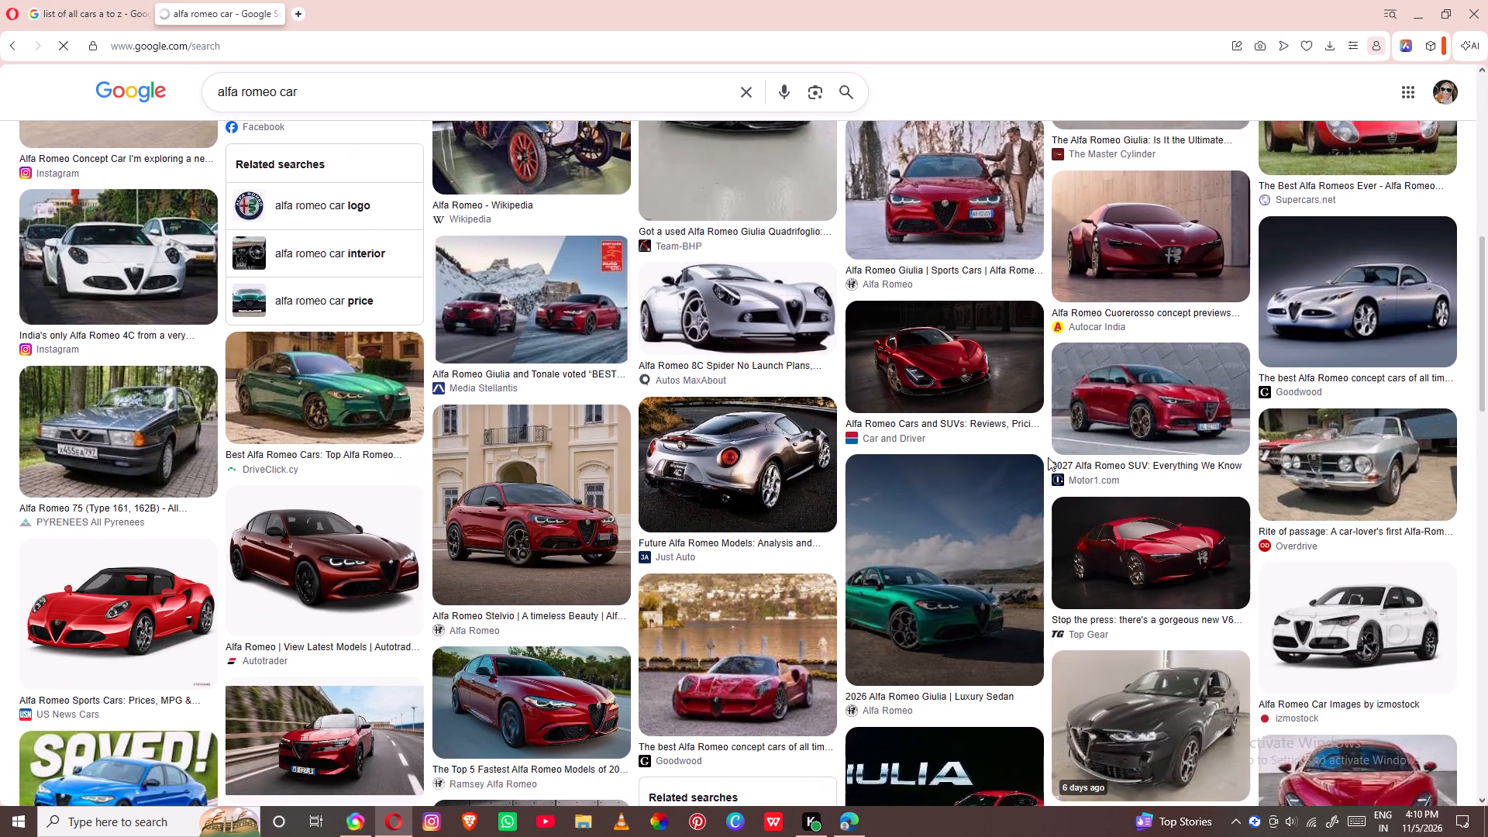
pyautogui.scroll(-1, 1048, 457)
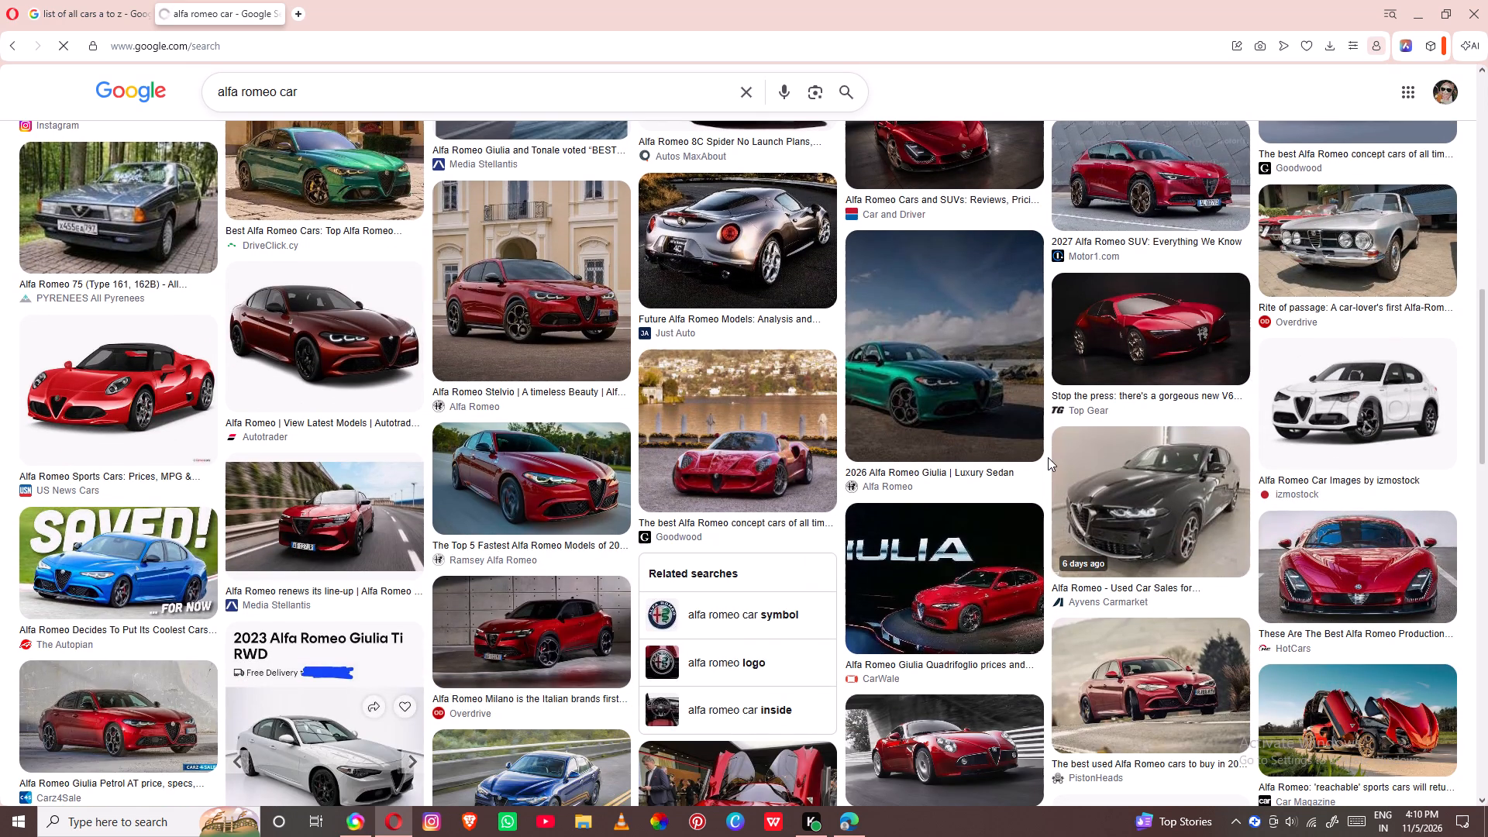
pyautogui.scroll(-10, 1048, 457)
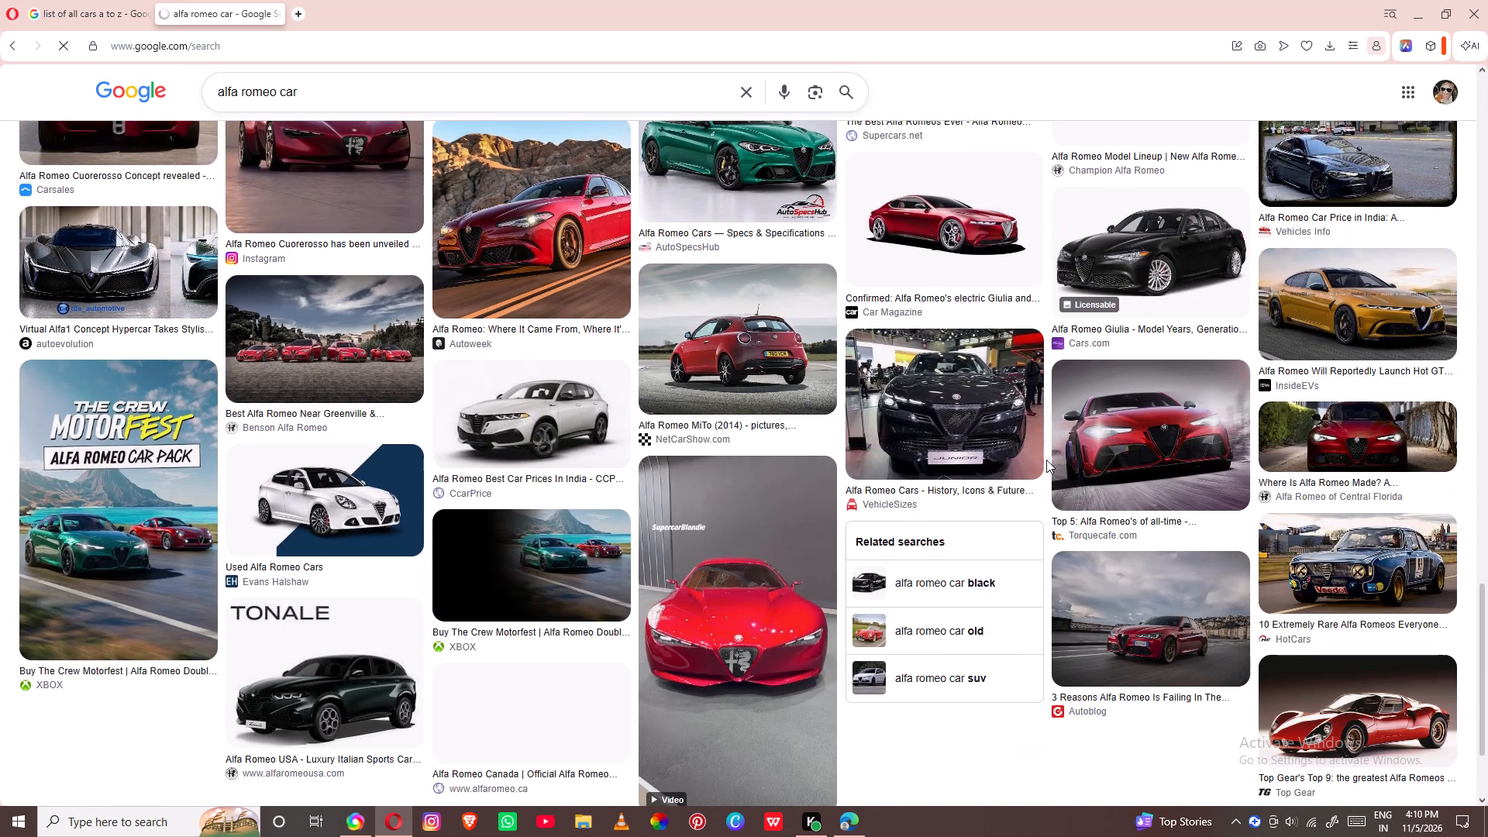
pyautogui.scroll(1, 460, 267)
pyautogui.rightClick(460, 267)
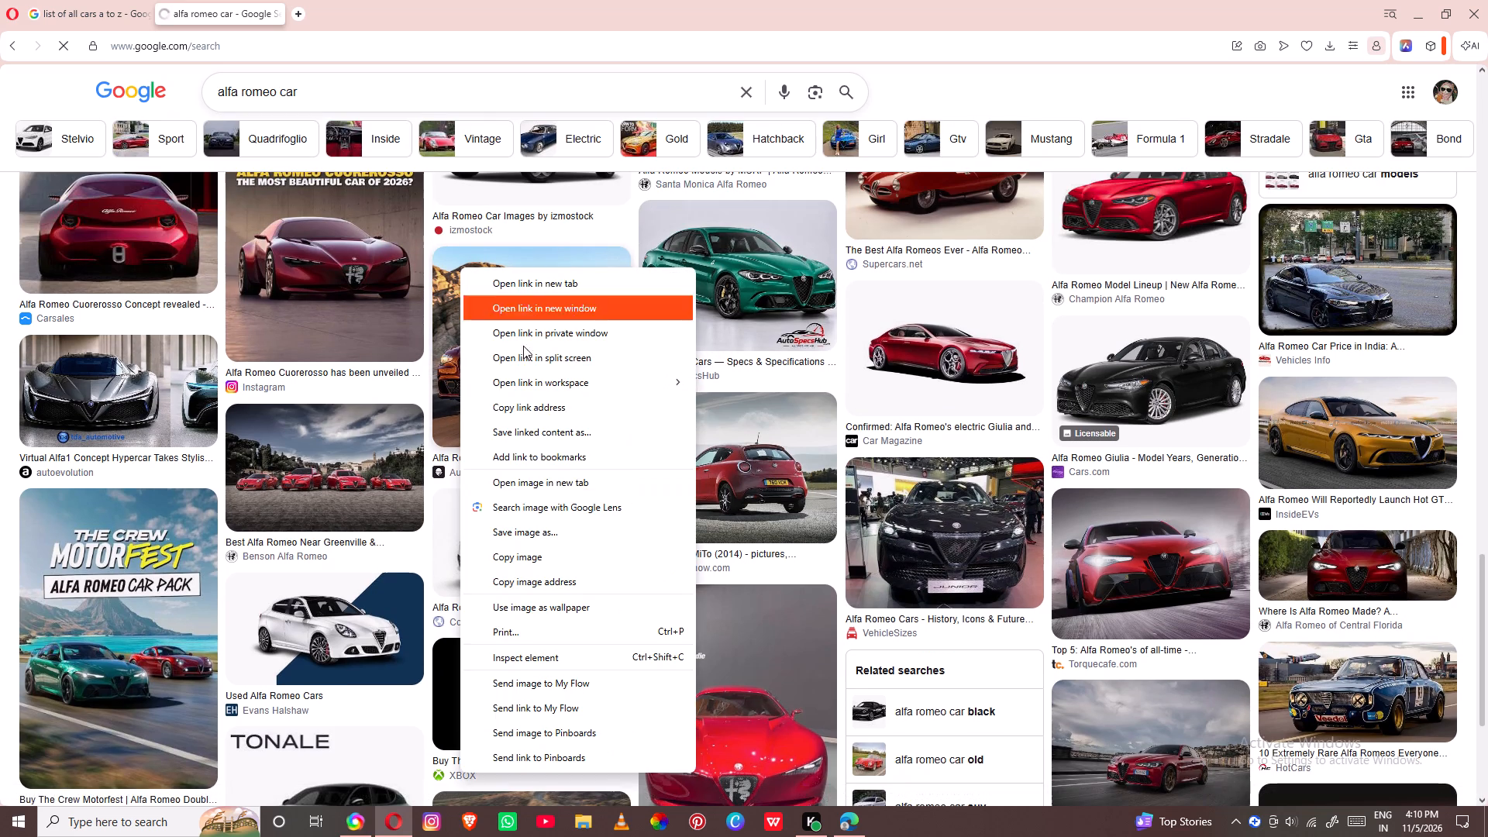
pyautogui.click(505, 563)
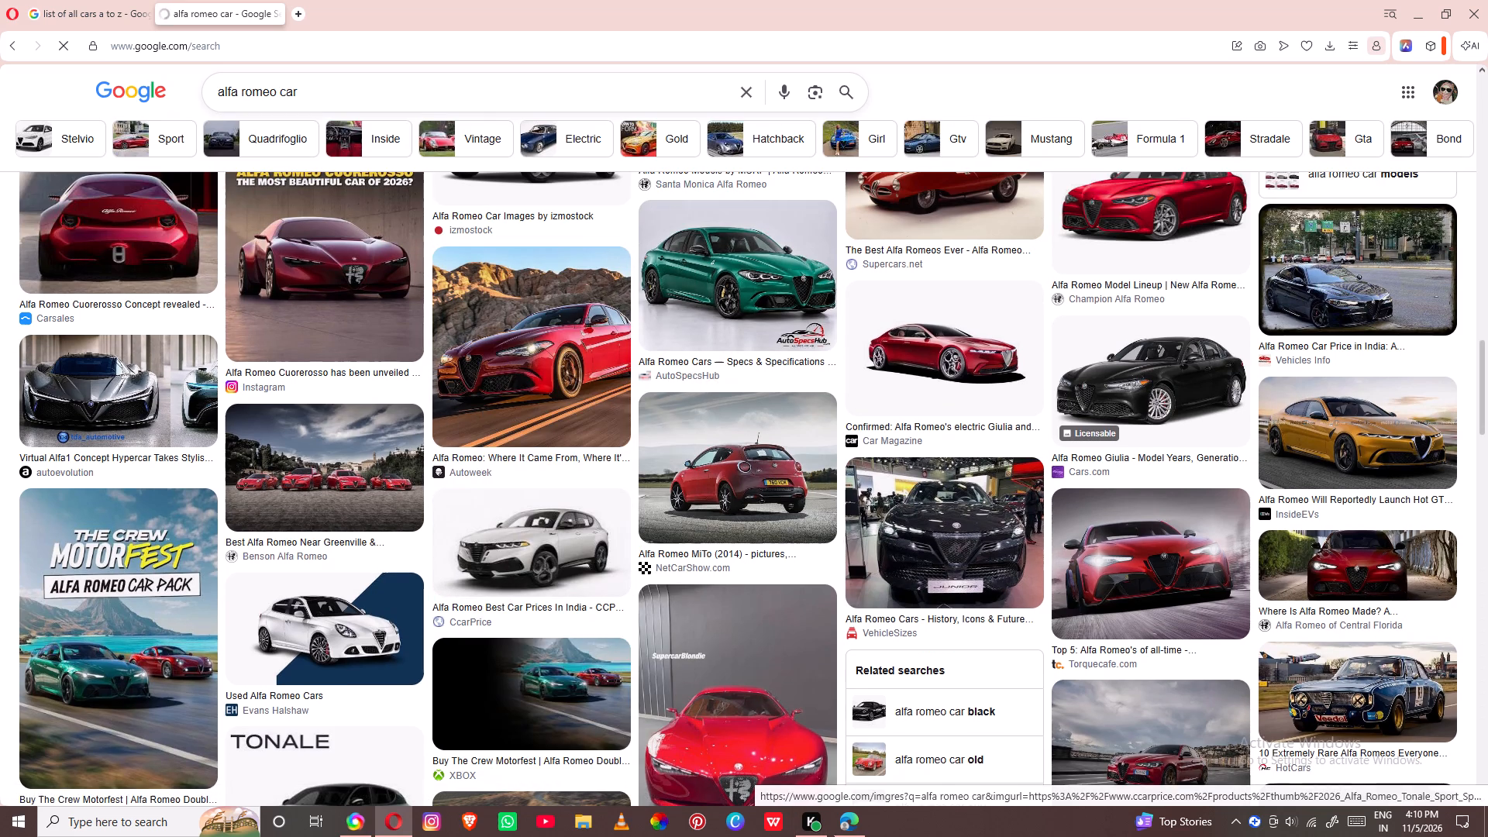
pyautogui.click(847, 834)
pyautogui.rightClick(456, 232)
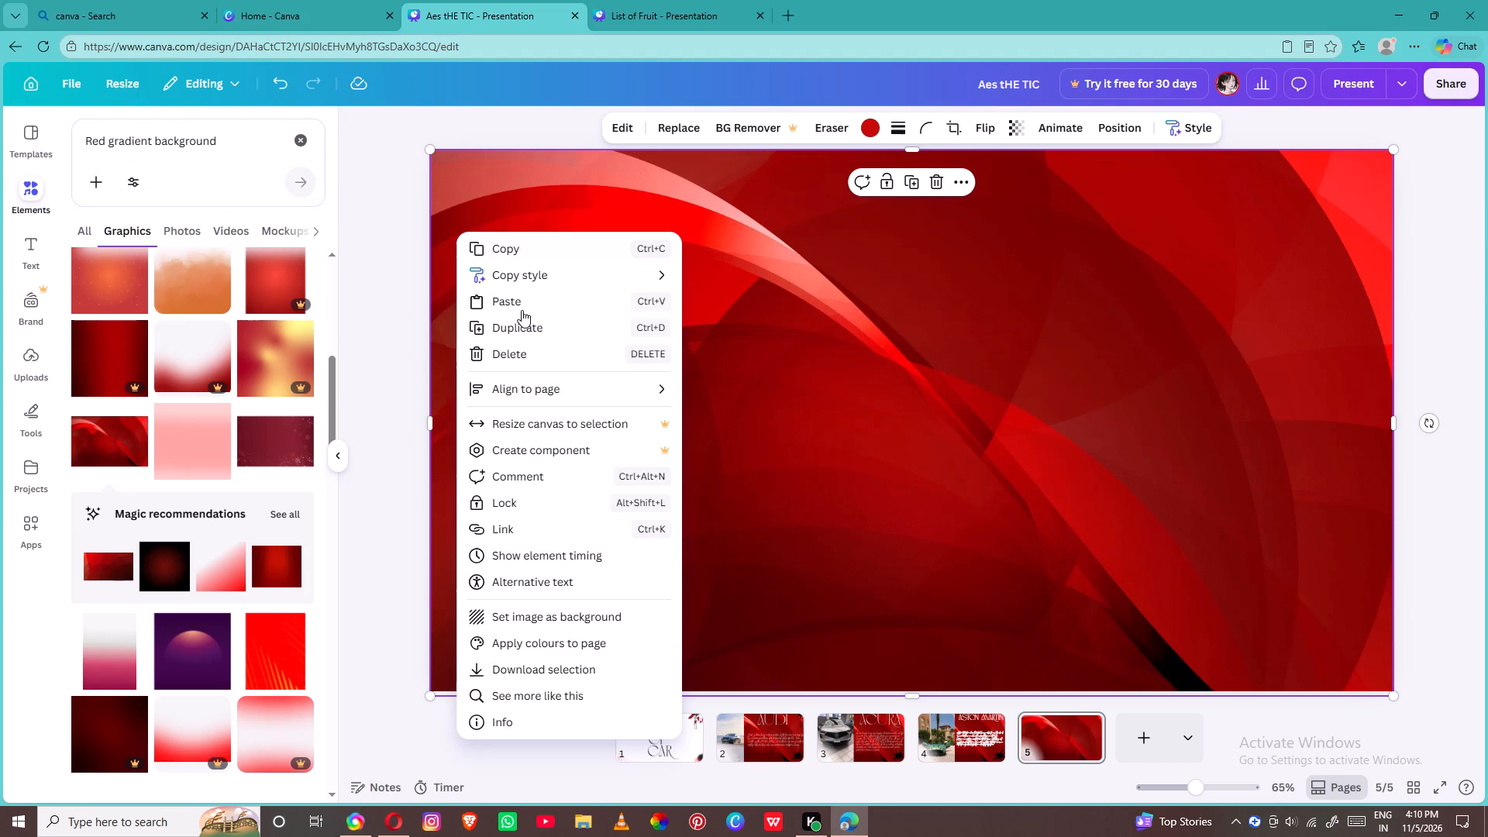
pyautogui.click(525, 308)
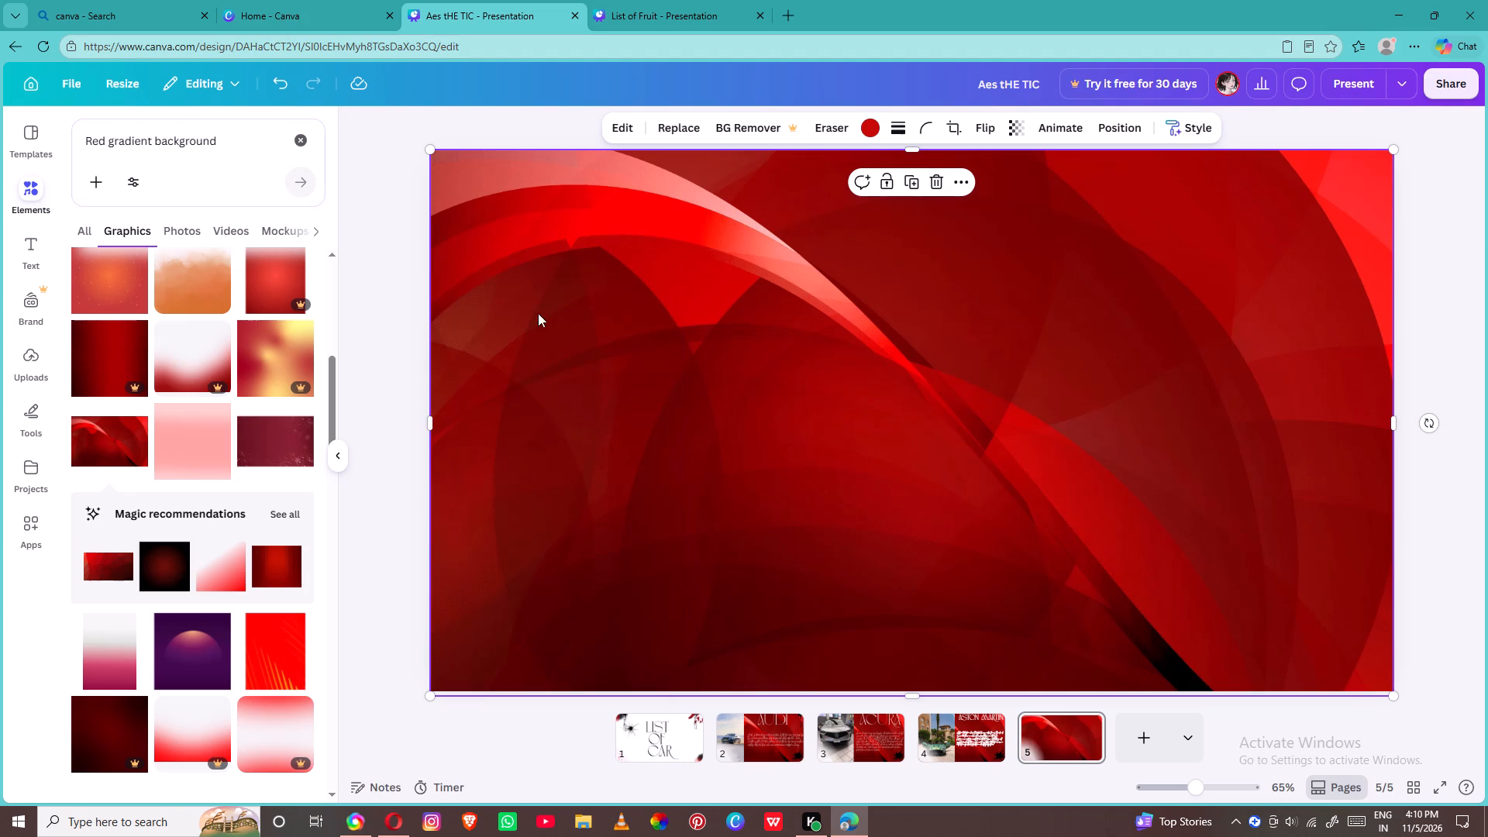
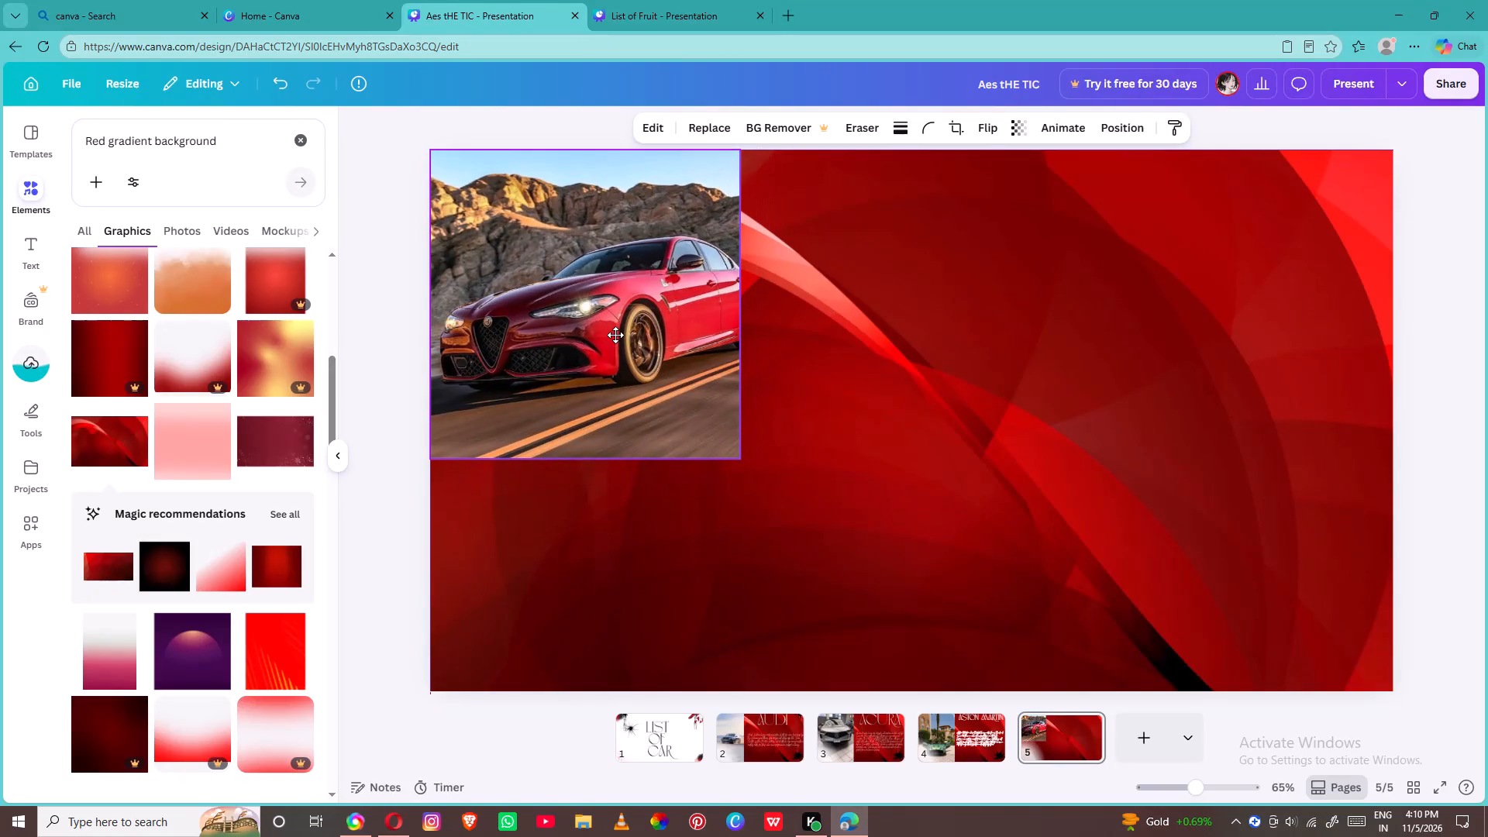
# Enlarge the Alfa Romeo photo to nearly full page height and crop both sides so it covers the left part of page 5.
pyautogui.moveTo(743, 456); pyautogui.dragTo(804, 737)
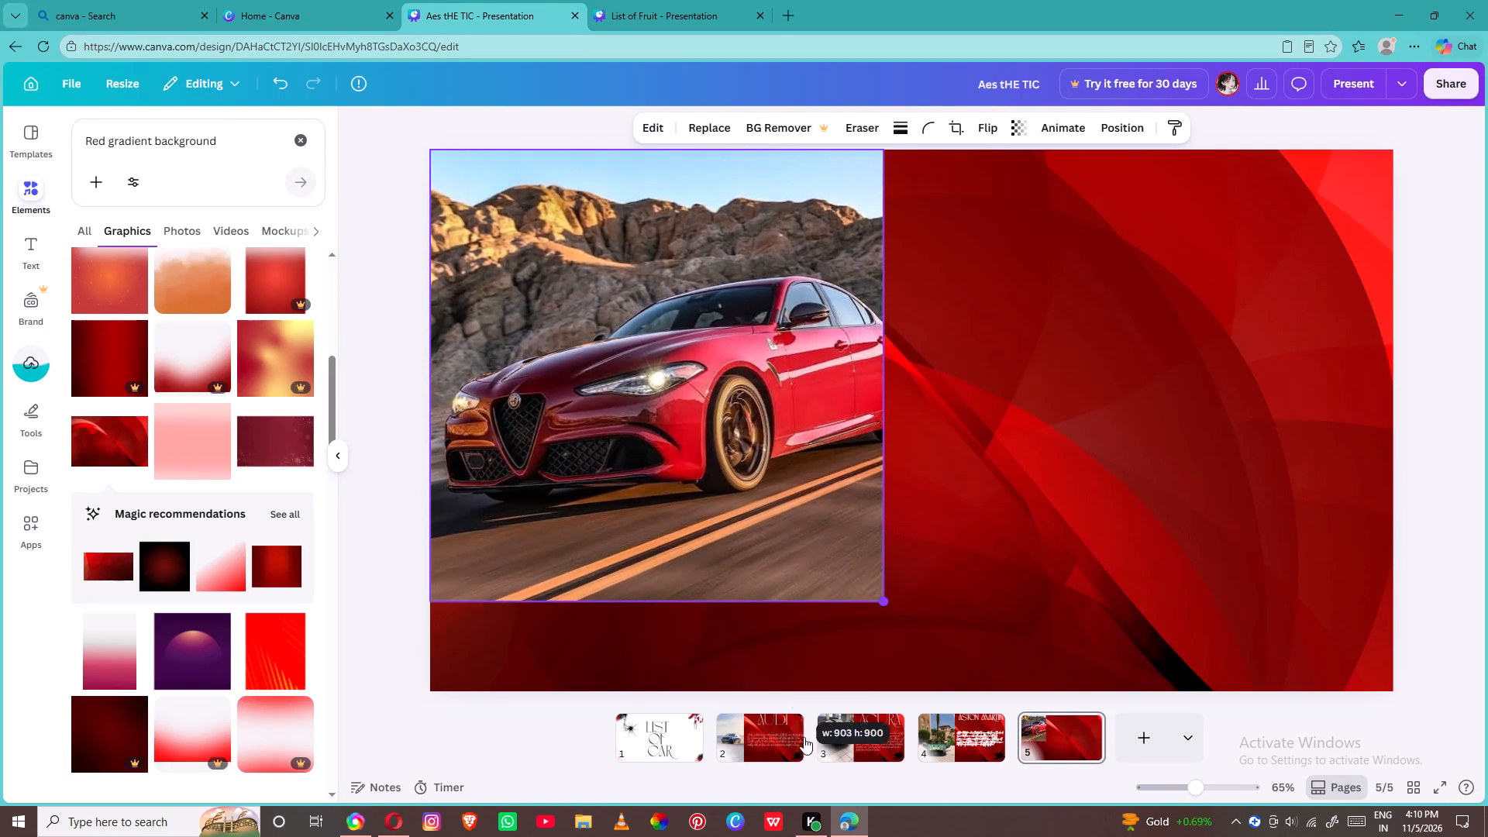
pyautogui.moveTo(804, 737); pyautogui.dragTo(853, 802)
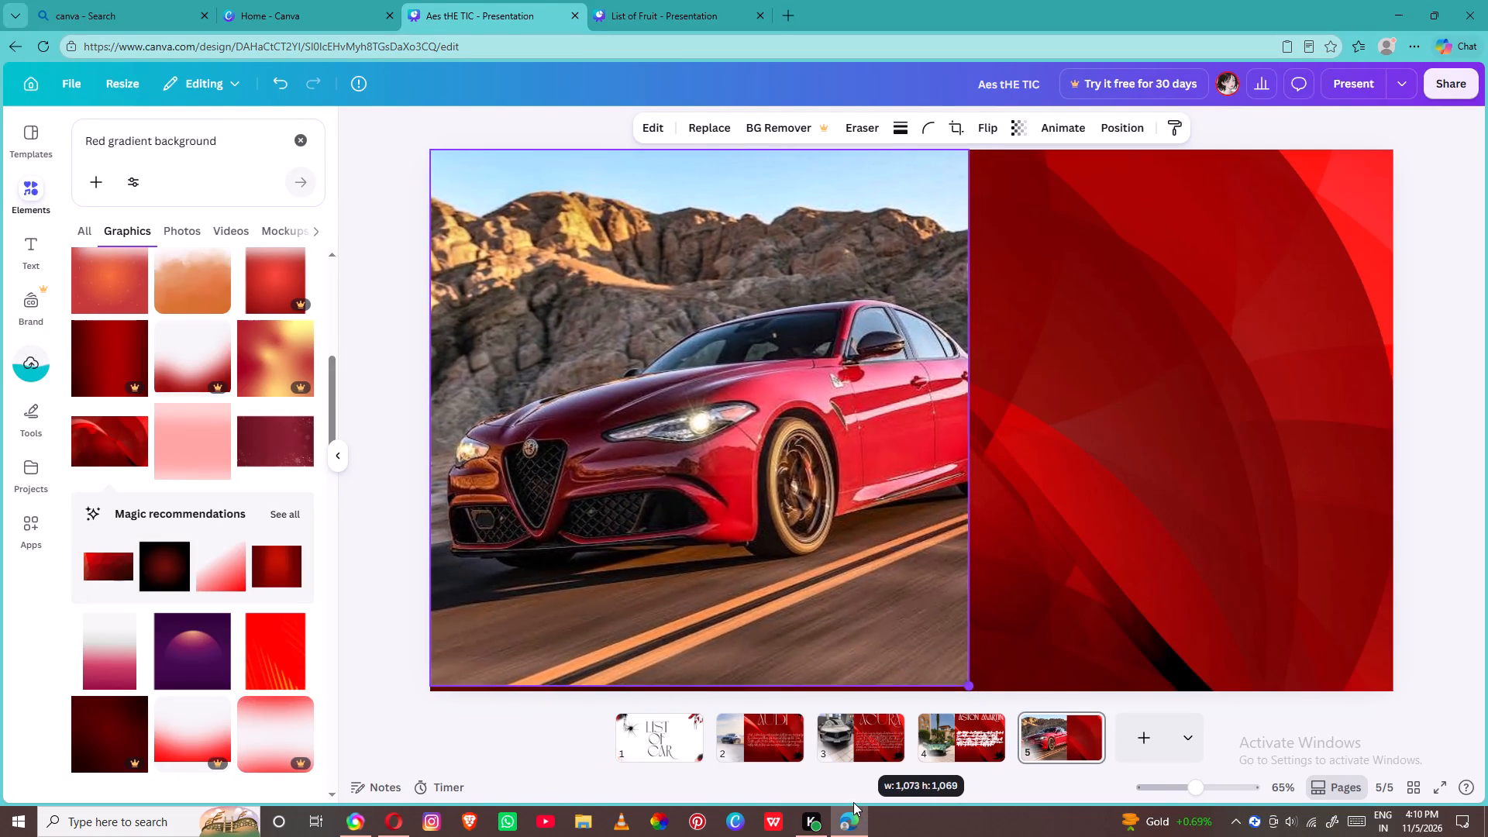
pyautogui.moveTo(853, 802); pyautogui.dragTo(853, 801)
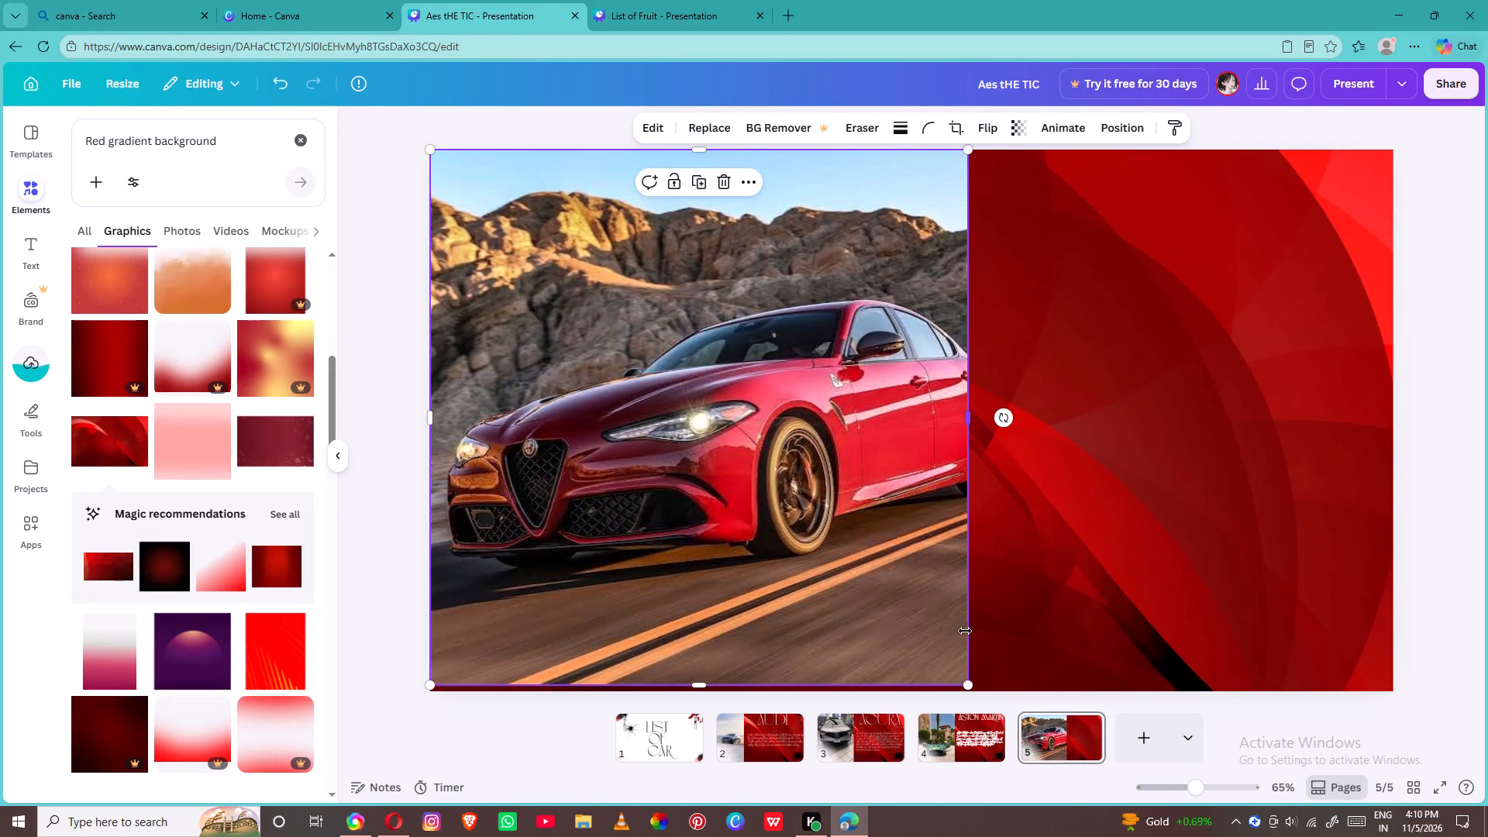
pyautogui.moveTo(965, 631); pyautogui.dragTo(902, 645)
pyautogui.click(902, 645)
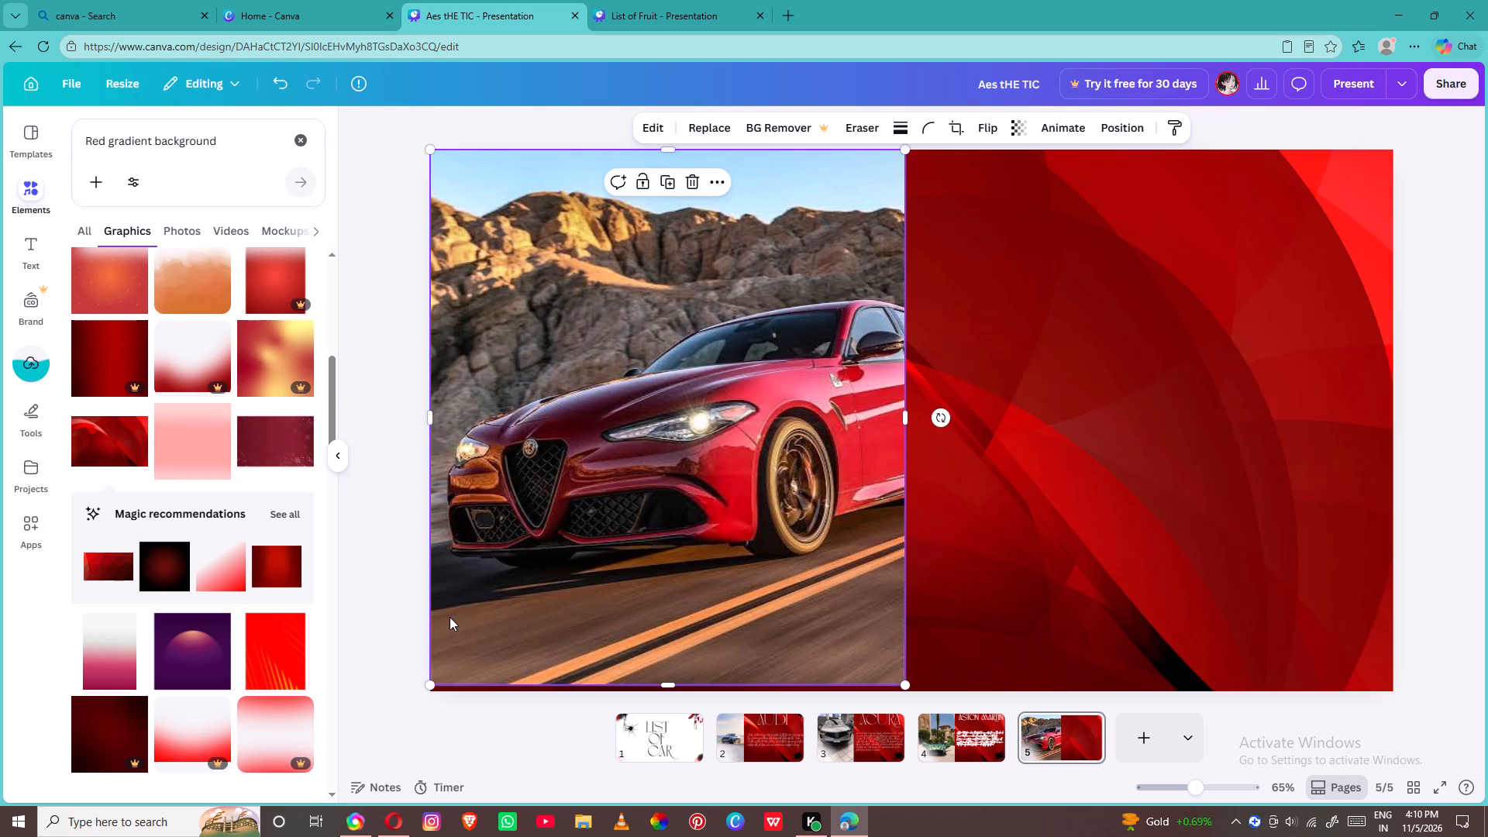
pyautogui.moveTo(429, 619); pyautogui.dragTo(448, 633)
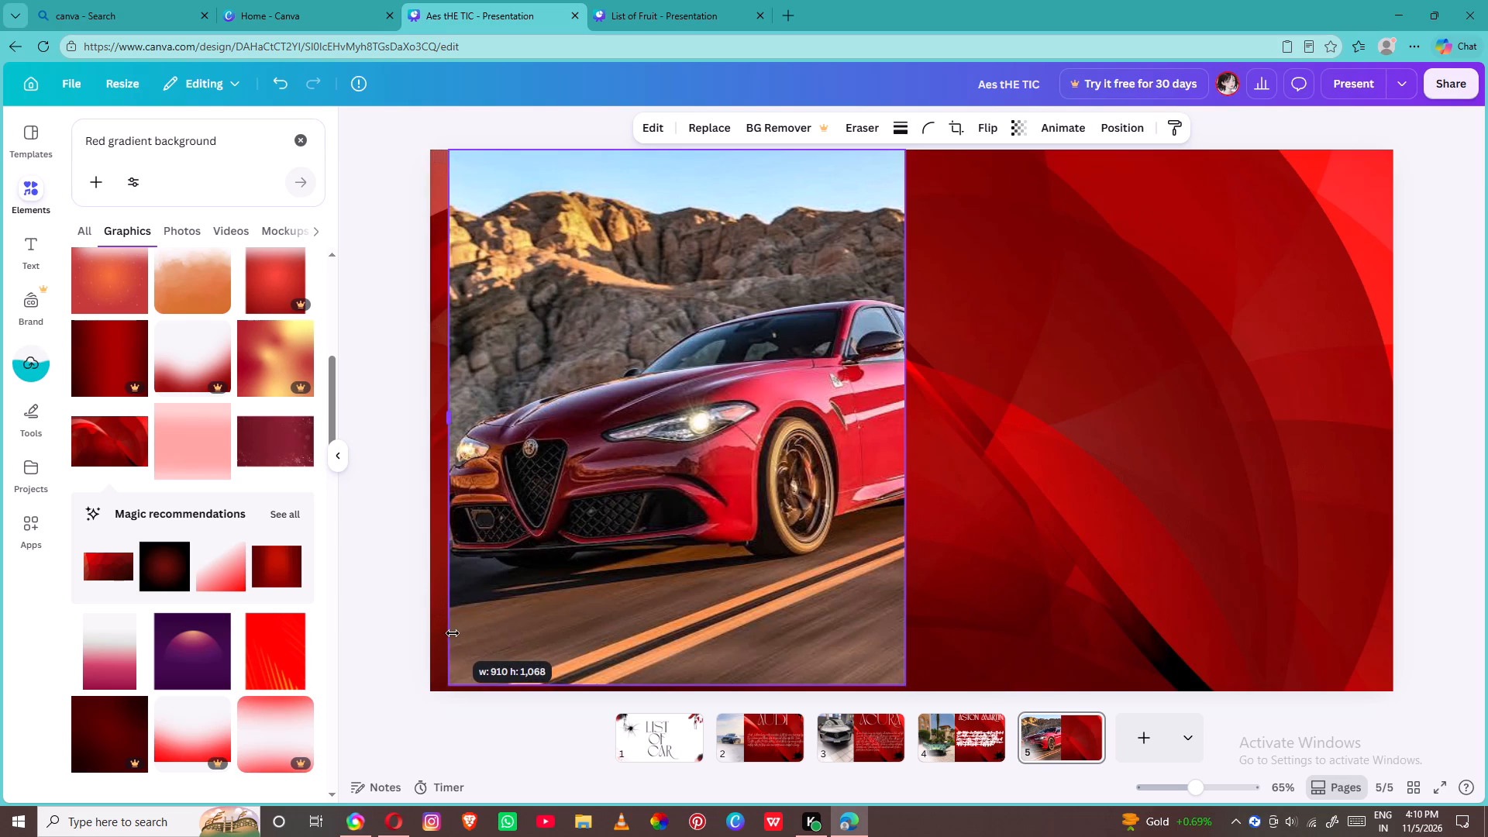
pyautogui.click(453, 633)
pyautogui.moveTo(517, 609); pyautogui.dragTo(489, 611)
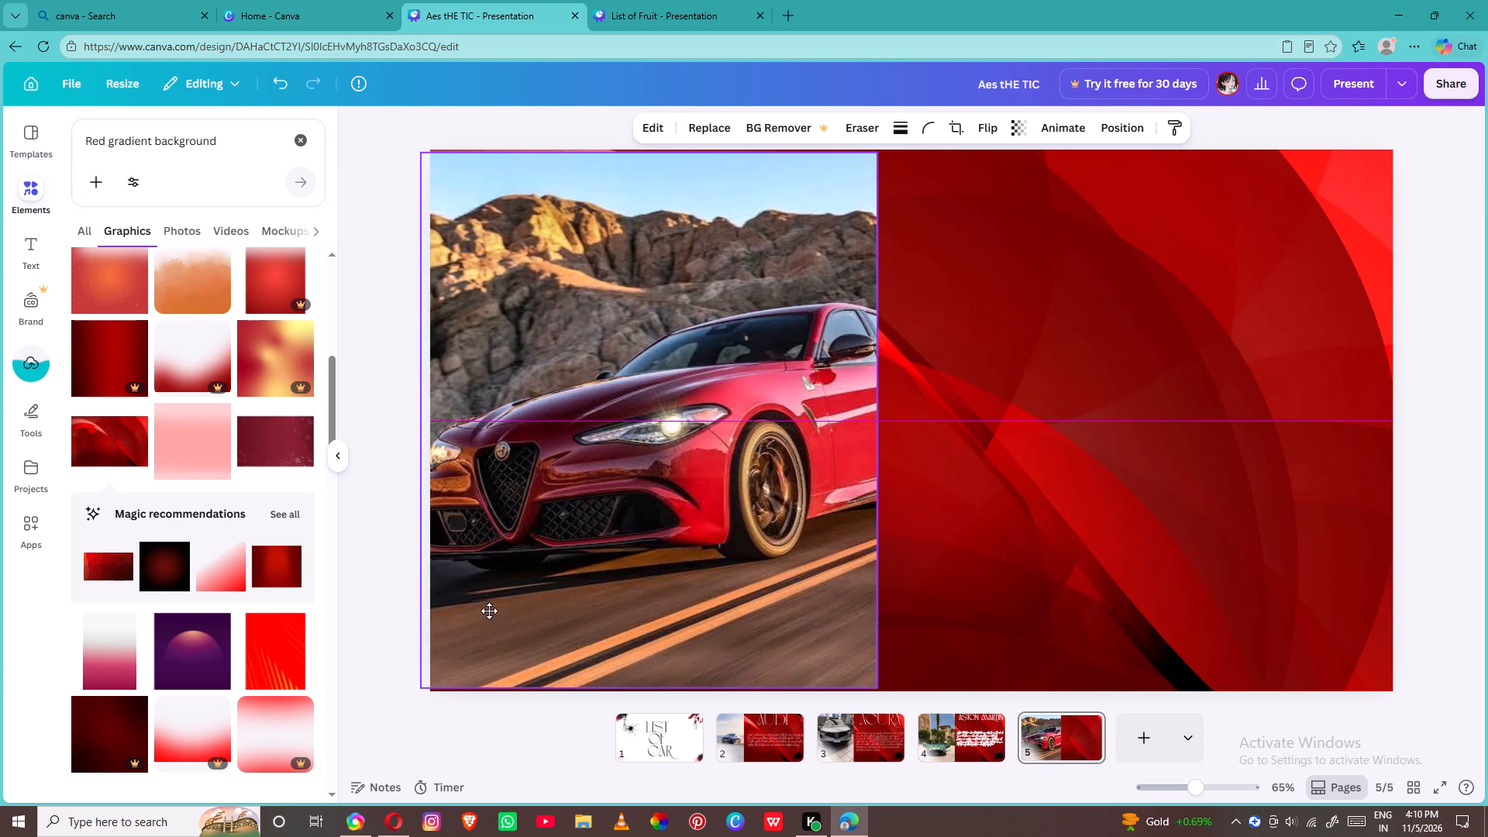
pyautogui.moveTo(489, 611); pyautogui.dragTo(501, 611)
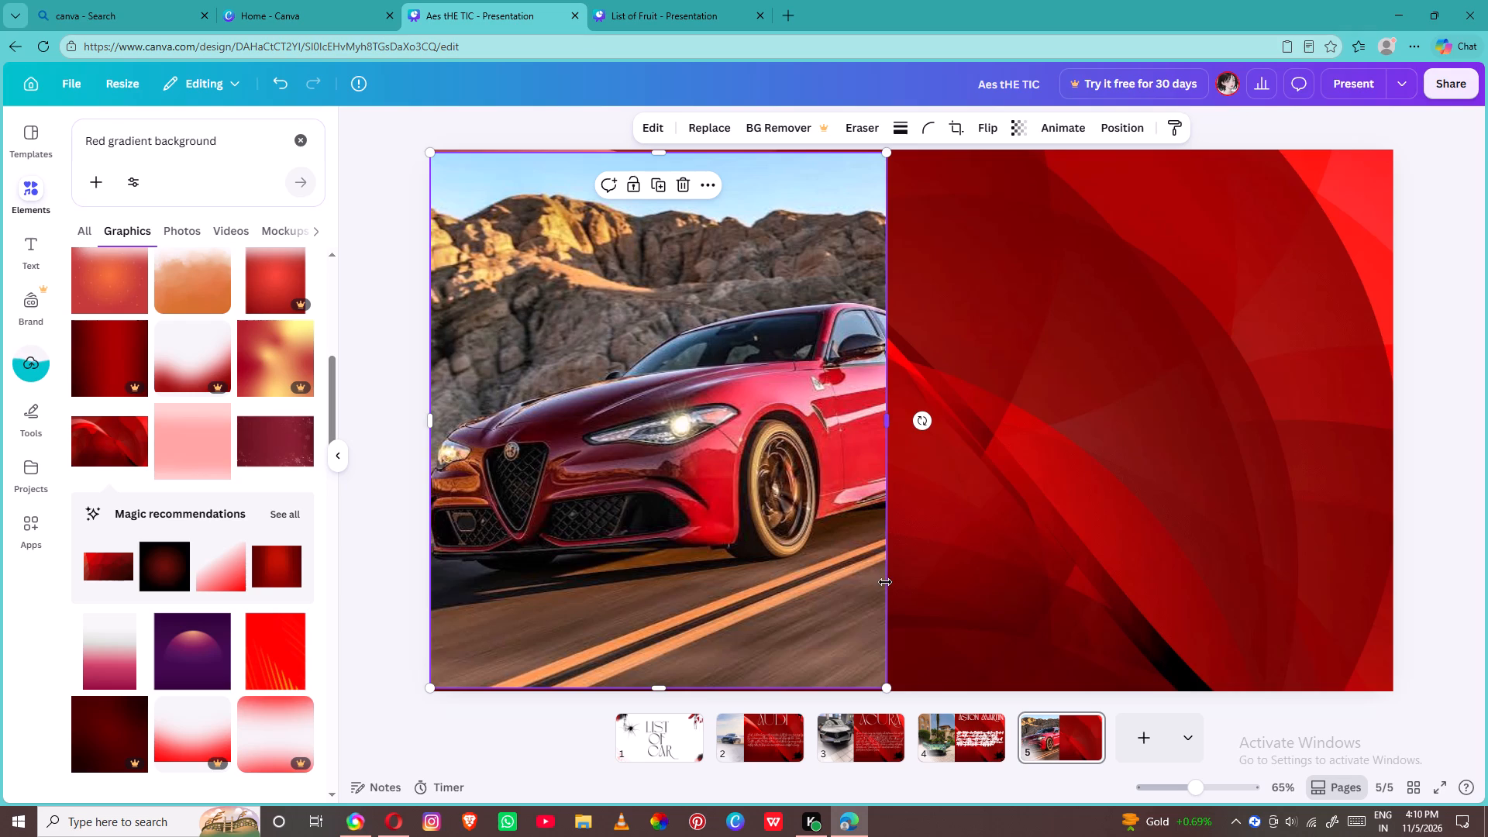
pyautogui.moveTo(885, 582); pyautogui.dragTo(867, 585)
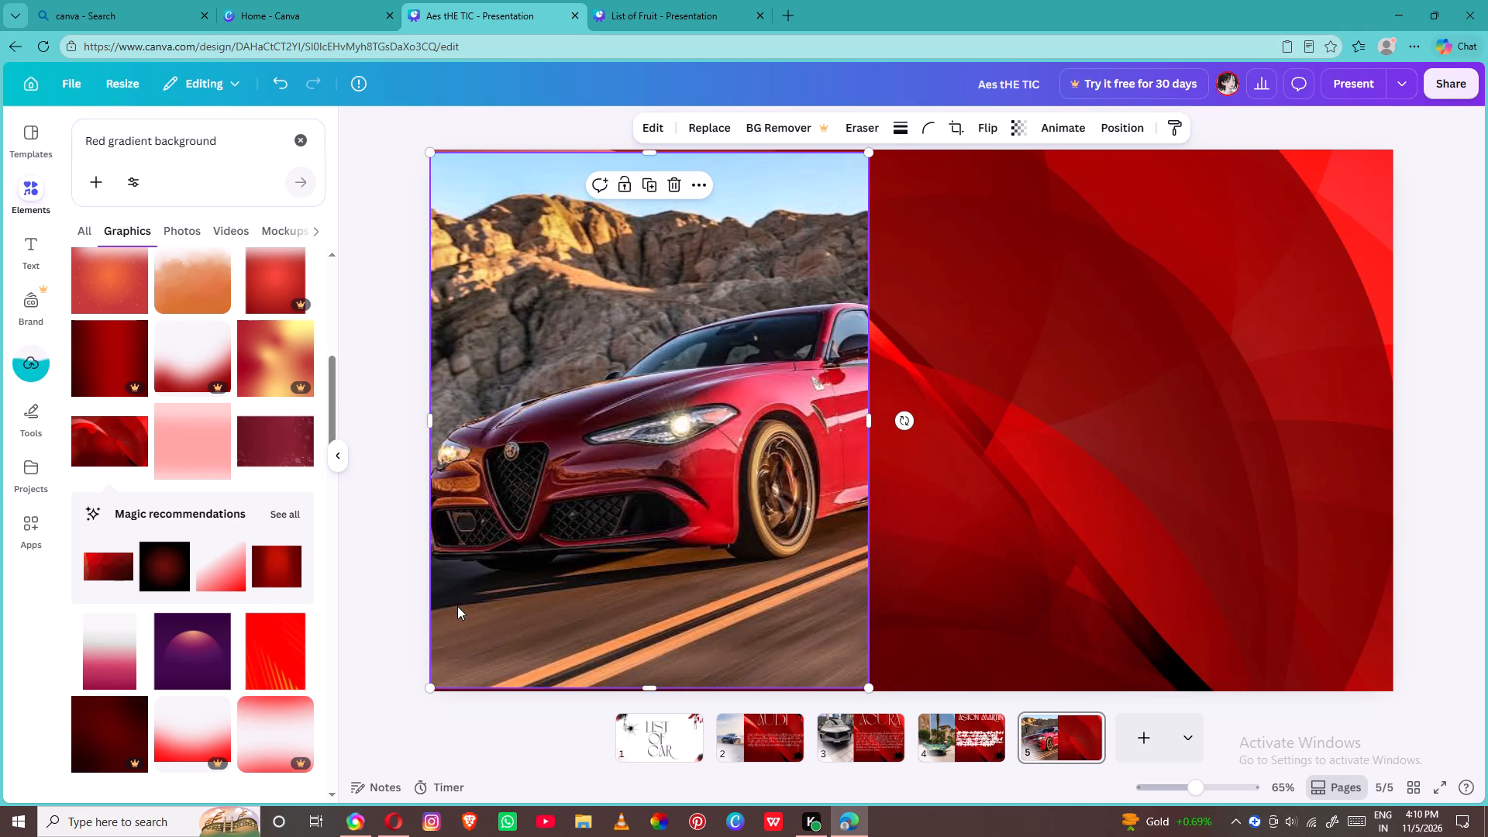
pyautogui.moveTo(425, 608); pyautogui.dragTo(451, 622)
pyautogui.click(451, 622)
pyautogui.moveTo(517, 594); pyautogui.dragTo(490, 594)
pyautogui.click(490, 594)
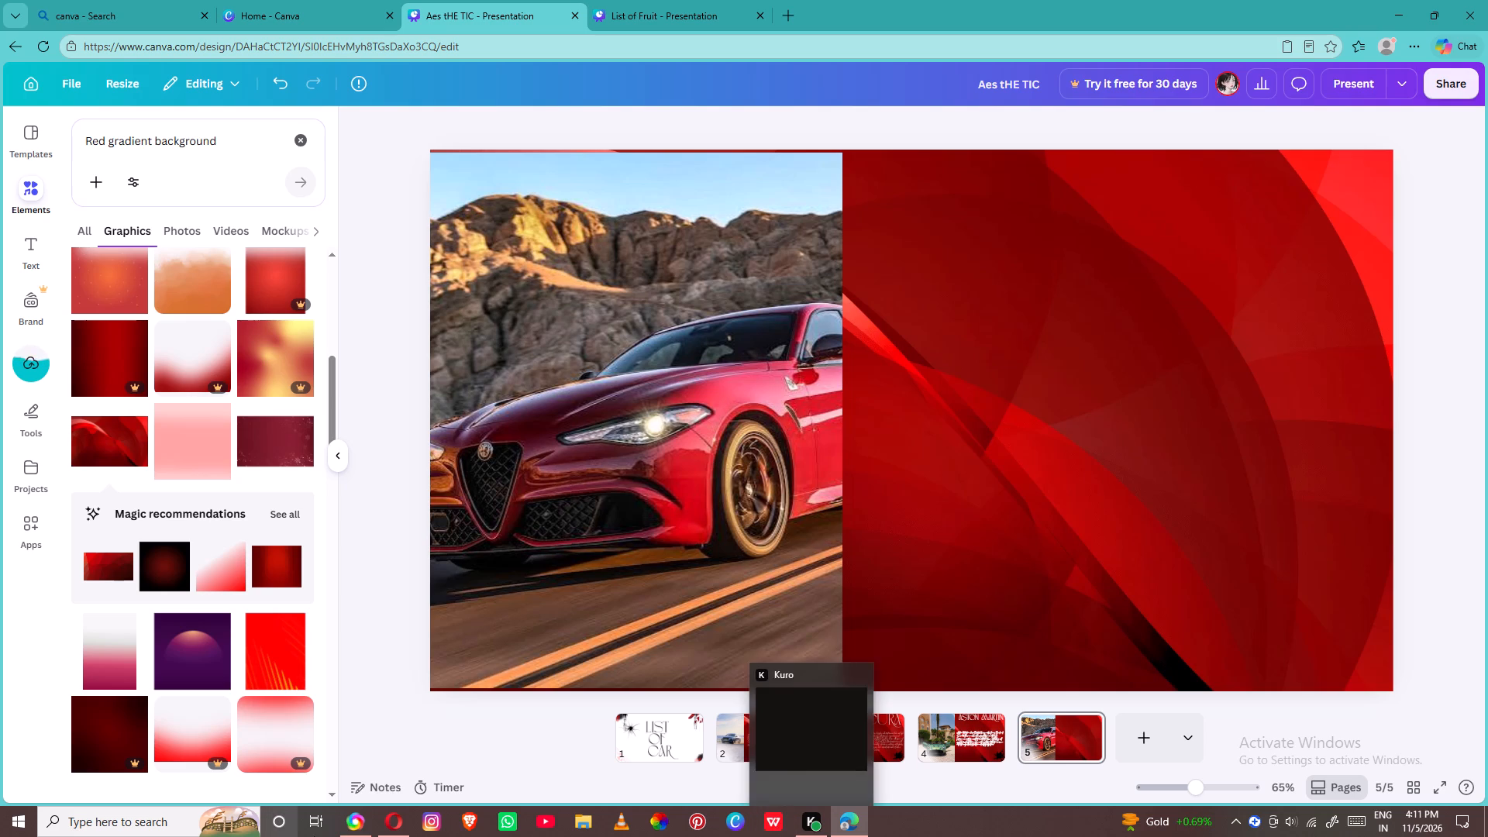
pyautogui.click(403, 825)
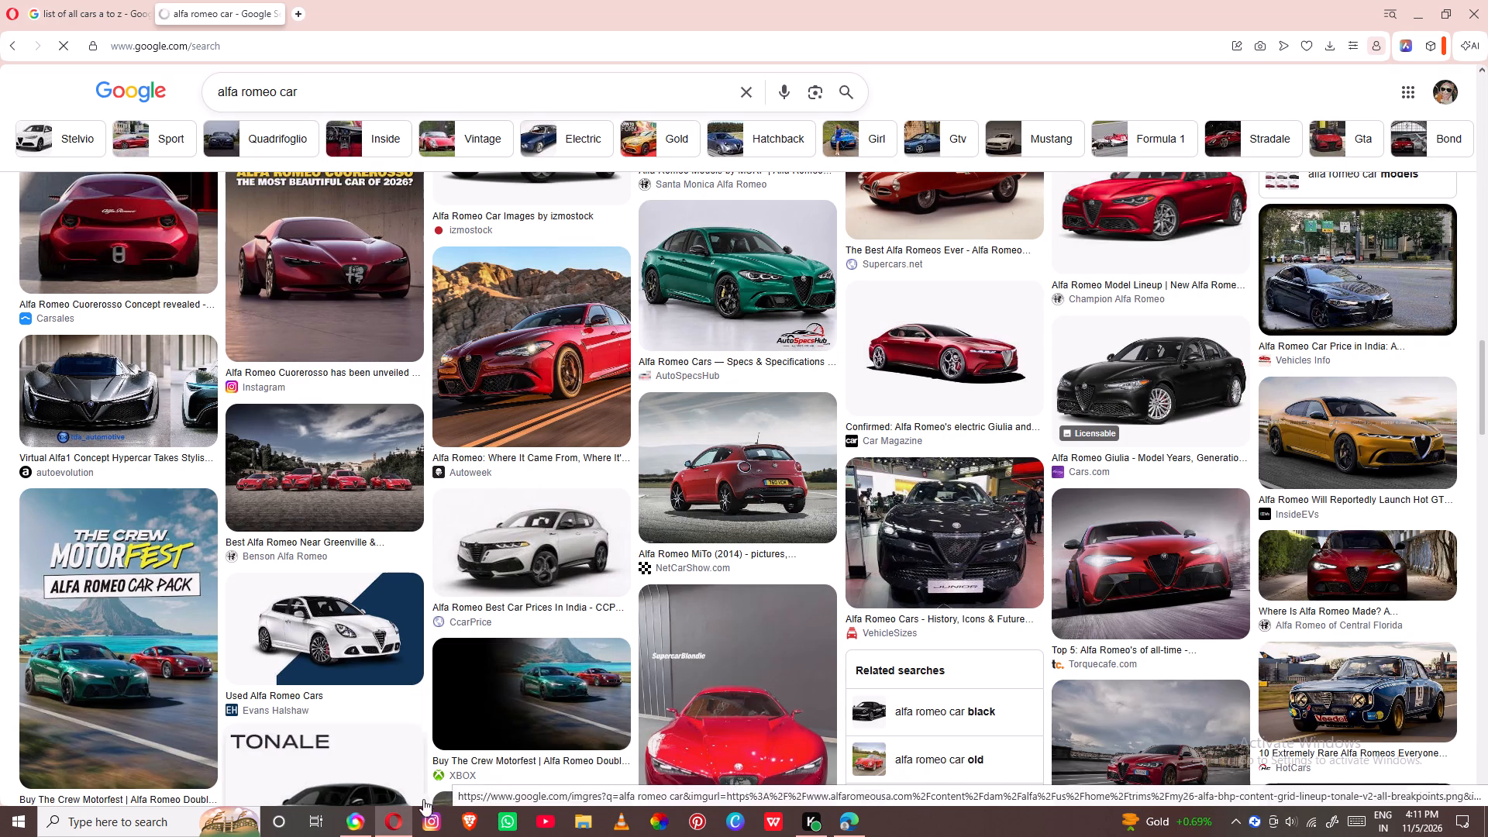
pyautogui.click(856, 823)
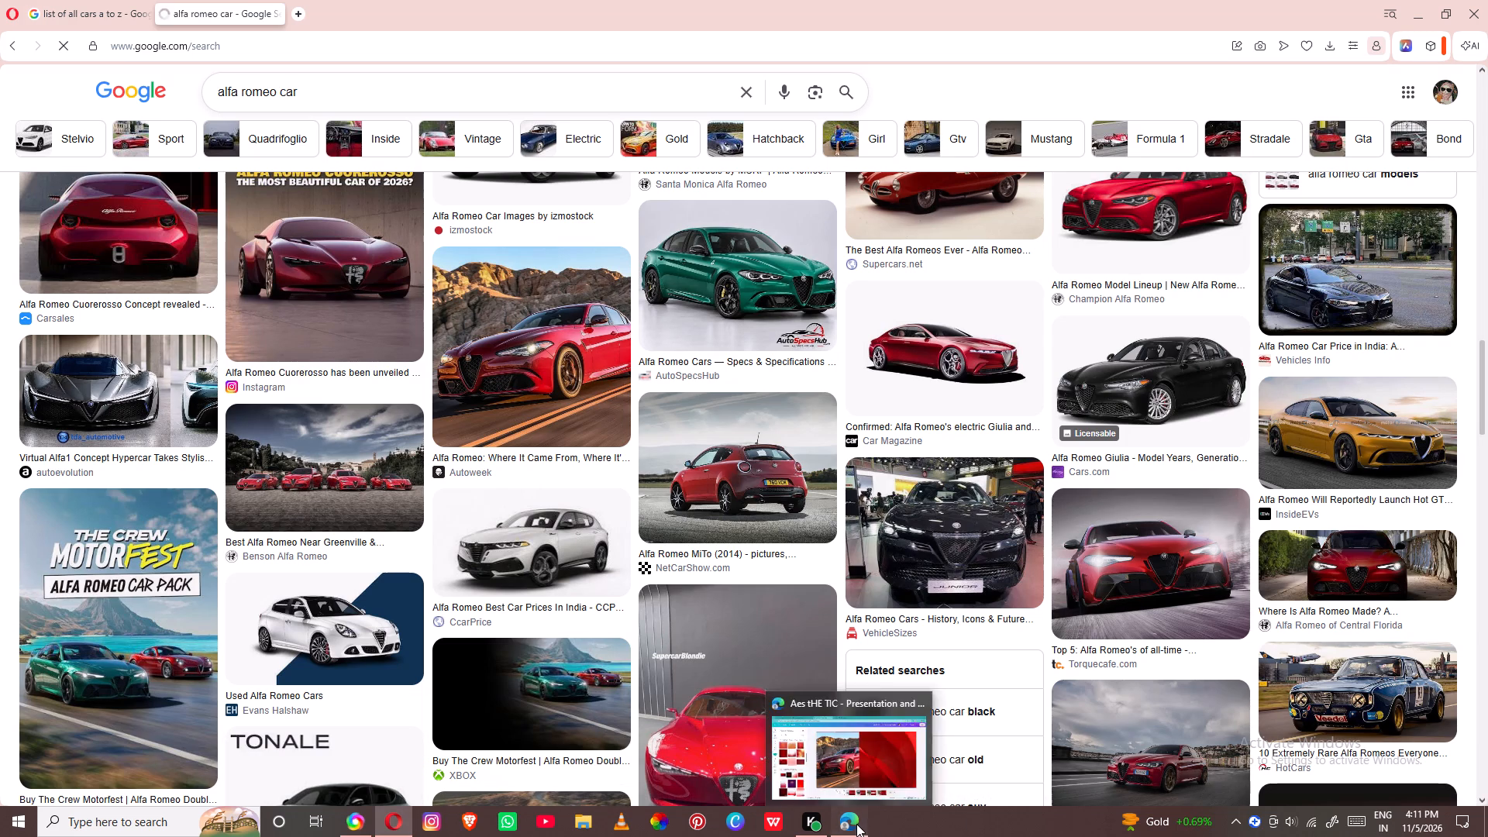
# Add the recently used "AES THE TIC" text design to page 5.
pyautogui.click(36, 244)
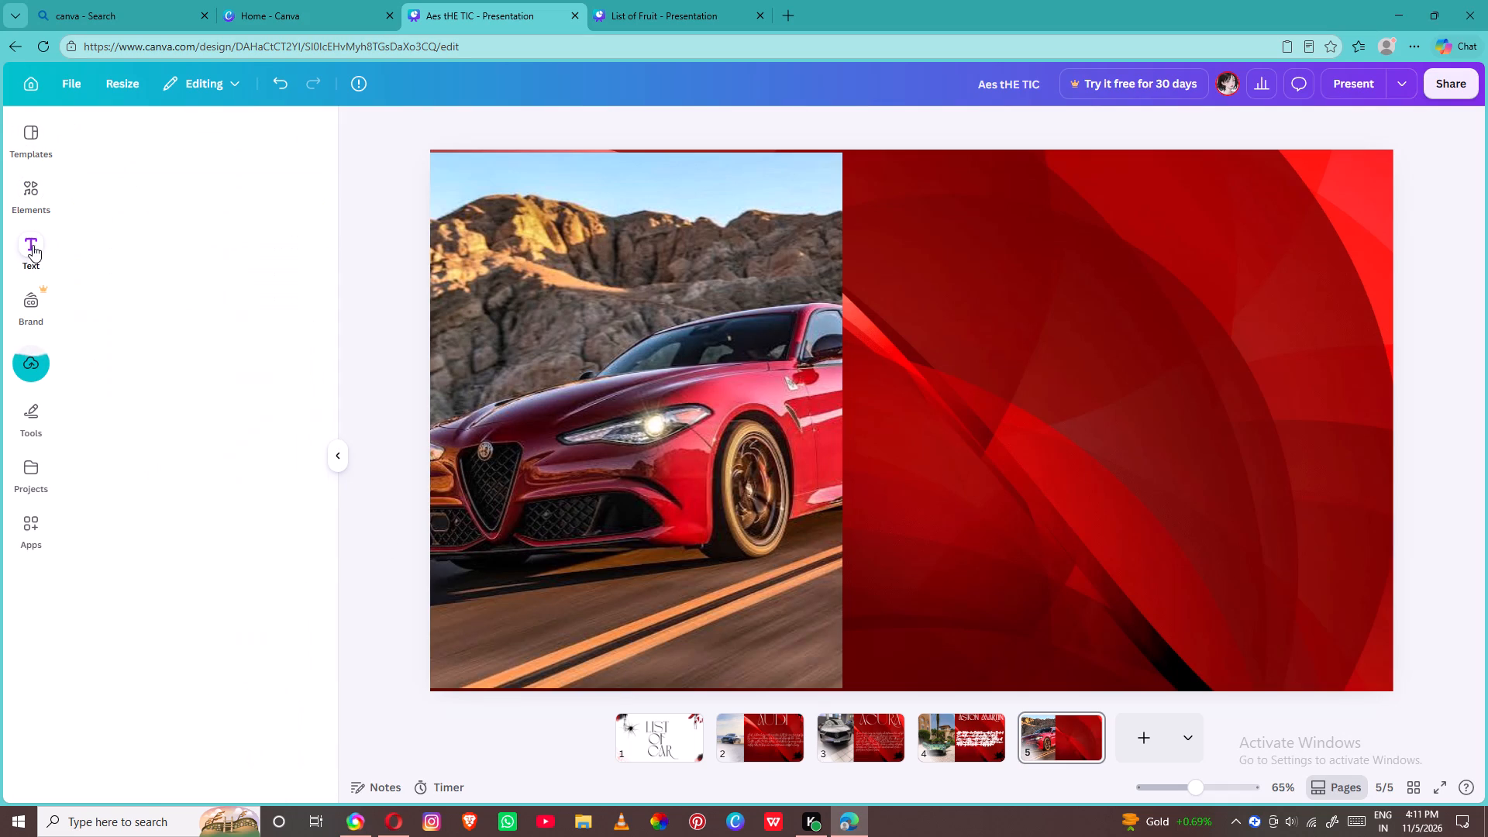
pyautogui.scroll(-2, 197, 692)
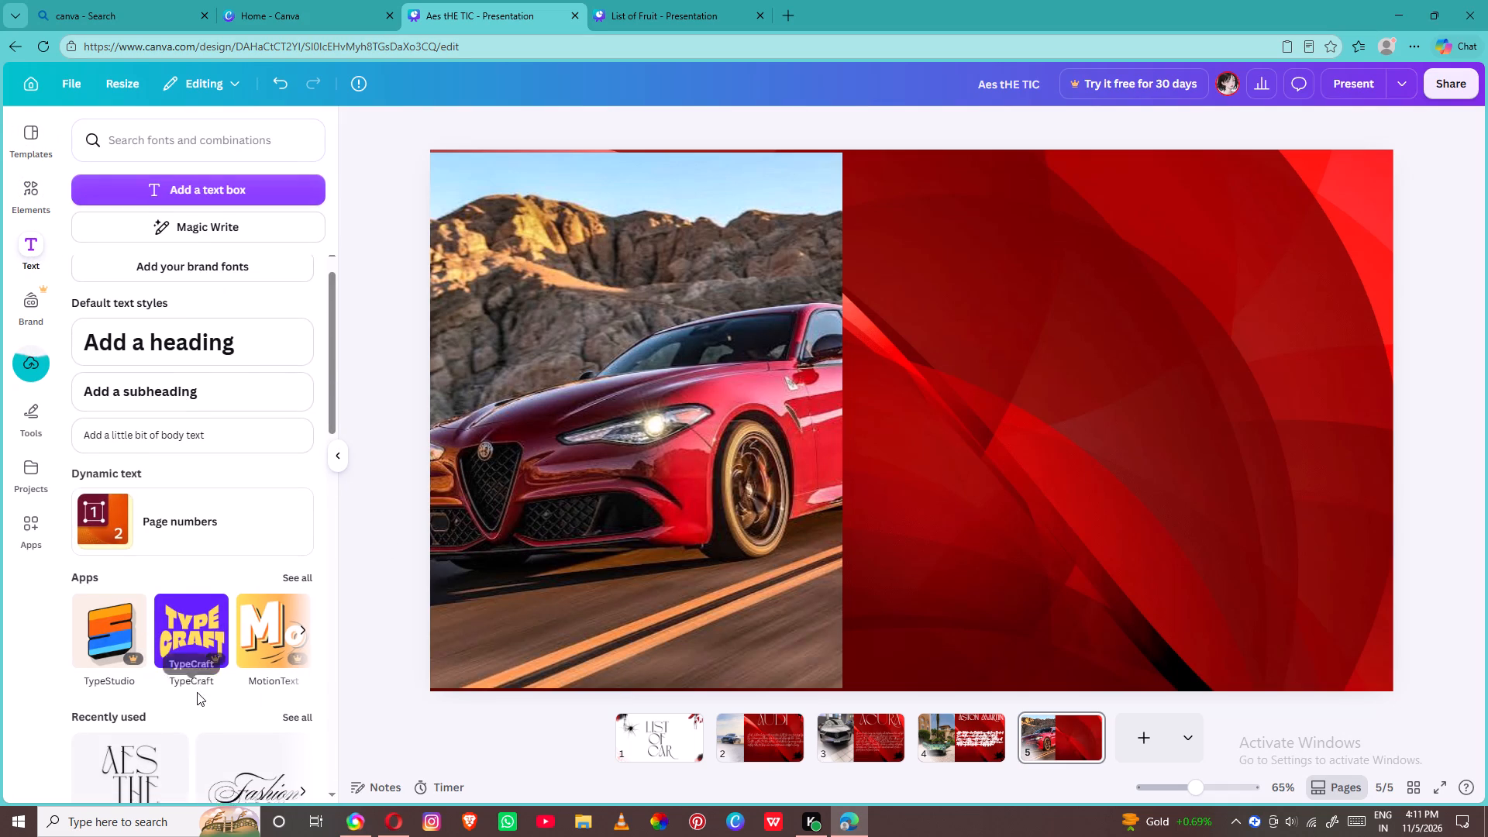
pyautogui.scroll(-1, 197, 692)
pyautogui.click(108, 408)
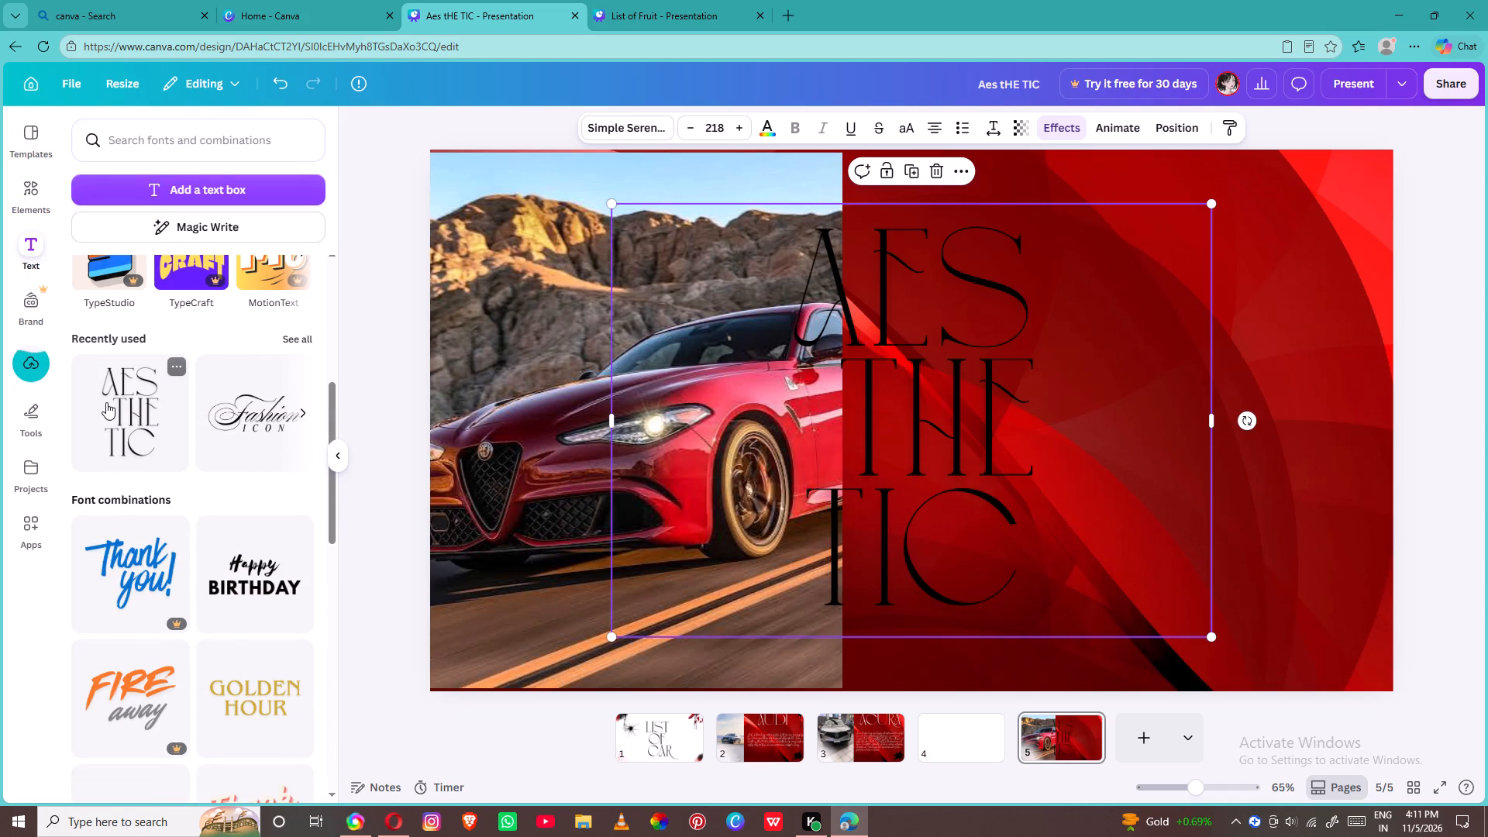
# Replace all of the "AES THE TIC" wording with "ALFA" and "ROMEO" on two lines.
pyautogui.click(900, 432)
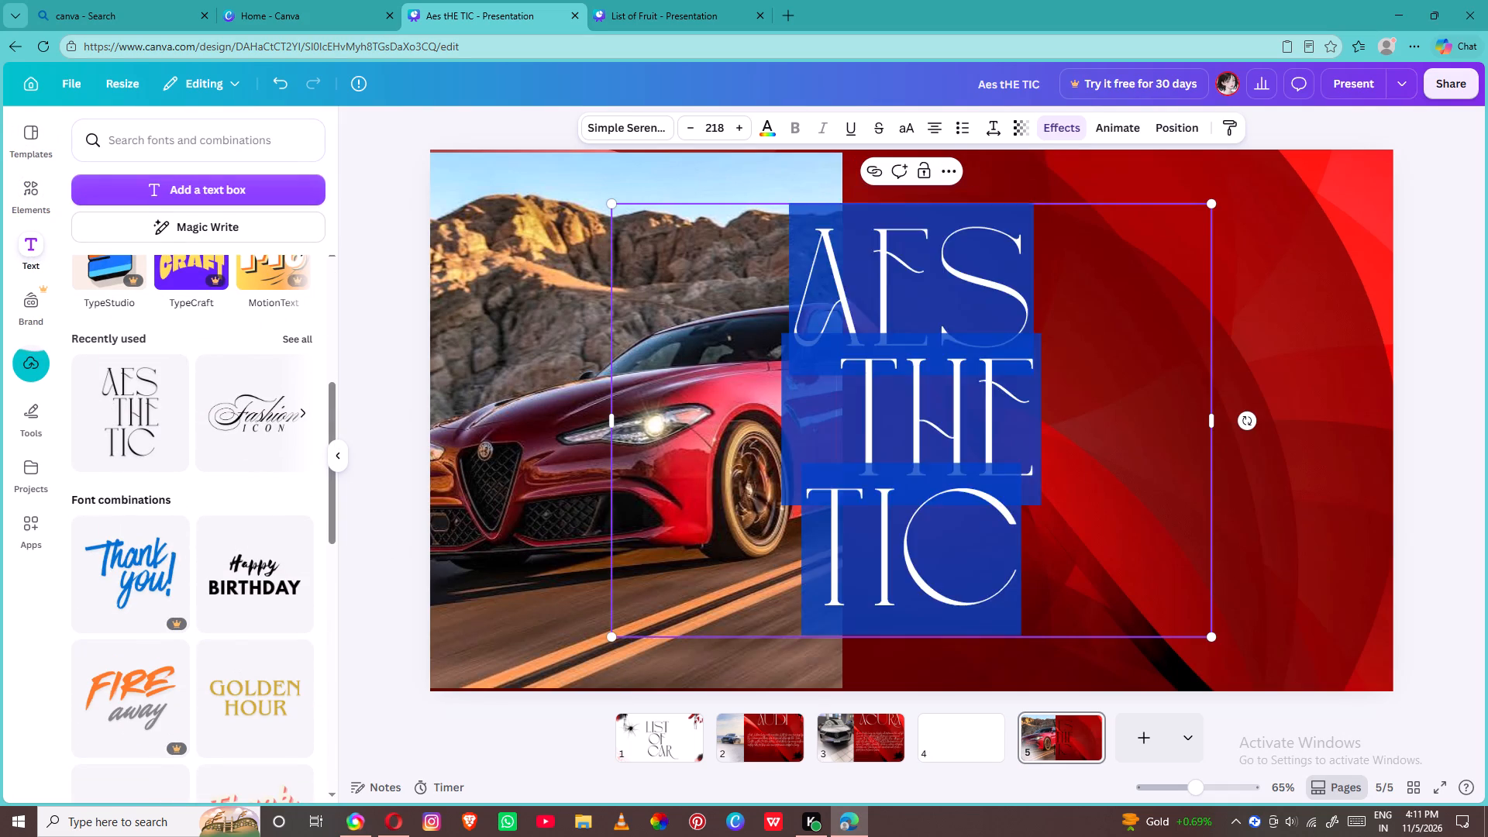
pyautogui.click(901, 431)
pyautogui.click(901, 434)
pyautogui.doubleClick(896, 446)
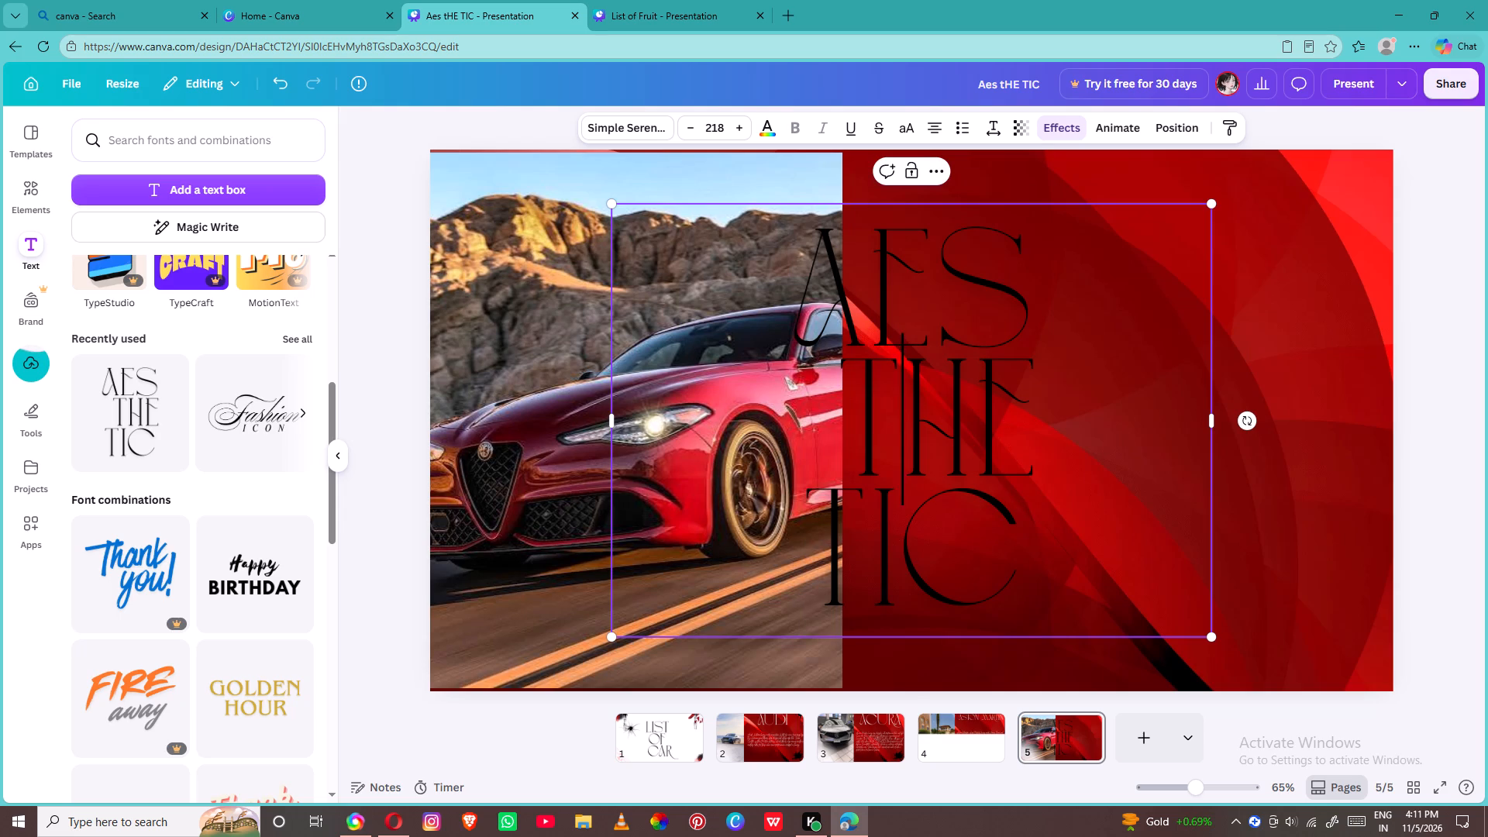
pyautogui.click(1066, 513)
pyautogui.tripleClick(963, 511)
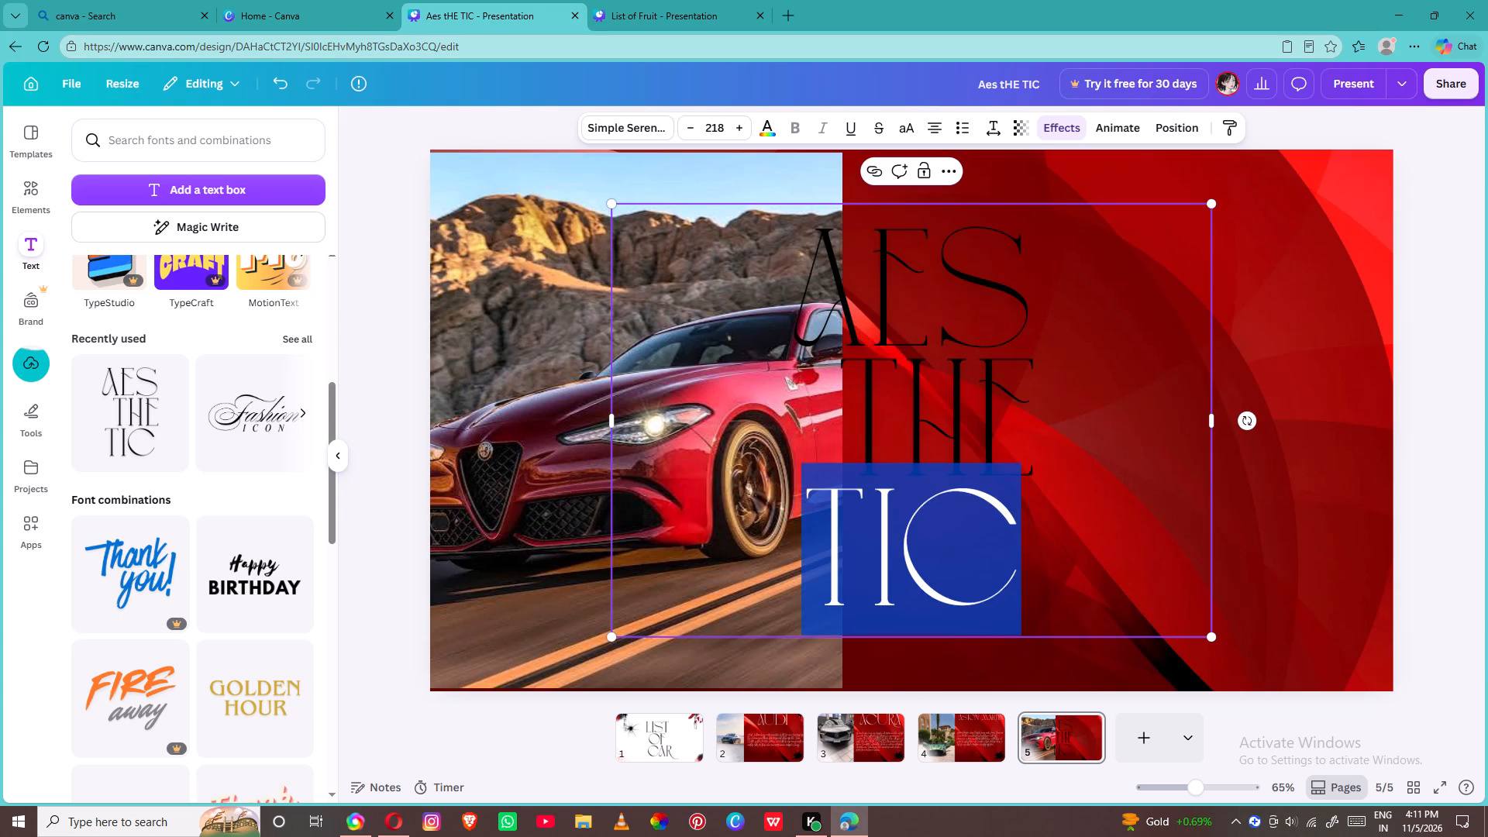
pyautogui.tripleClick(966, 448)
pyautogui.click(901, 368)
pyautogui.doubleClick(901, 353)
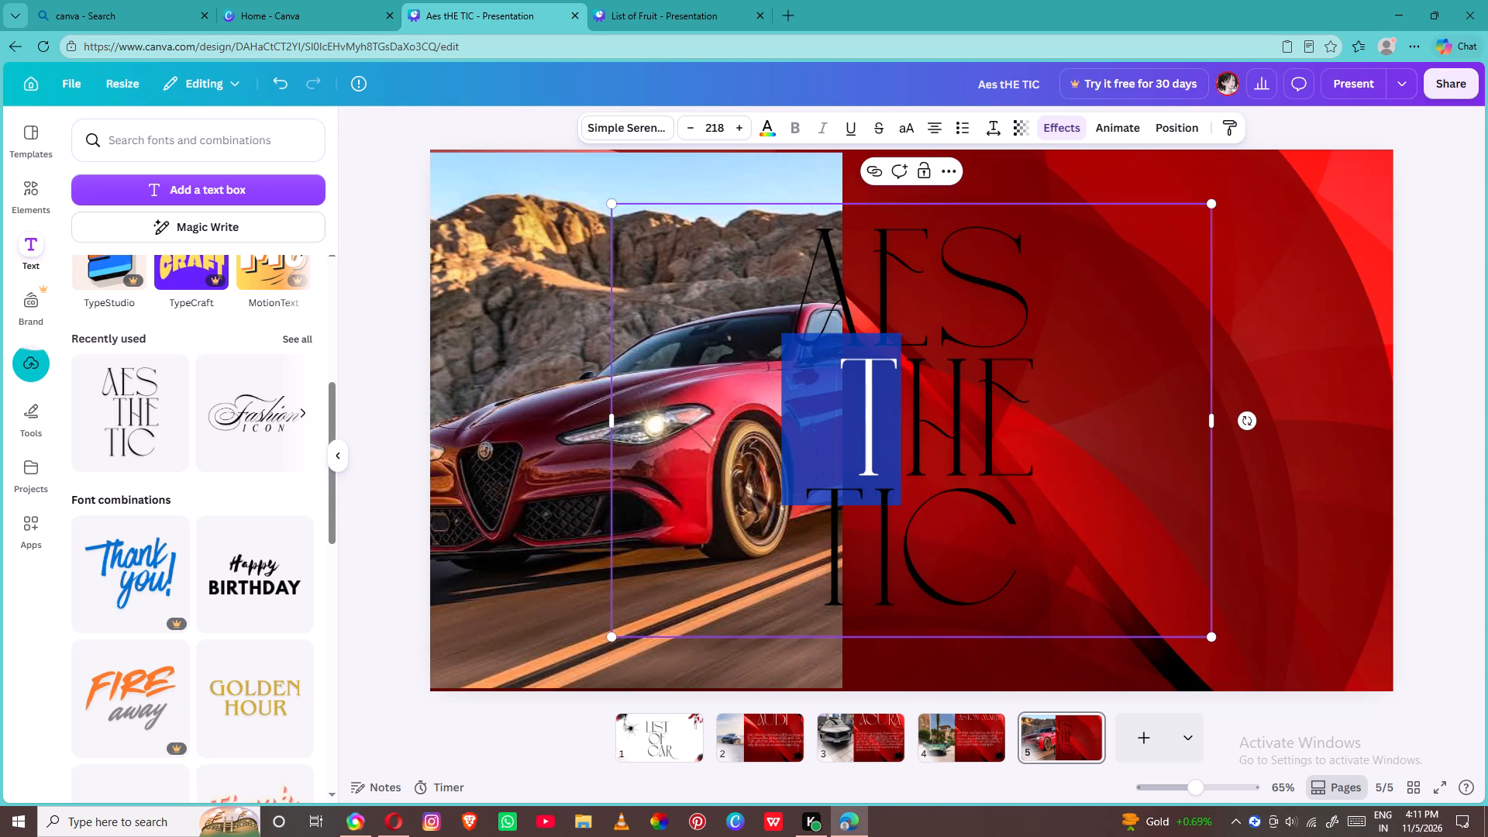
pyautogui.click(767, 491)
pyautogui.tripleClick(780, 497)
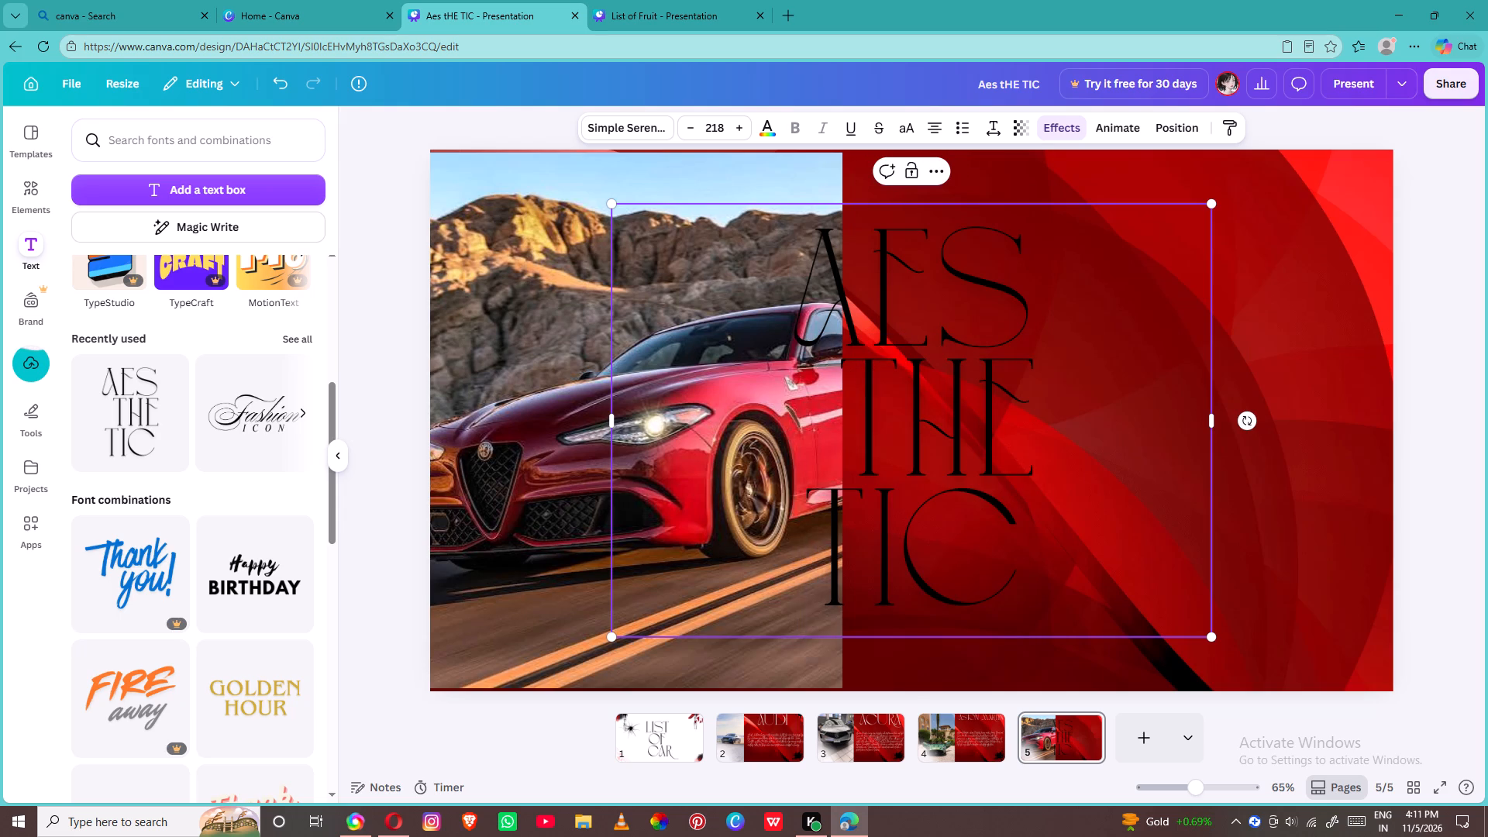
pyautogui.click(1286, 309)
pyautogui.doubleClick(997, 319)
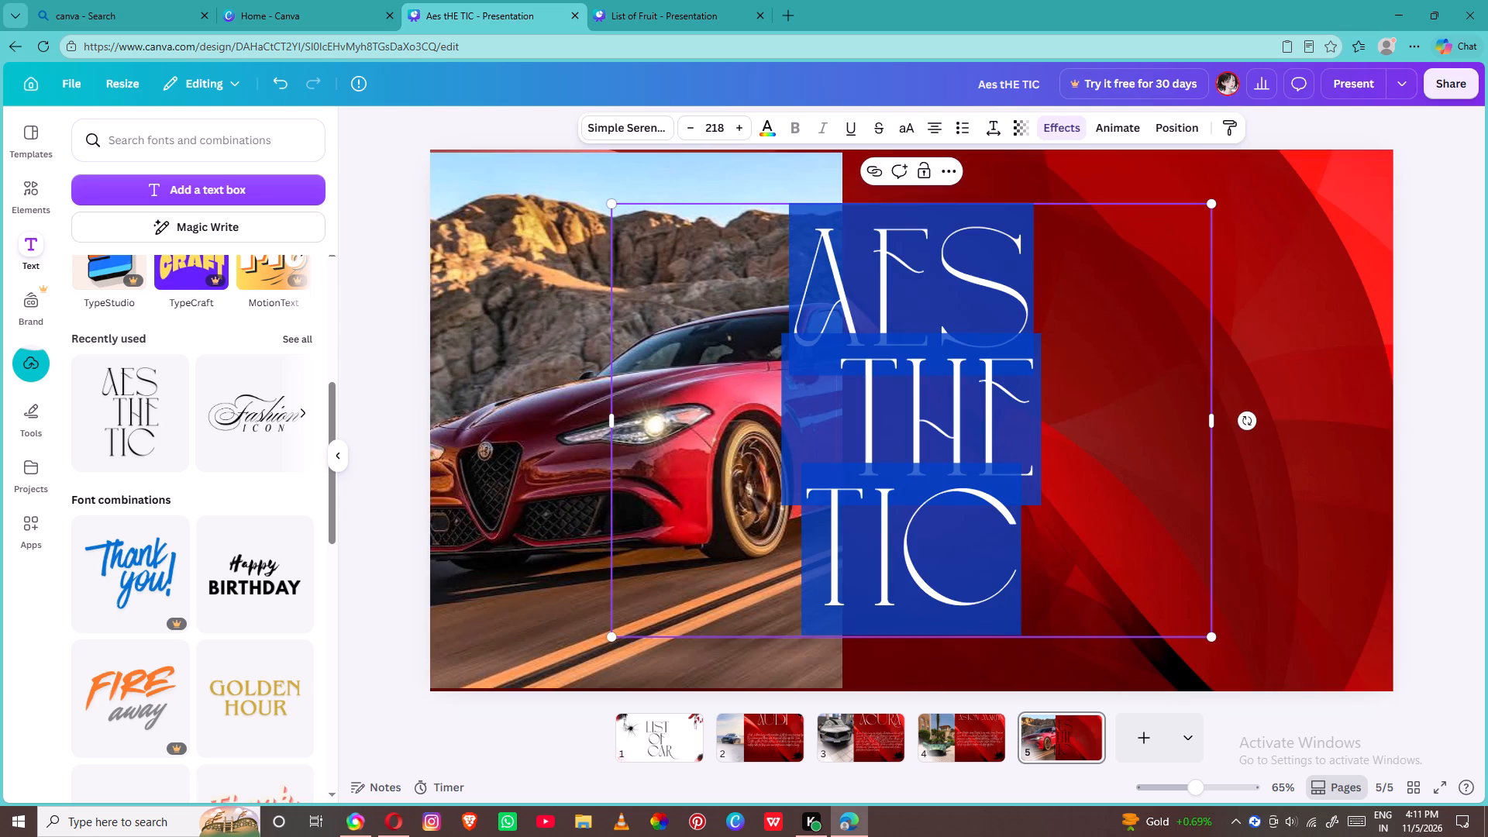
pyautogui.press('BackSpace')
pyautogui.press('a')
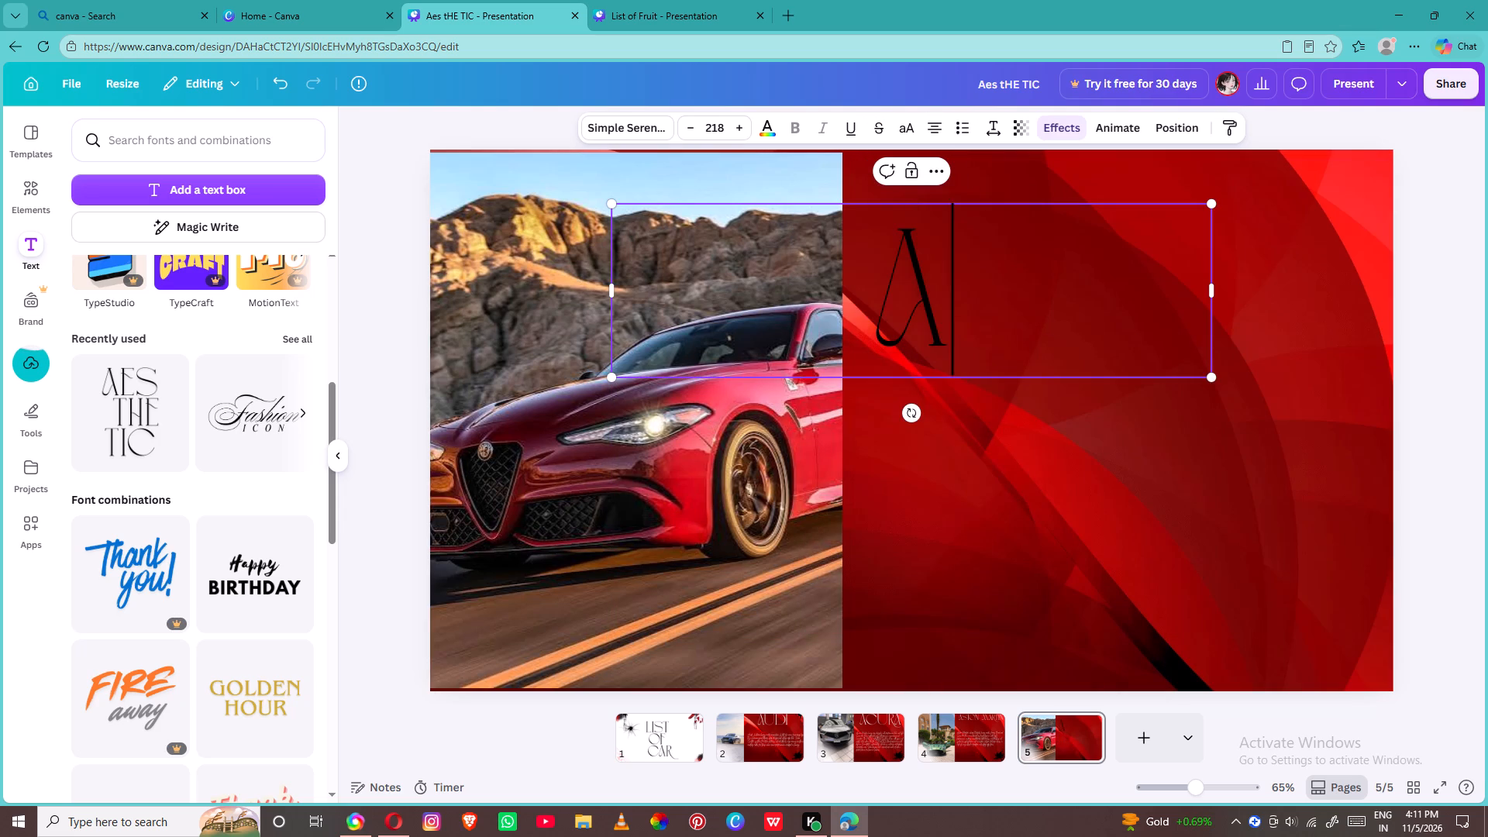
pyautogui.write('lfa')
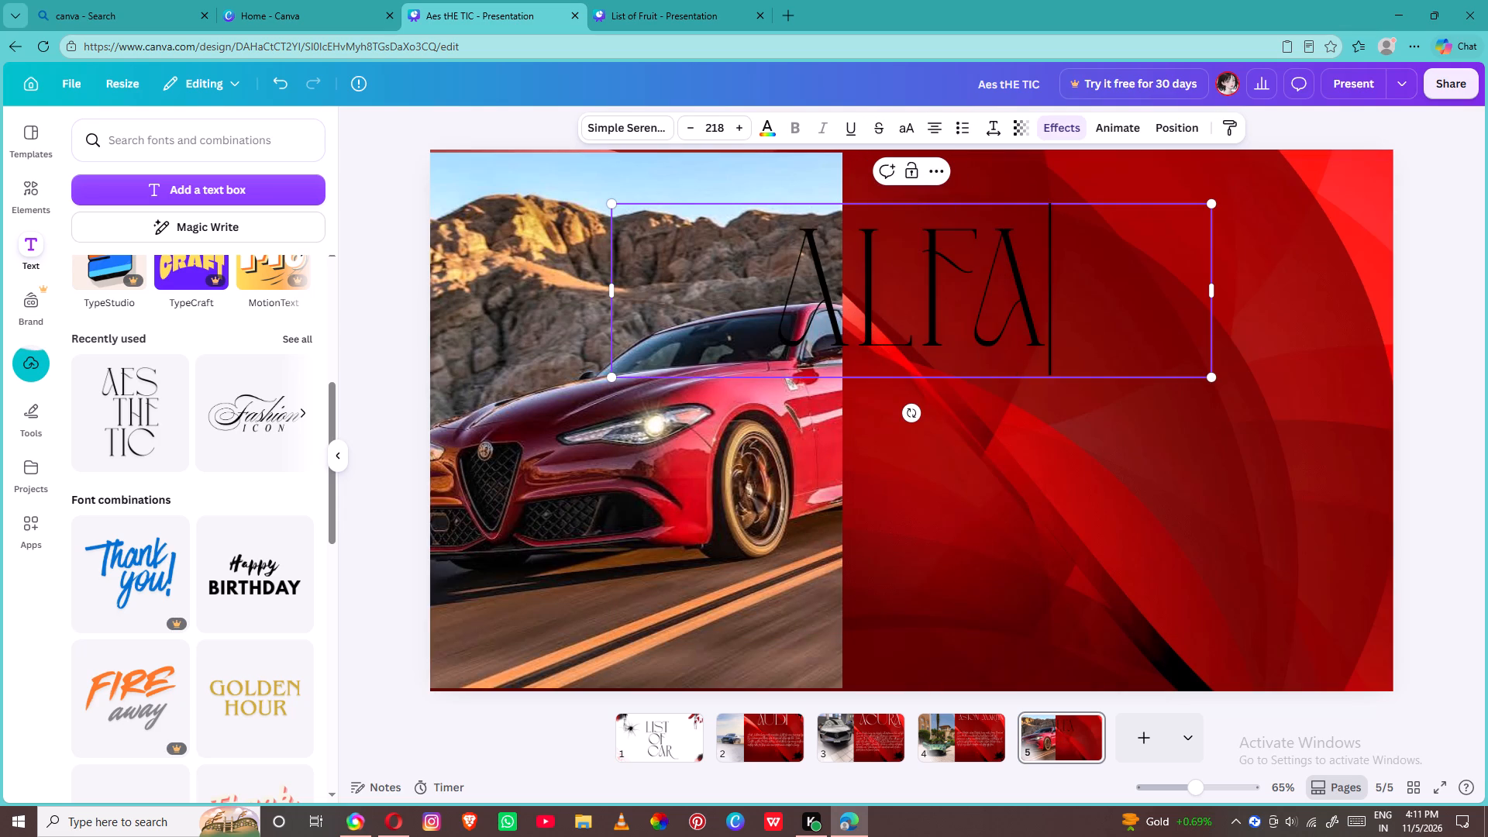
pyautogui.press('Return')
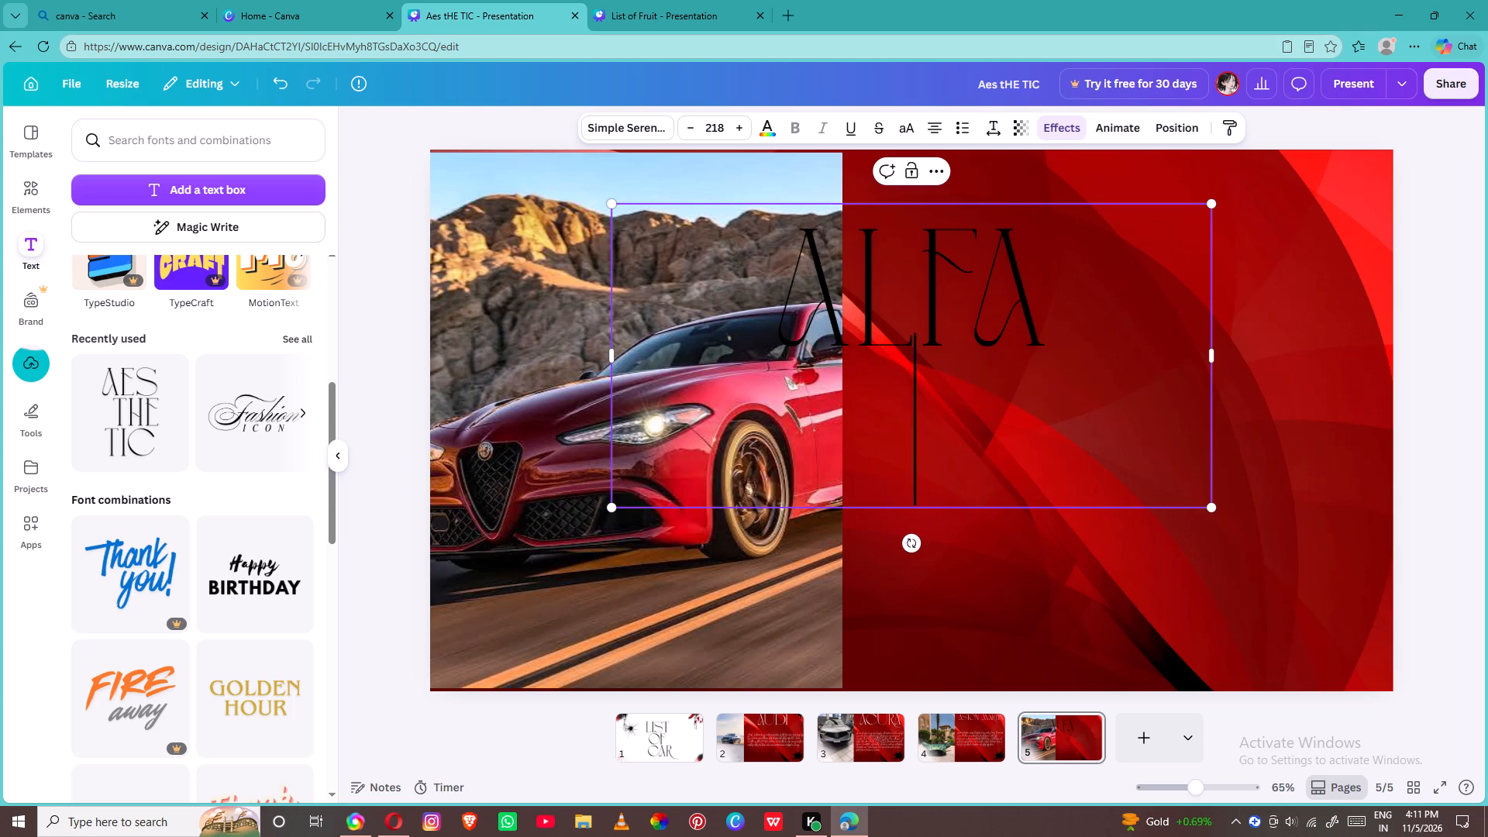
pyautogui.write('rome')
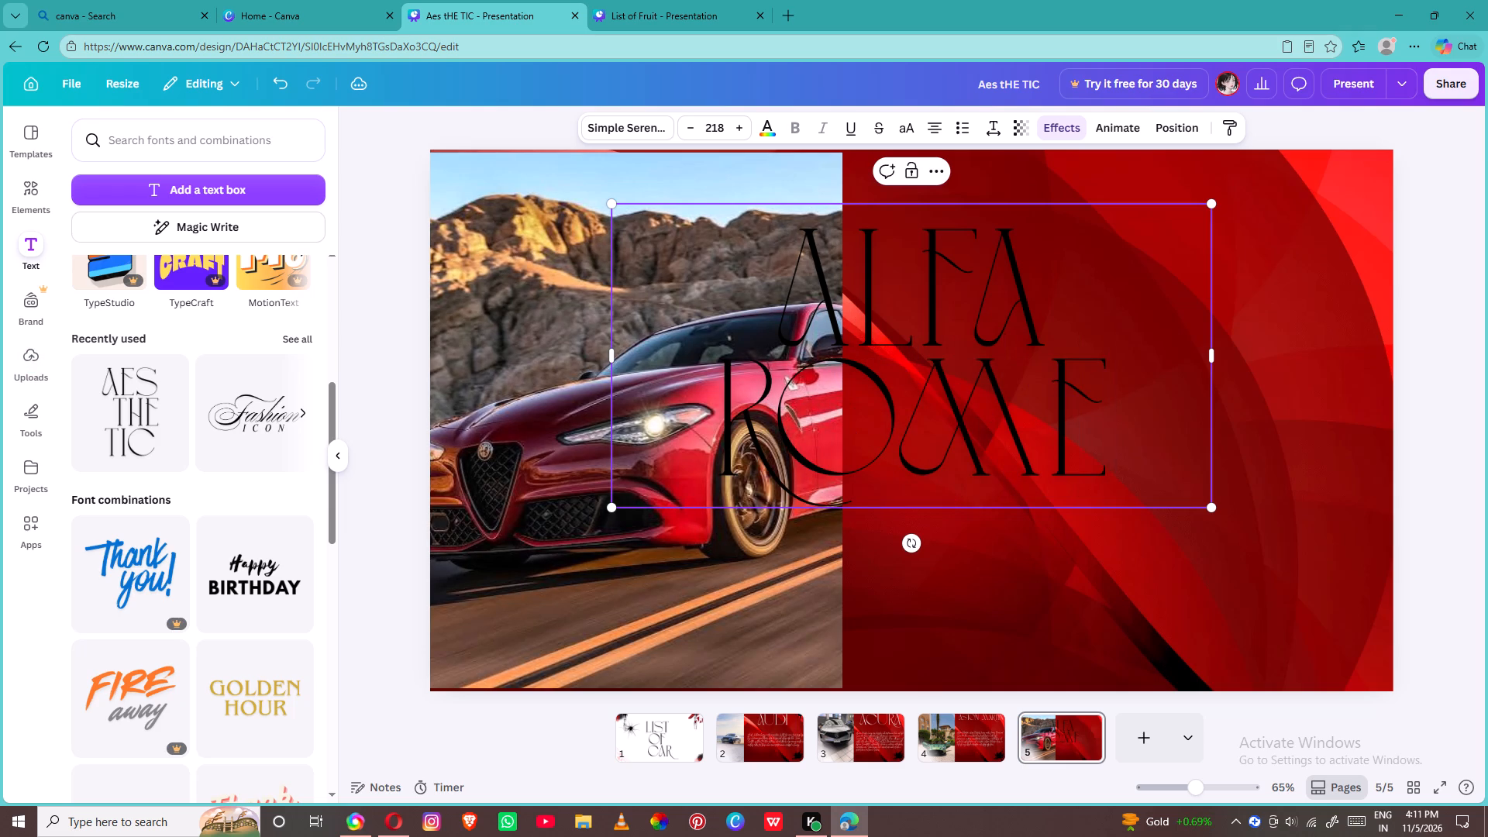
pyautogui.press('o')
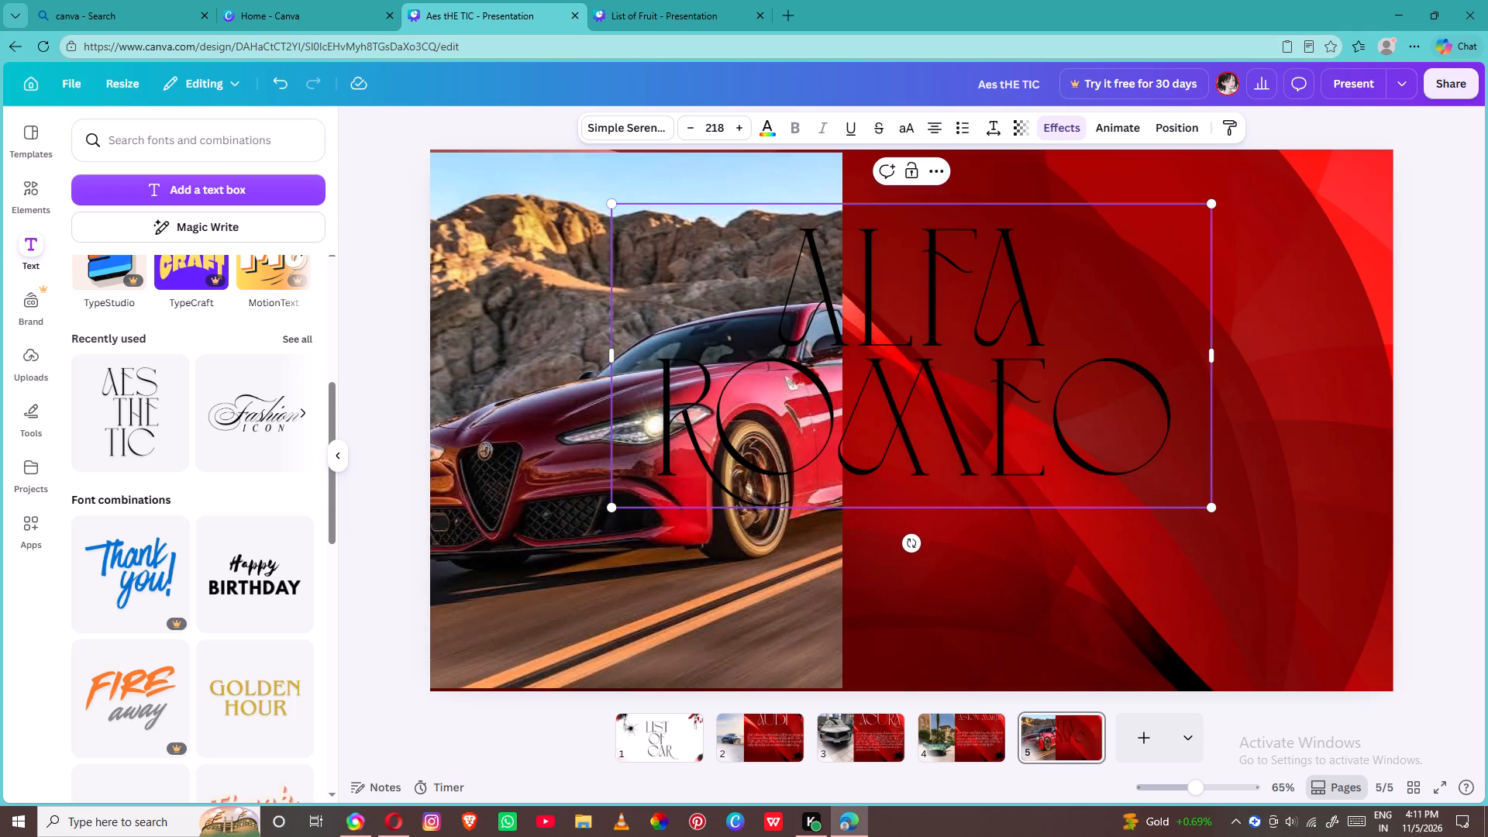
# Shrink the heading to about size 121 and widen its text box so the full name has room on one line.
pyautogui.moveTo(1213, 205); pyautogui.dragTo(1069, 478)
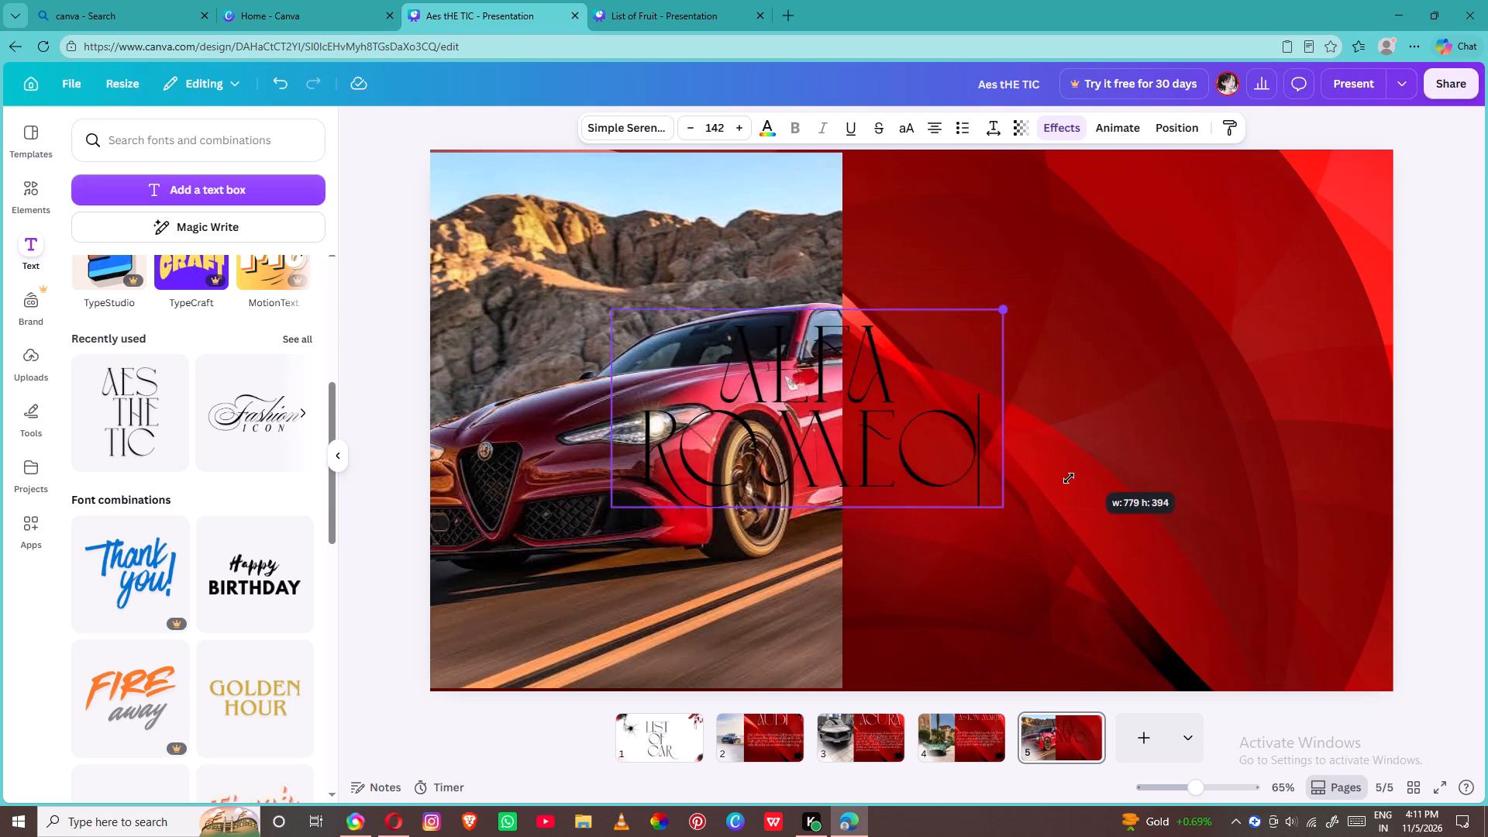
pyautogui.moveTo(1069, 478); pyautogui.dragTo(1066, 491)
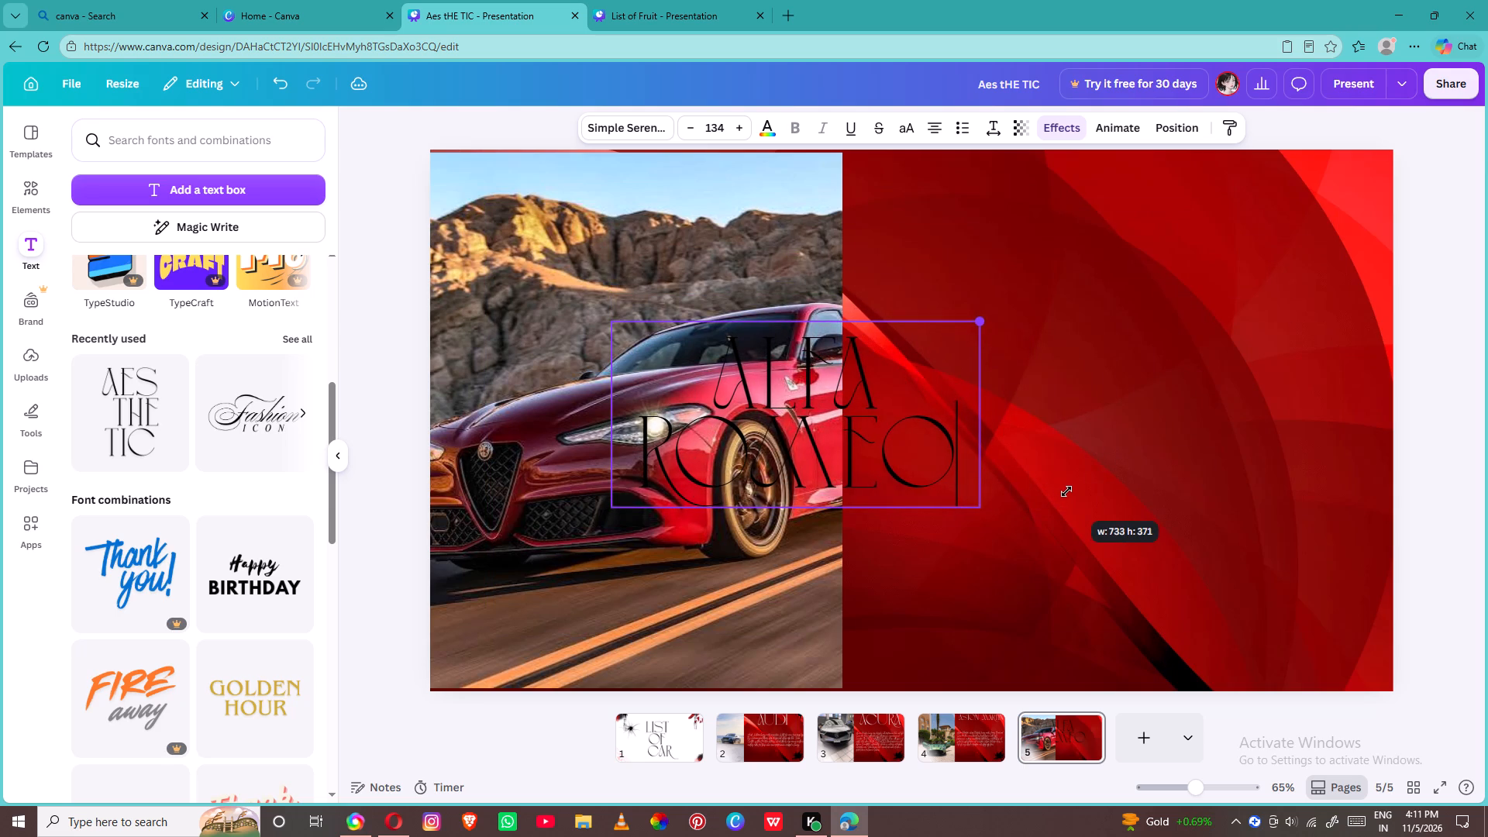
pyautogui.moveTo(1066, 491); pyautogui.dragTo(1025, 497)
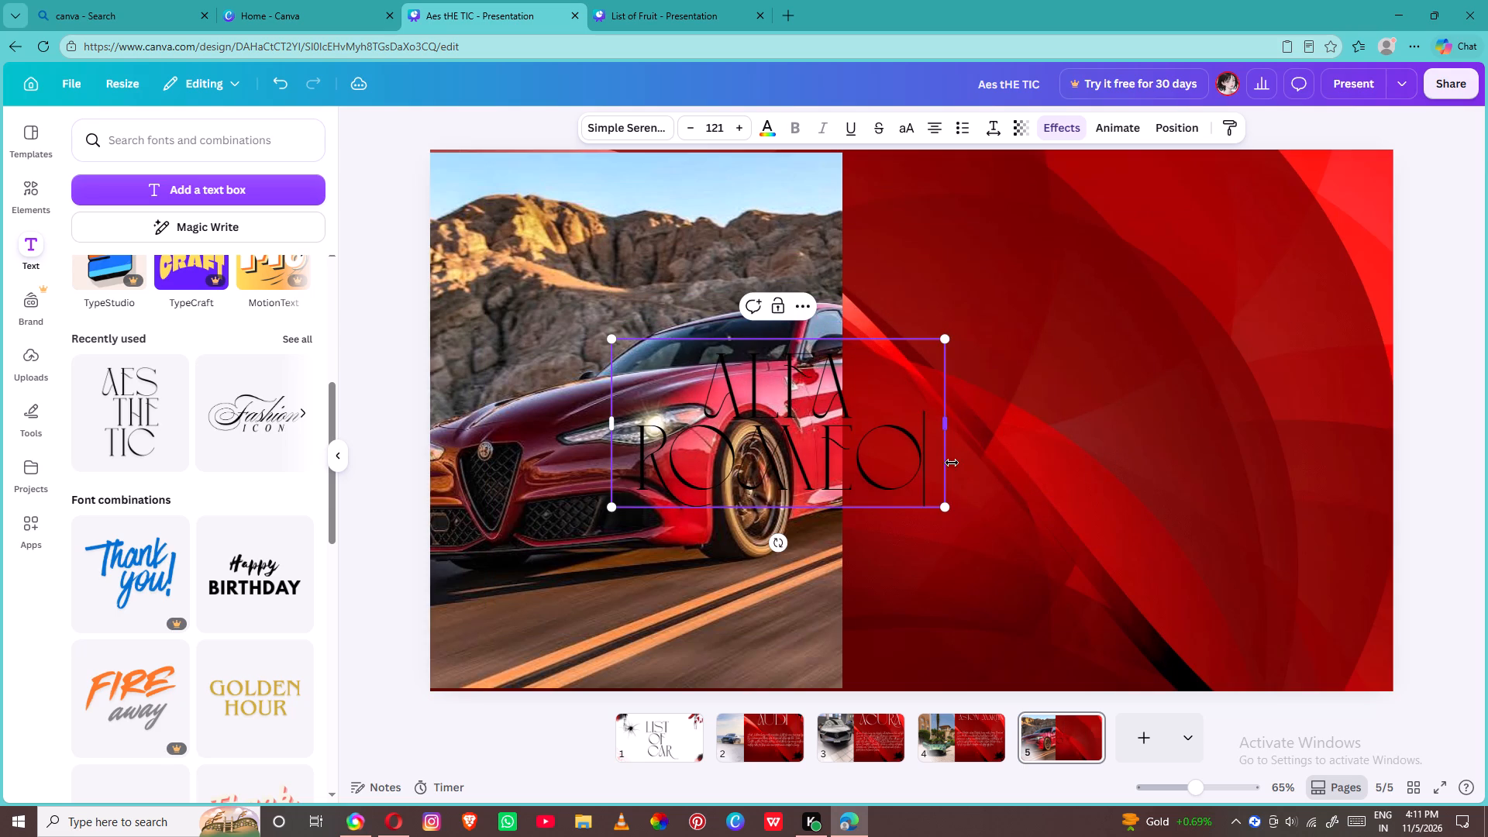
pyautogui.moveTo(952, 463); pyautogui.dragTo(1317, 500)
# Join the two heading lines into a single line reading "ALFA ROMEO".
pyautogui.click(1032, 420)
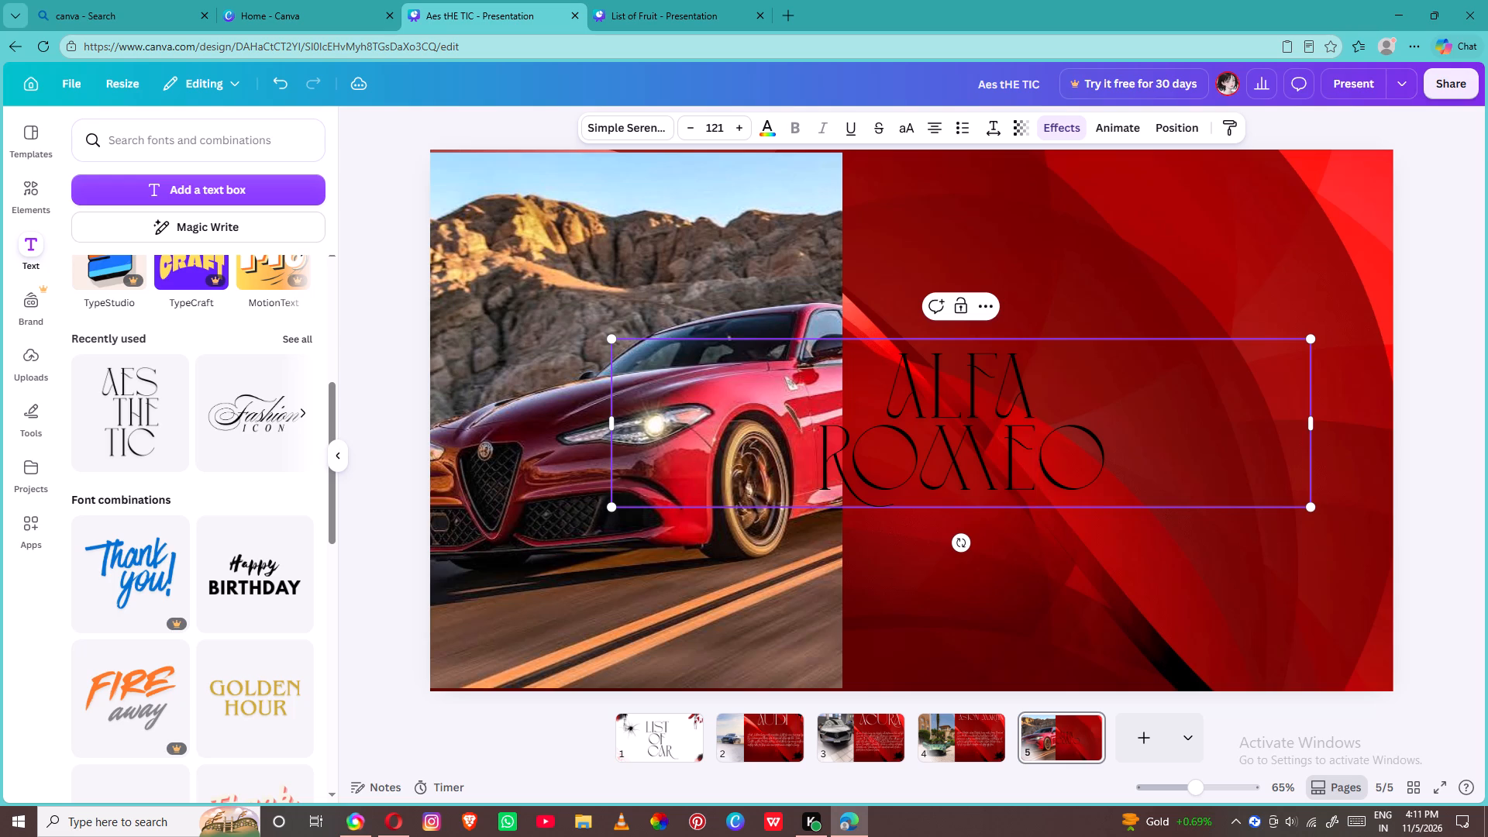
pyautogui.click(1036, 397)
pyautogui.click(812, 470)
pyautogui.press('BackSpace')
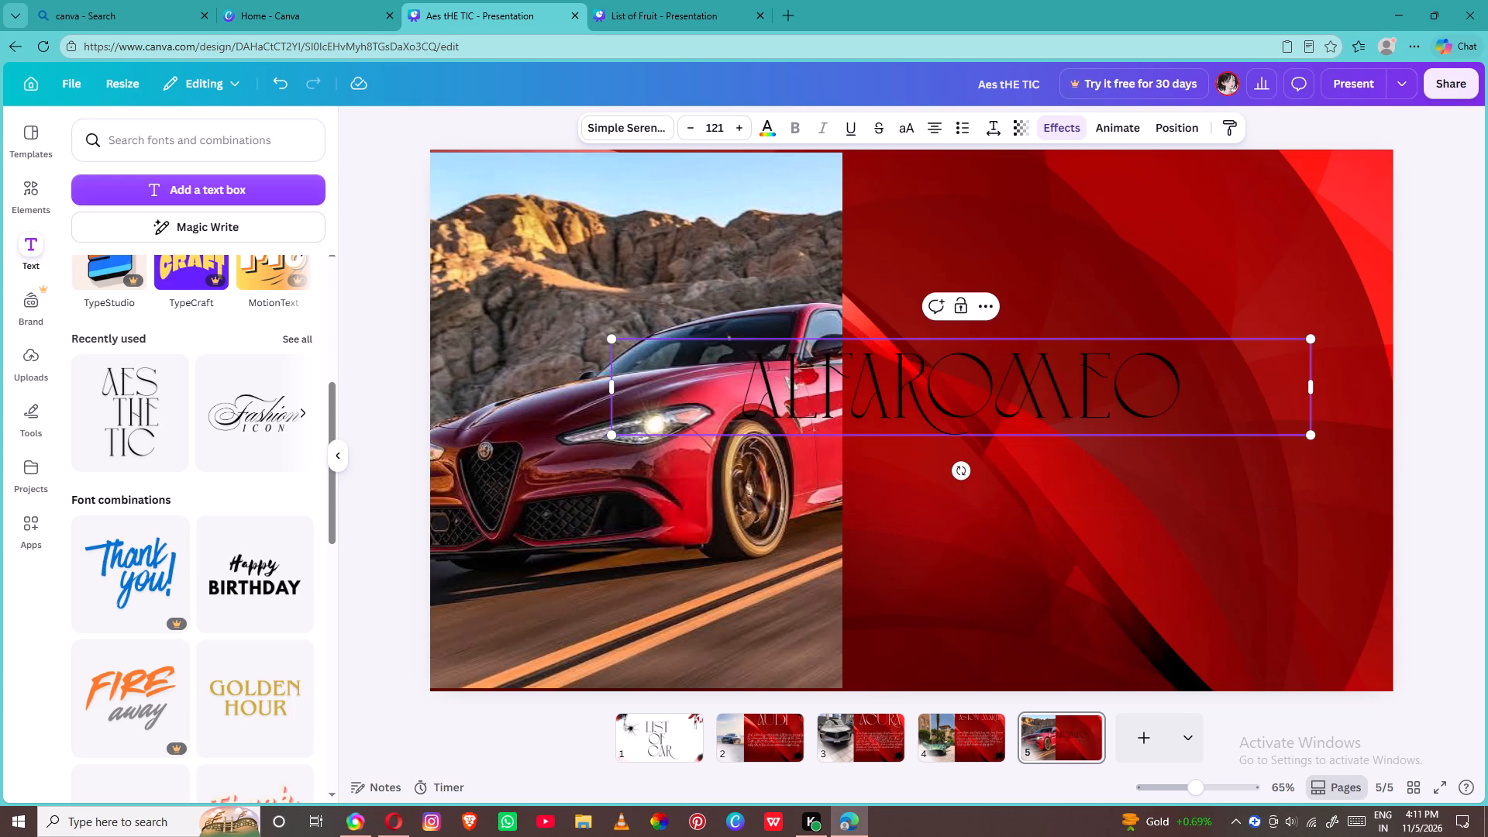
pyautogui.press('space')
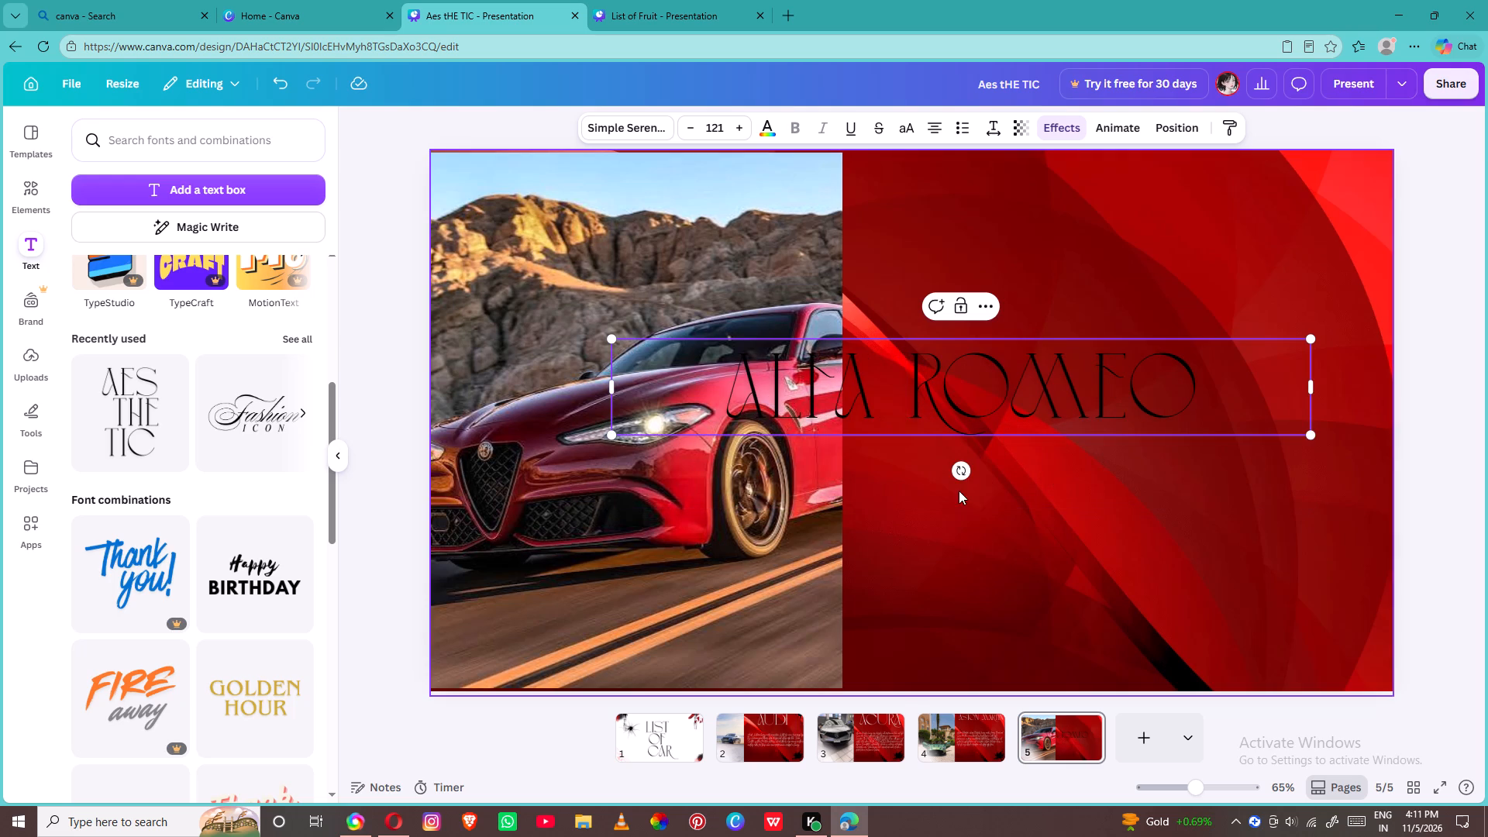
pyautogui.click(964, 488)
# Move the "ALFA ROMEO" heading to the top of the red area beside the car photo on page 5.
pyautogui.moveTo(931, 370); pyautogui.dragTo(1098, 186)
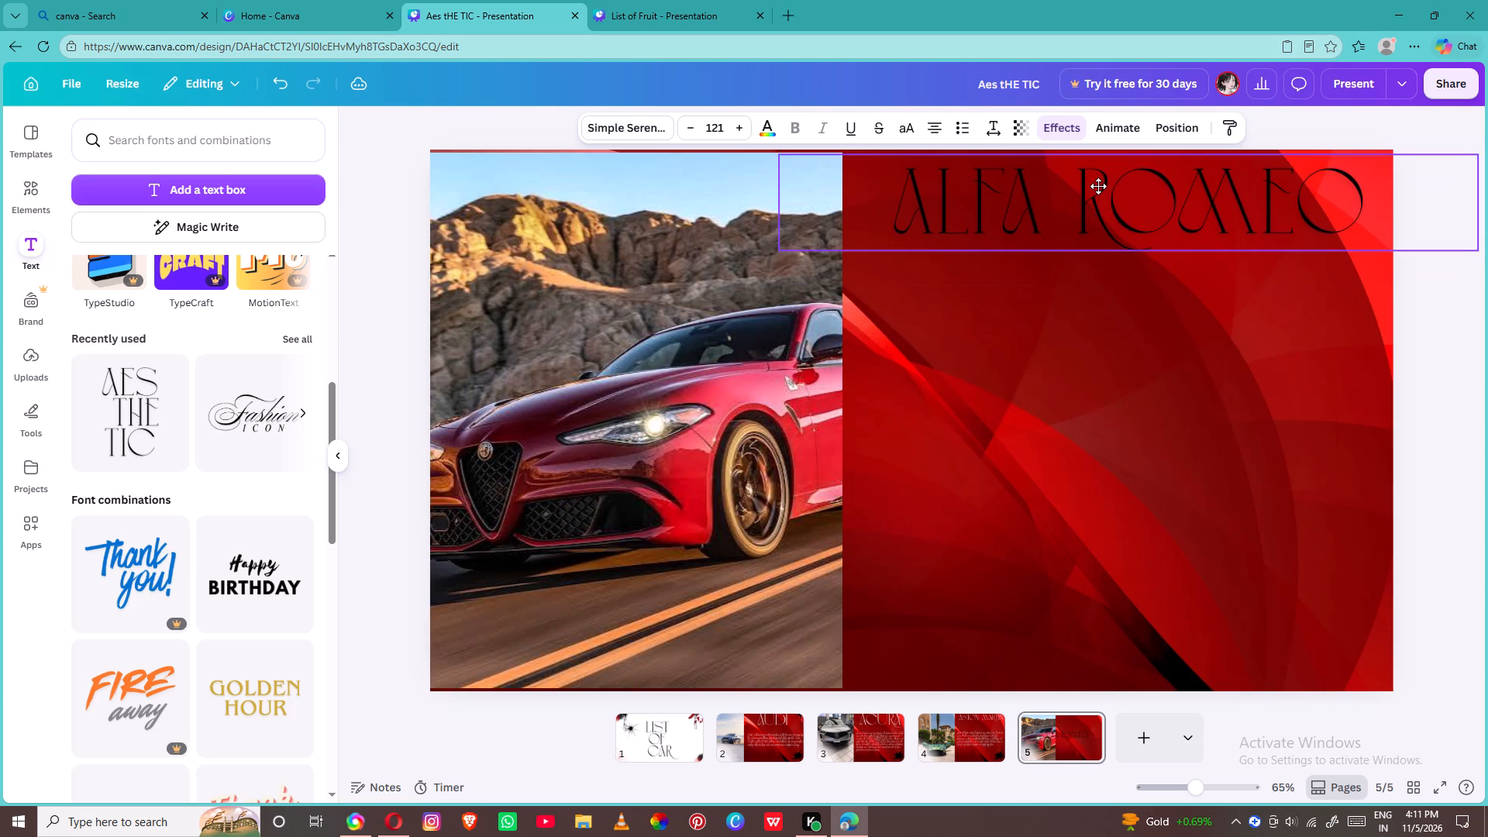
pyautogui.moveTo(1098, 186); pyautogui.dragTo(1100, 186)
pyautogui.click(1225, 397)
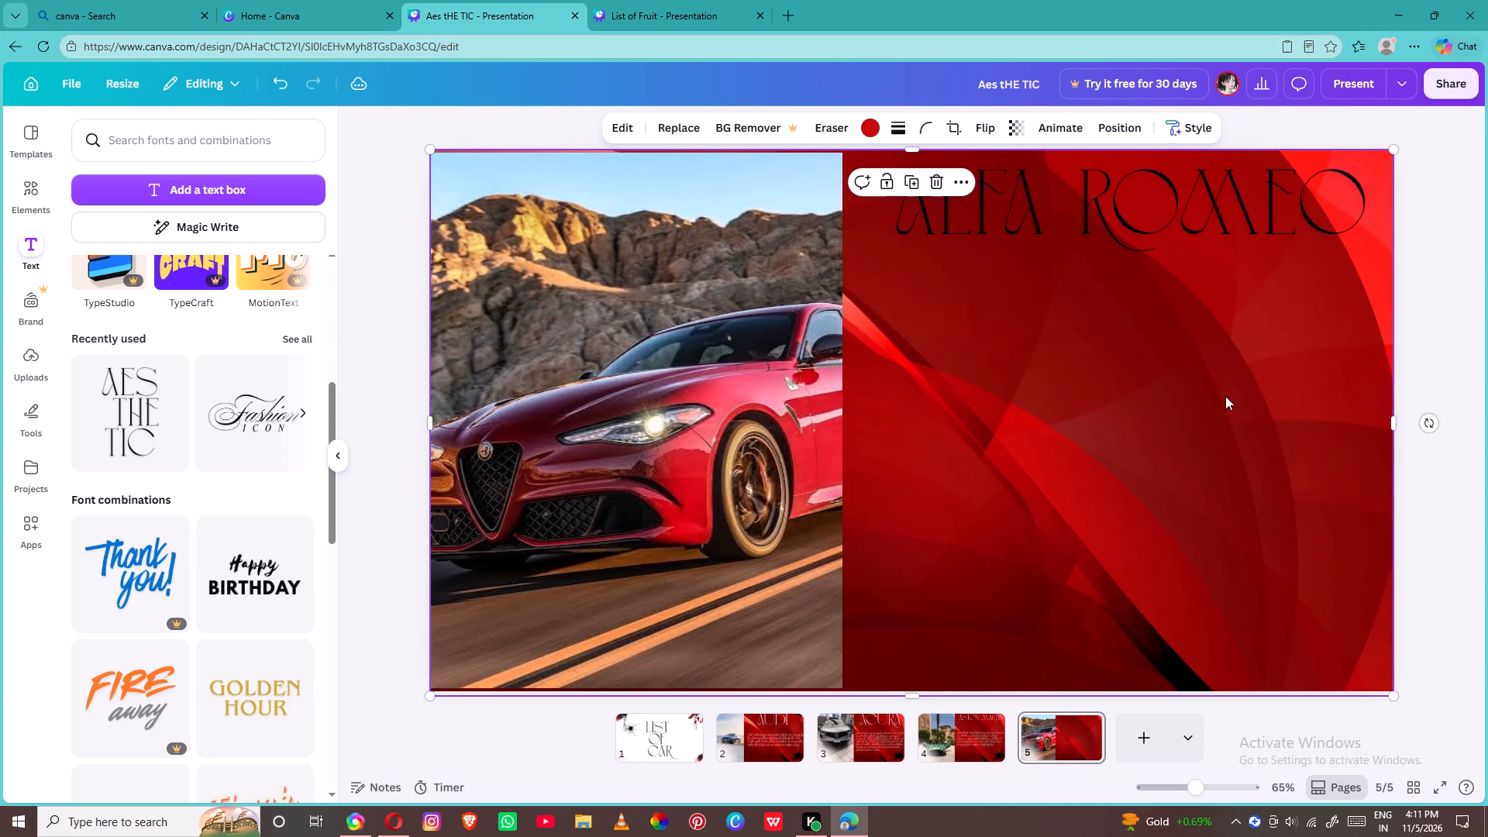
pyautogui.click(1225, 396)
pyautogui.click(41, 252)
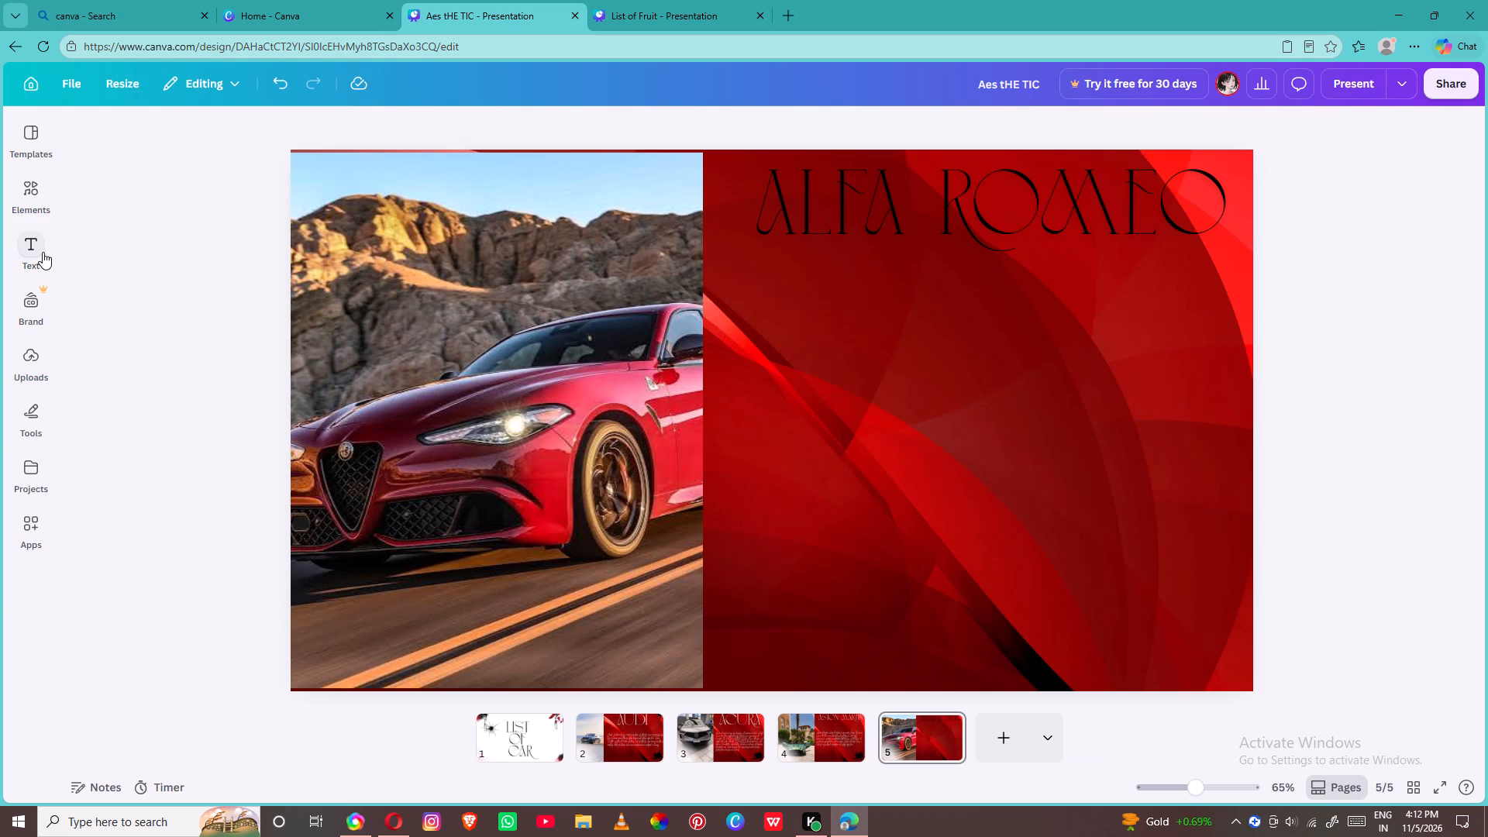
pyautogui.click(30, 241)
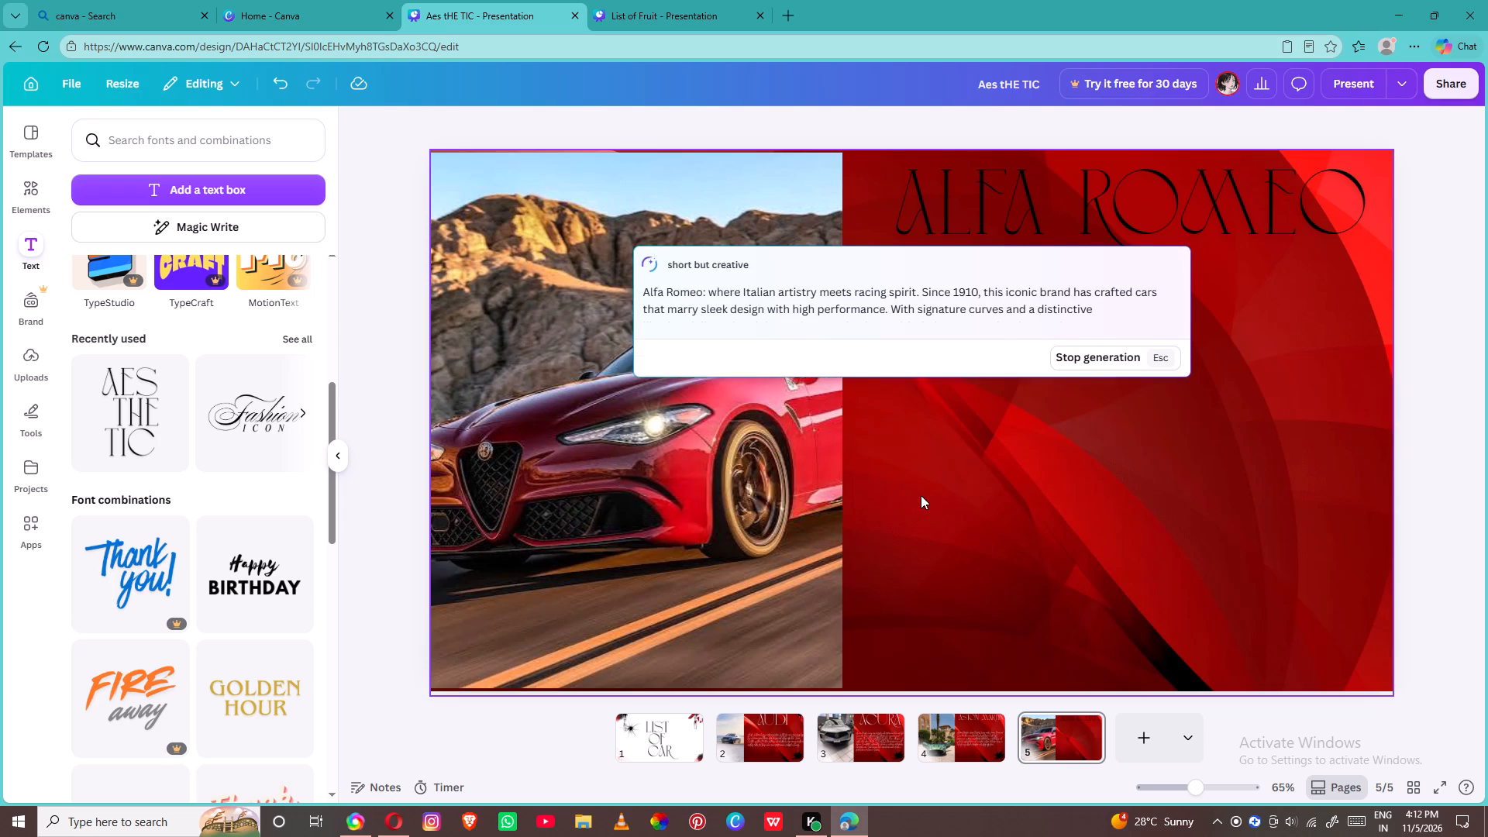
pyautogui.click(1104, 407)
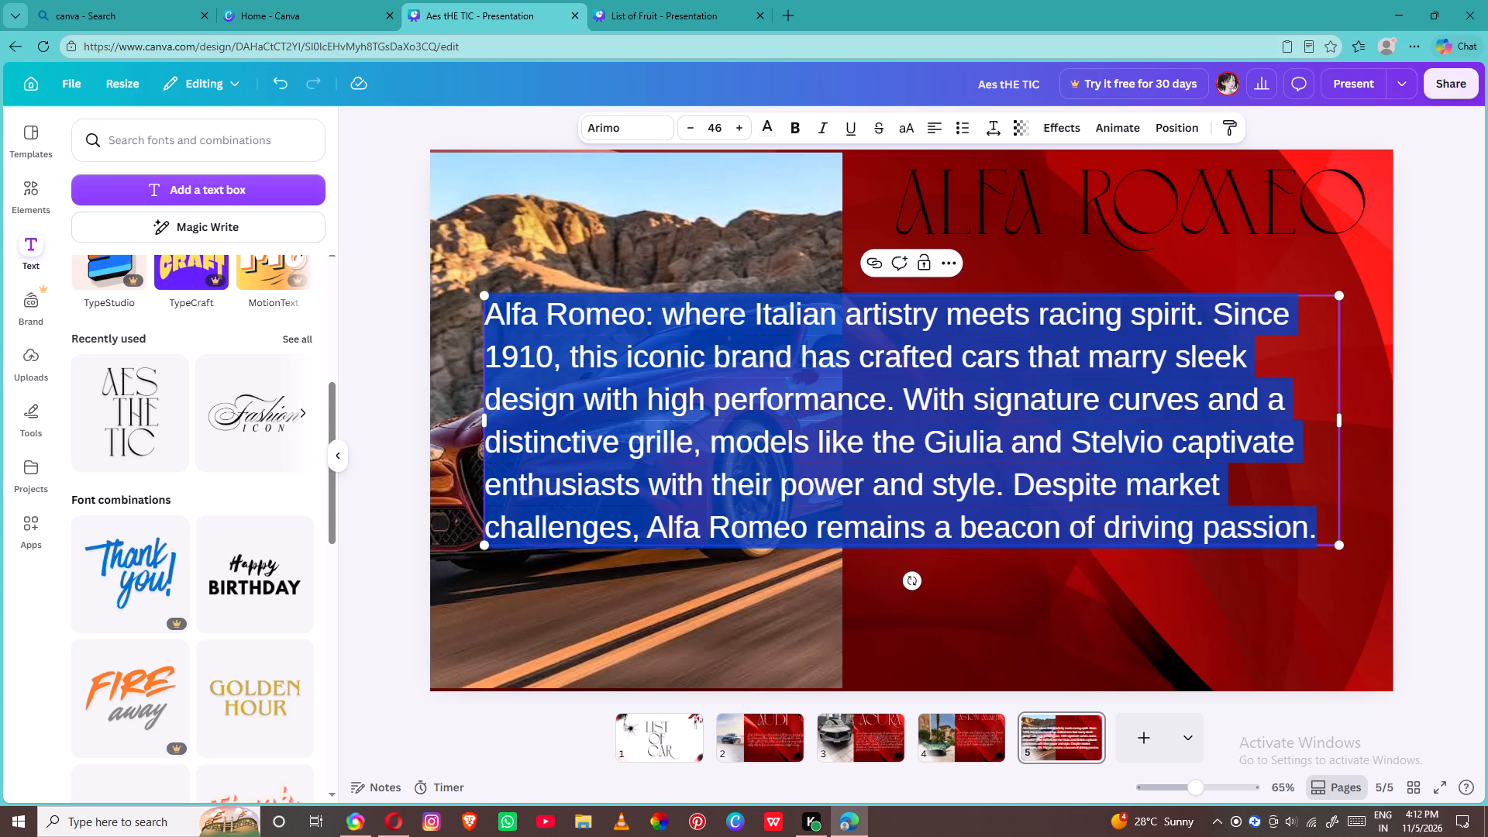
# Set the inserted Alfa Romeo description in the Brittany font.
pyautogui.click(639, 117)
pyautogui.click(208, 347)
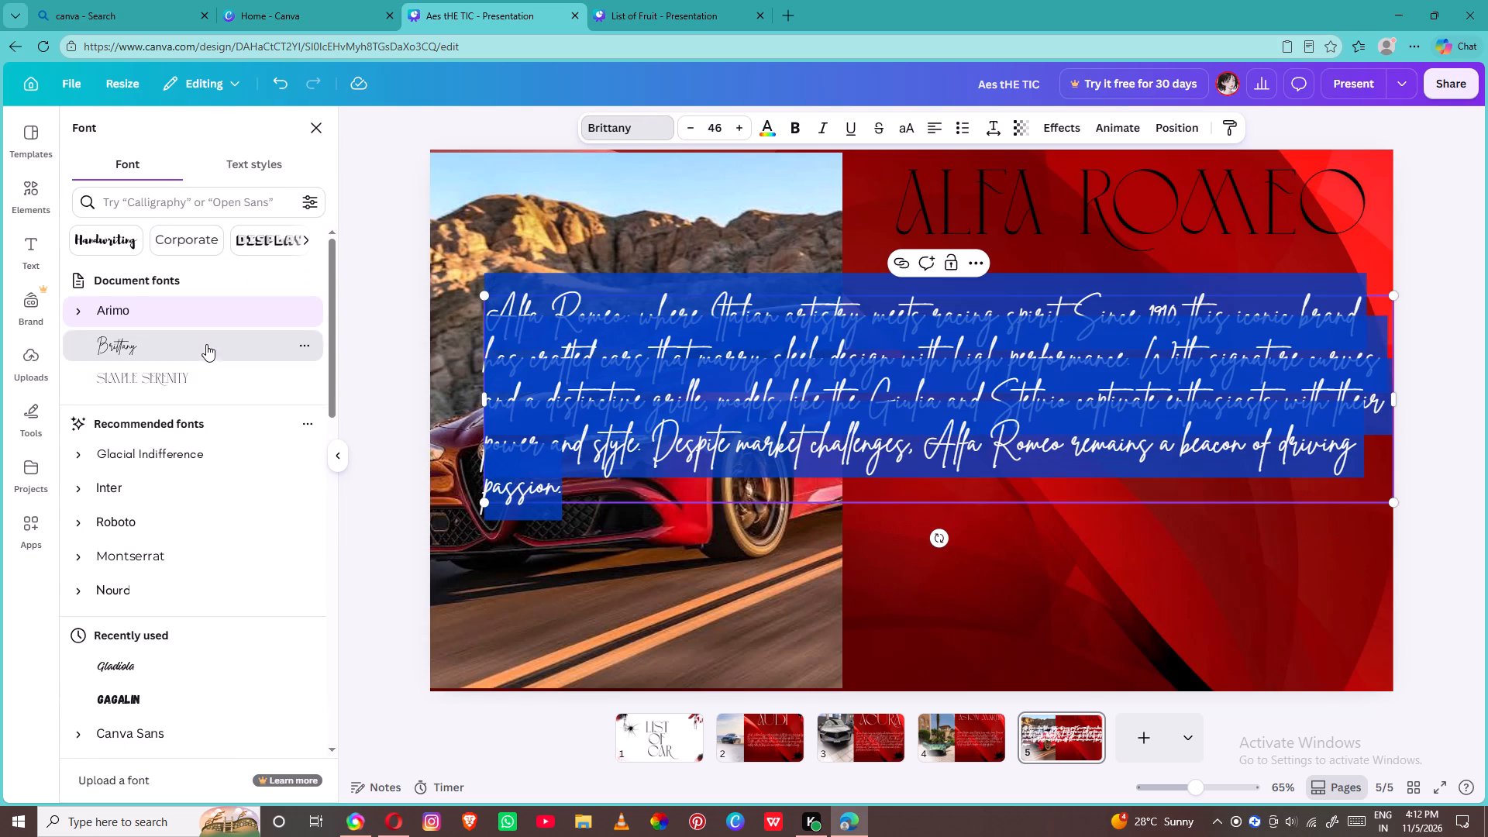
# Fit the description within the red area at font size 34.9 and move it up closer to the "ALFA ROMEO" heading.
pyautogui.moveTo(481, 294); pyautogui.dragTo(489, 298)
pyautogui.moveTo(489, 298); pyautogui.dragTo(848, 429)
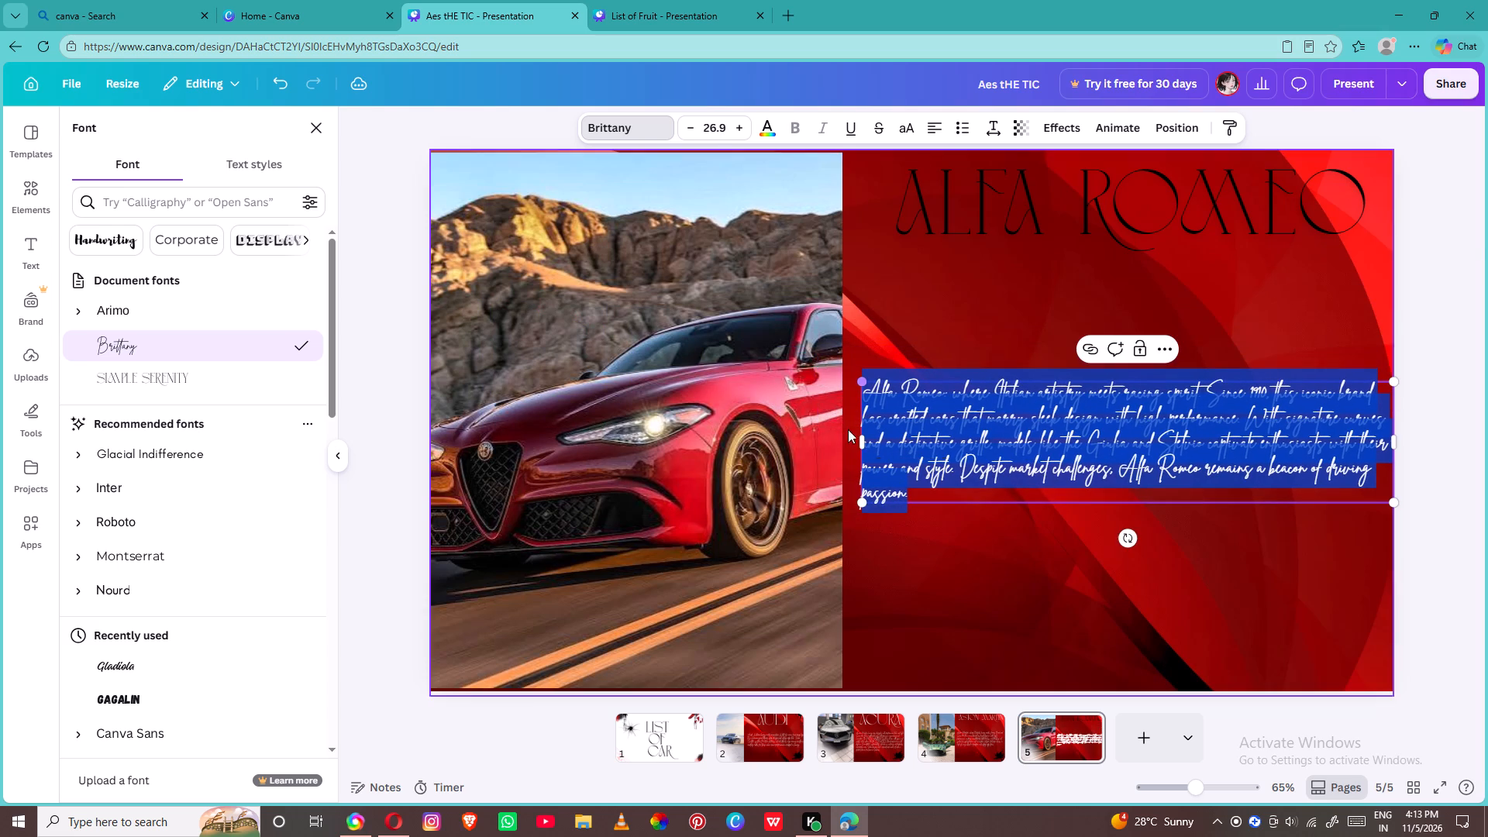
pyautogui.click(739, 125)
pyautogui.tripleClick(743, 122)
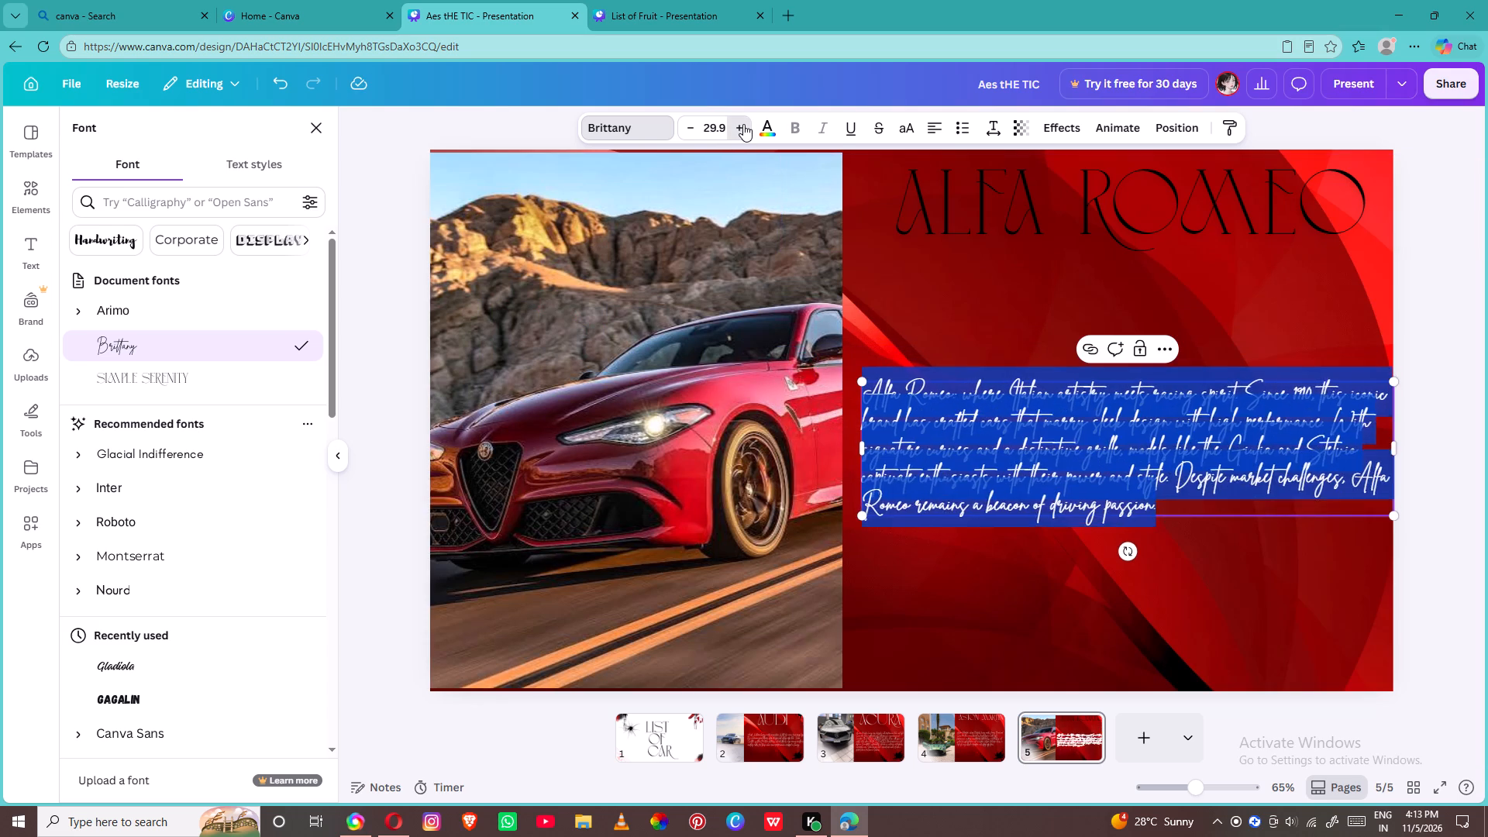
pyautogui.doubleClick(743, 124)
pyautogui.click(745, 124)
pyautogui.click(745, 124)
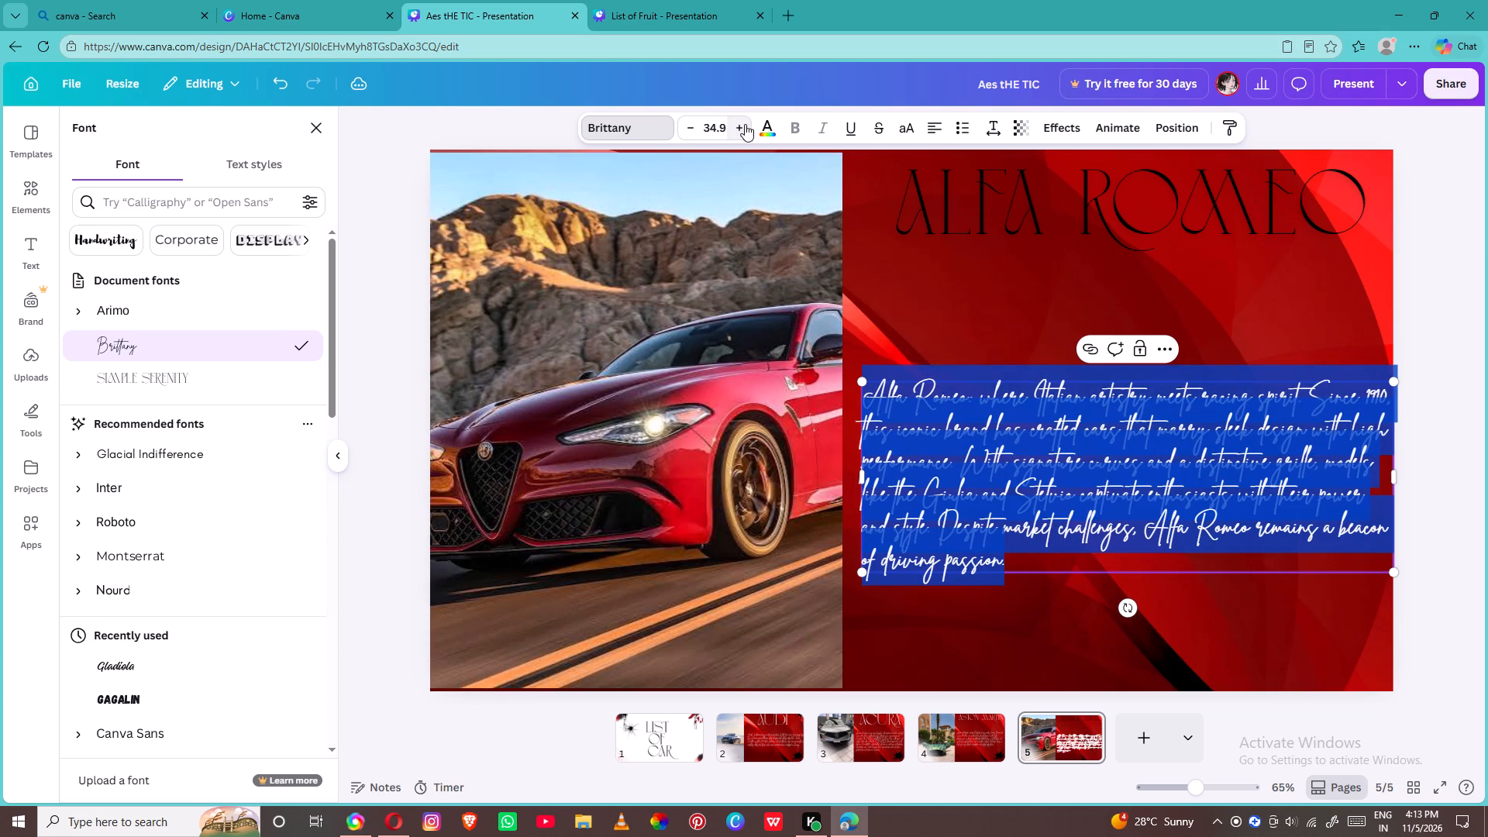
pyautogui.click(985, 632)
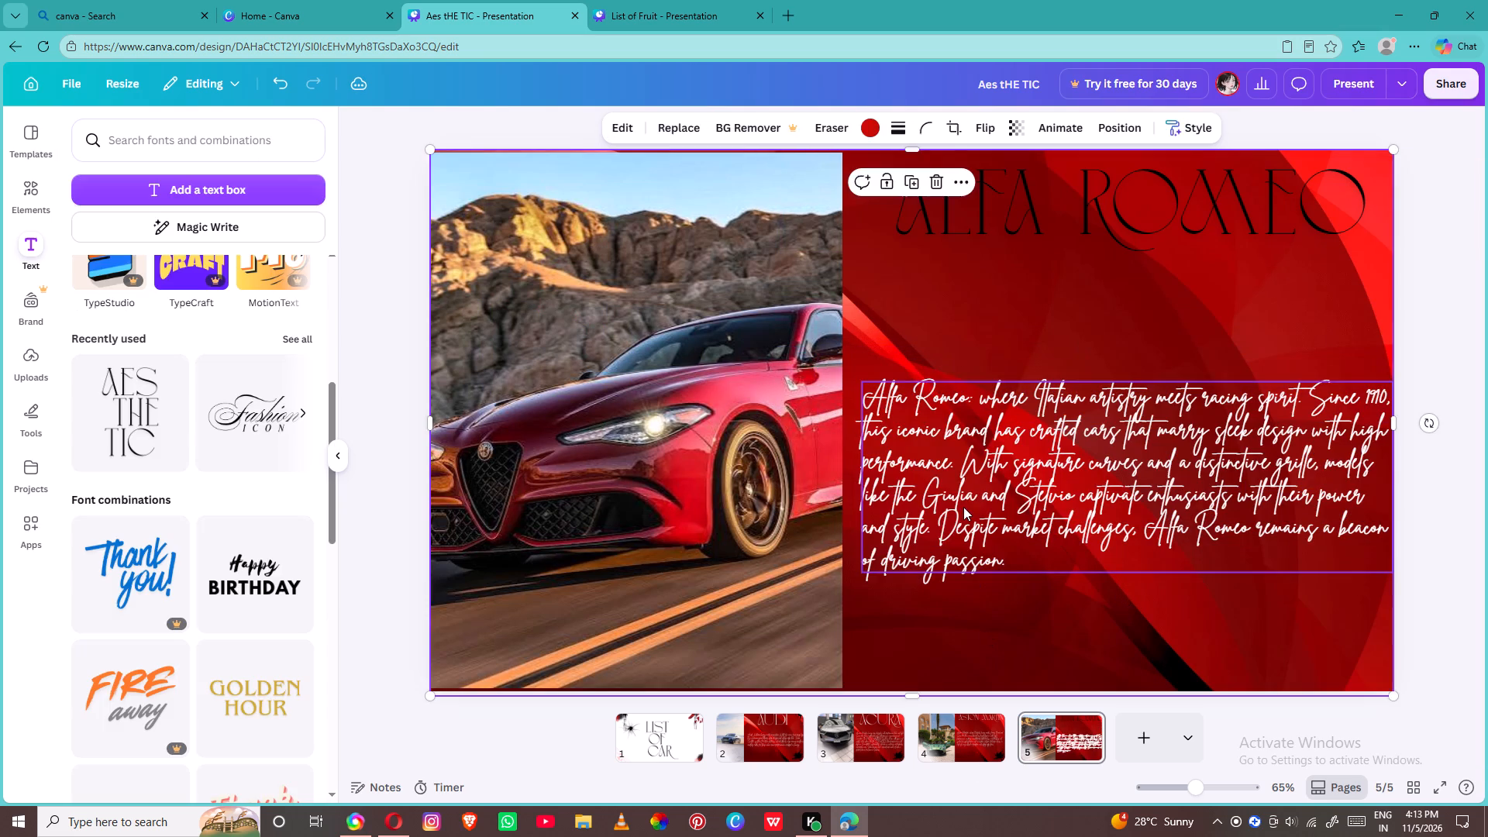
pyautogui.moveTo(963, 507); pyautogui.dragTo(957, 453)
# Copy the black splatter graphic from the Aston Martin page into the lower-right corner of page 5.
pyautogui.click(21, 210)
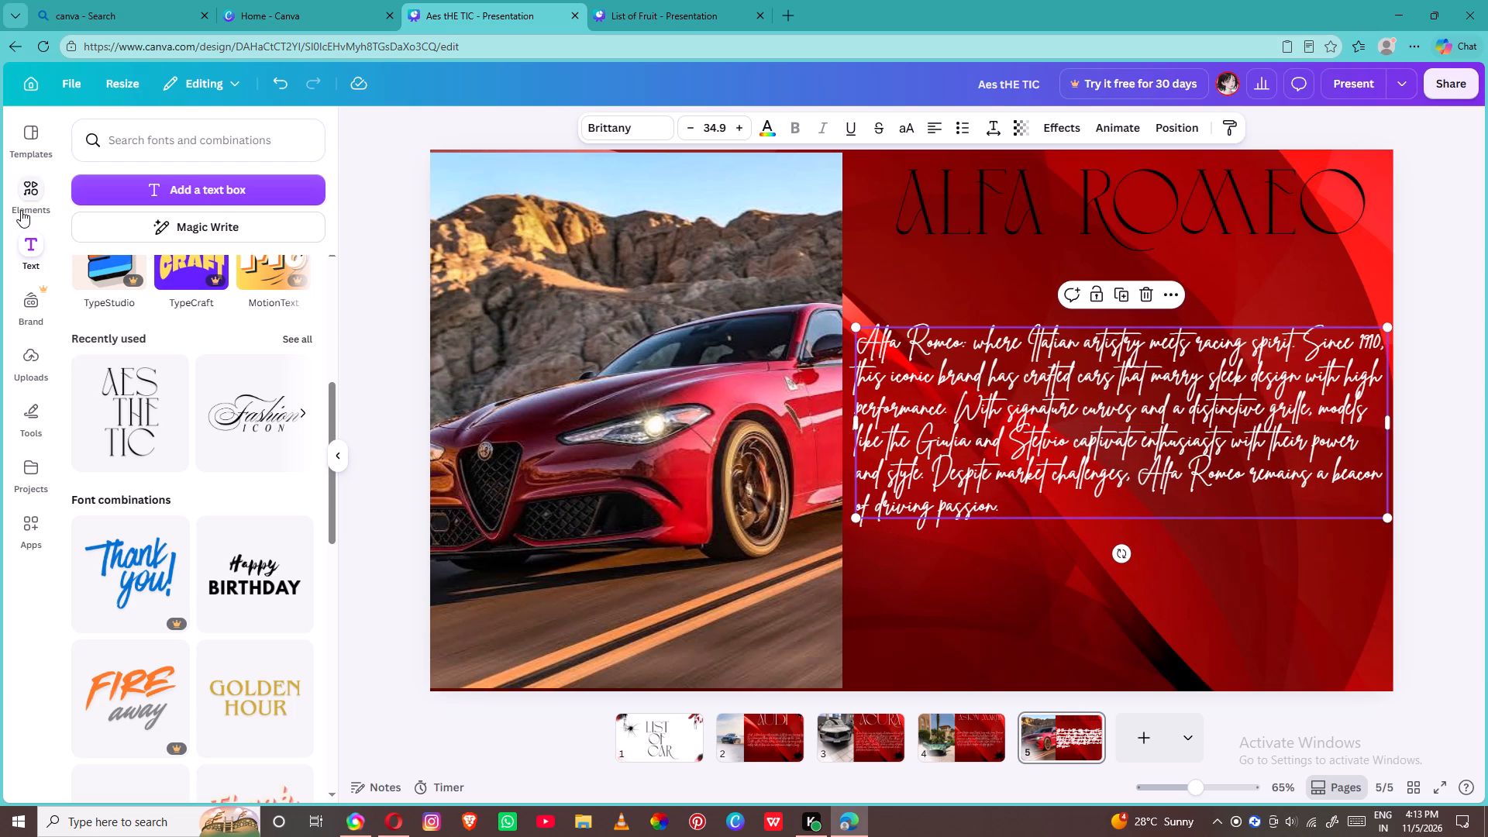
pyautogui.click(958, 741)
pyautogui.rightClick(1298, 623)
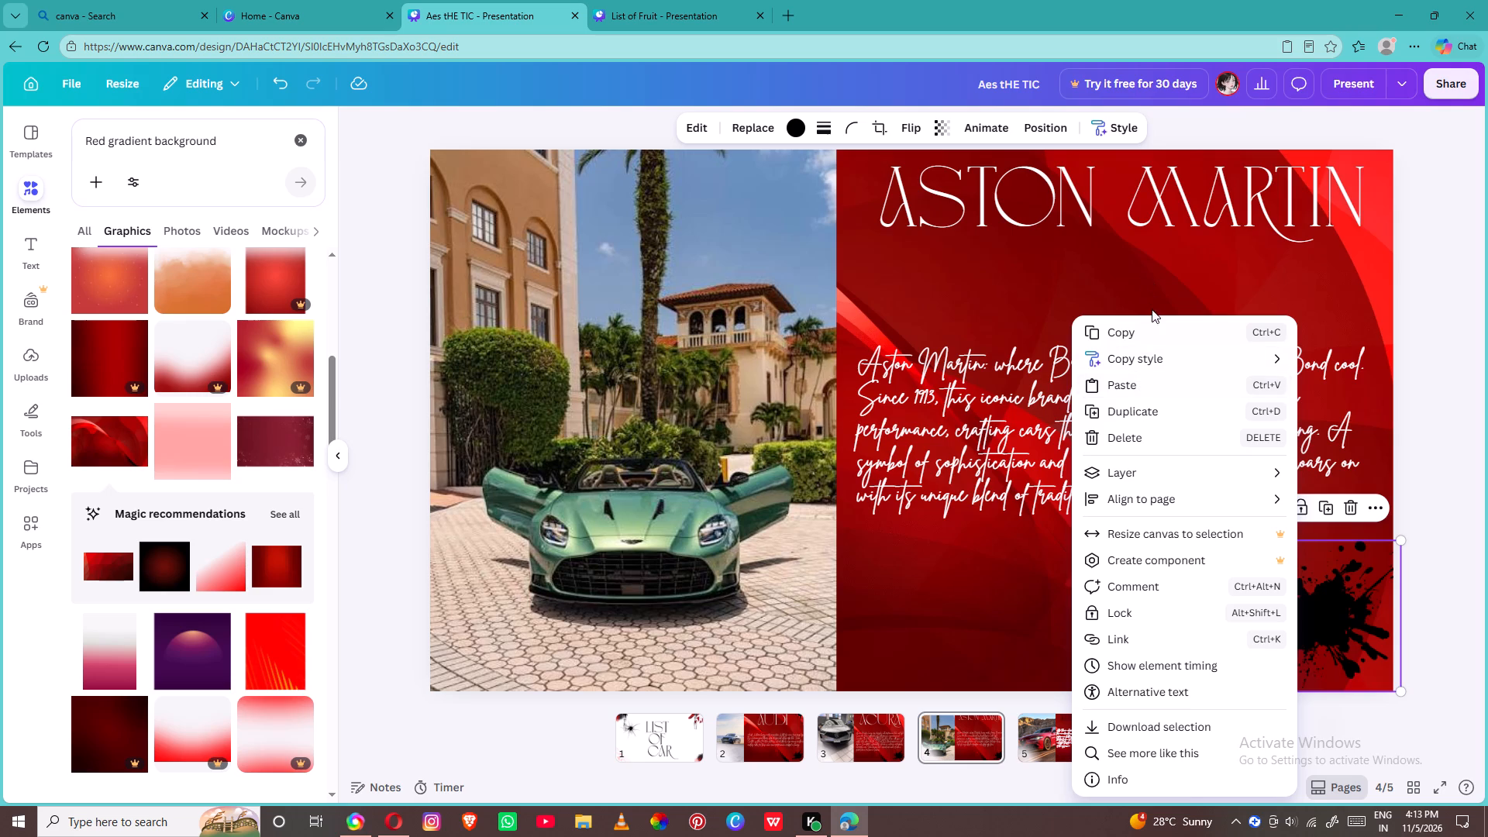
pyautogui.click(1153, 338)
pyautogui.click(1052, 746)
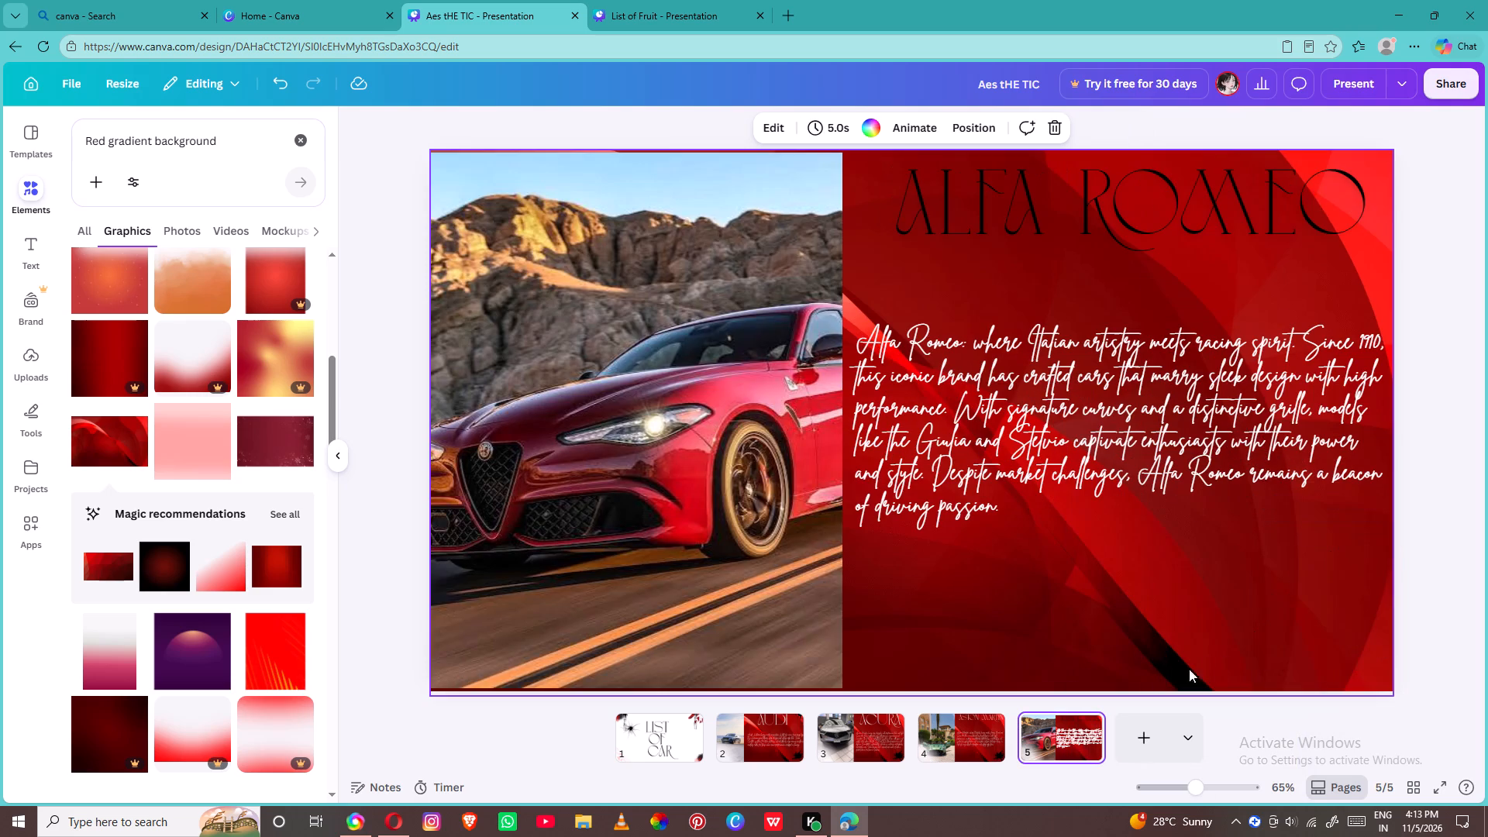
pyautogui.rightClick(1310, 633)
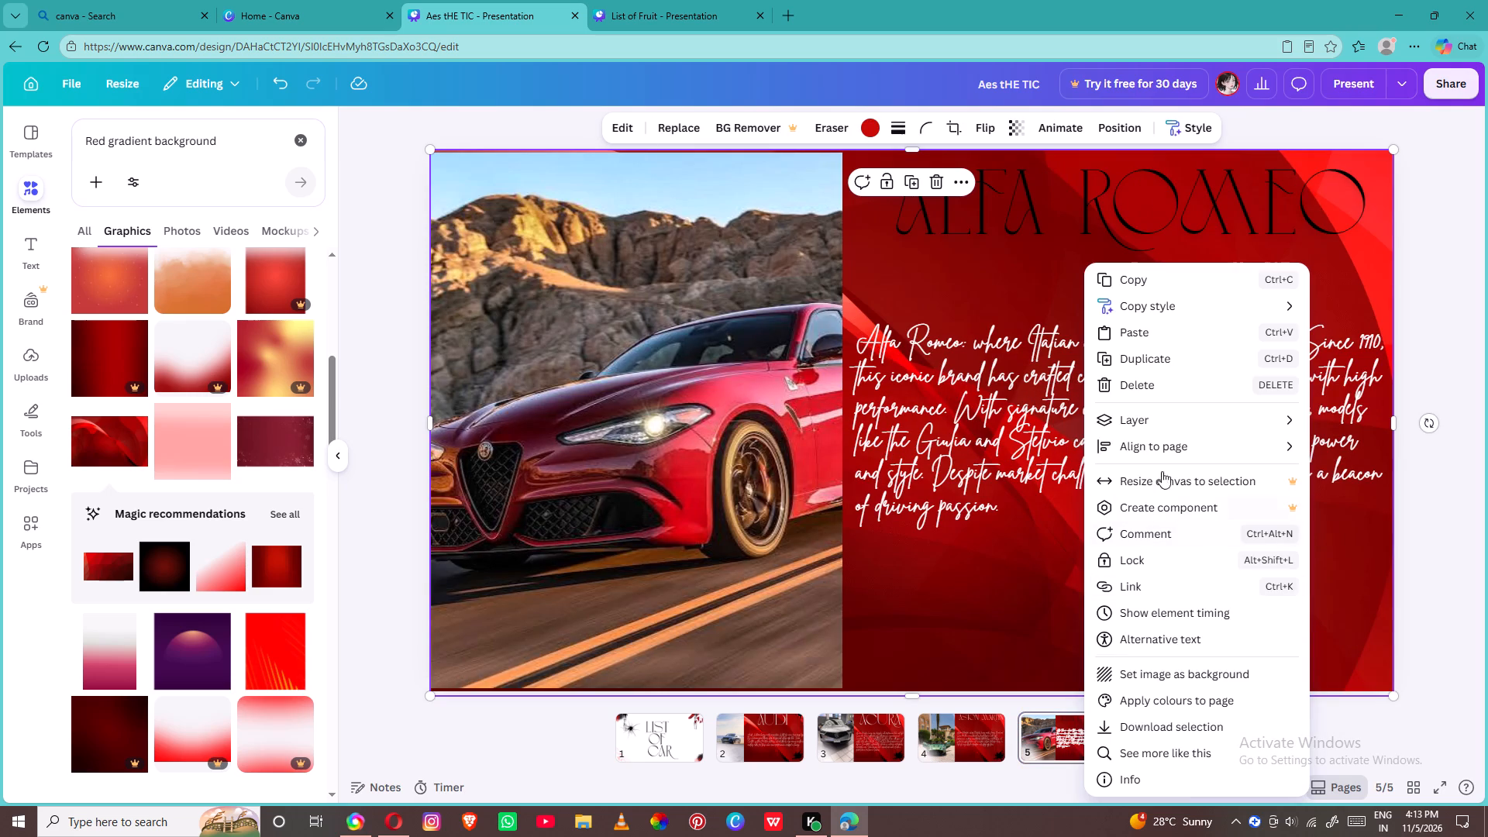
pyautogui.click(1156, 334)
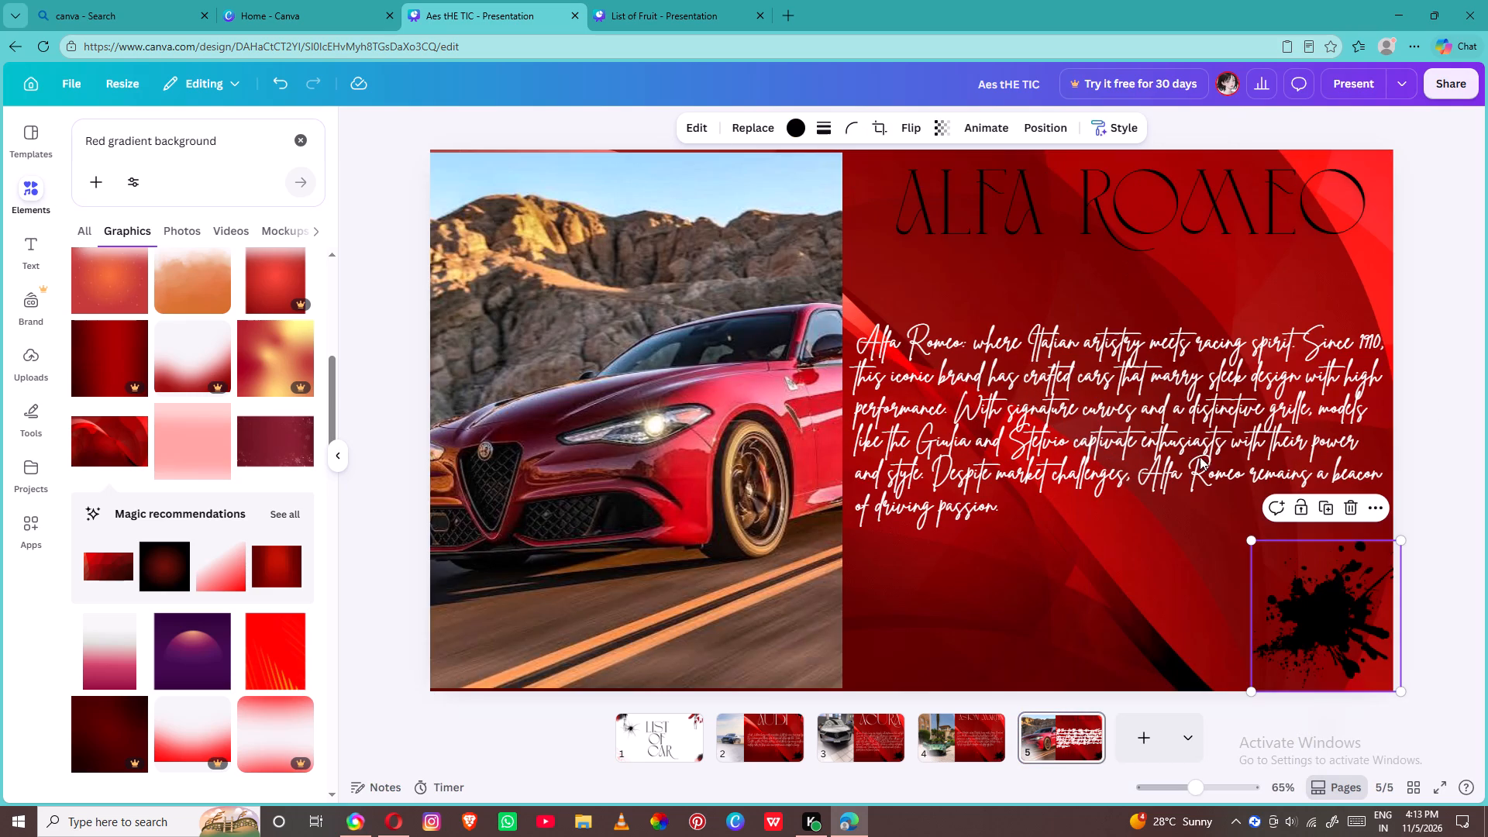
pyautogui.moveTo(1244, 529); pyautogui.dragTo(1250, 537)
pyautogui.moveTo(1250, 537); pyautogui.dragTo(1256, 549)
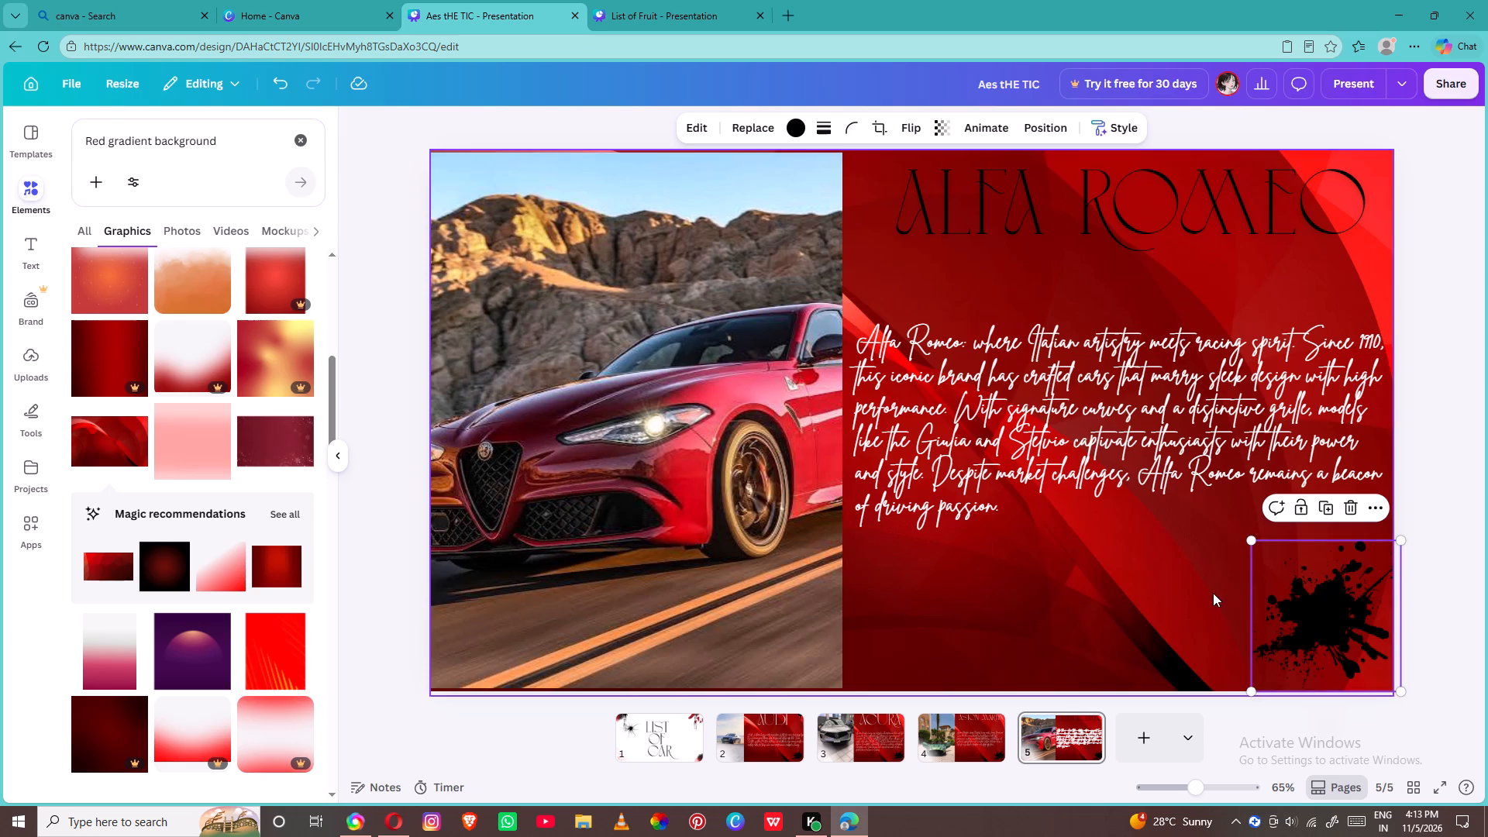
# Add a blank page 6 and place the red abstract curved background graphic on it.
pyautogui.click(1137, 753)
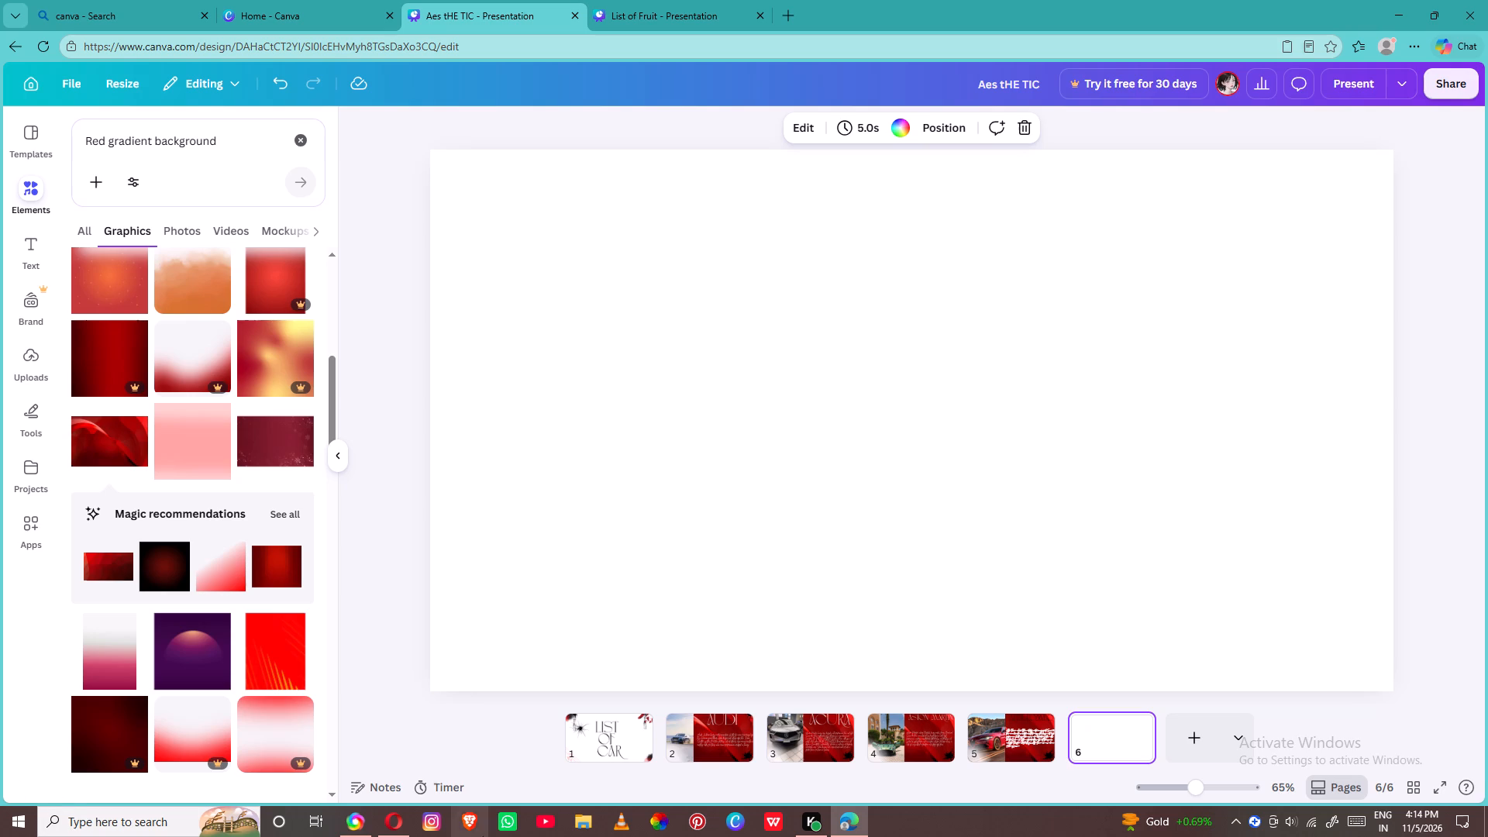
pyautogui.click(126, 459)
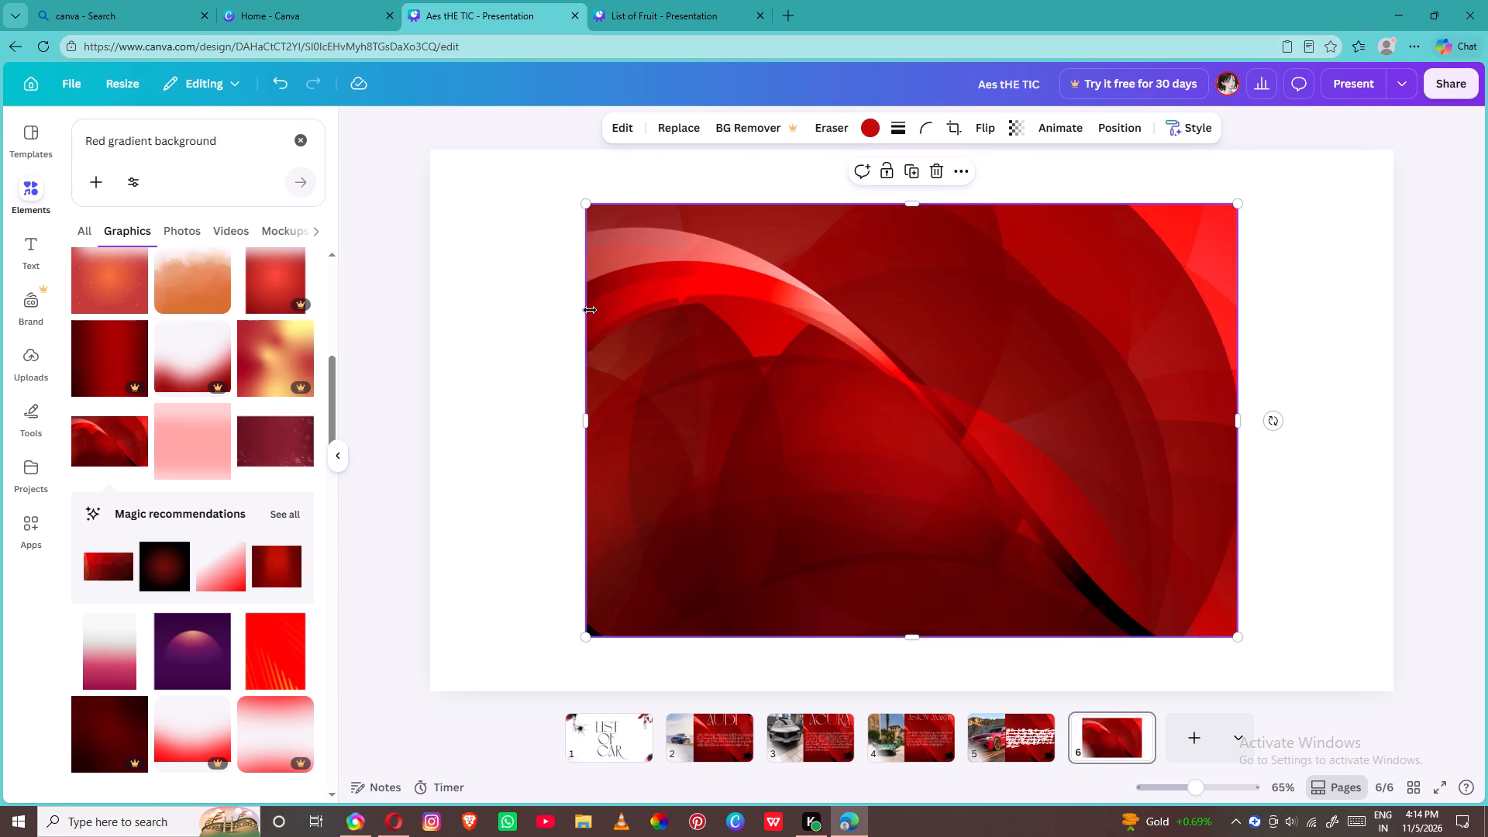
# Stretch the red background graphic to cover all of page 6, 1,920 wide by 1,080 high.
pyautogui.moveTo(587, 310); pyautogui.dragTo(432, 325)
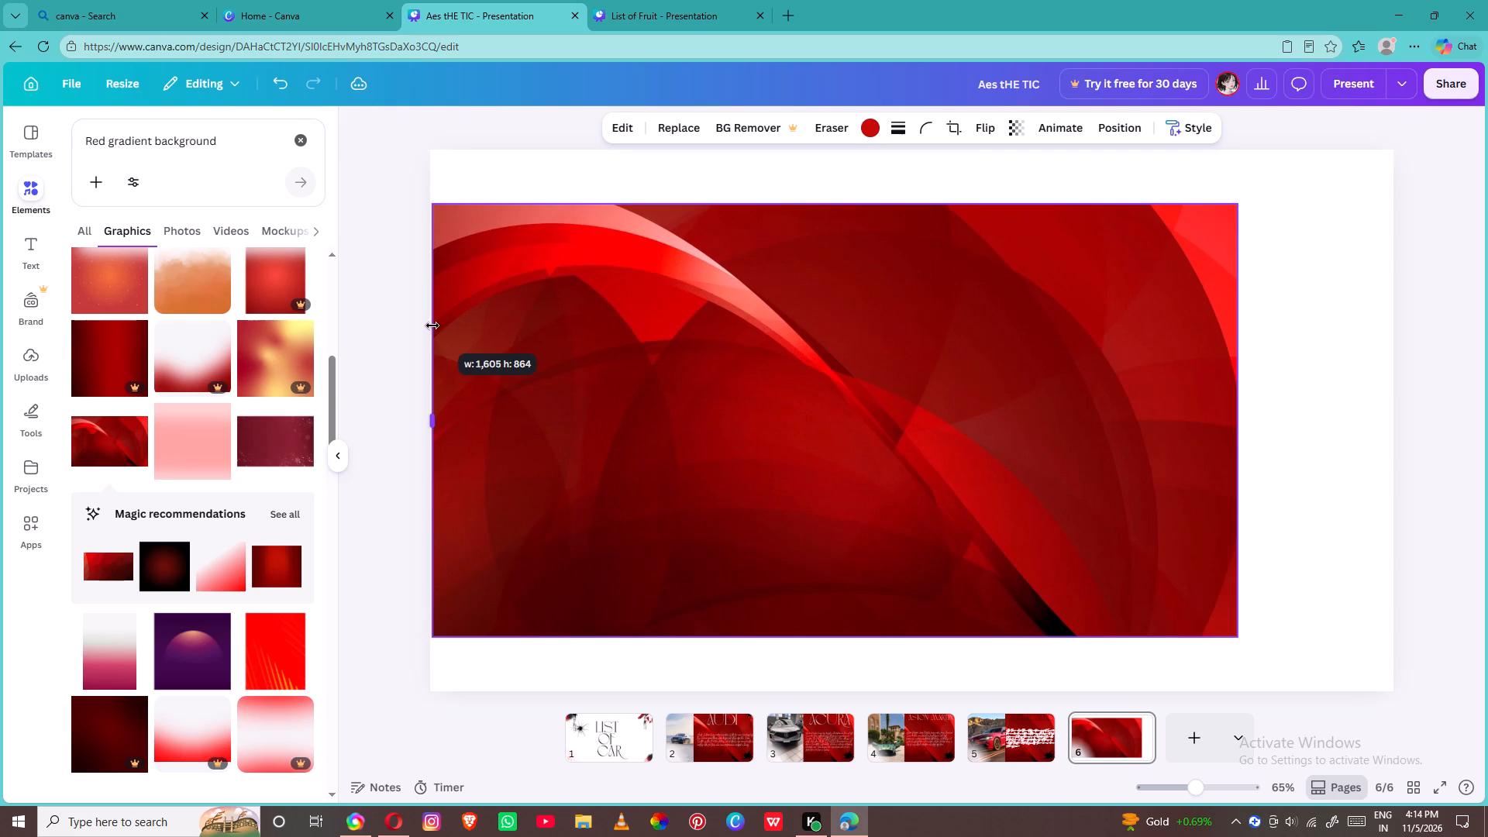
pyautogui.moveTo(432, 325); pyautogui.dragTo(428, 325)
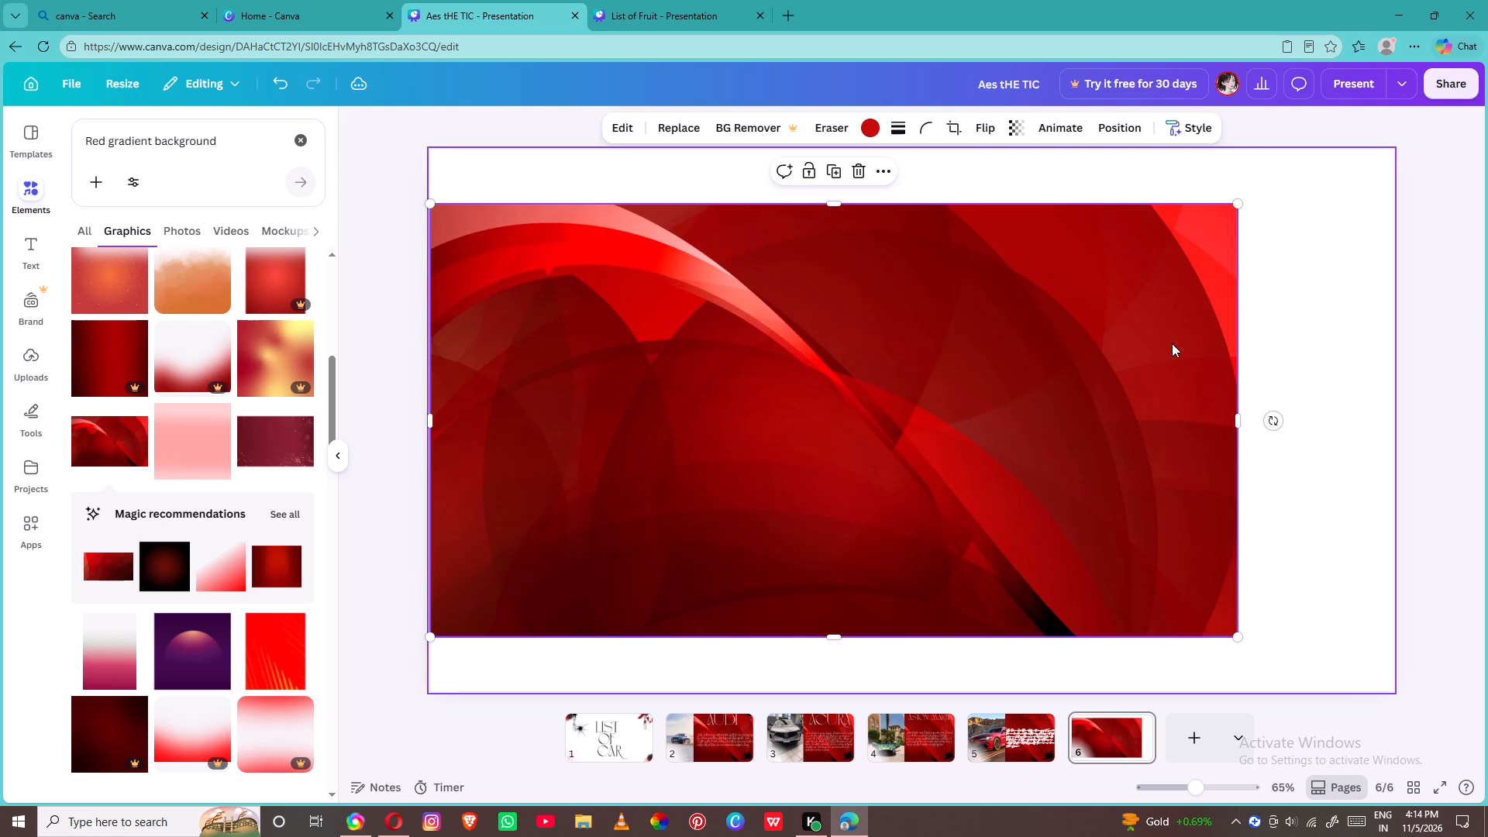
pyautogui.moveTo(1235, 336); pyautogui.dragTo(1321, 339)
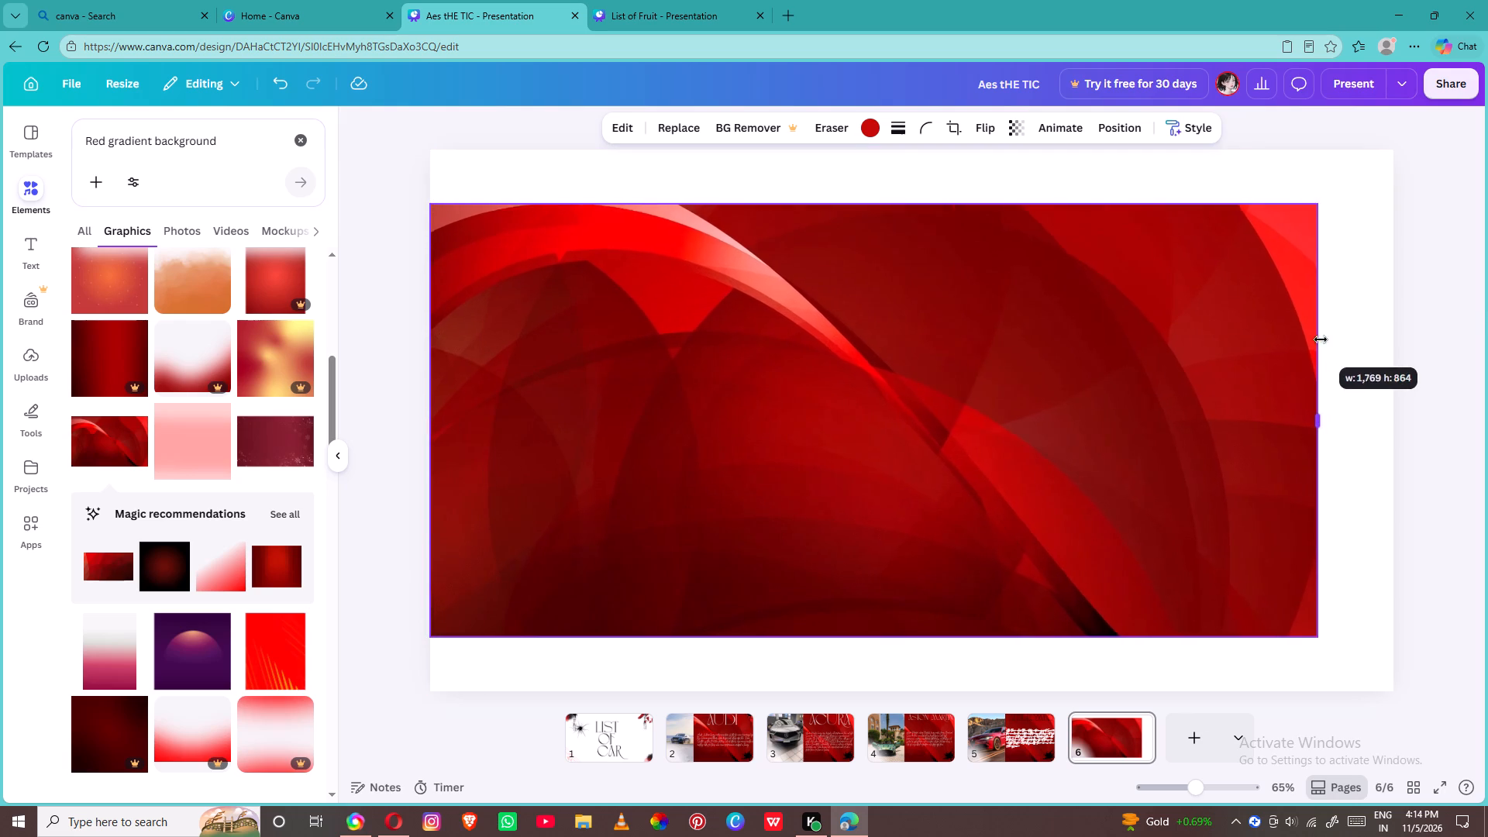
pyautogui.moveTo(1321, 339); pyautogui.dragTo(1390, 335)
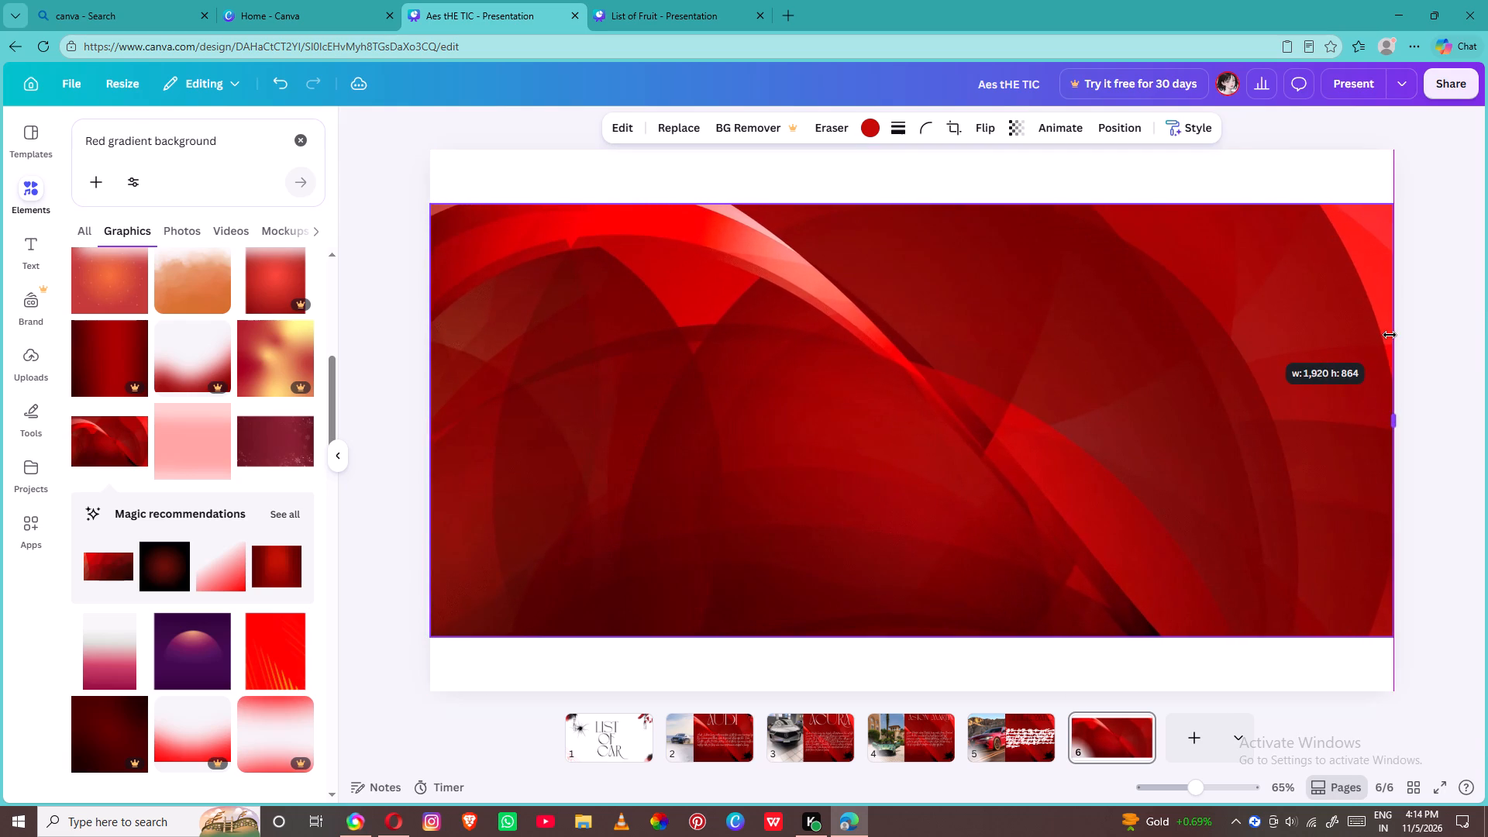
pyautogui.moveTo(1390, 335); pyautogui.dragTo(1390, 336)
pyautogui.moveTo(1151, 200); pyautogui.dragTo(1156, 167)
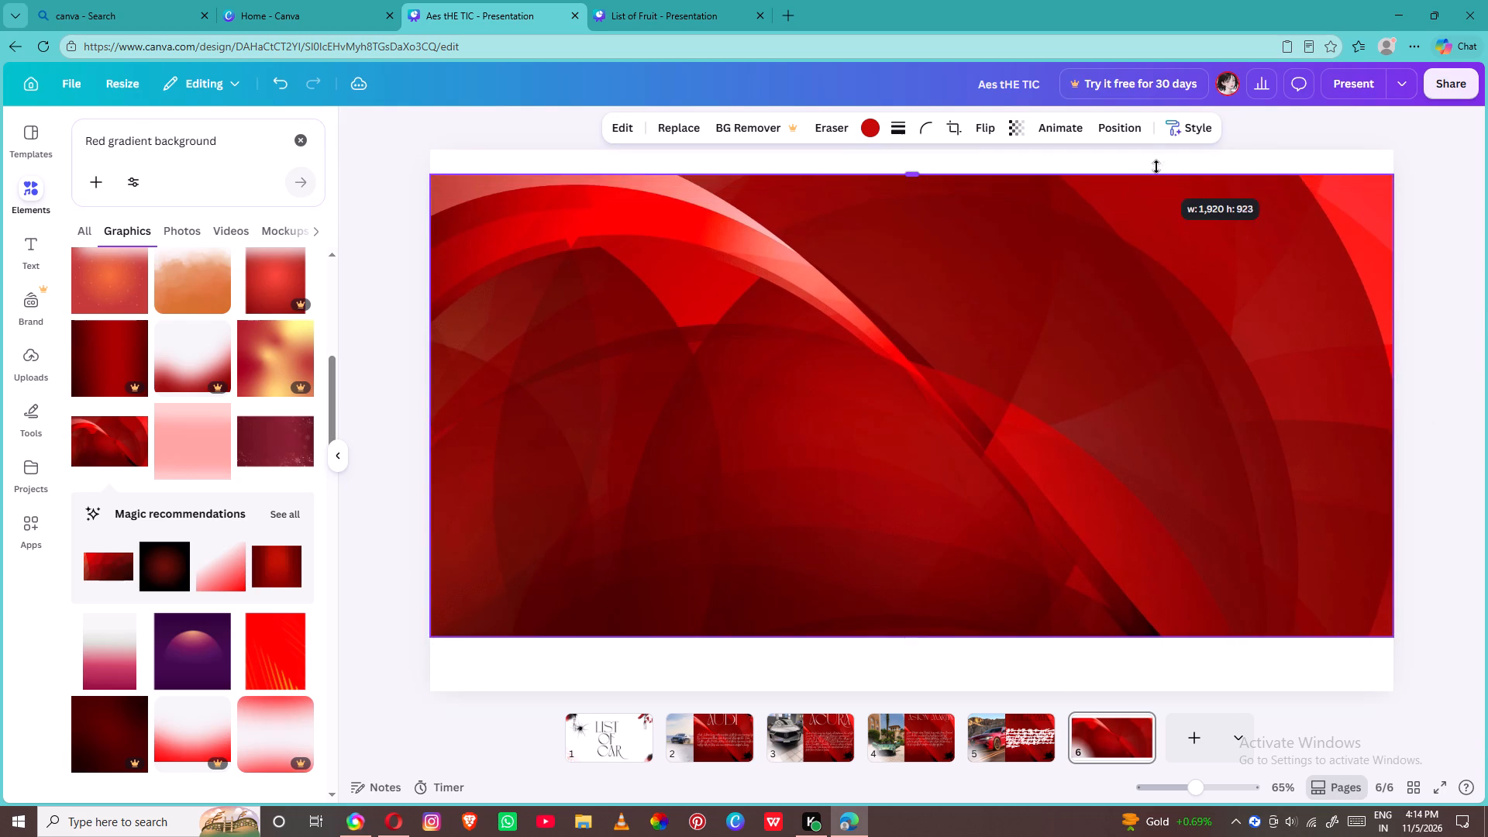
pyautogui.moveTo(1156, 167); pyautogui.dragTo(1158, 146)
pyautogui.click(1158, 146)
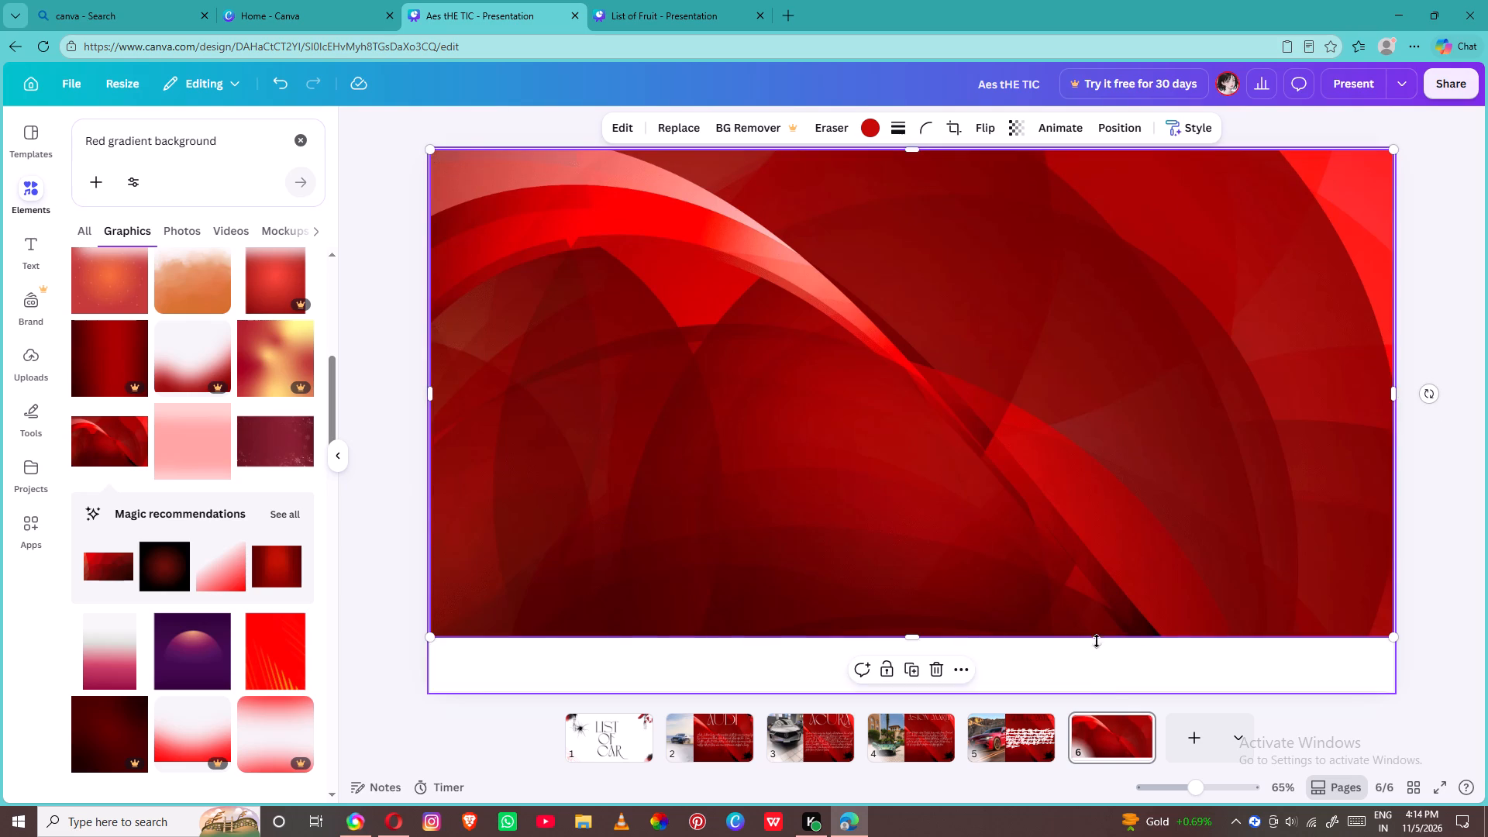
pyautogui.moveTo(1097, 633); pyautogui.dragTo(1105, 685)
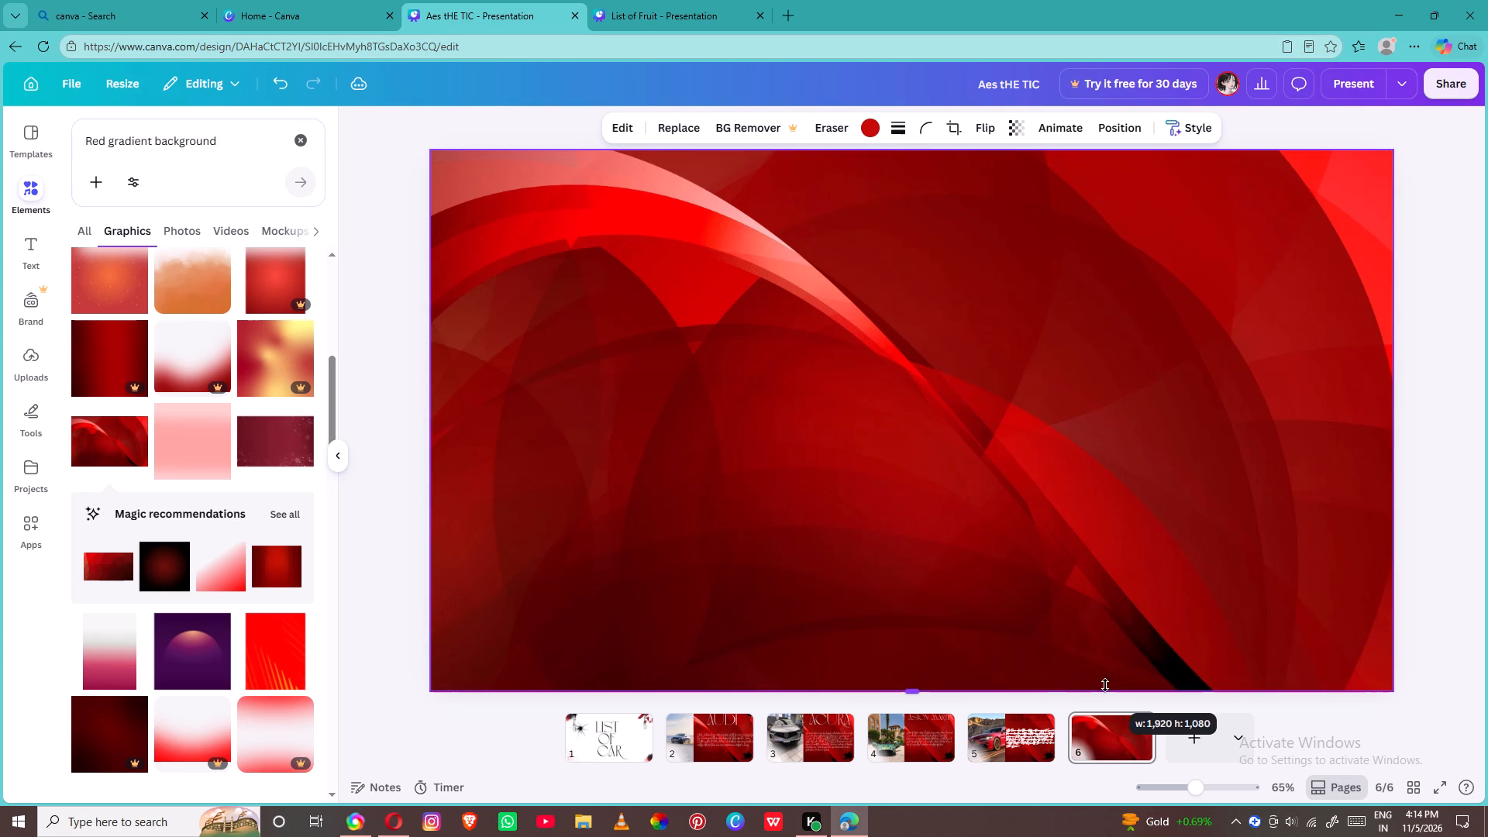
pyautogui.moveTo(1105, 685); pyautogui.dragTo(1105, 686)
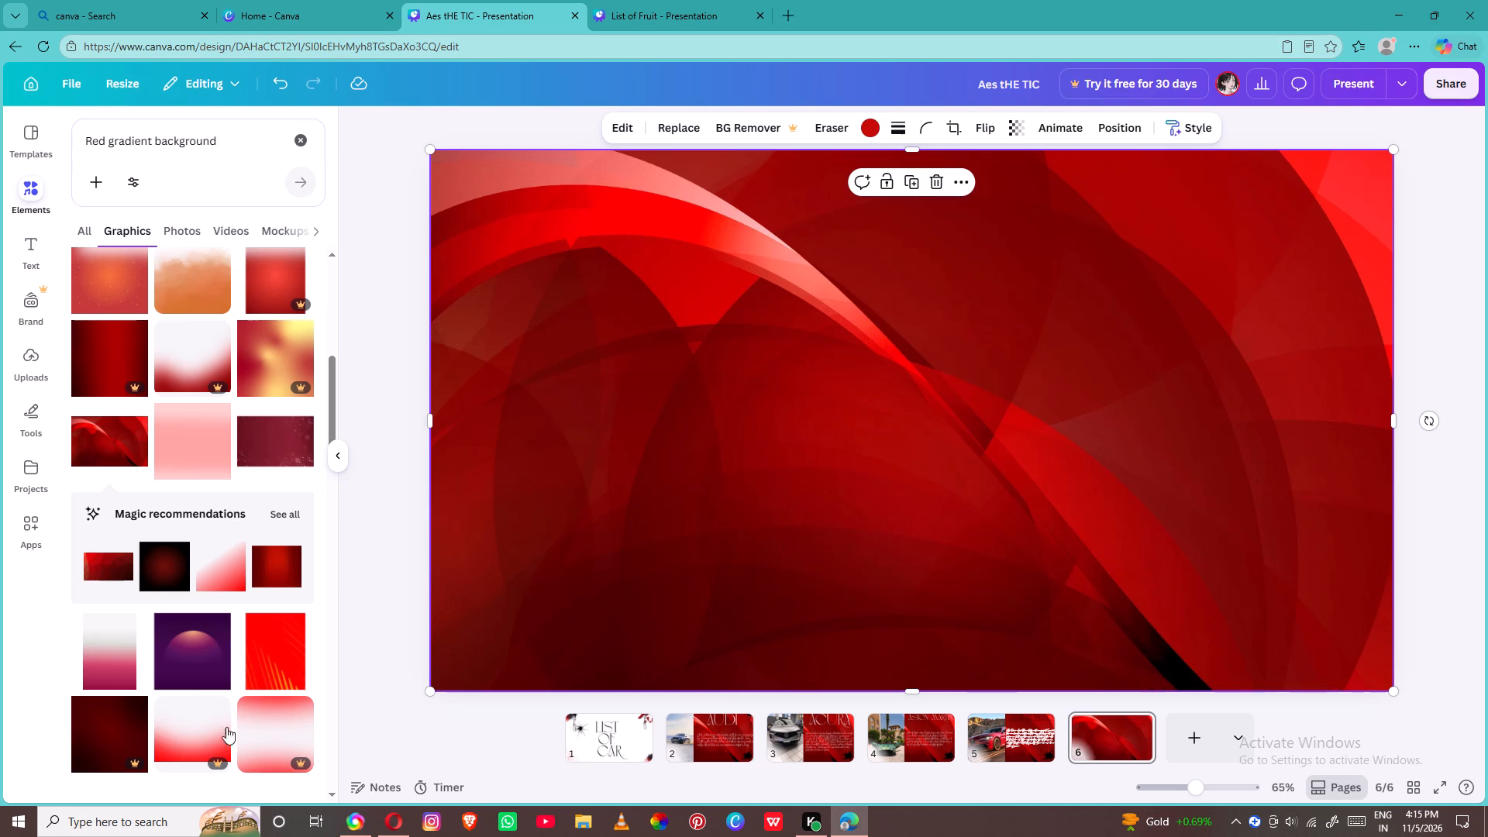
# Switch to Opera, check the A to Z car brand list, and search Google Images for "alpine".
pyautogui.click(343, 836)
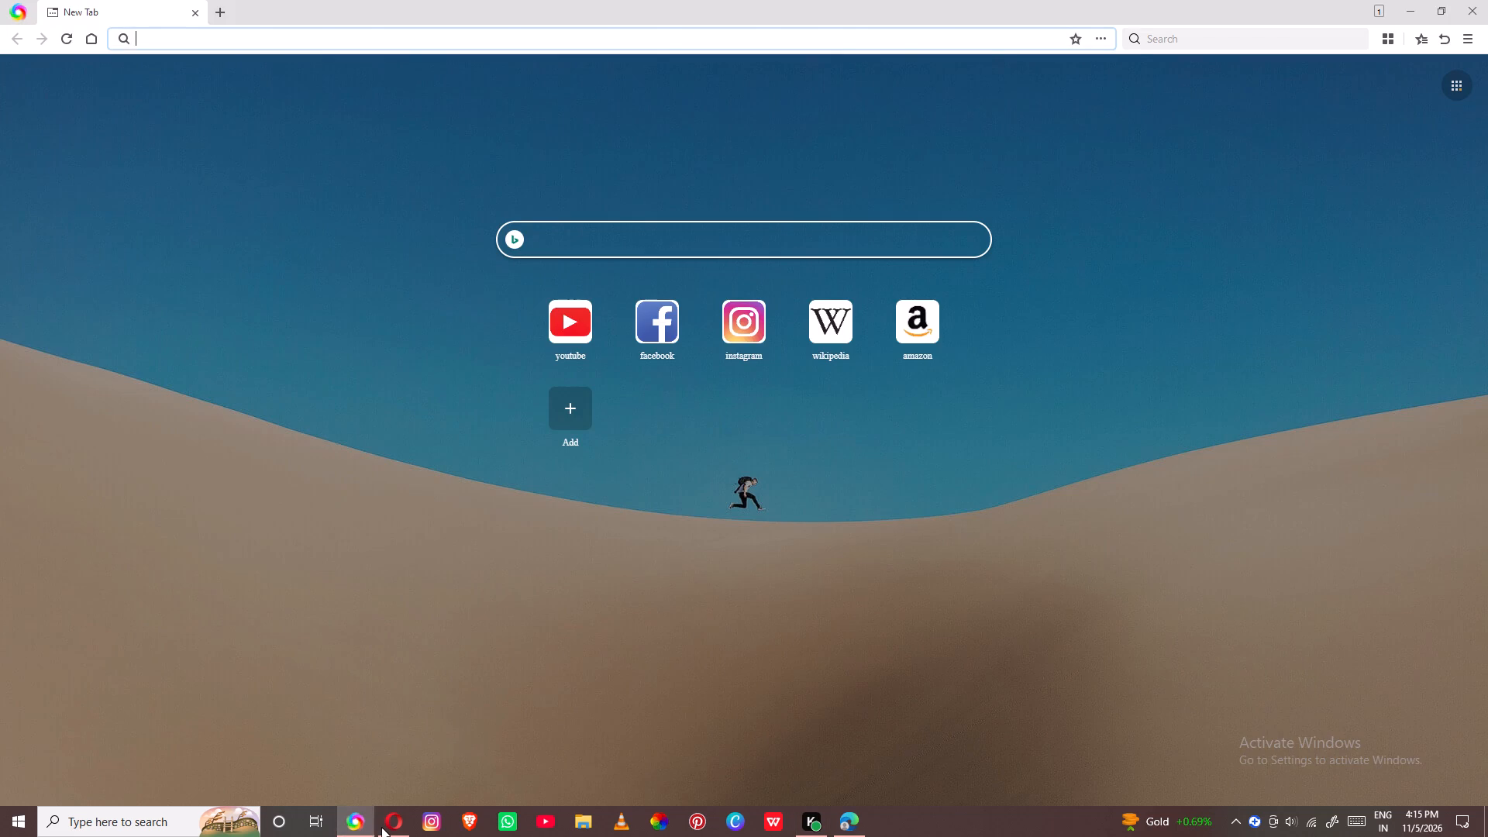
pyautogui.click(382, 827)
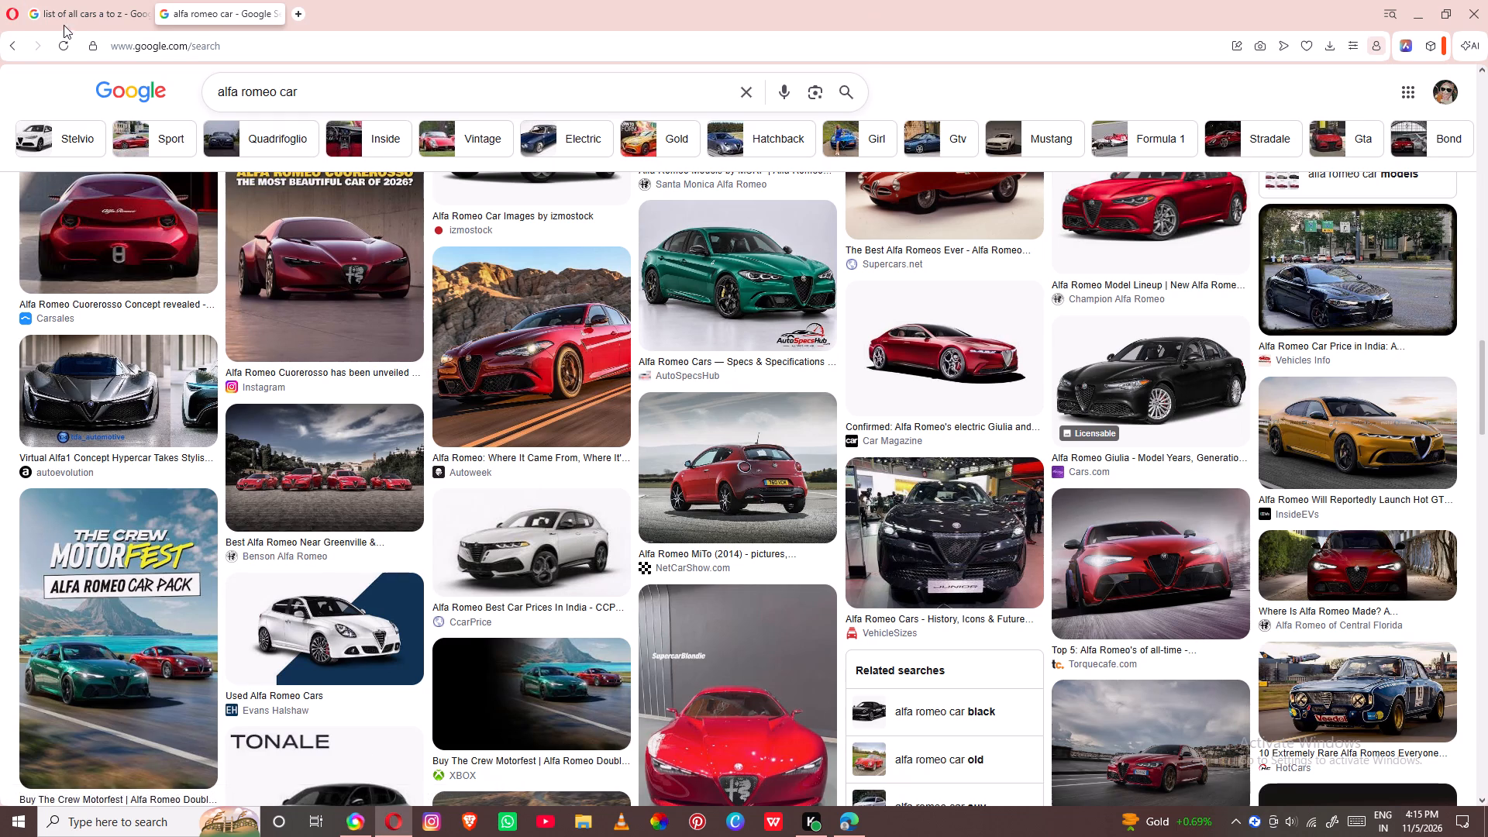
pyautogui.click(70, 20)
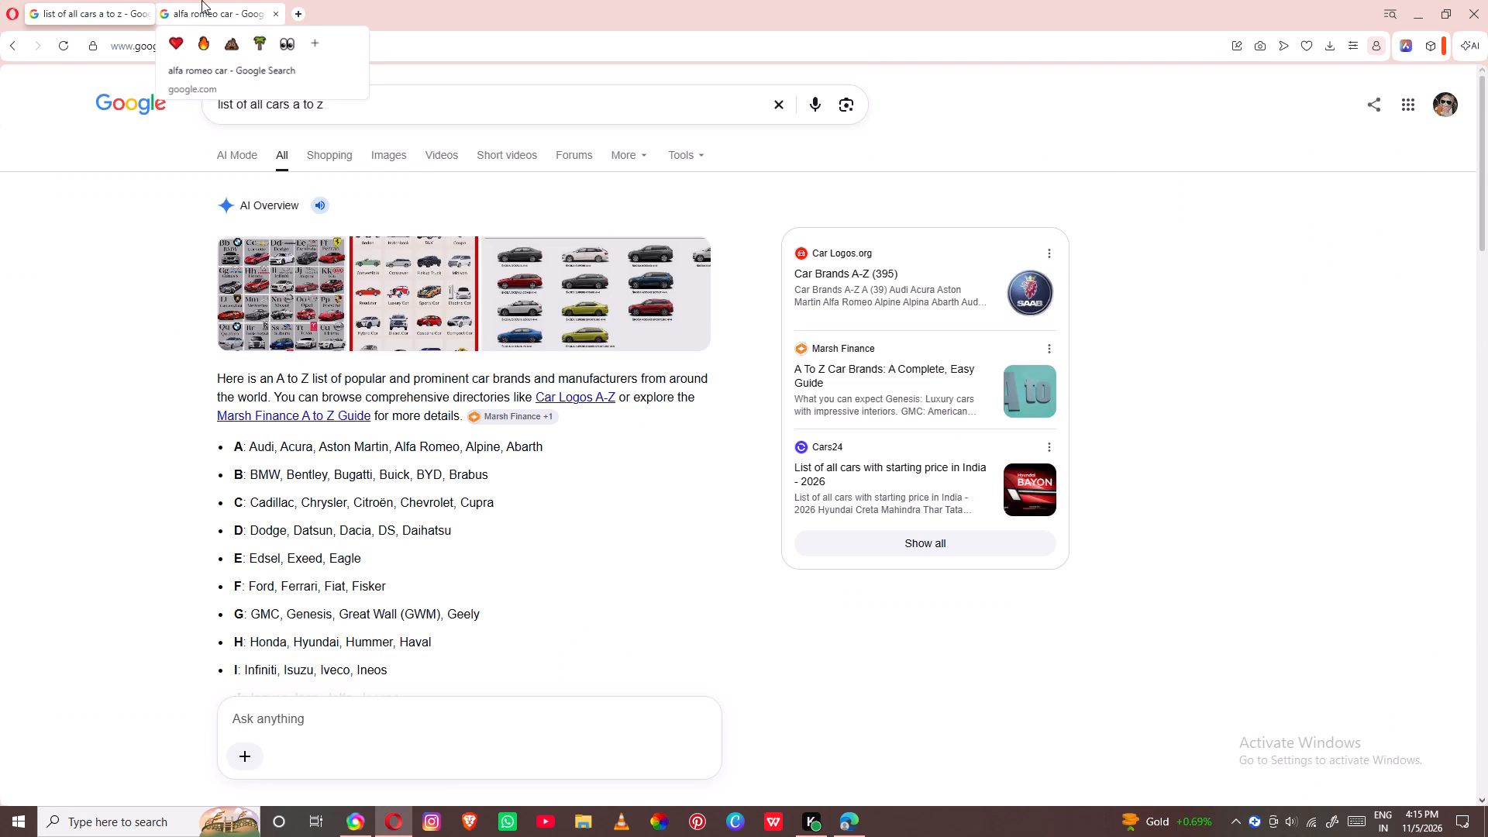
pyautogui.moveTo(207, 0); pyautogui.dragTo(208, 12)
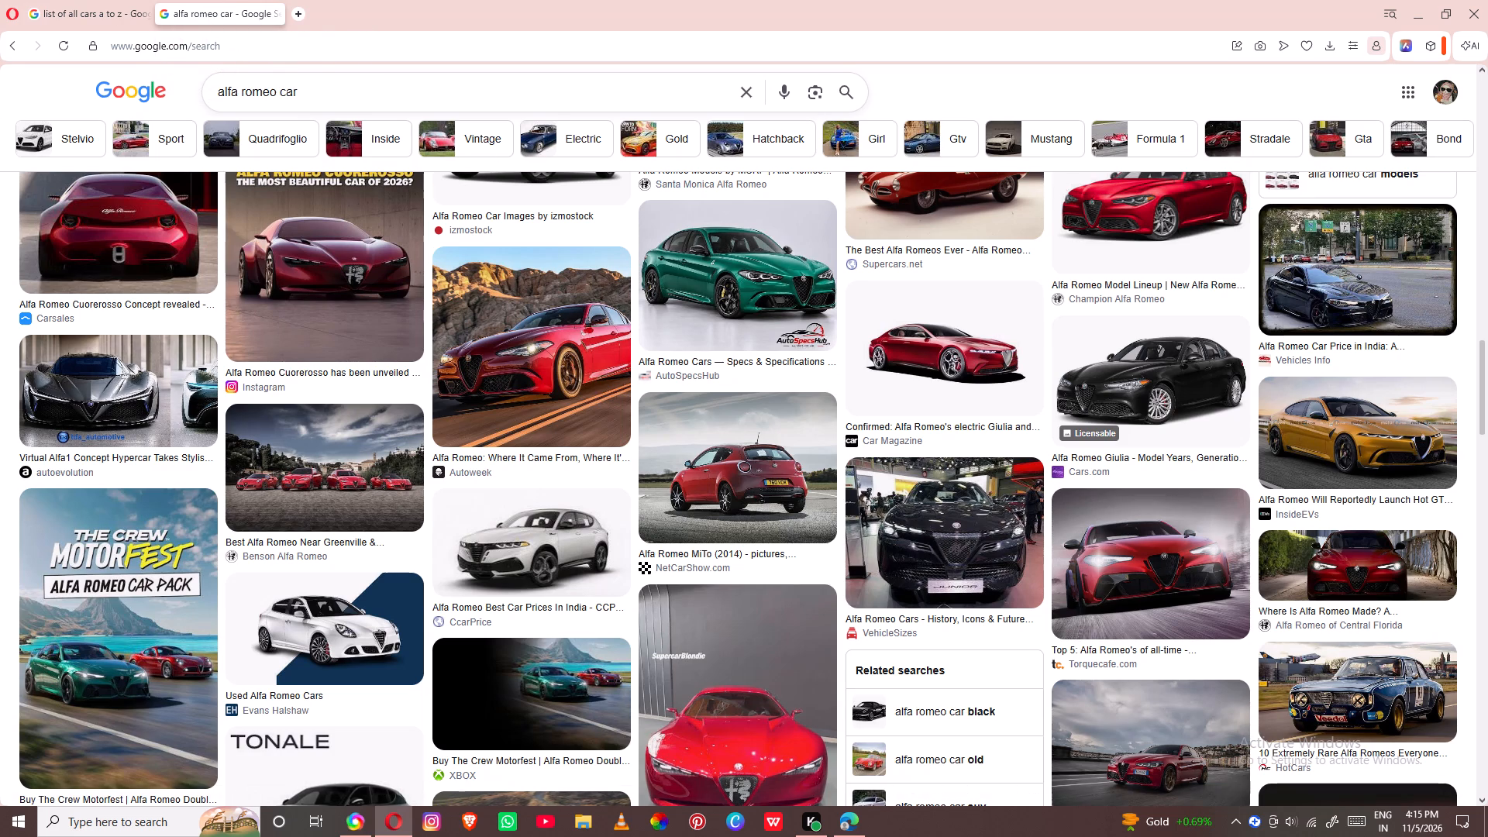
pyautogui.click(459, 85)
pyautogui.press('BackSpace')
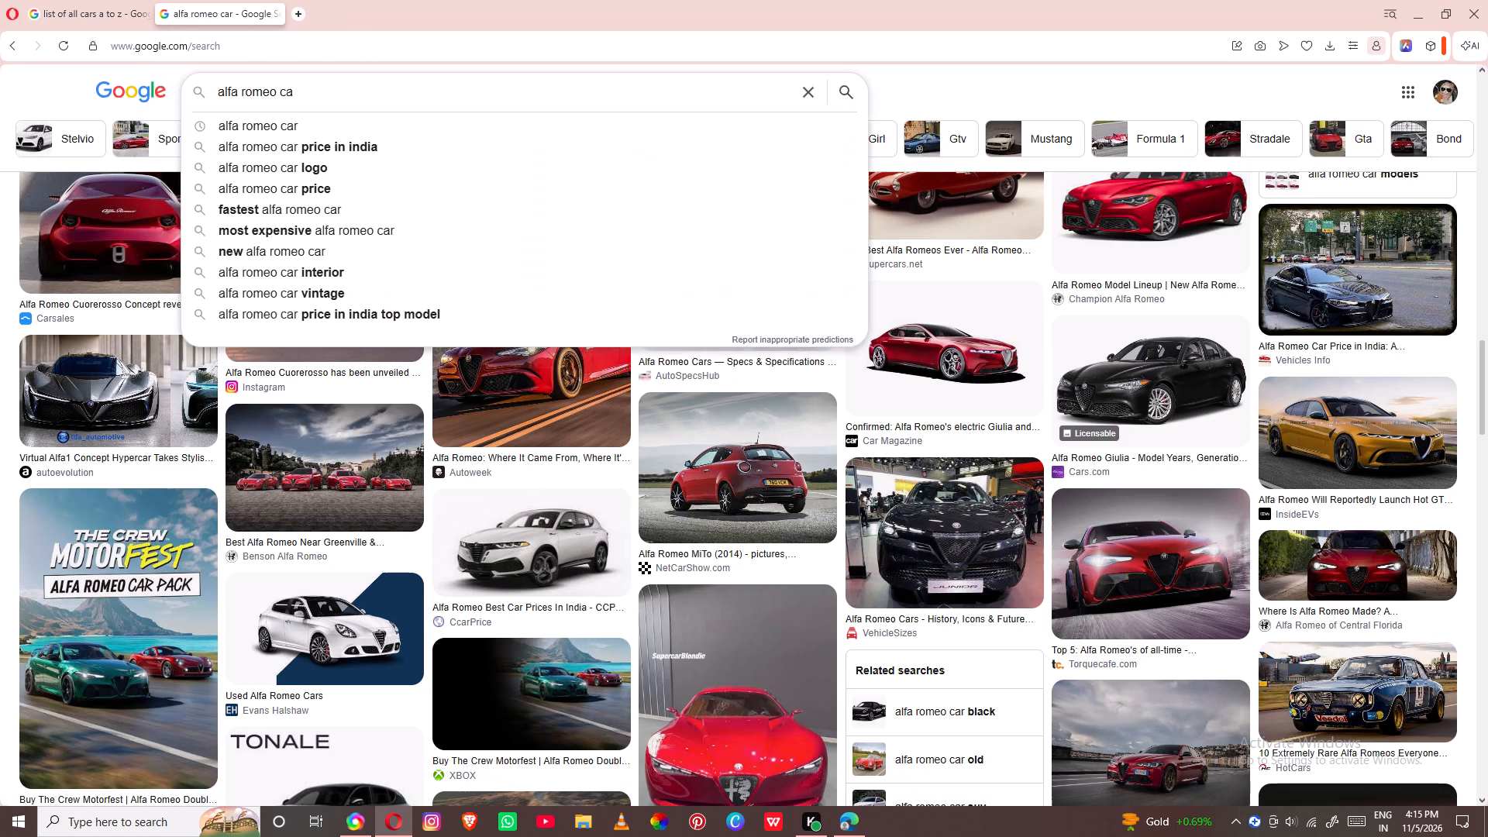
pyautogui.press('BackSpace')
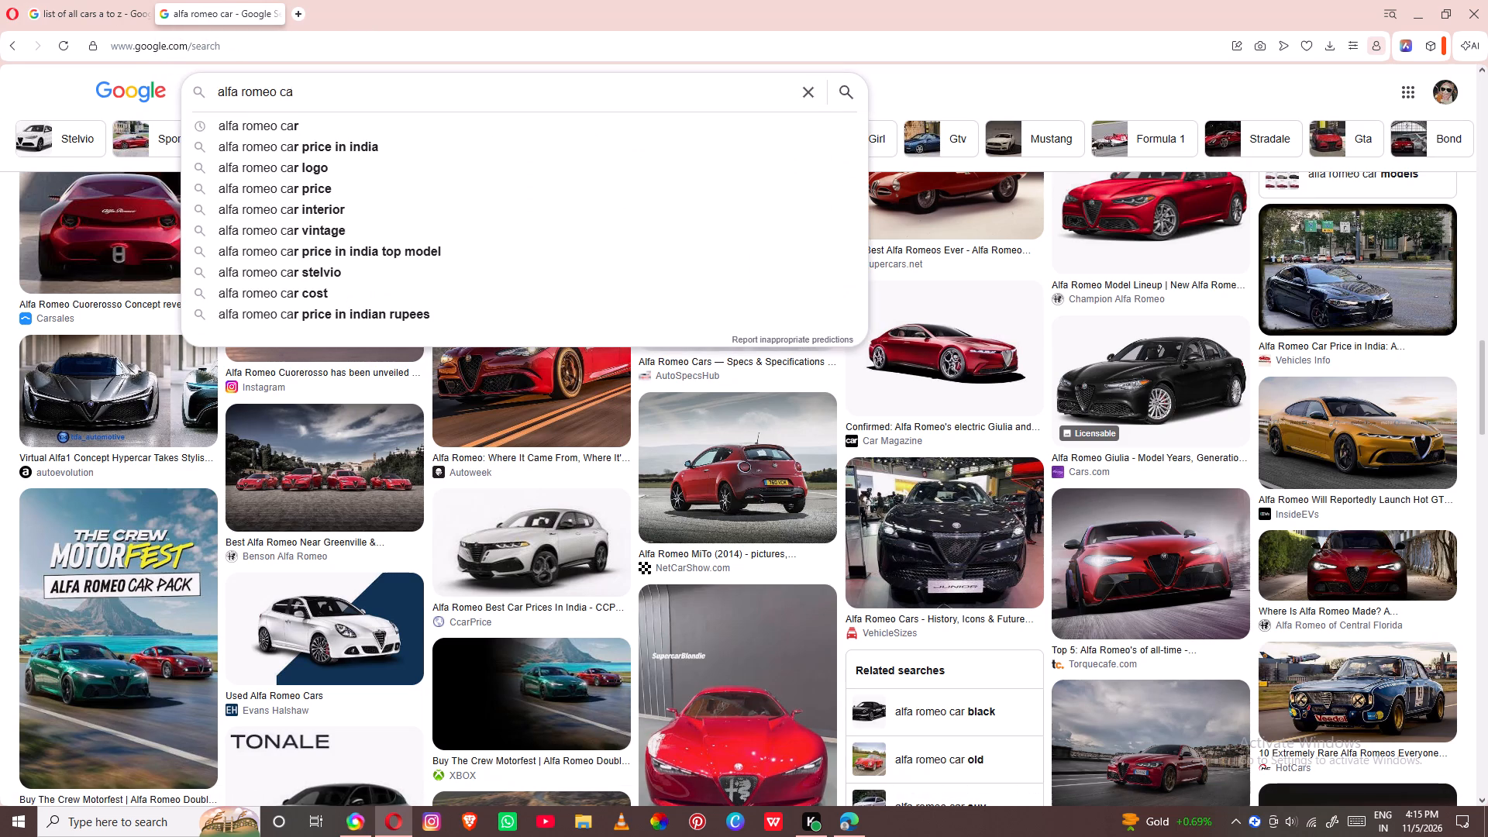
pyautogui.press('BackSpace')
pyautogui.press('BackSpace')
pyautogui.press('BackSpace')
pyautogui.press('BackSpace')
pyautogui.press('BackSpace')
pyautogui.press('BackSpace')
pyautogui.press('BackSpace')
pyautogui.press('BackSpace')
pyautogui.press('BackSpace')
pyautogui.press('BackSpace')
pyautogui.write('pin')
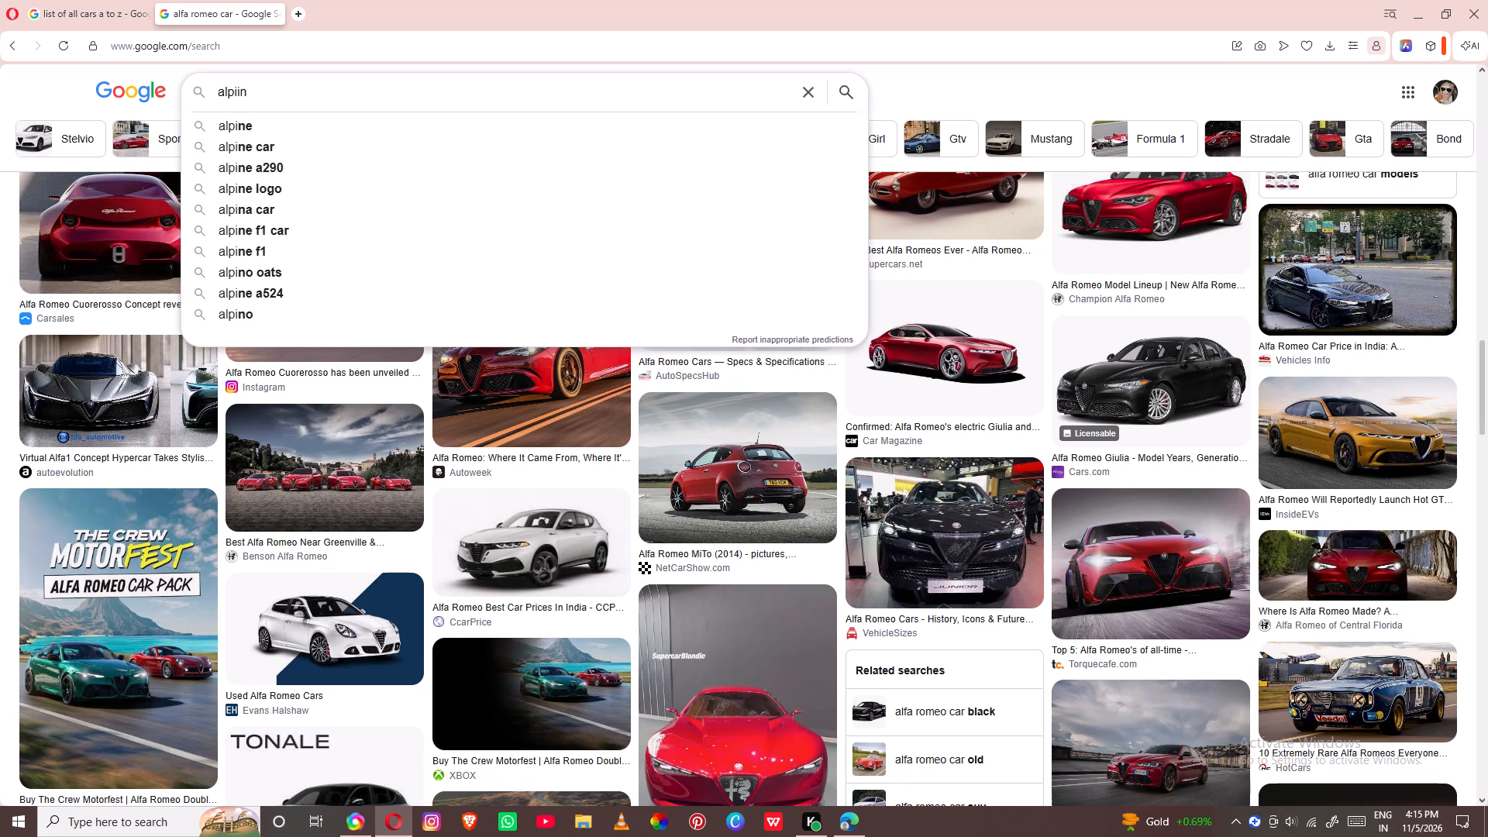
pyautogui.press('BackSpace')
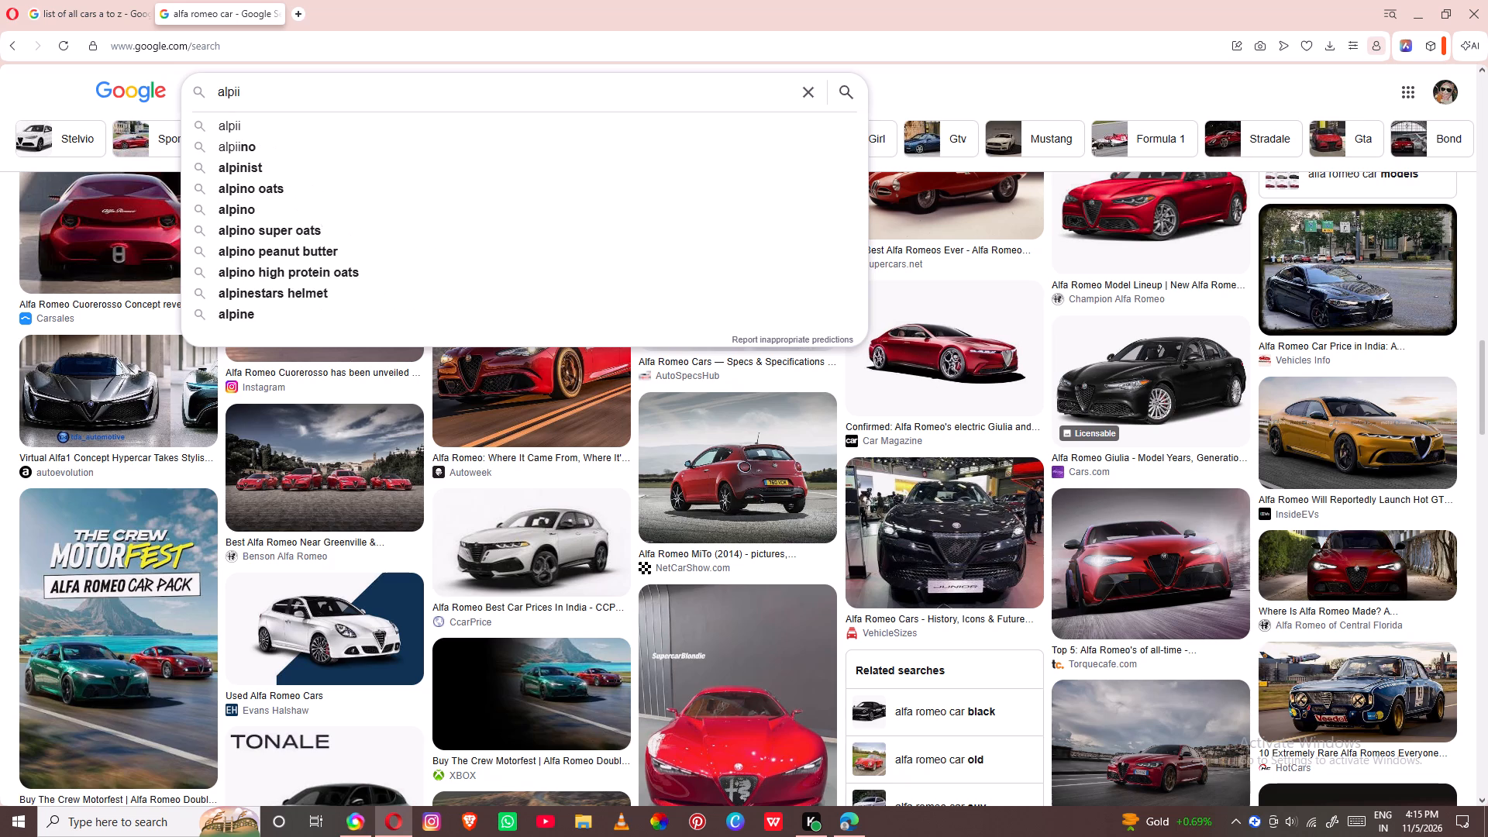
pyautogui.press('BackSpace')
pyautogui.write('ne')
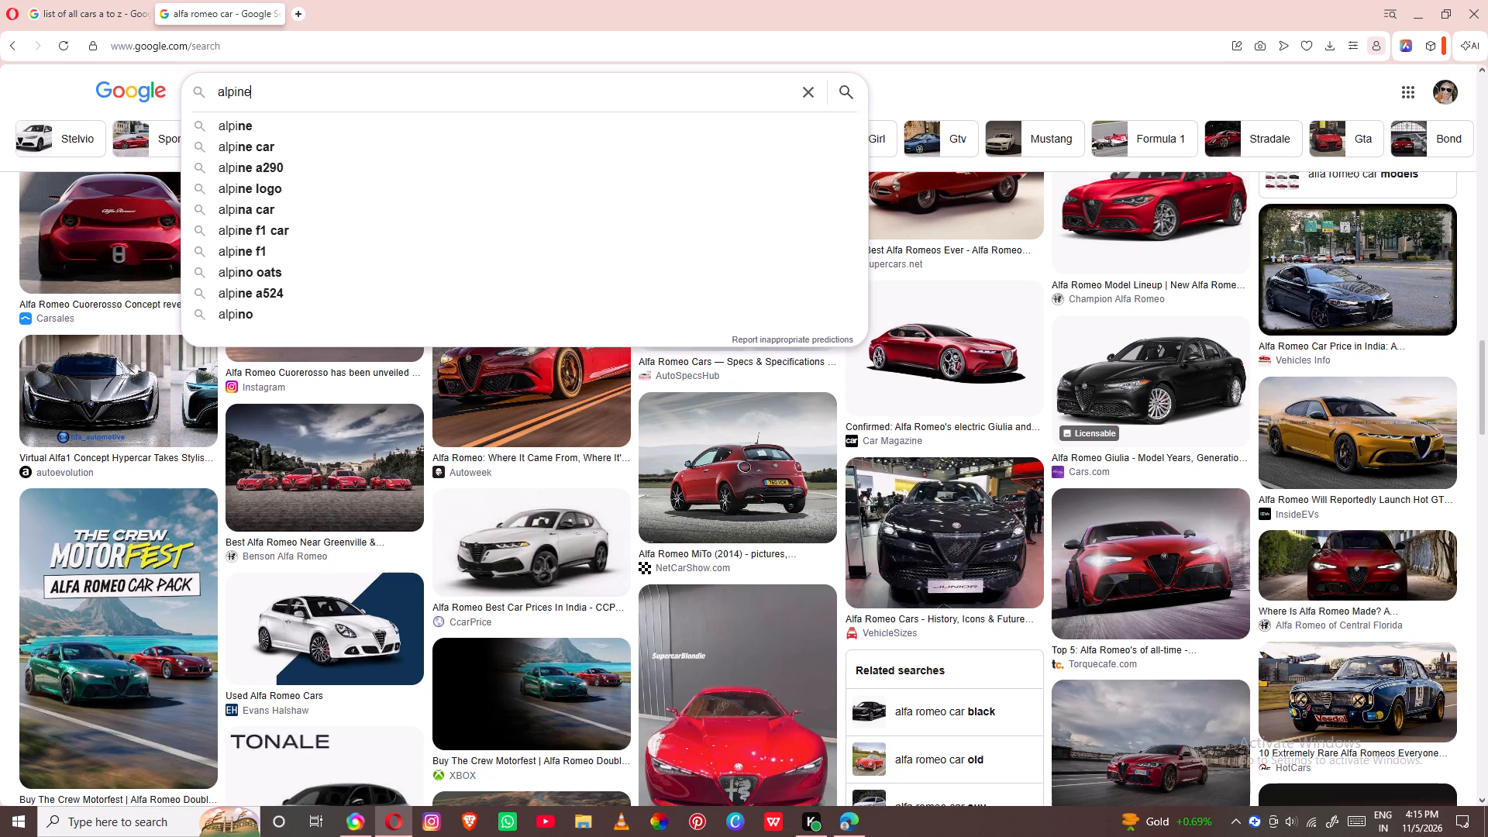
pyautogui.press('Return')
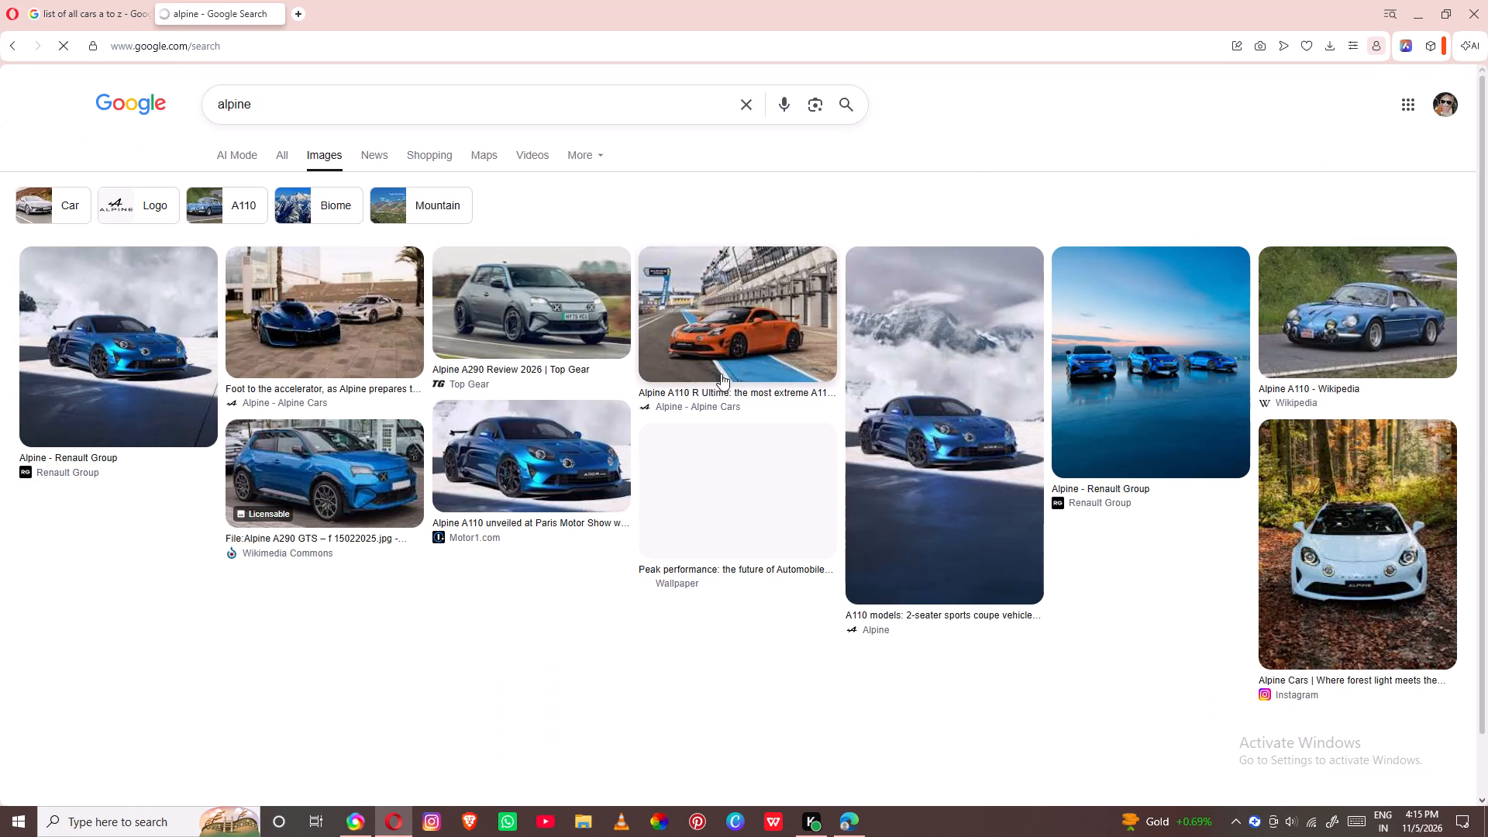
# Copy the tall photo of the blue Alpine A110 in front of snowy, cloud-covered mountains.
pyautogui.rightClick(942, 422)
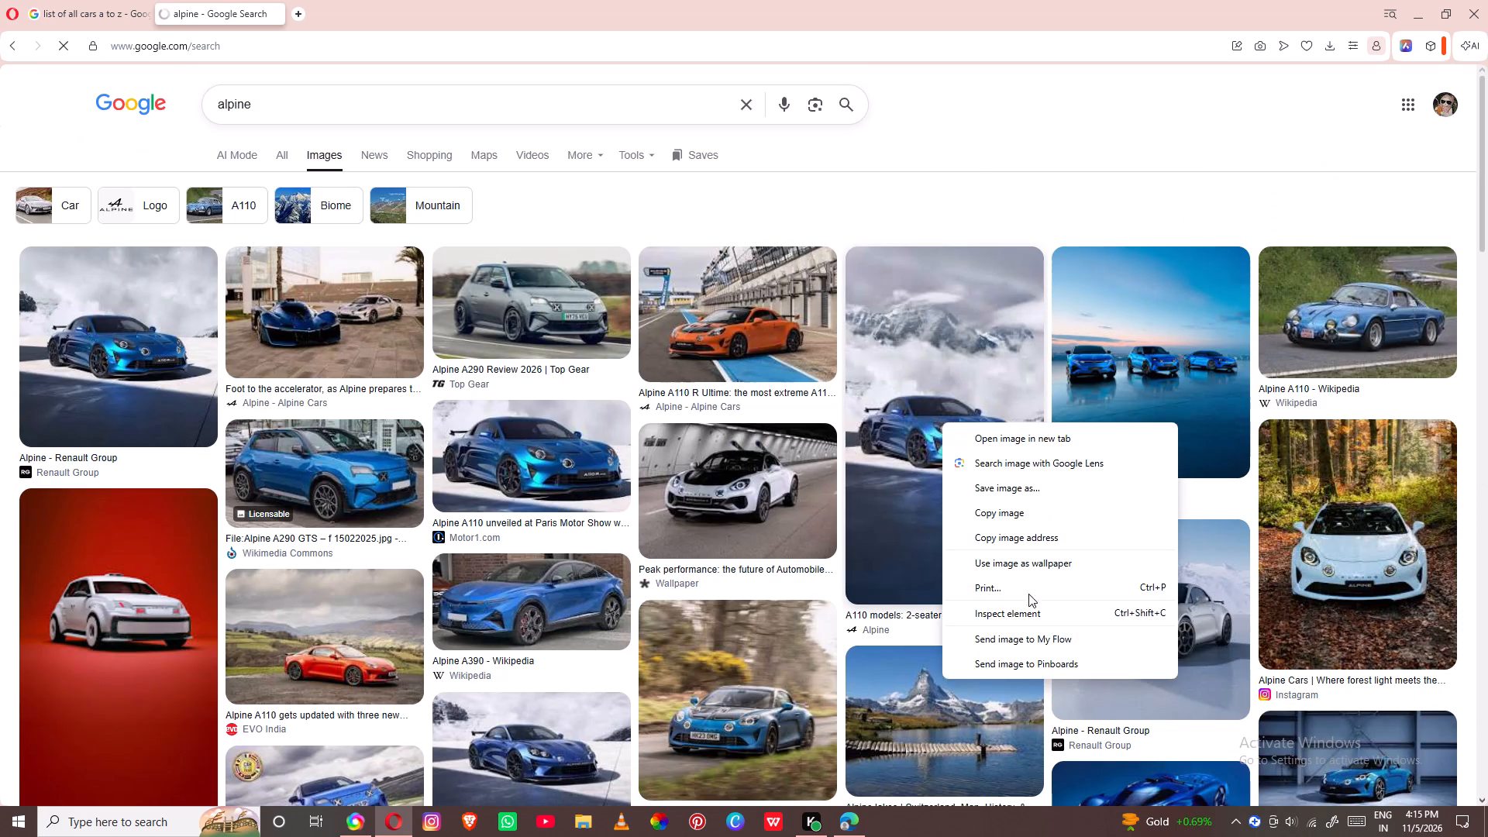
pyautogui.click(1014, 510)
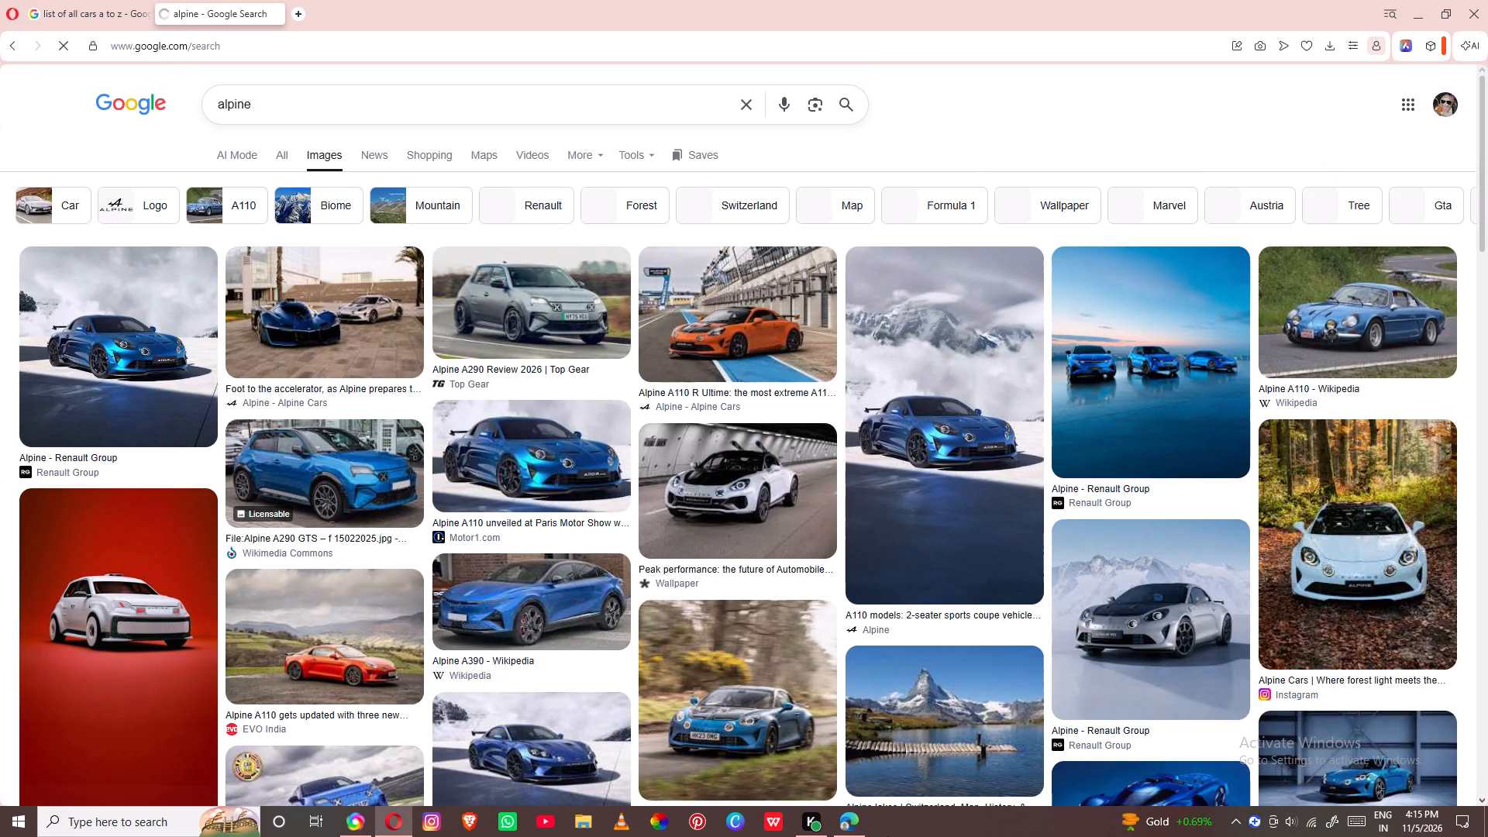
# Switch back to the car presentation in Microsoft Edge with the Alpine photo copied.
pyautogui.click(400, 836)
pyautogui.click(407, 836)
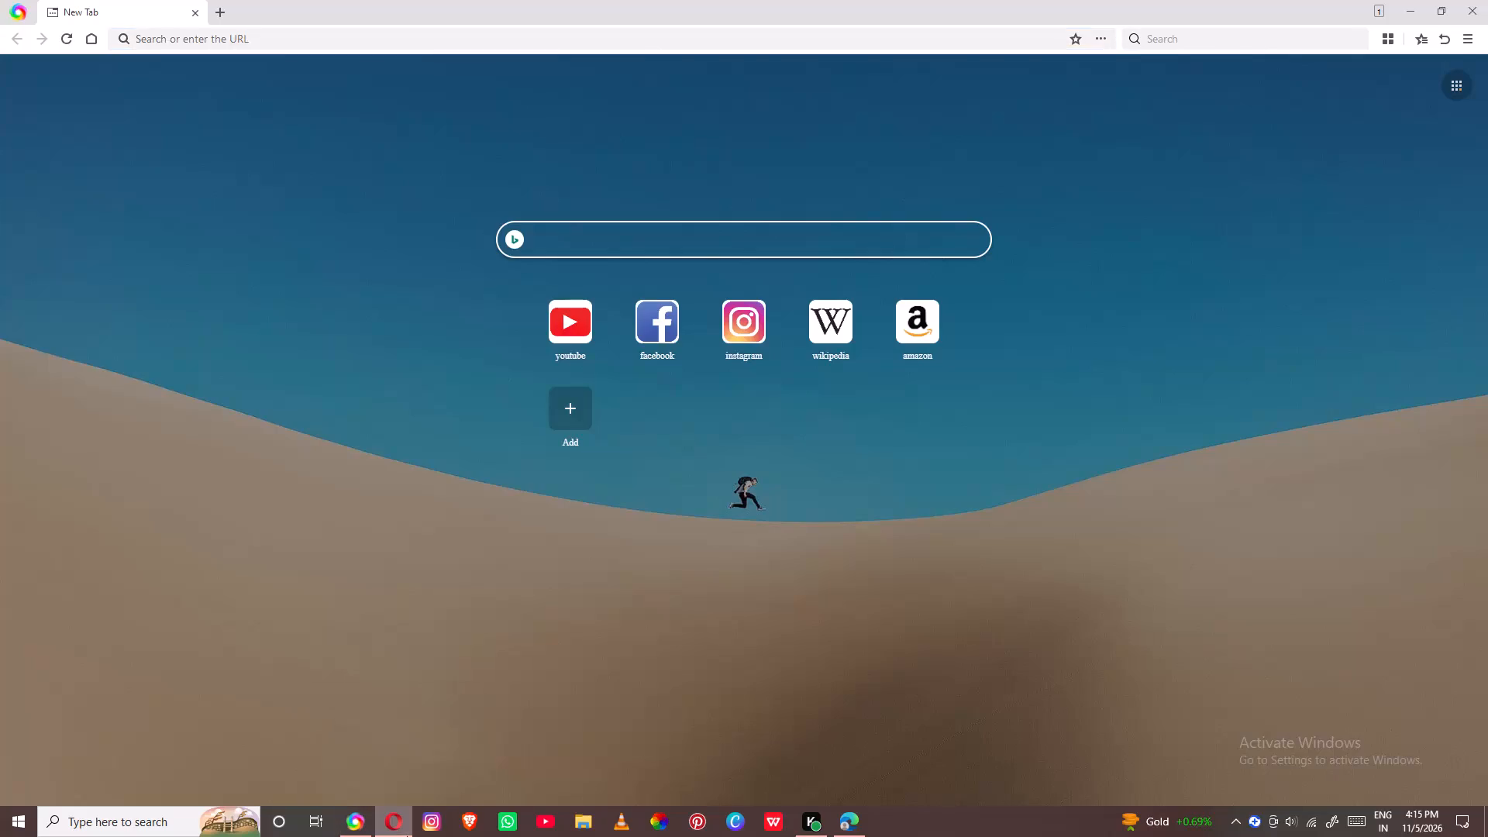
pyautogui.click(909, 836)
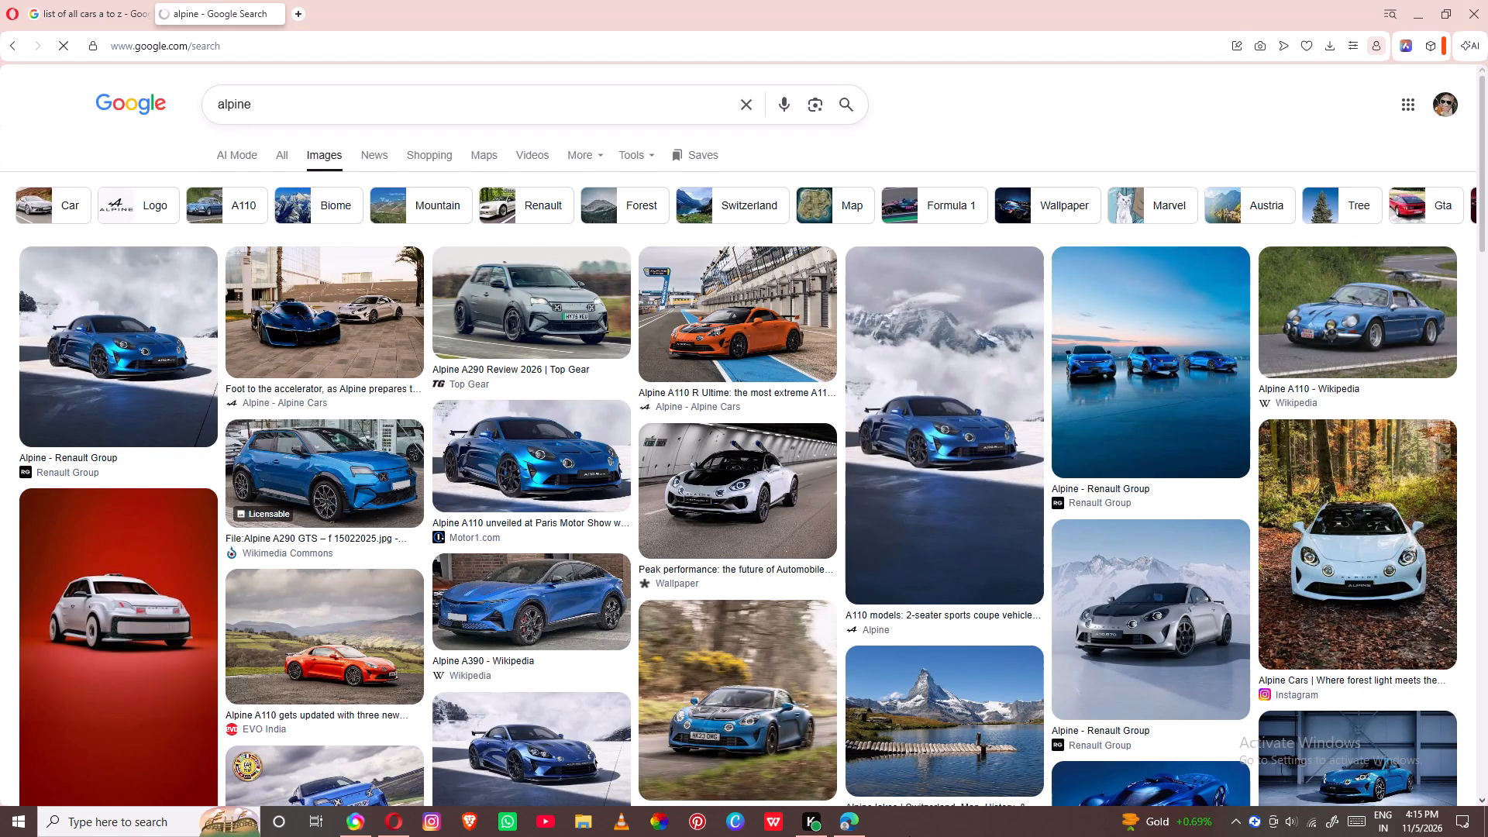
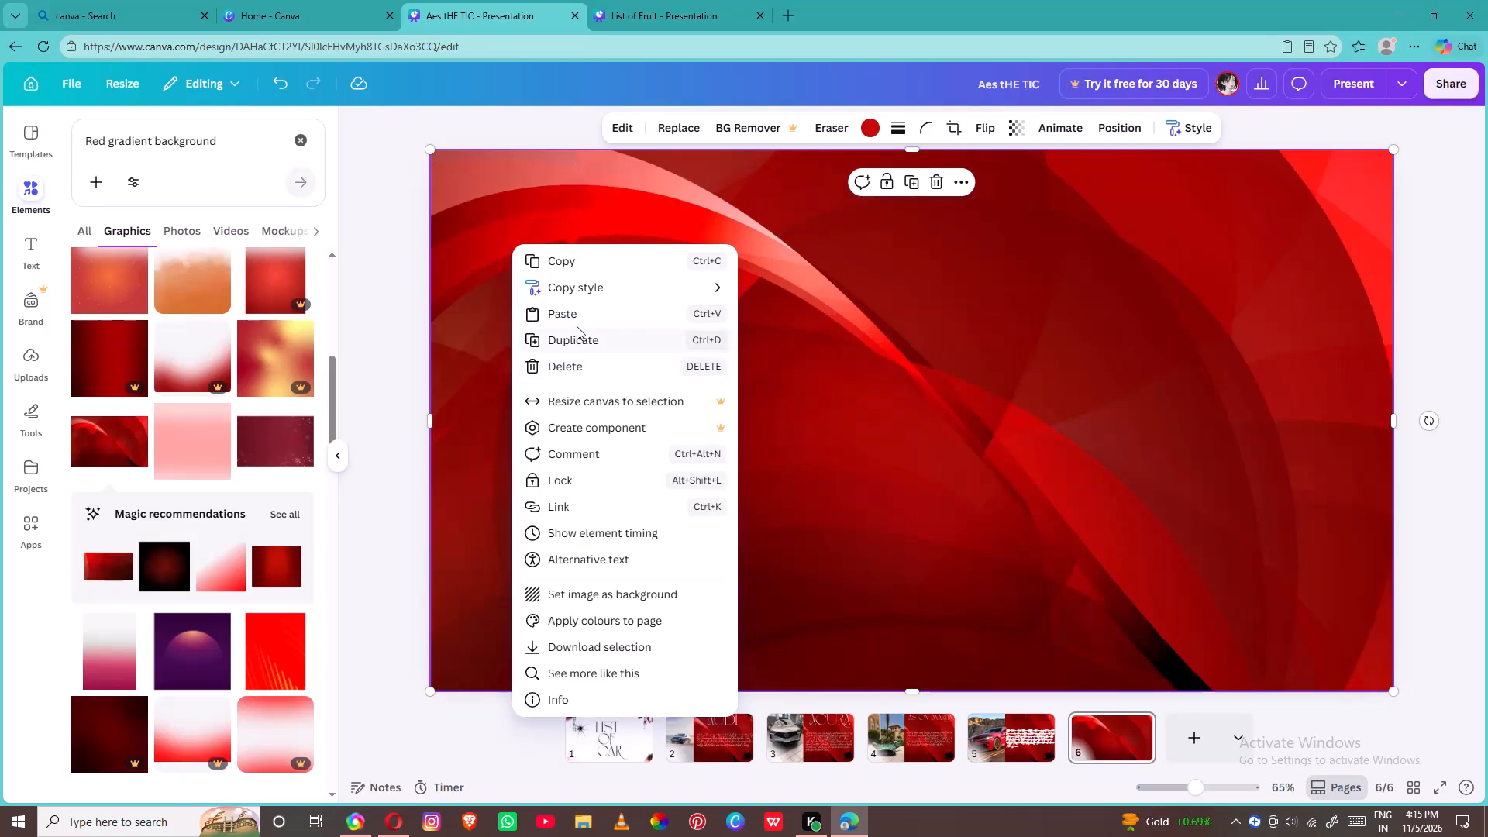
# Paste the copied Alpine photo onto page 6, align it to the top-left corner, and enlarge it to the full page height.
pyautogui.click(577, 318)
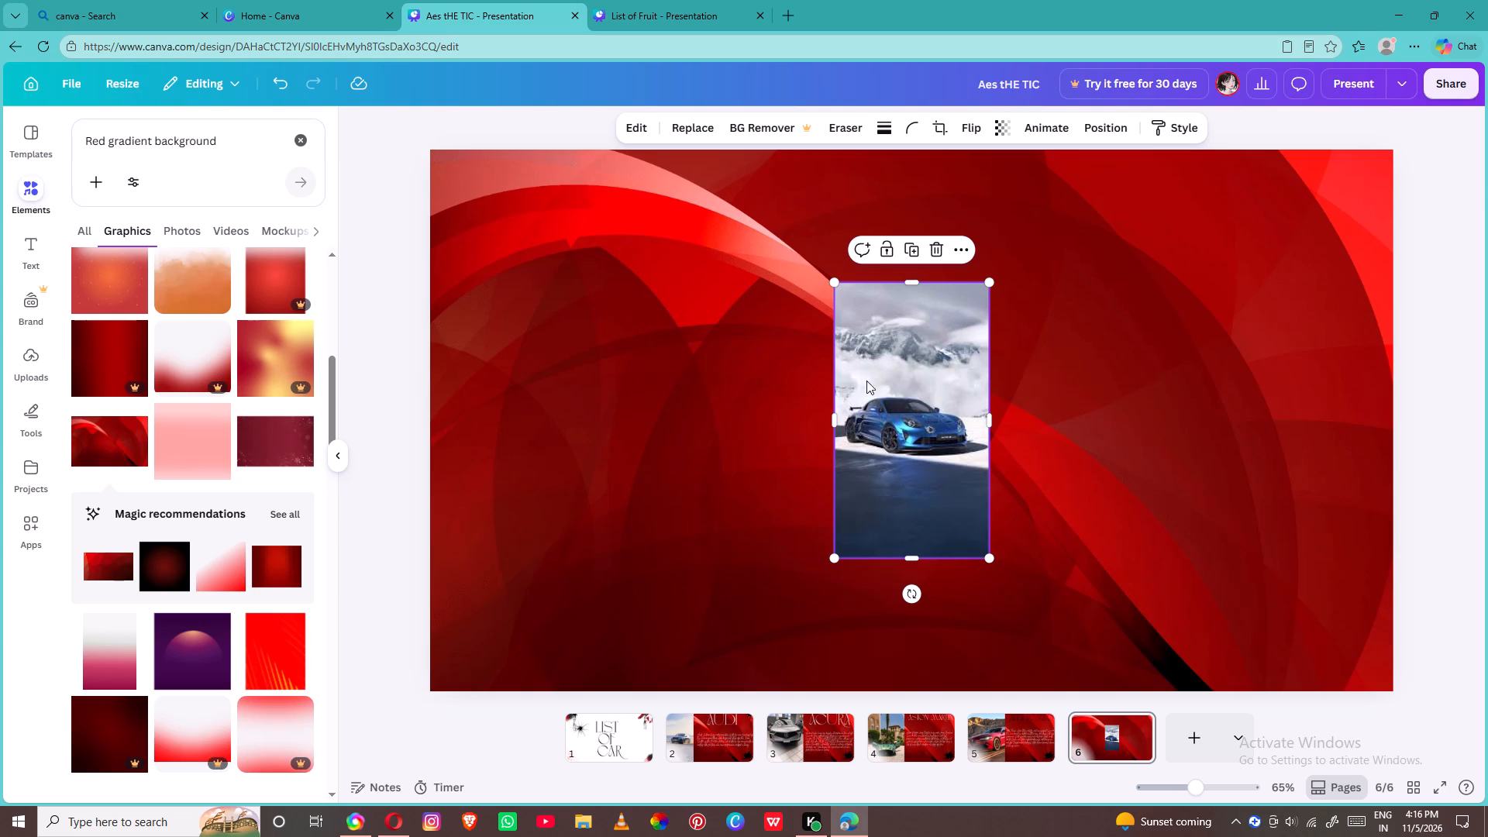
pyautogui.moveTo(913, 387); pyautogui.dragTo(527, 258)
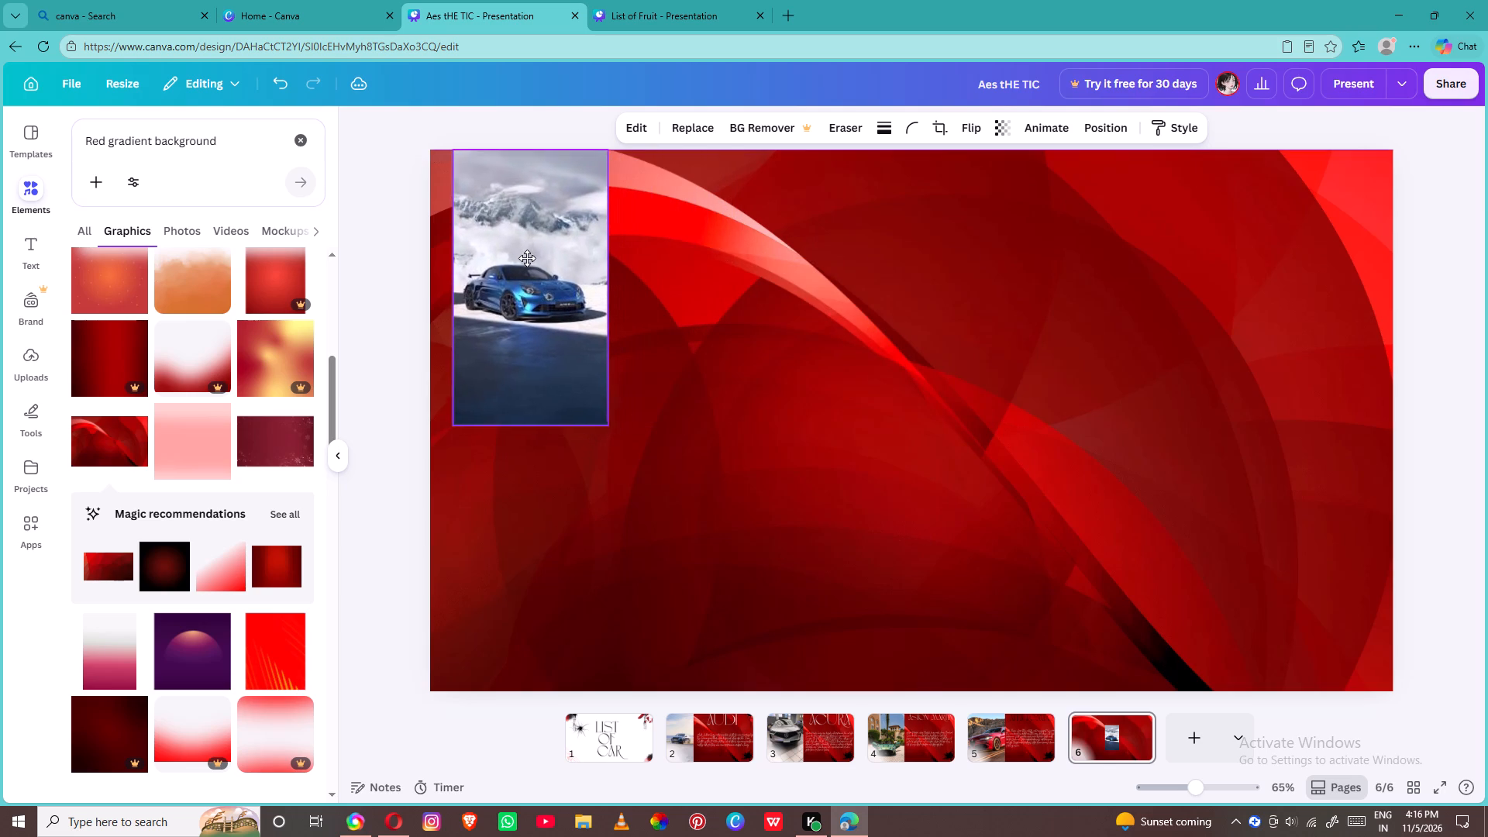
pyautogui.moveTo(527, 258); pyautogui.dragTo(508, 257)
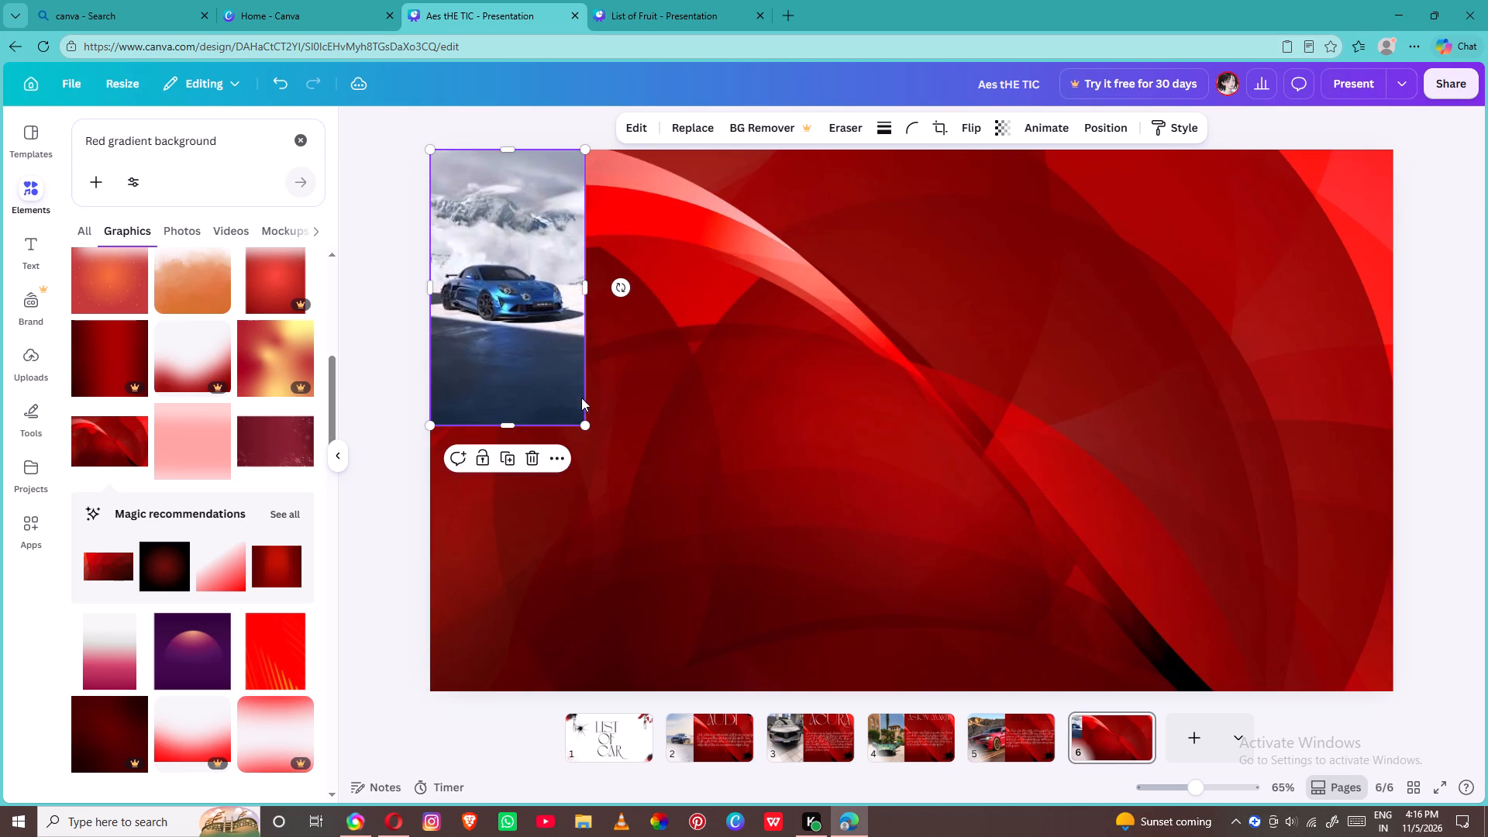
pyautogui.moveTo(583, 421); pyautogui.dragTo(623, 526)
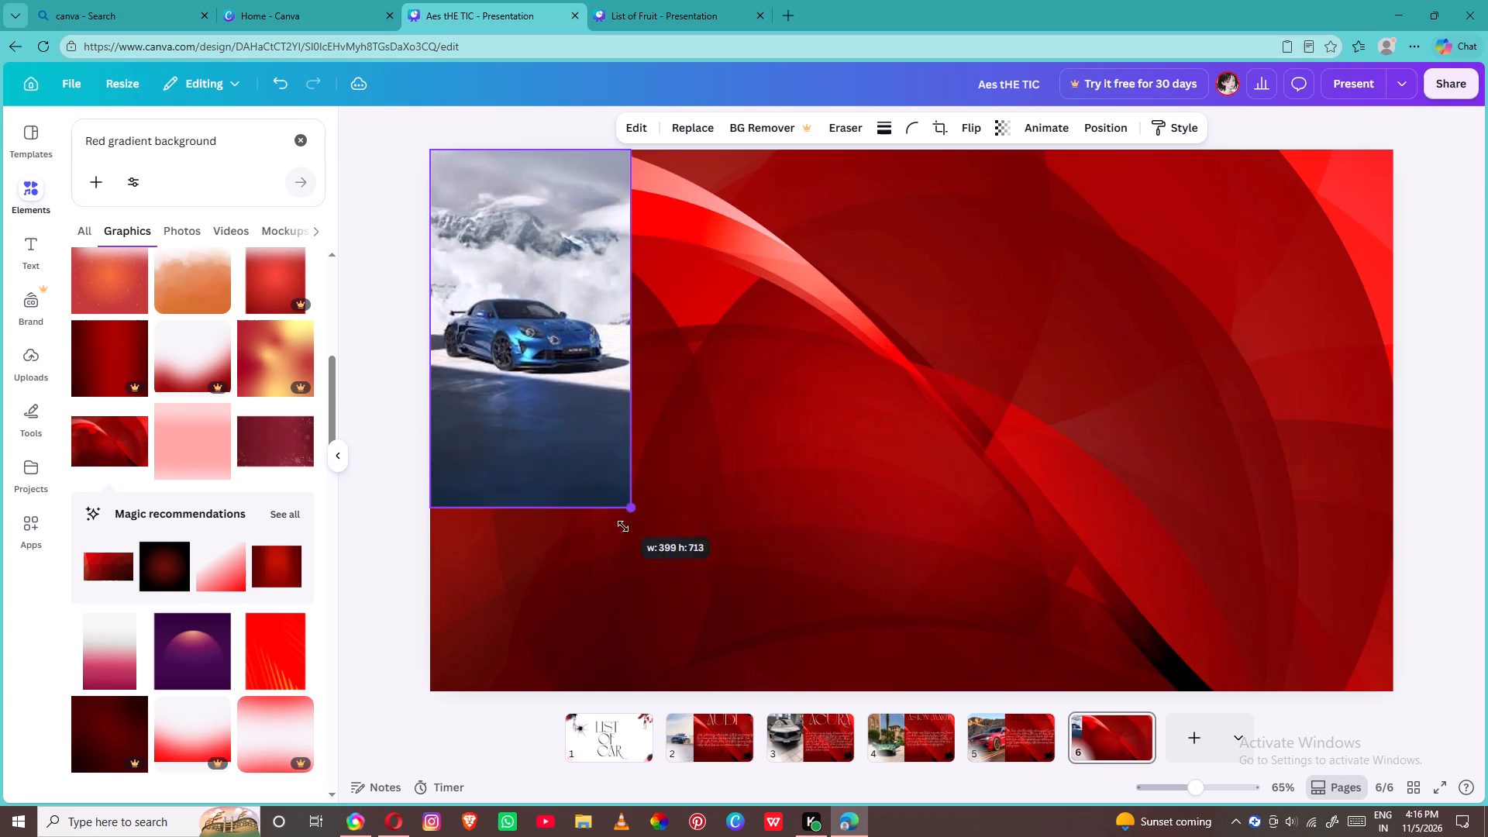
pyautogui.moveTo(623, 526); pyautogui.dragTo(694, 700)
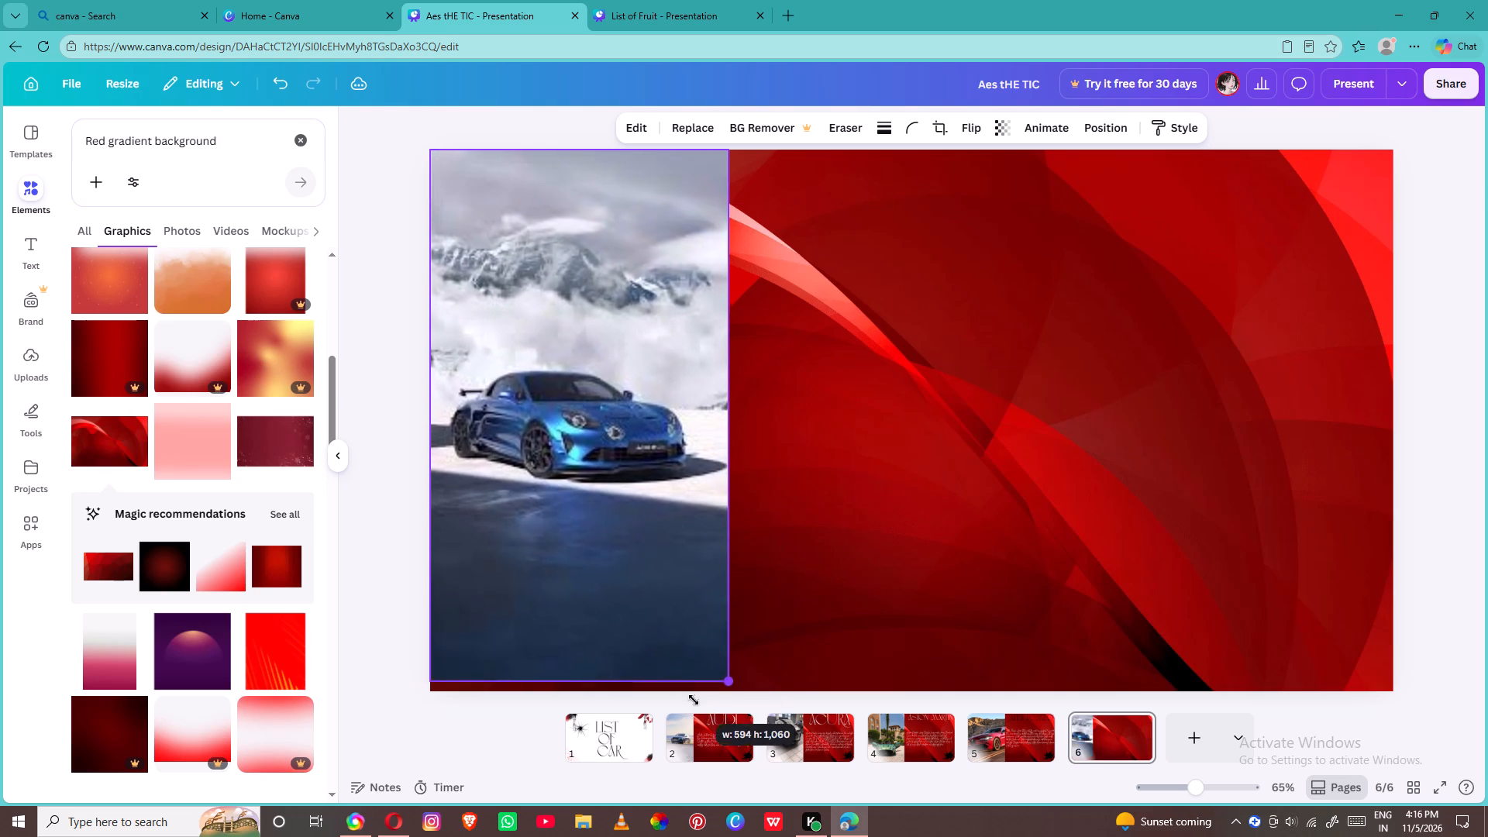
pyautogui.moveTo(694, 700); pyautogui.dragTo(696, 701)
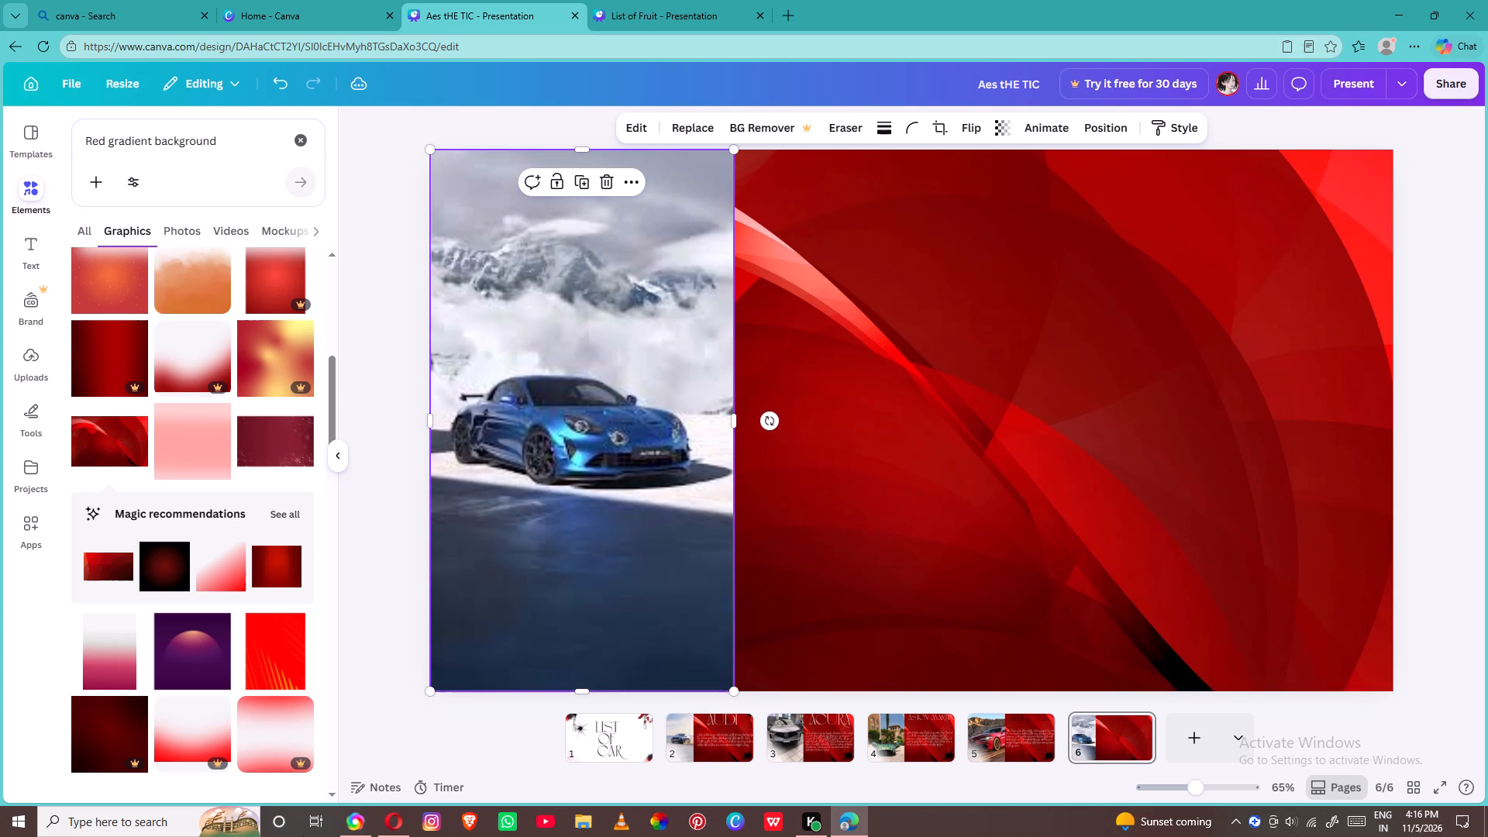
# Add the recently used "AES THE TIC" font combination to page 6 and replace its text with "alpine".
pyautogui.click(392, 823)
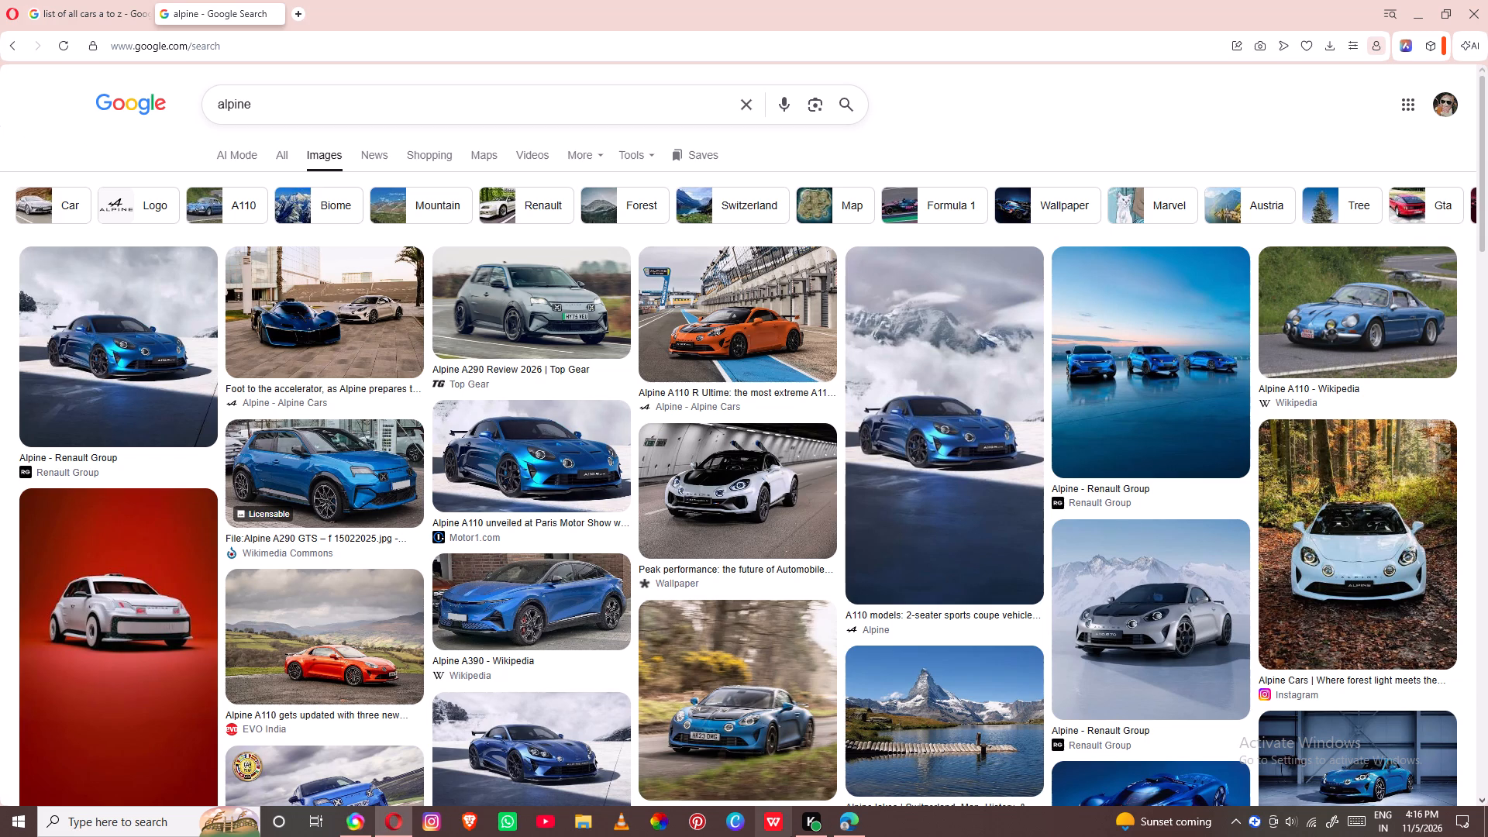
pyautogui.click(847, 836)
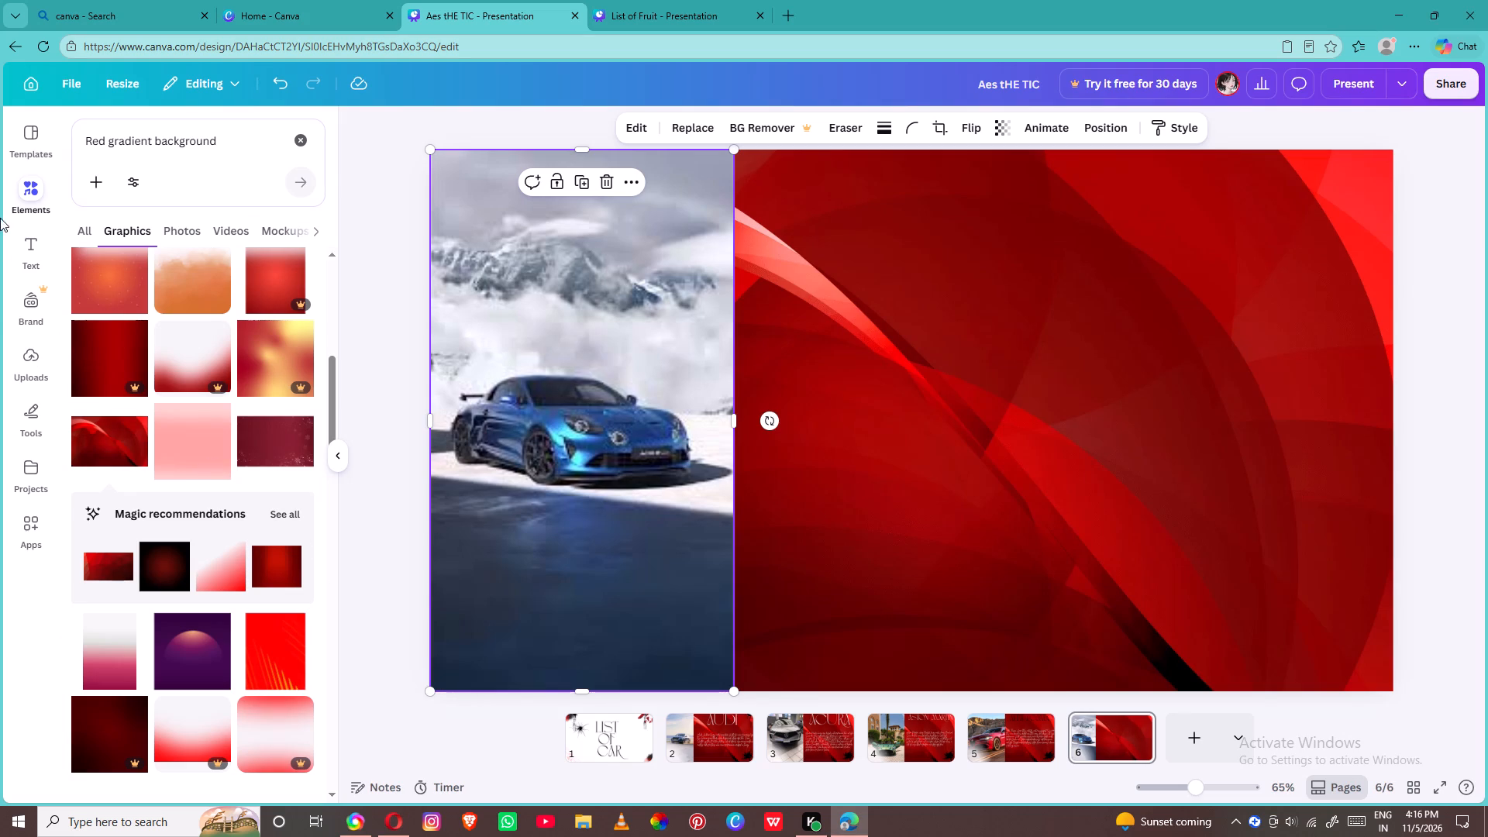
pyautogui.click(28, 259)
pyautogui.click(132, 422)
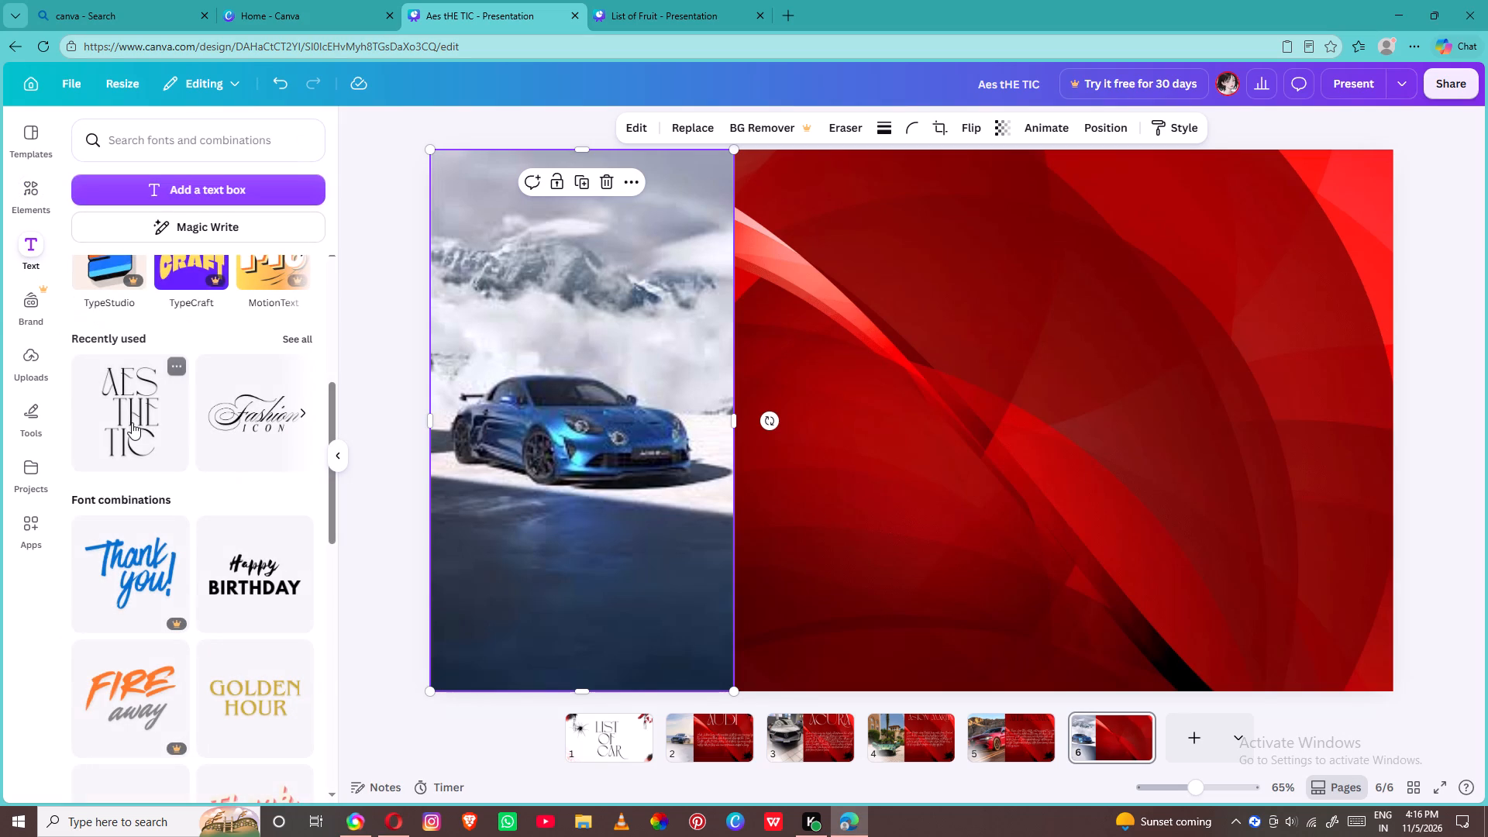
pyautogui.click(704, 398)
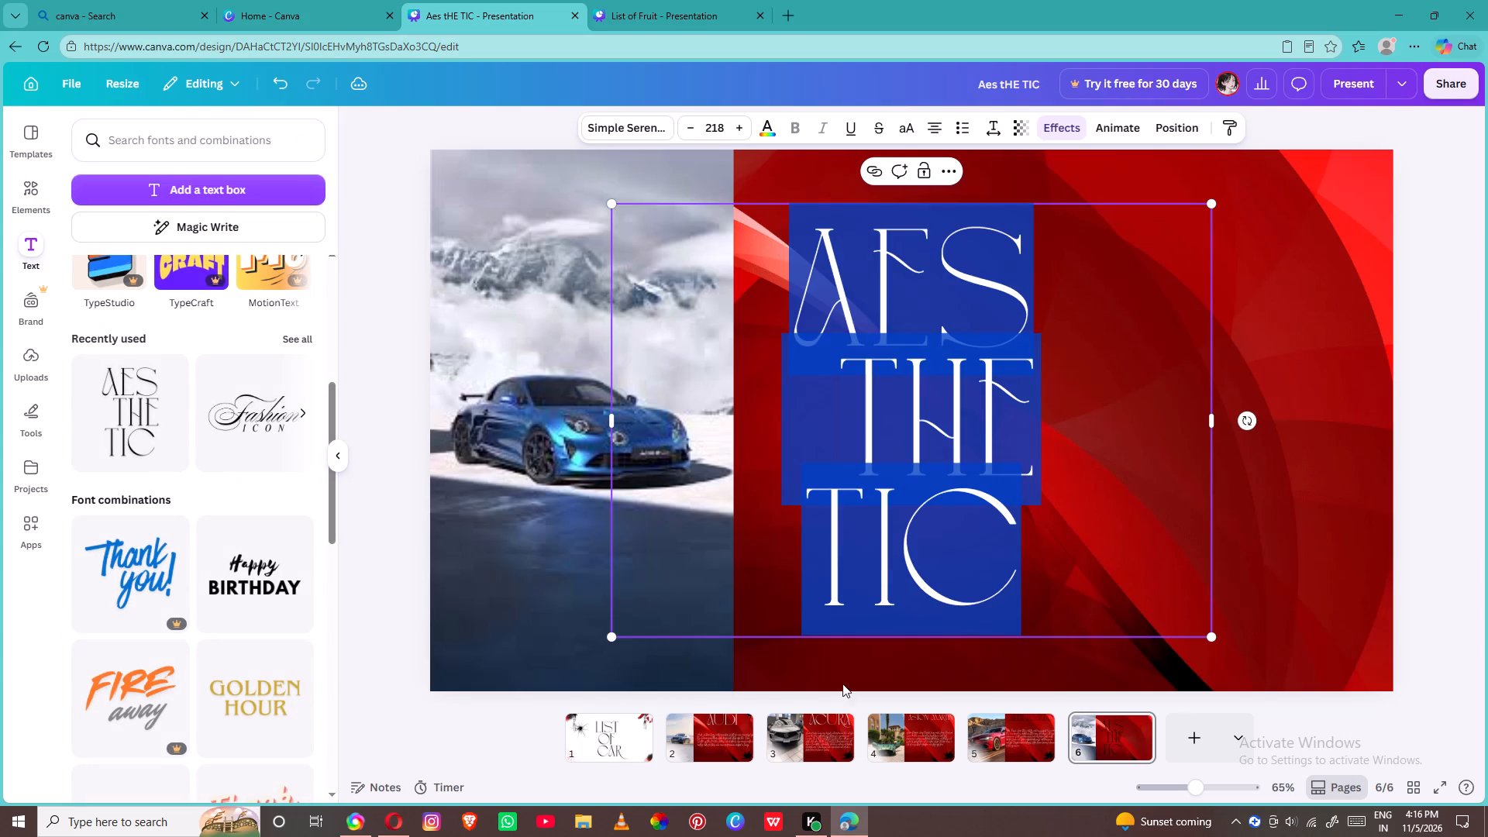
pyautogui.press('BackSpace')
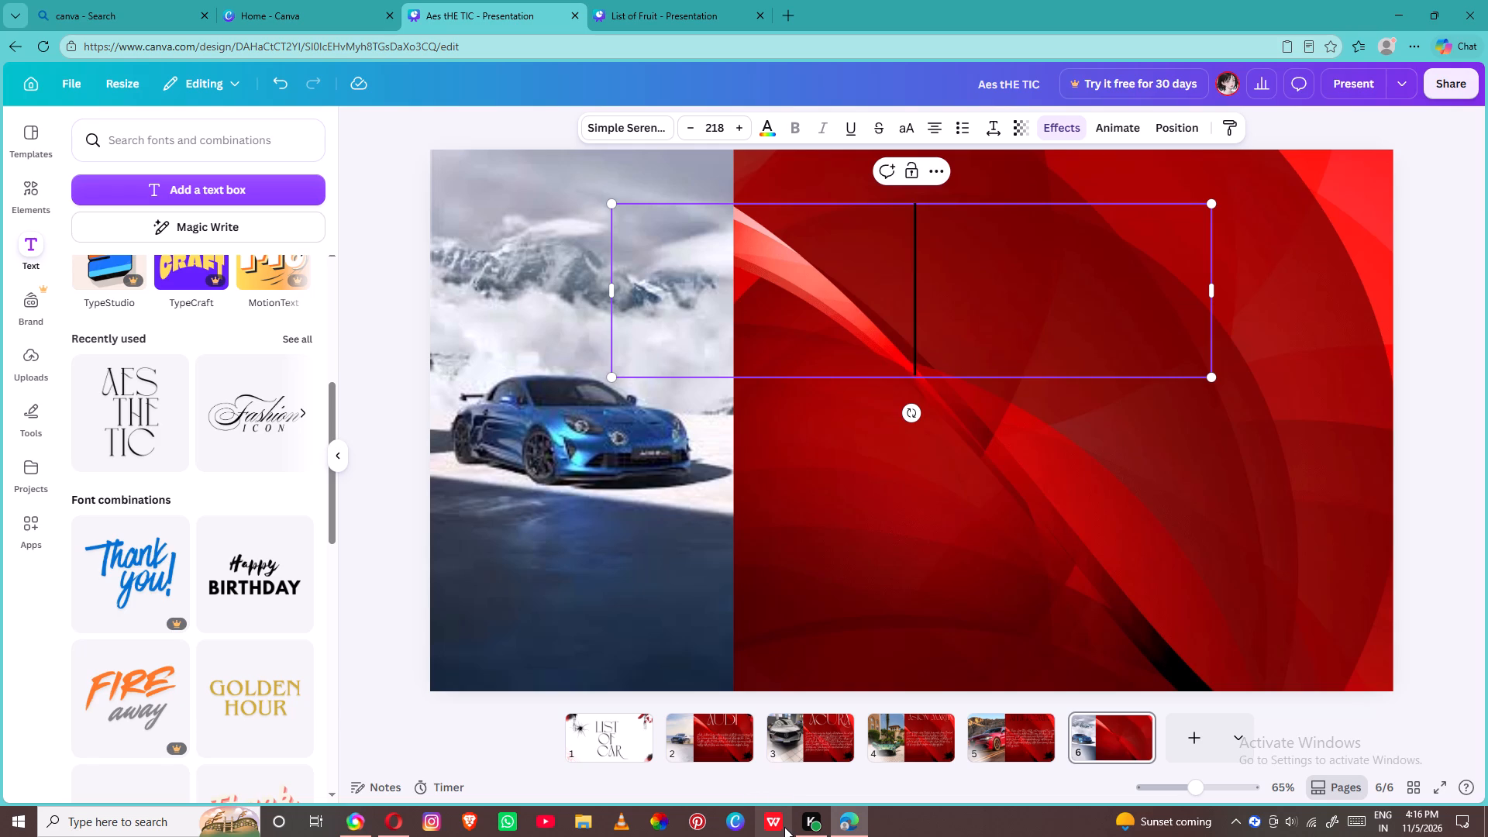
pyautogui.write('alfi')
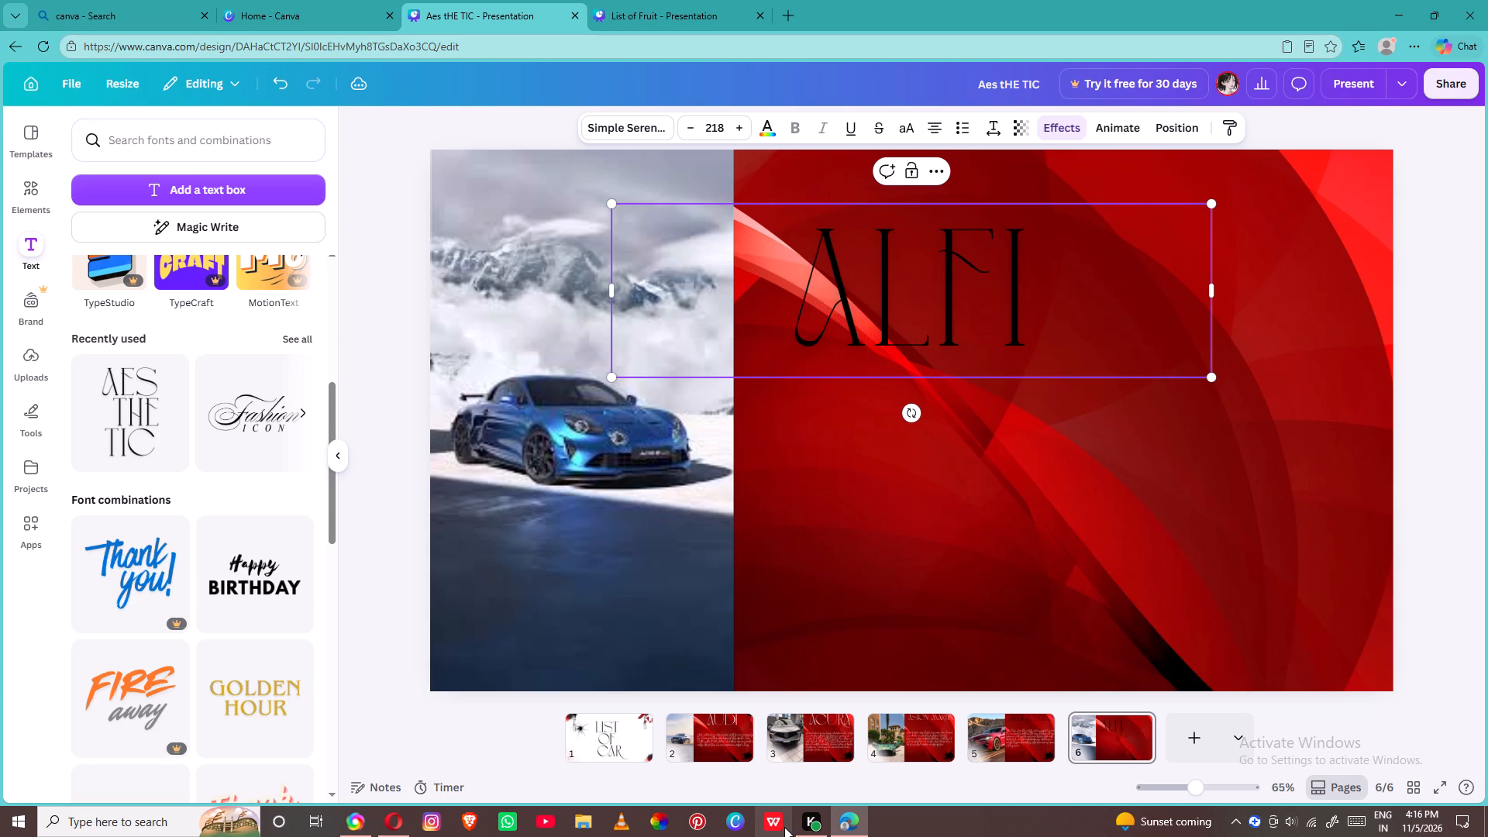
pyautogui.click(384, 826)
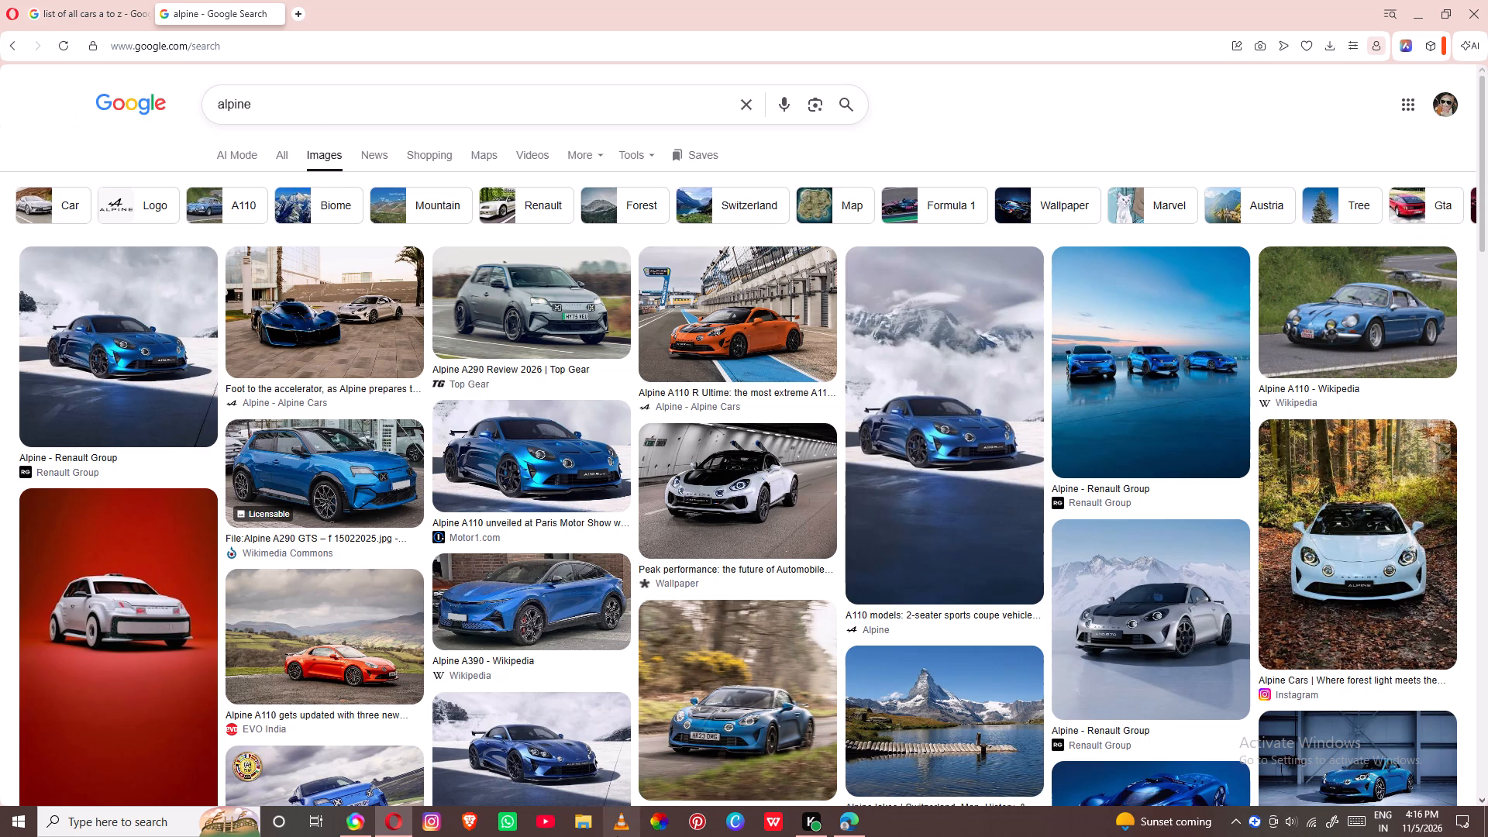
pyautogui.click(846, 827)
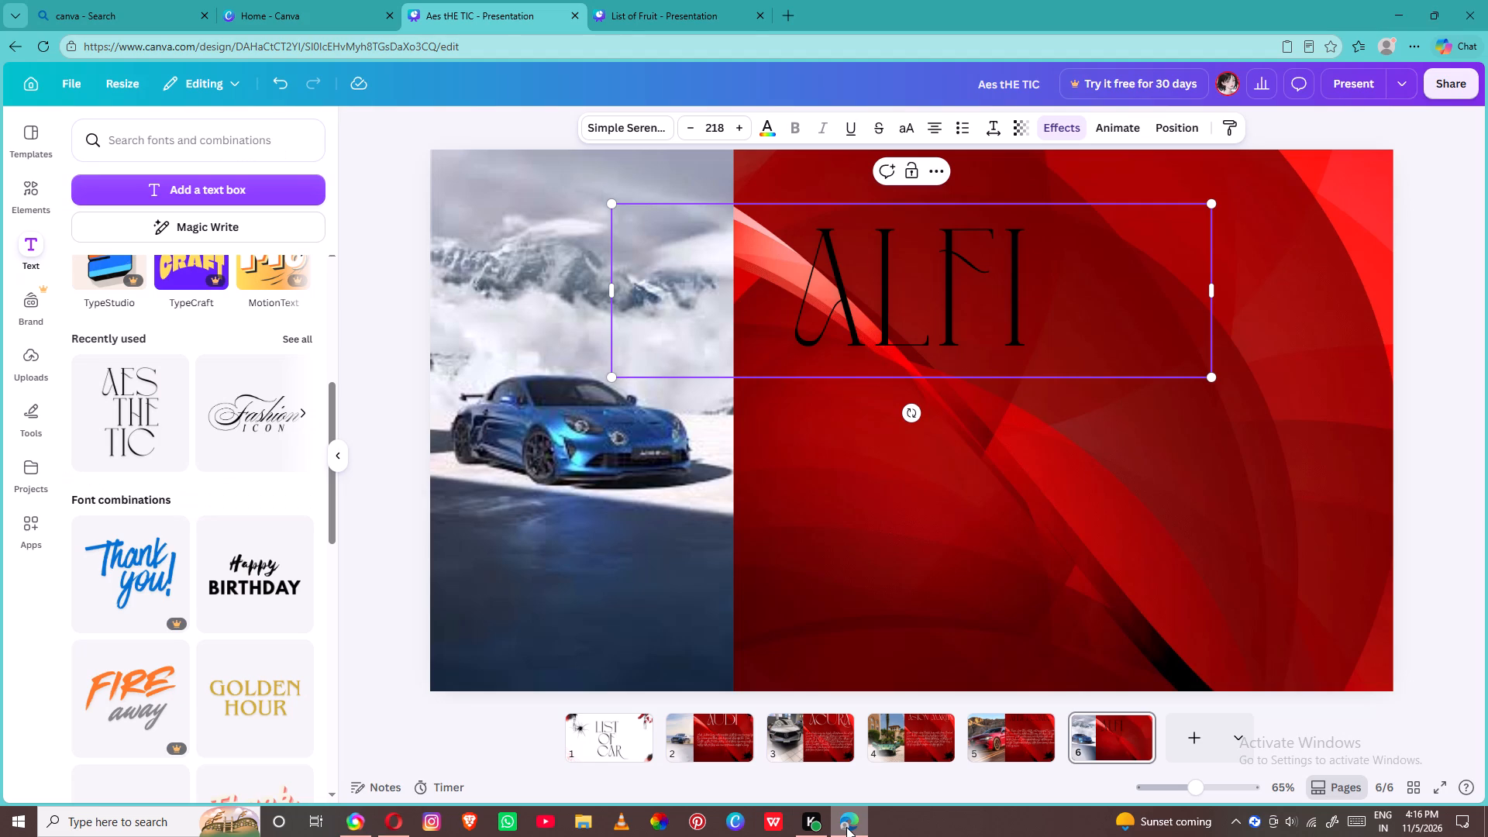
pyautogui.press('BackSpace')
pyautogui.press('BackSpace')
pyautogui.write('pine')
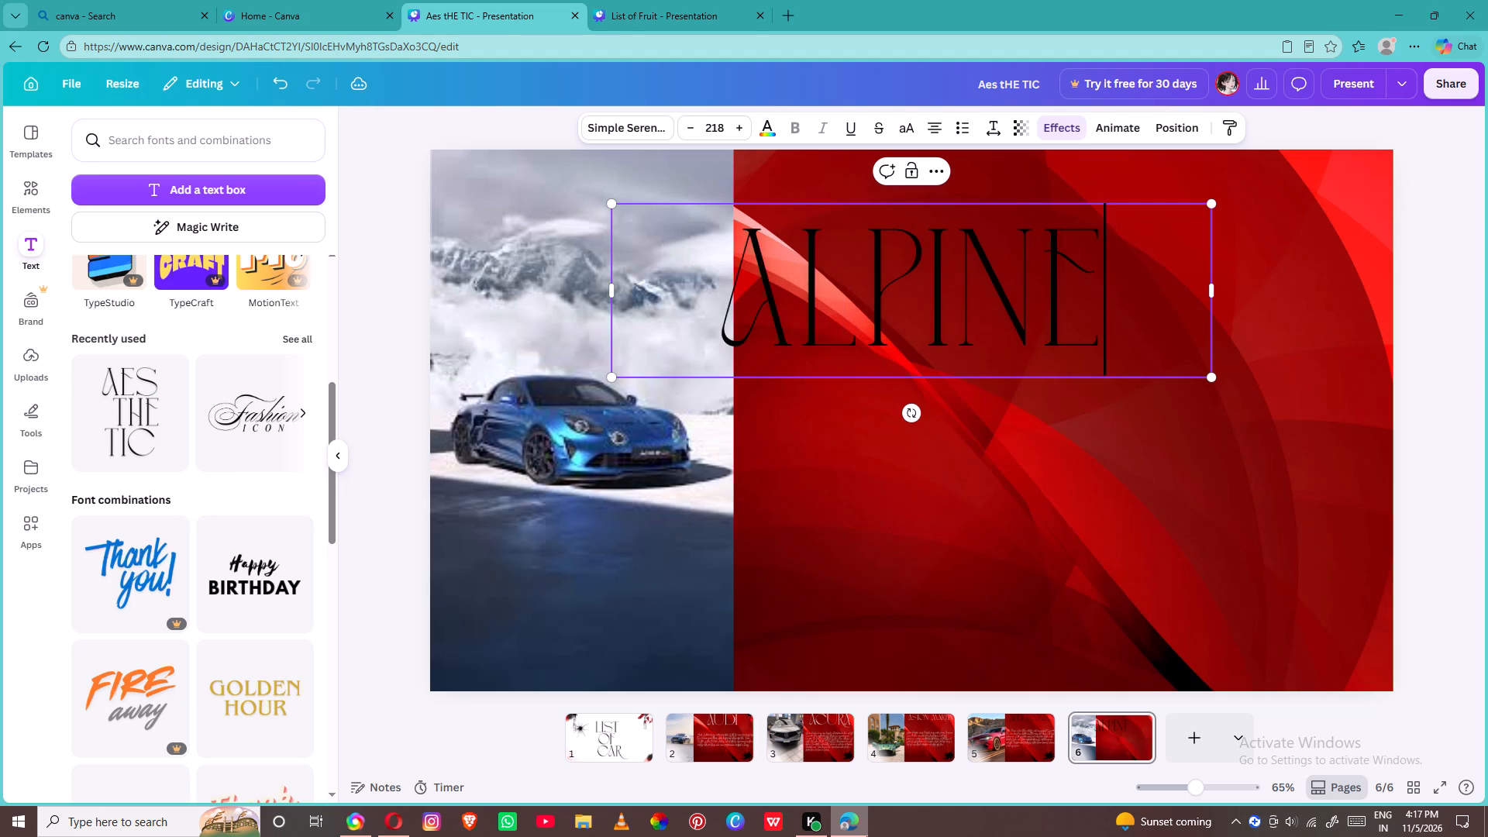
# Move the ALPINE heading to the top of the red area beside the car photo.
pyautogui.click(846, 609)
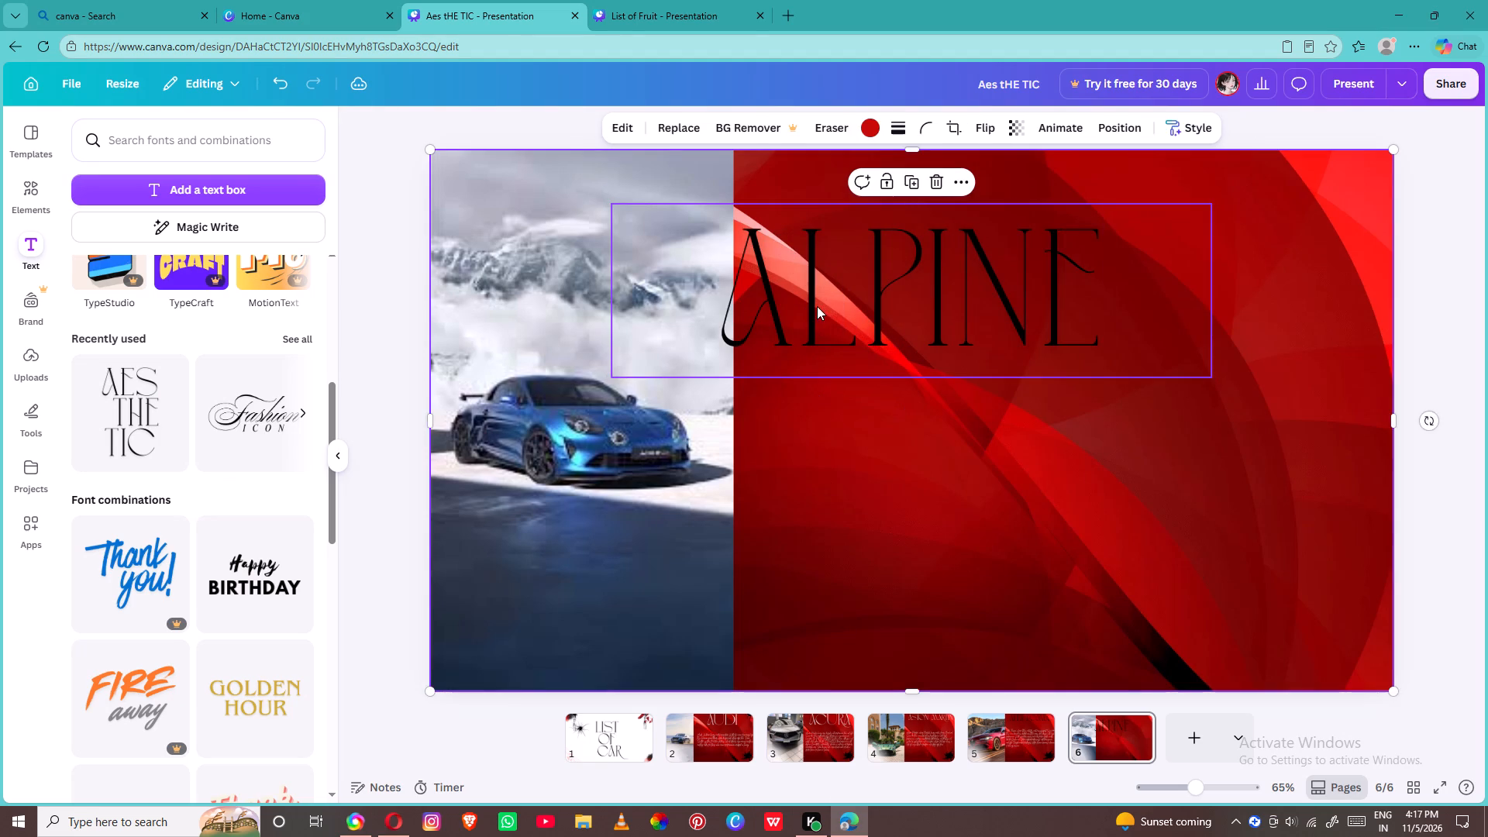
pyautogui.moveTo(821, 305); pyautogui.dragTo(954, 239)
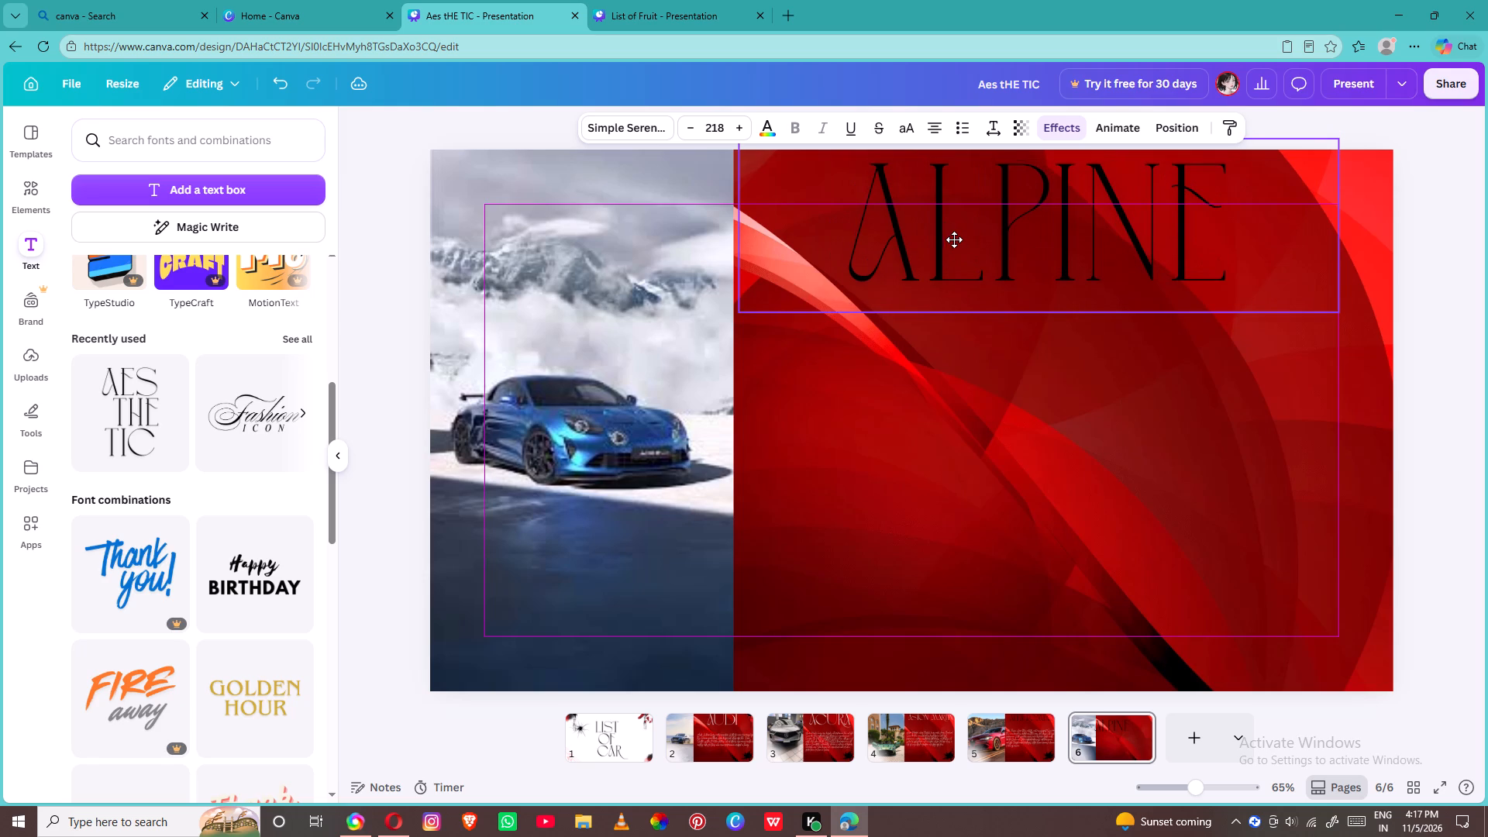
pyautogui.moveTo(954, 239); pyautogui.dragTo(956, 239)
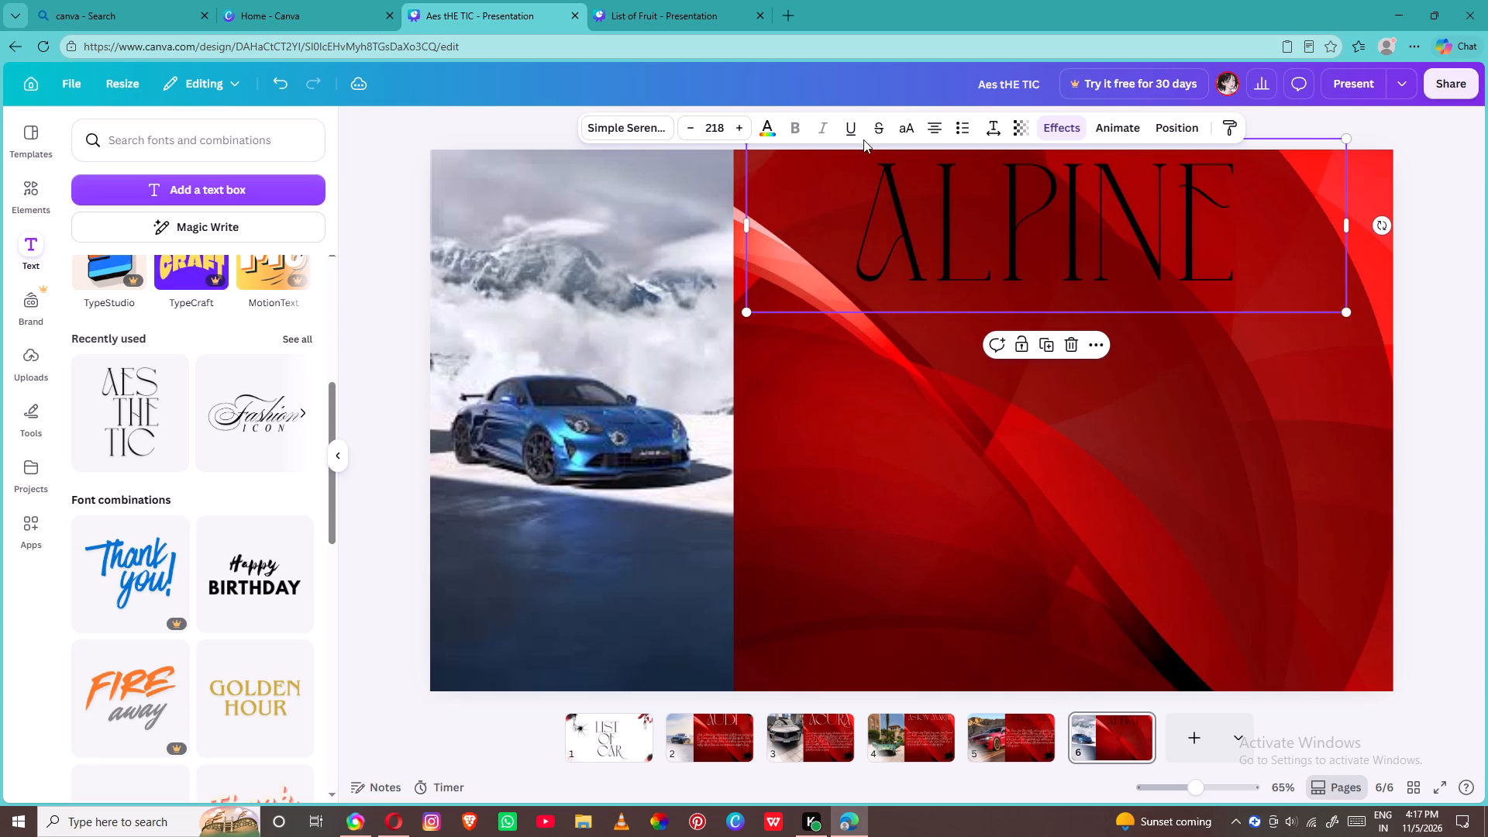
# Compare the headings on pages 4 and 5, and recolour page 5's ALFA ROMEO heading white.
pyautogui.click(1016, 715)
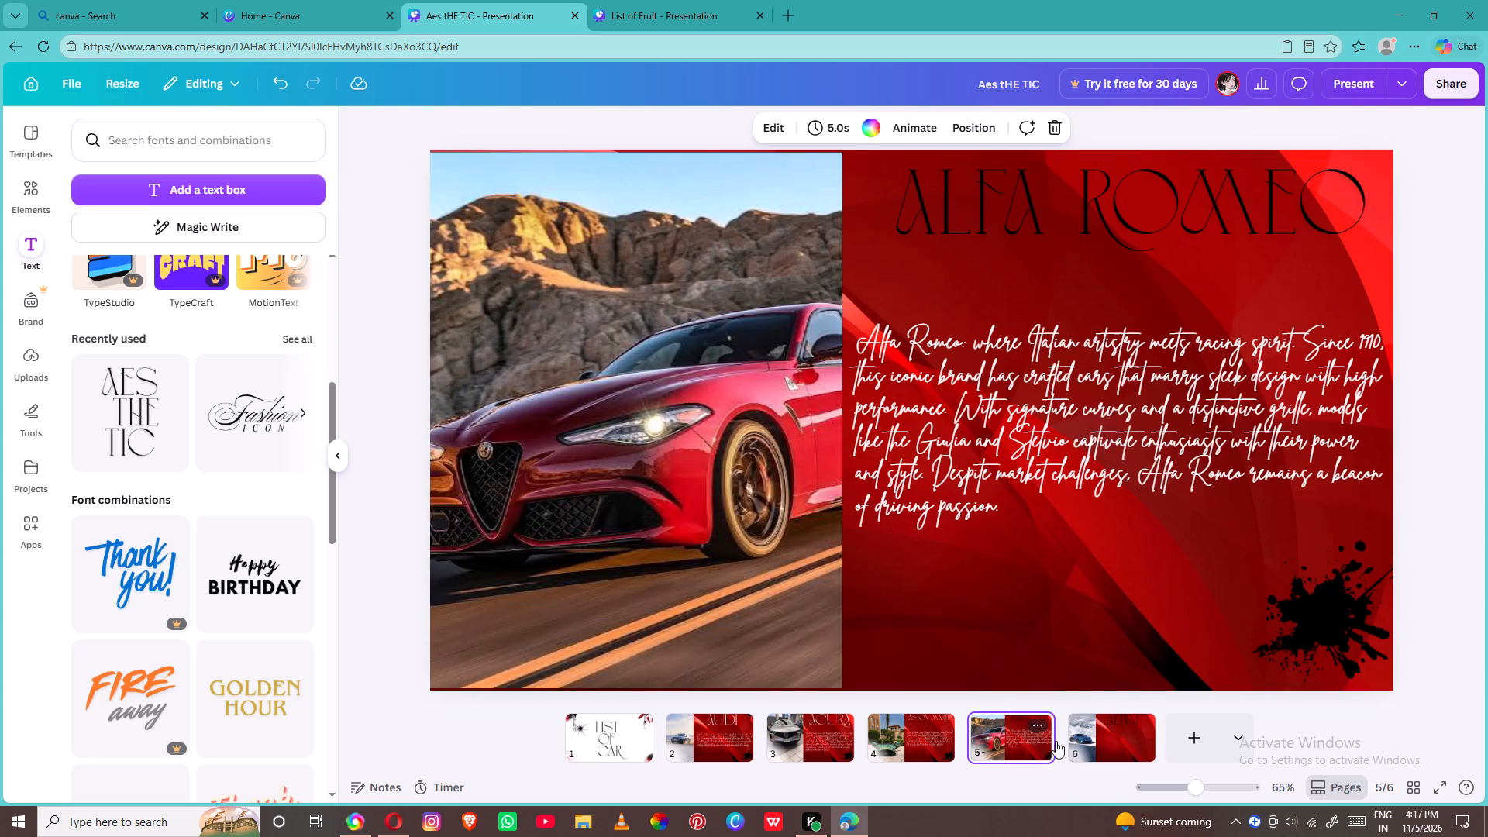
pyautogui.click(925, 757)
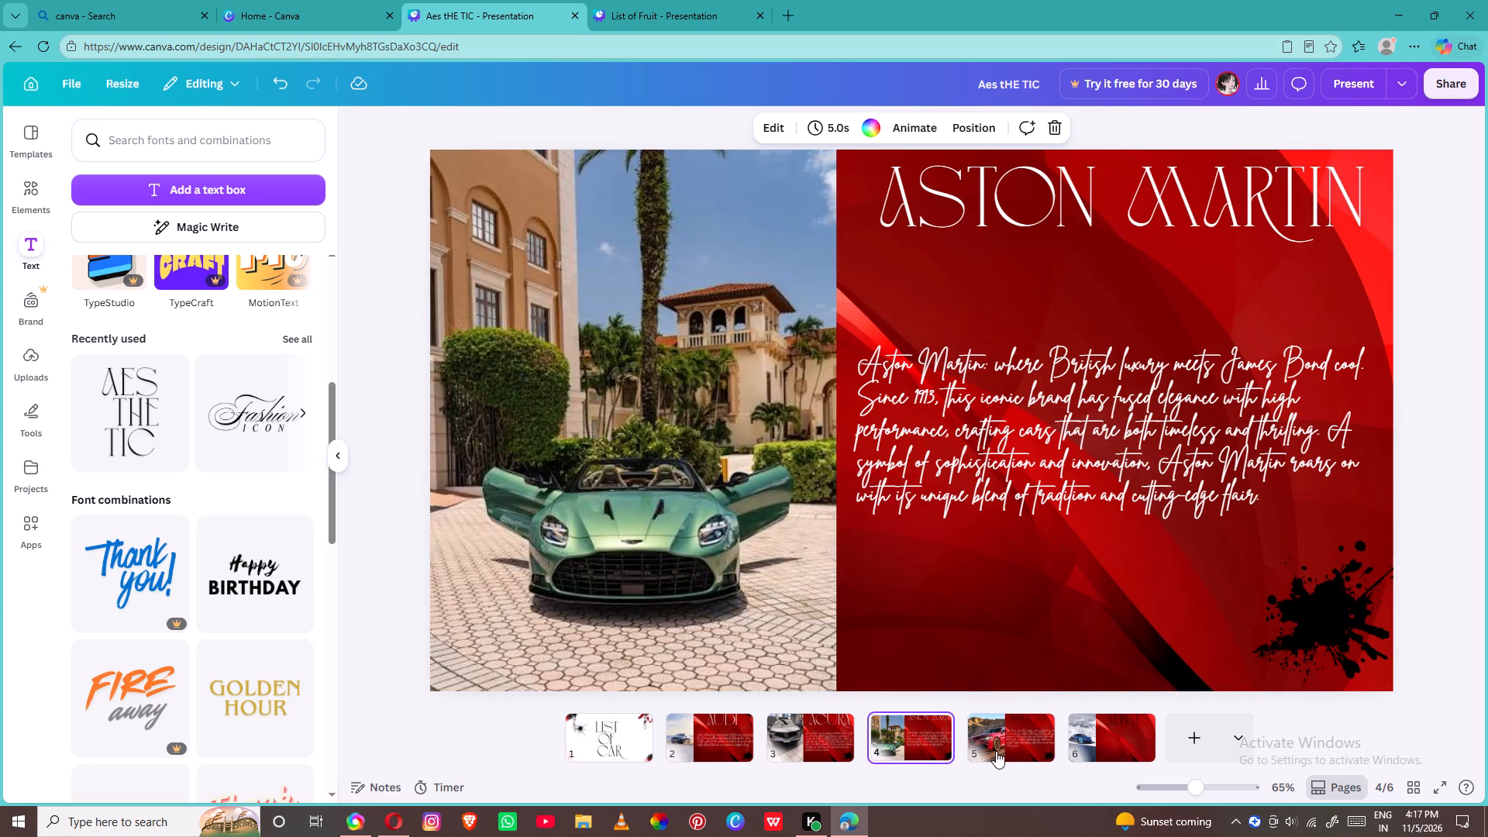
pyautogui.click(996, 751)
pyautogui.click(944, 226)
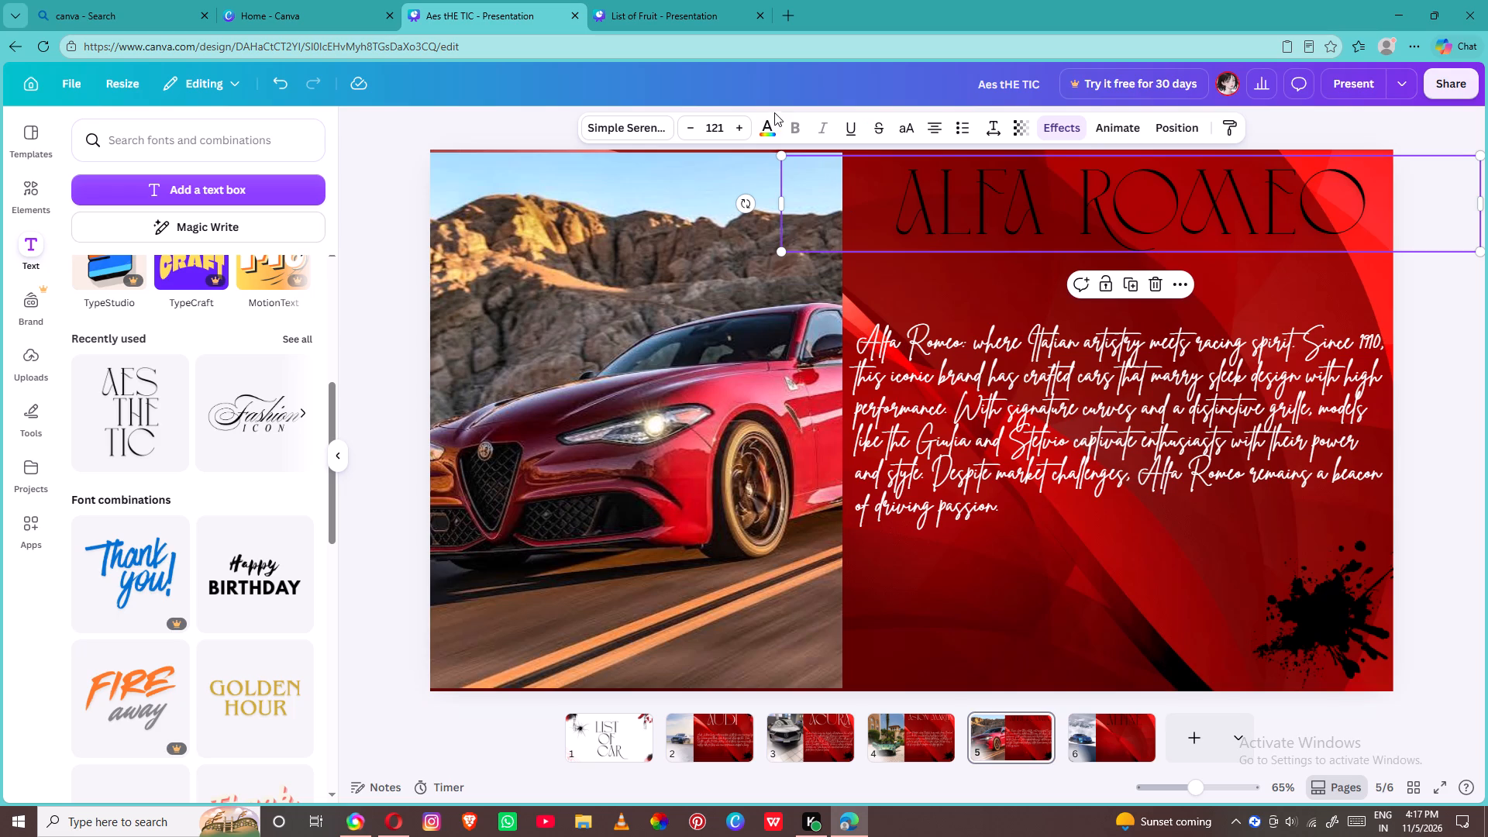
pyautogui.click(771, 126)
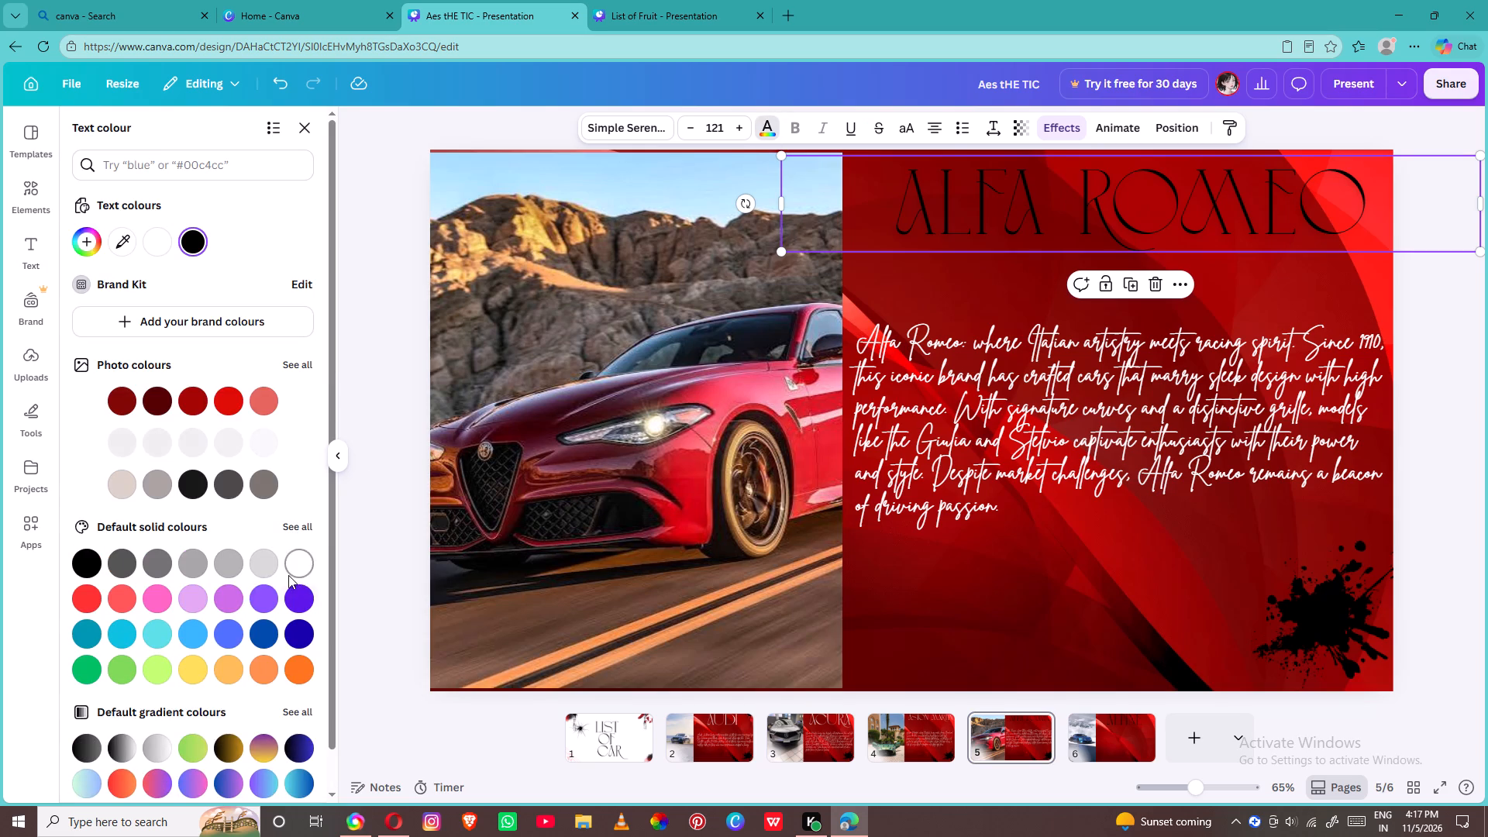
pyautogui.click(288, 575)
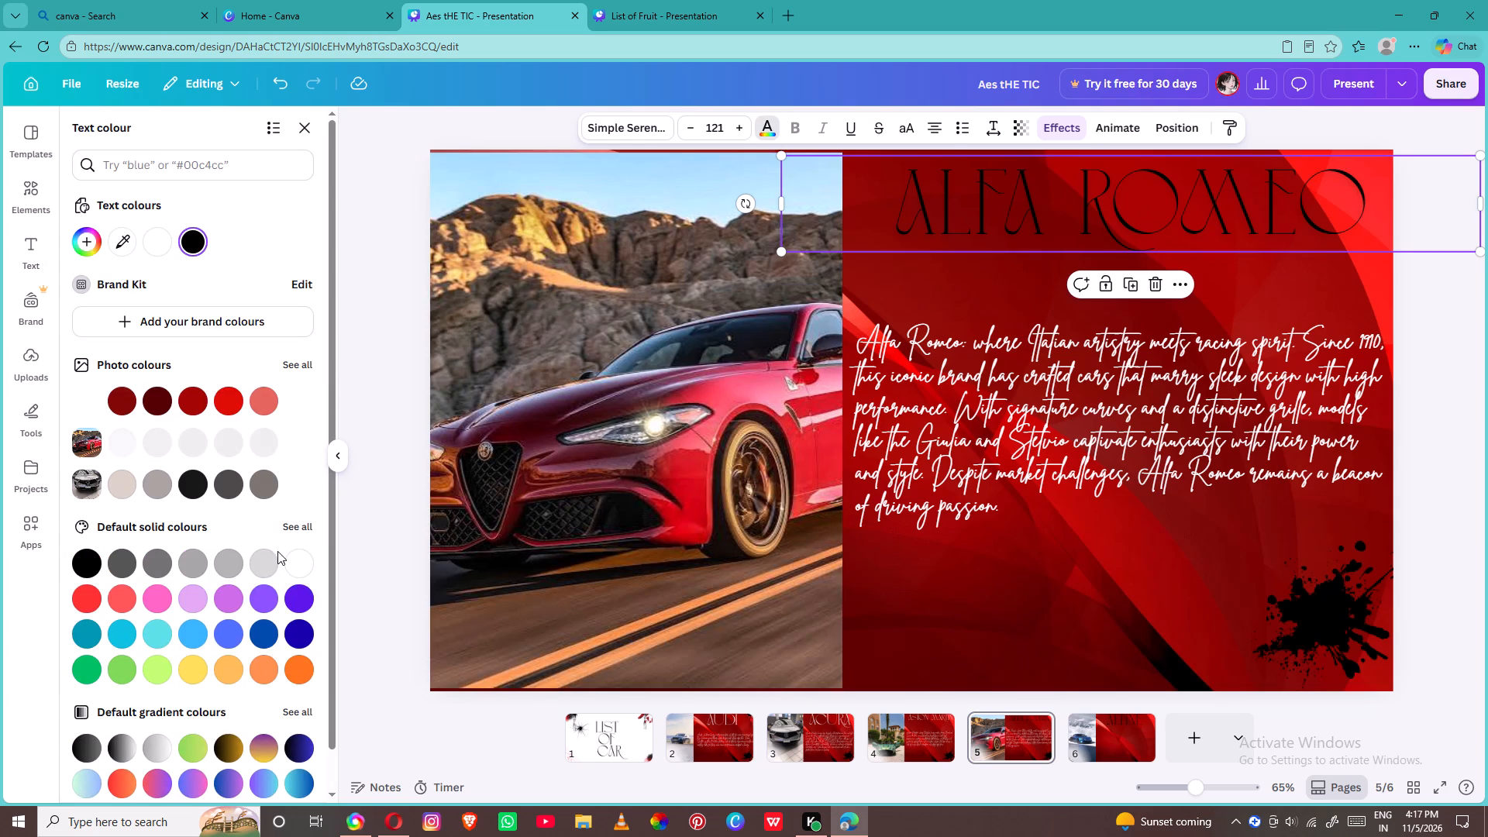
pyautogui.click(277, 551)
pyautogui.click(285, 559)
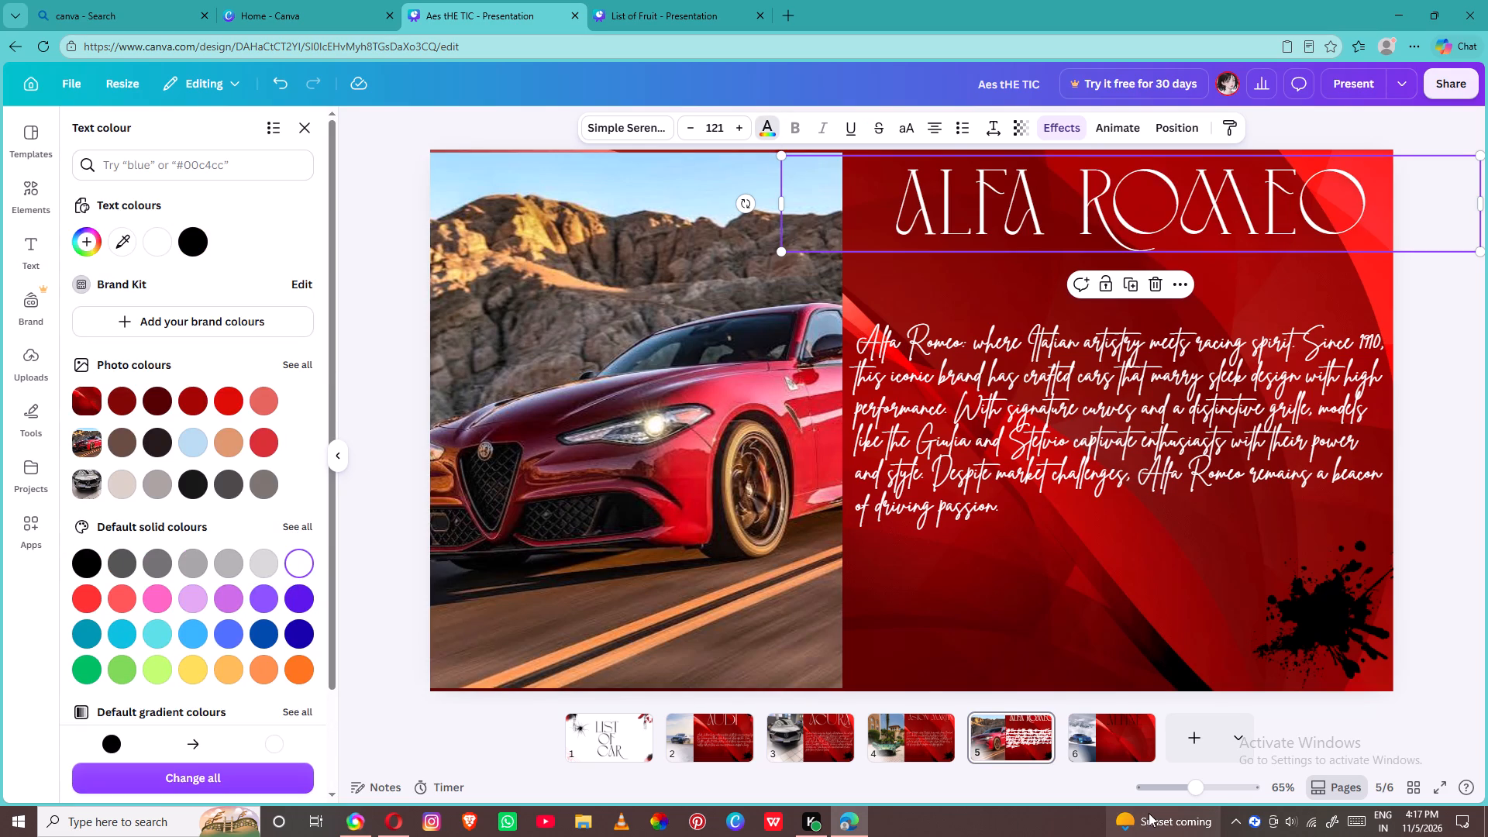
pyautogui.click(1118, 748)
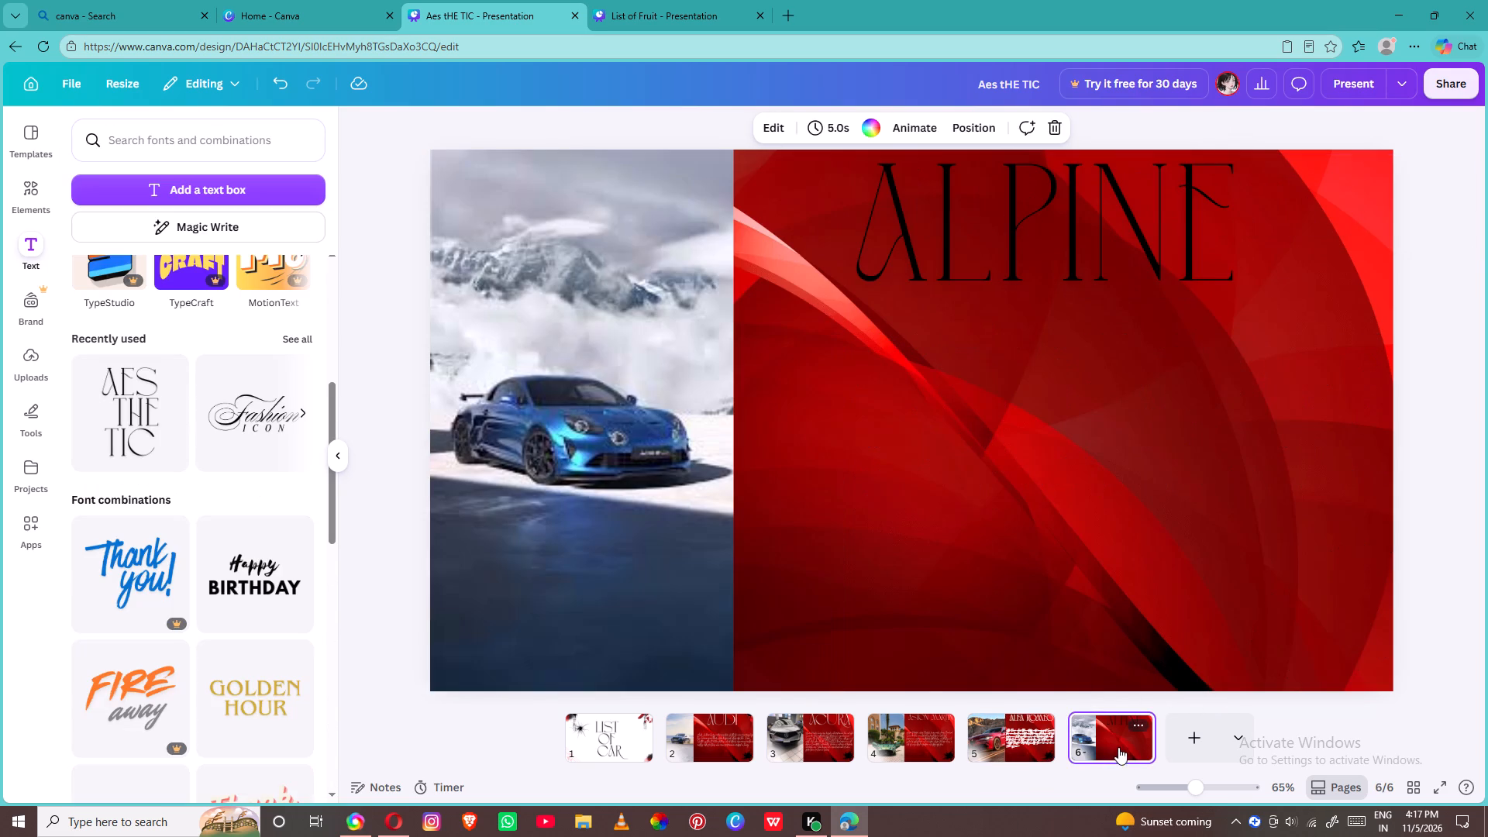
pyautogui.click(962, 196)
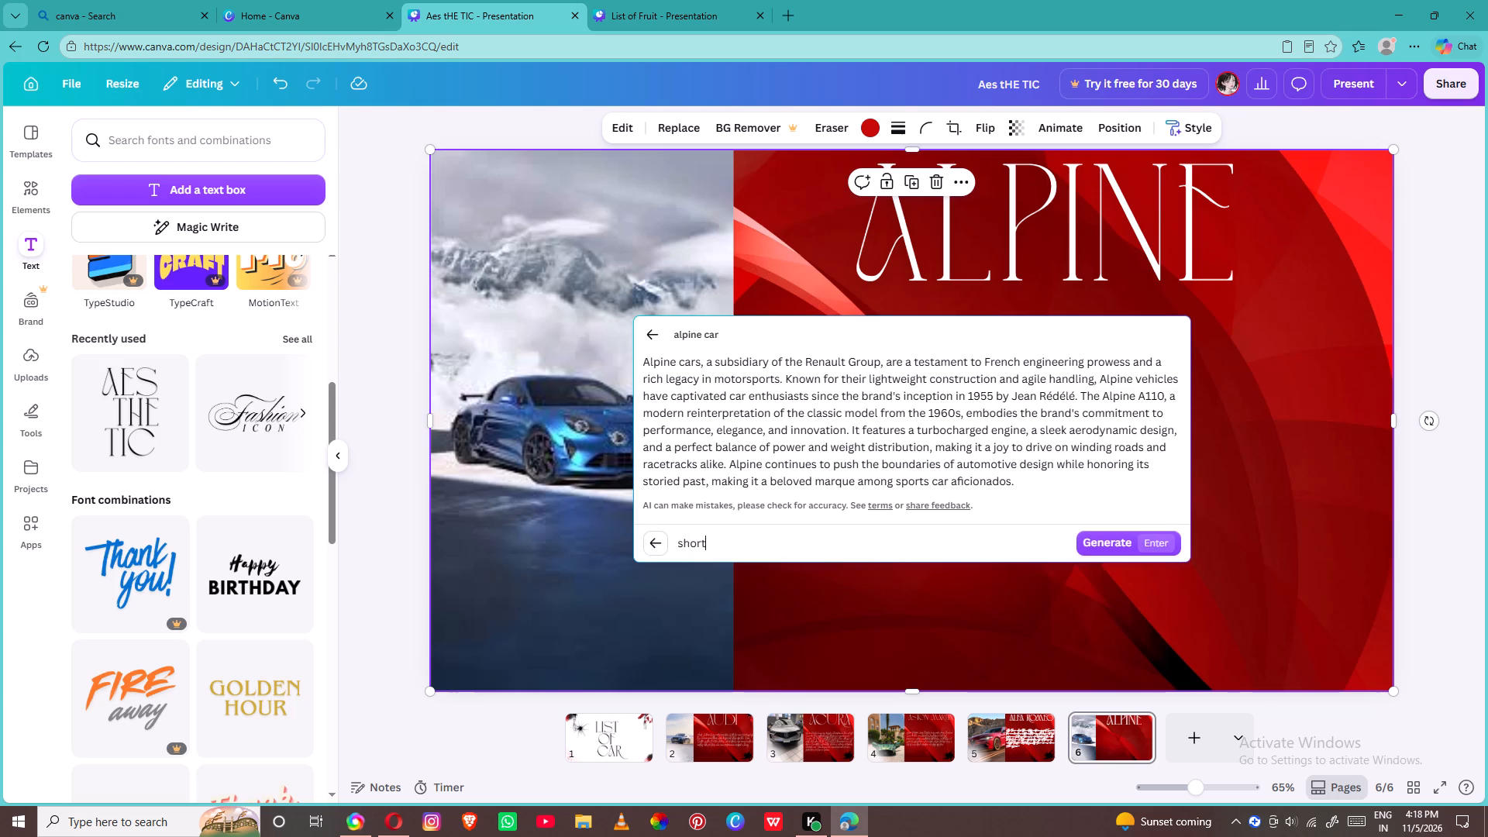
pyautogui.press('space')
pyautogui.write('but creati')
pyautogui.write('ve')
pyautogui.press('BackSpace')
pyautogui.press('Return')
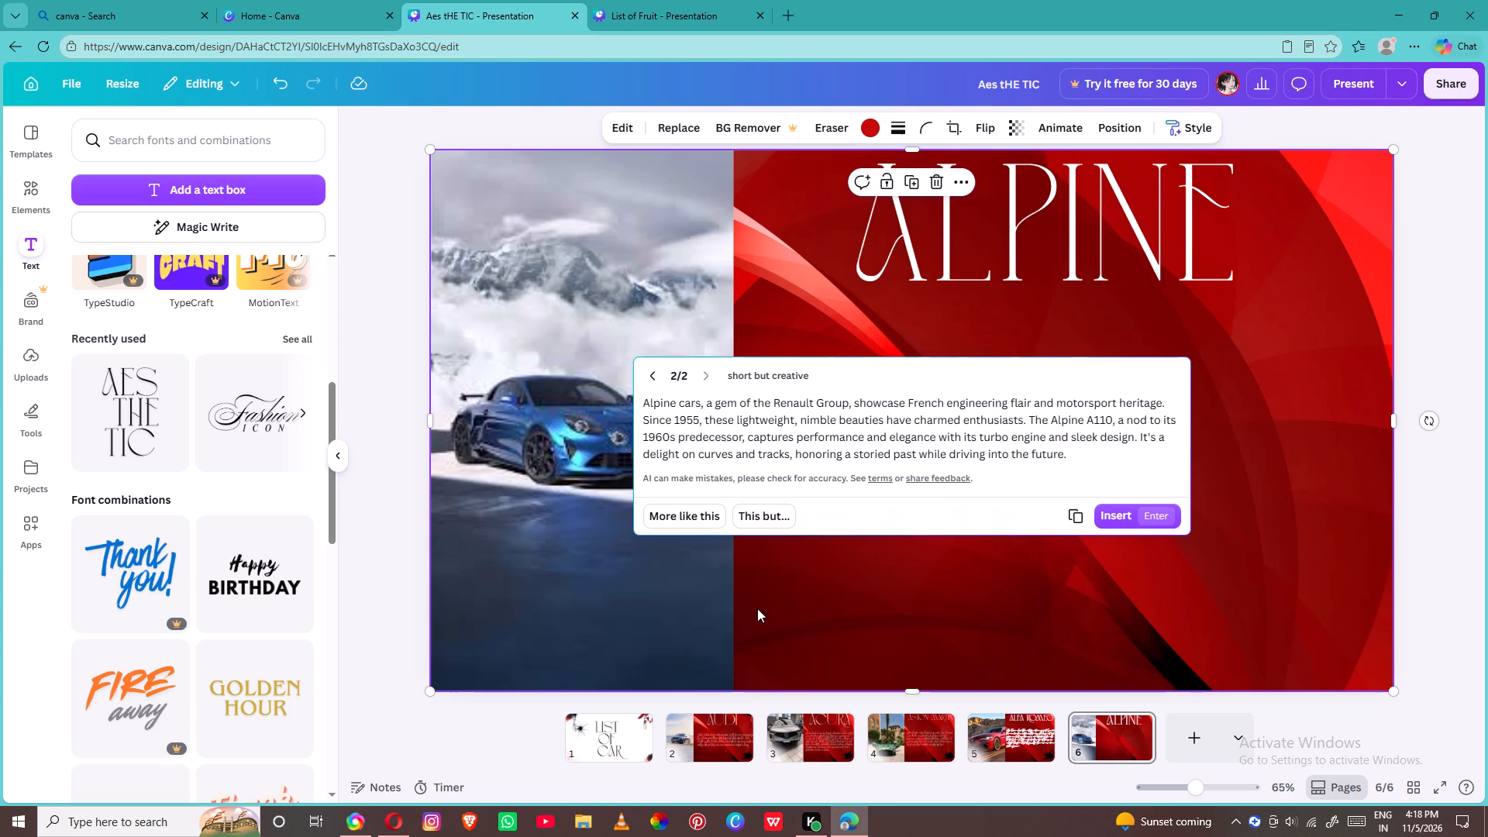
pyautogui.click(1128, 510)
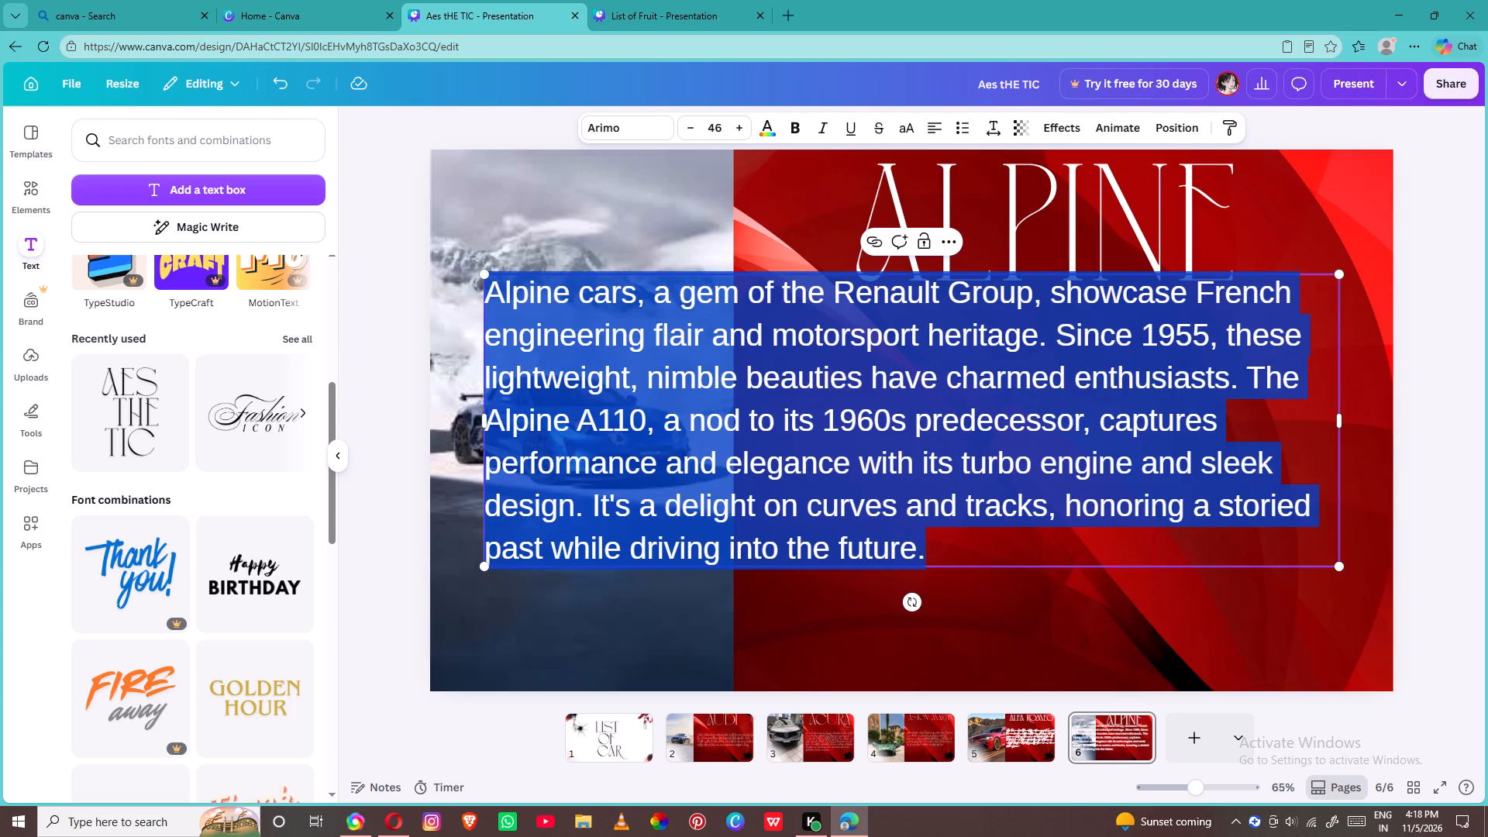
# Set the Alpine description in Brittany, fit its text box to the red area below the heading, and make its size 39.4.
pyautogui.click(618, 116)
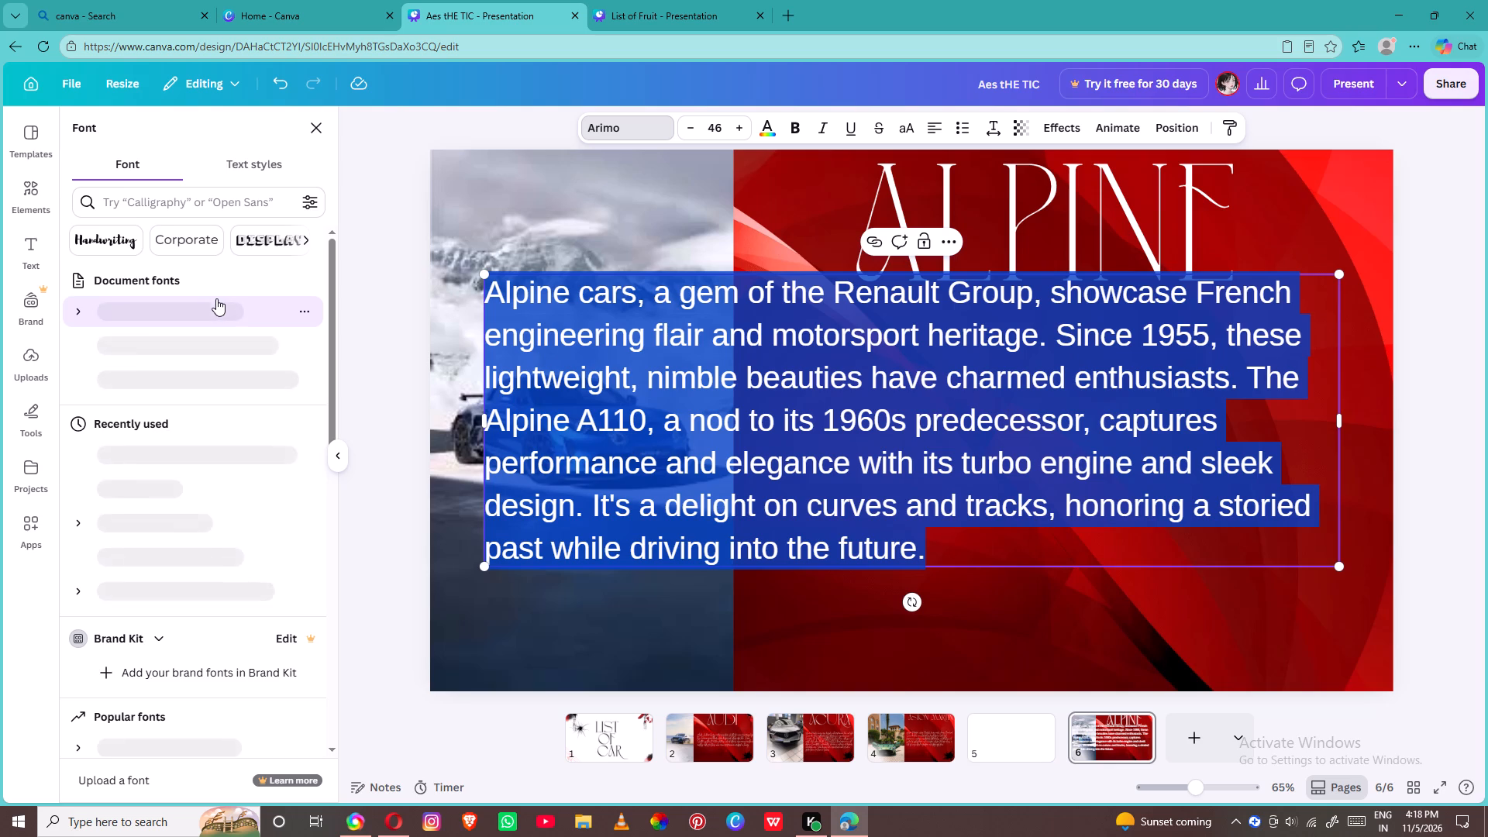
pyautogui.click(254, 354)
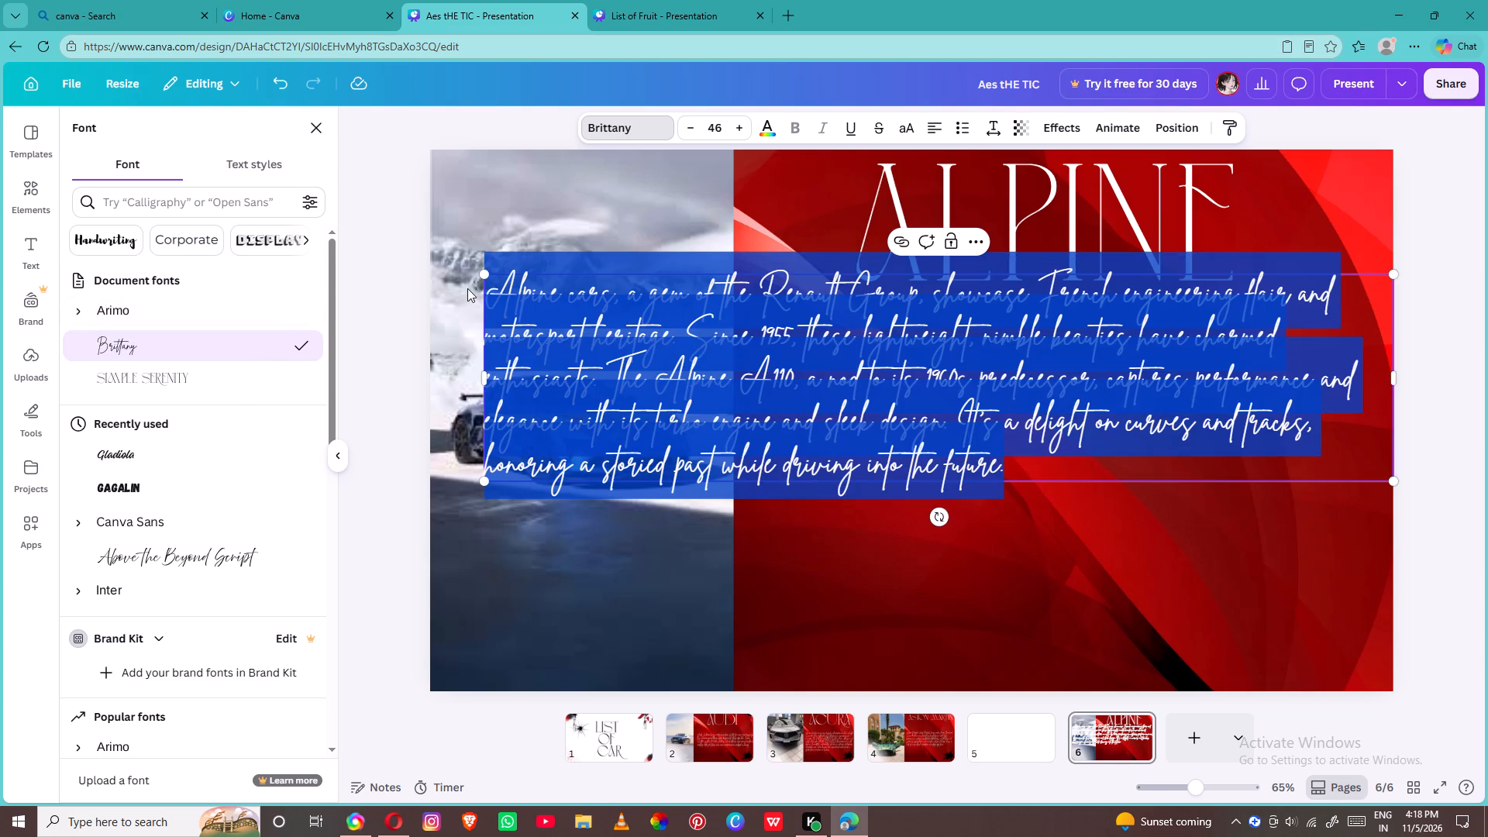
pyautogui.moveTo(479, 272); pyautogui.dragTo(608, 331)
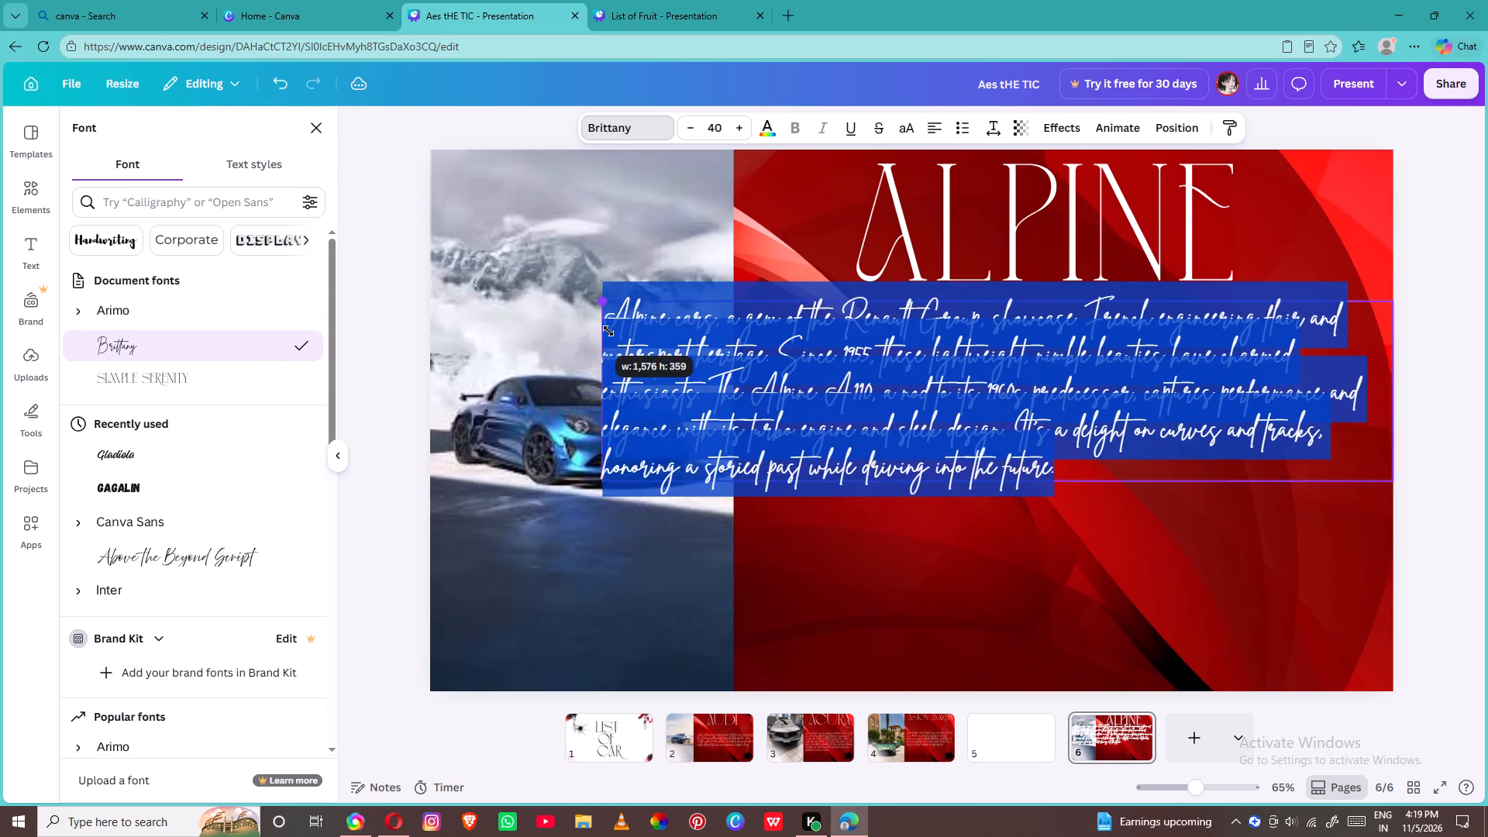
pyautogui.moveTo(608, 331); pyautogui.dragTo(742, 360)
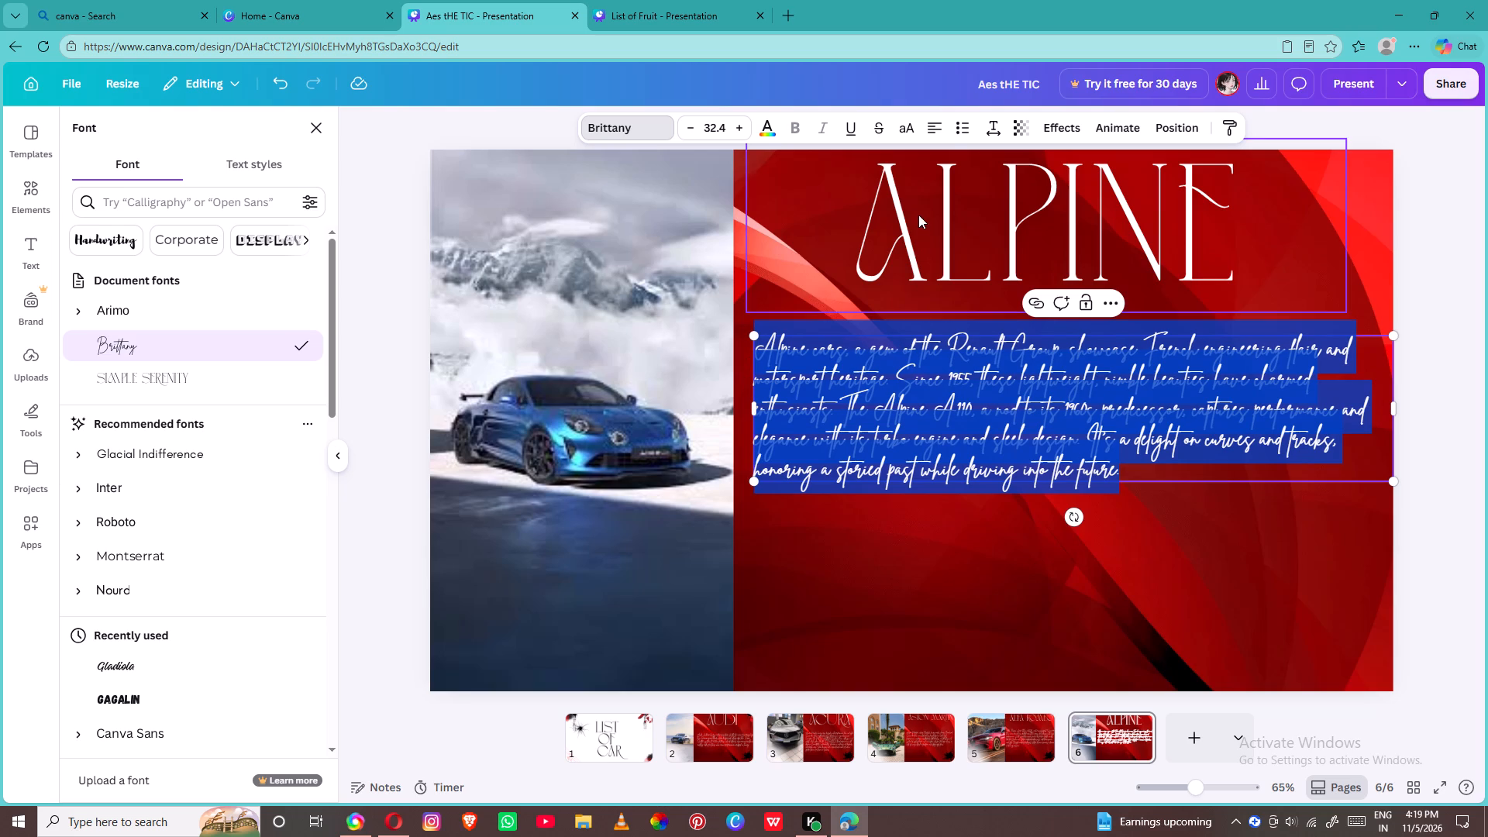
pyautogui.tripleClick(743, 123)
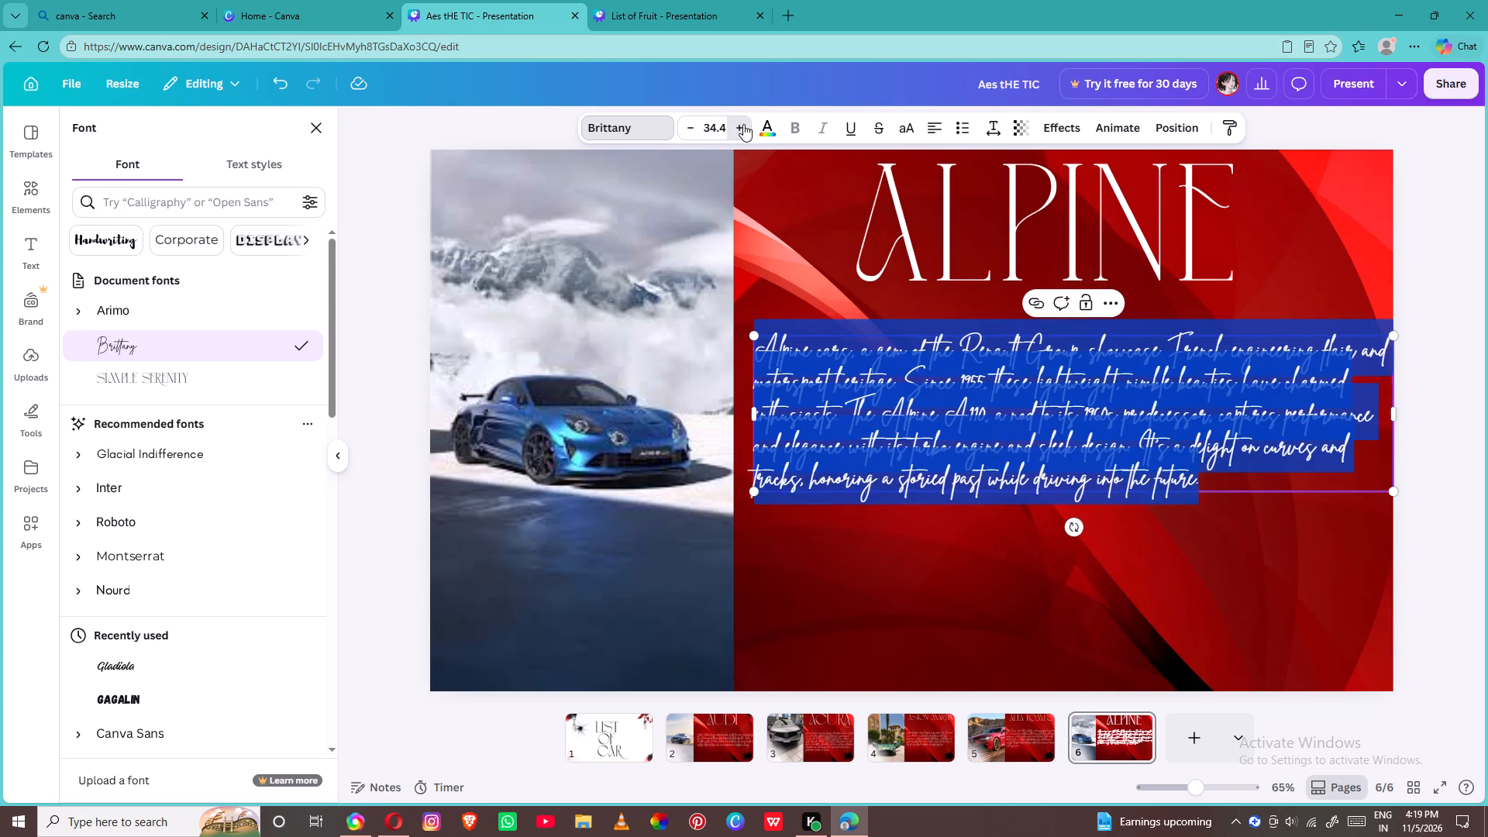
pyautogui.tripleClick(743, 124)
pyautogui.click(743, 126)
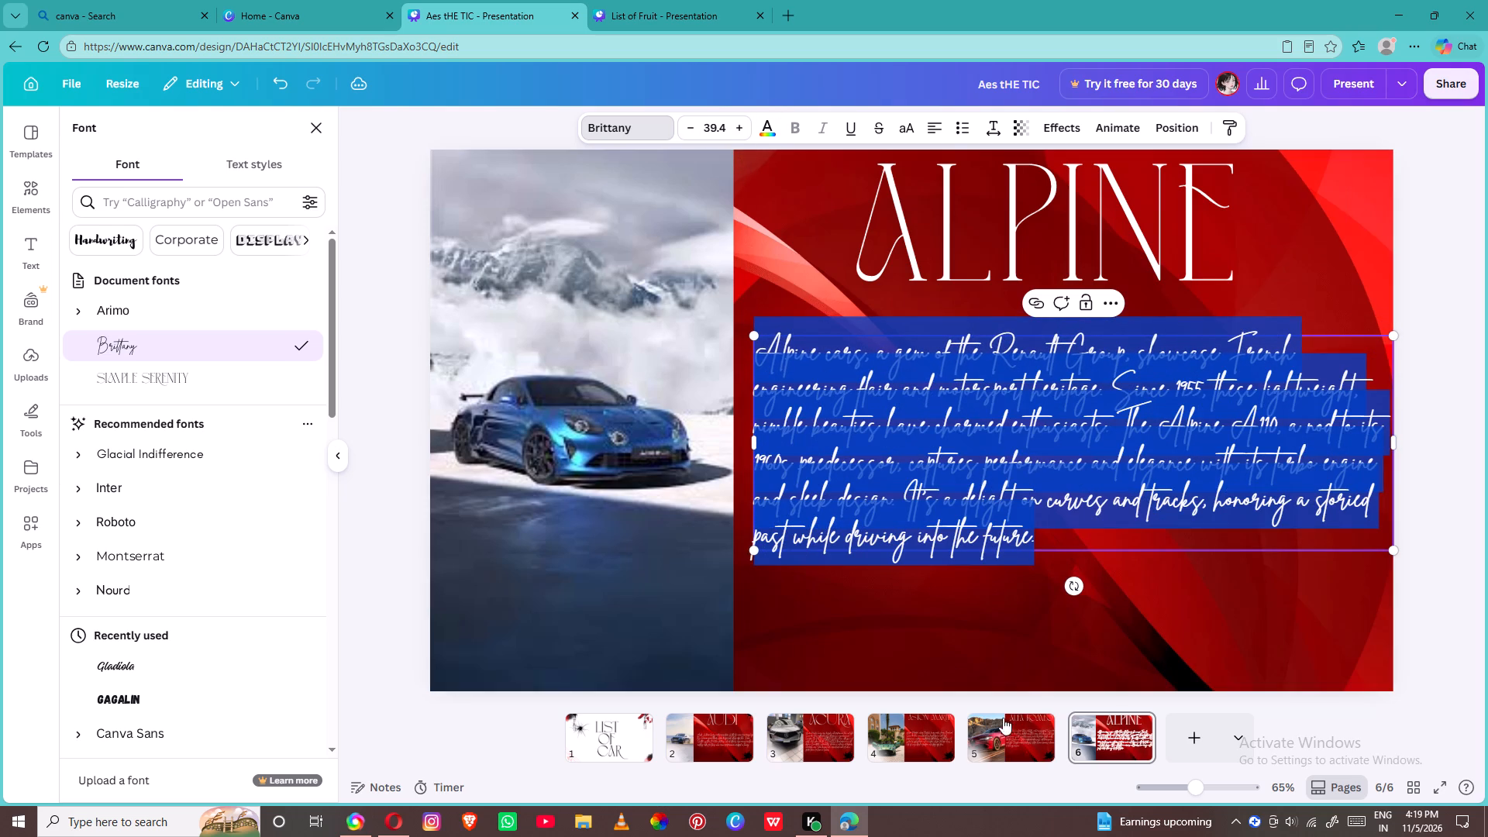
# Copy the black splatter graphic from the Alfa Romeo page to the same corner of the Alpine page.
pyautogui.click(1013, 728)
pyautogui.rightClick(1311, 591)
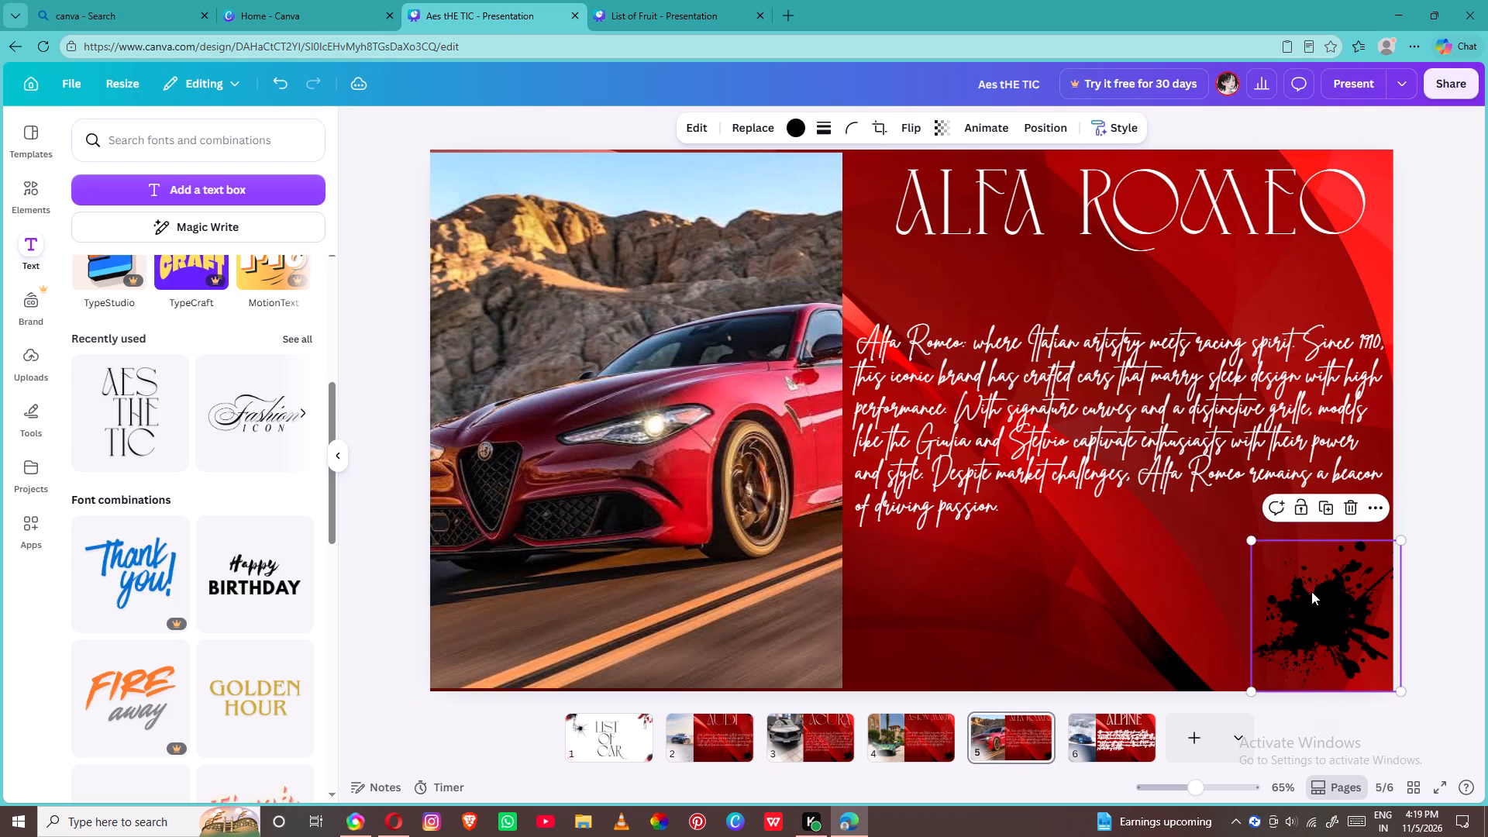
pyautogui.click(1174, 334)
pyautogui.click(1147, 760)
pyautogui.rightClick(1363, 589)
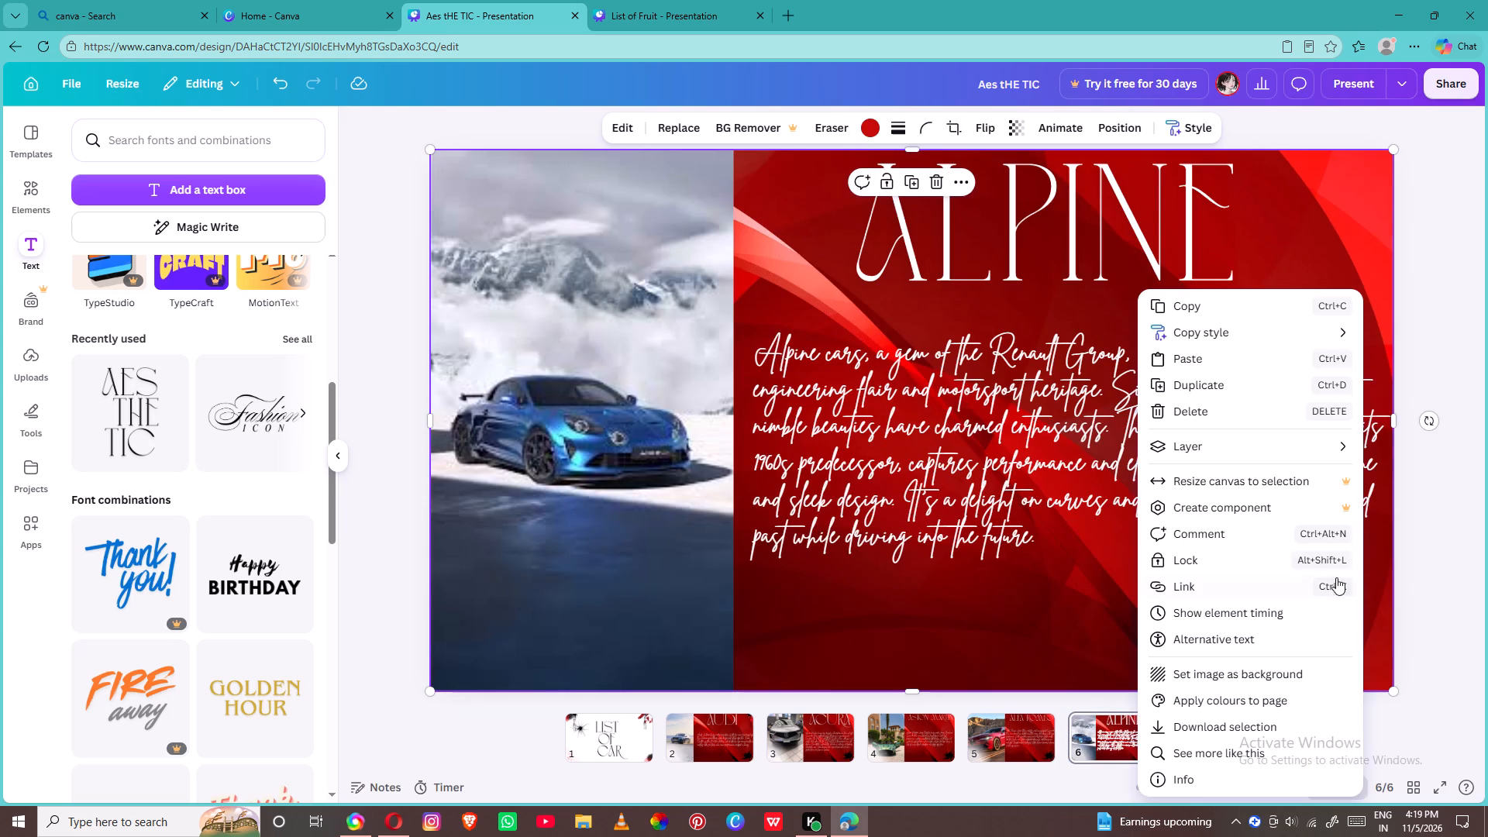
pyautogui.click(1203, 356)
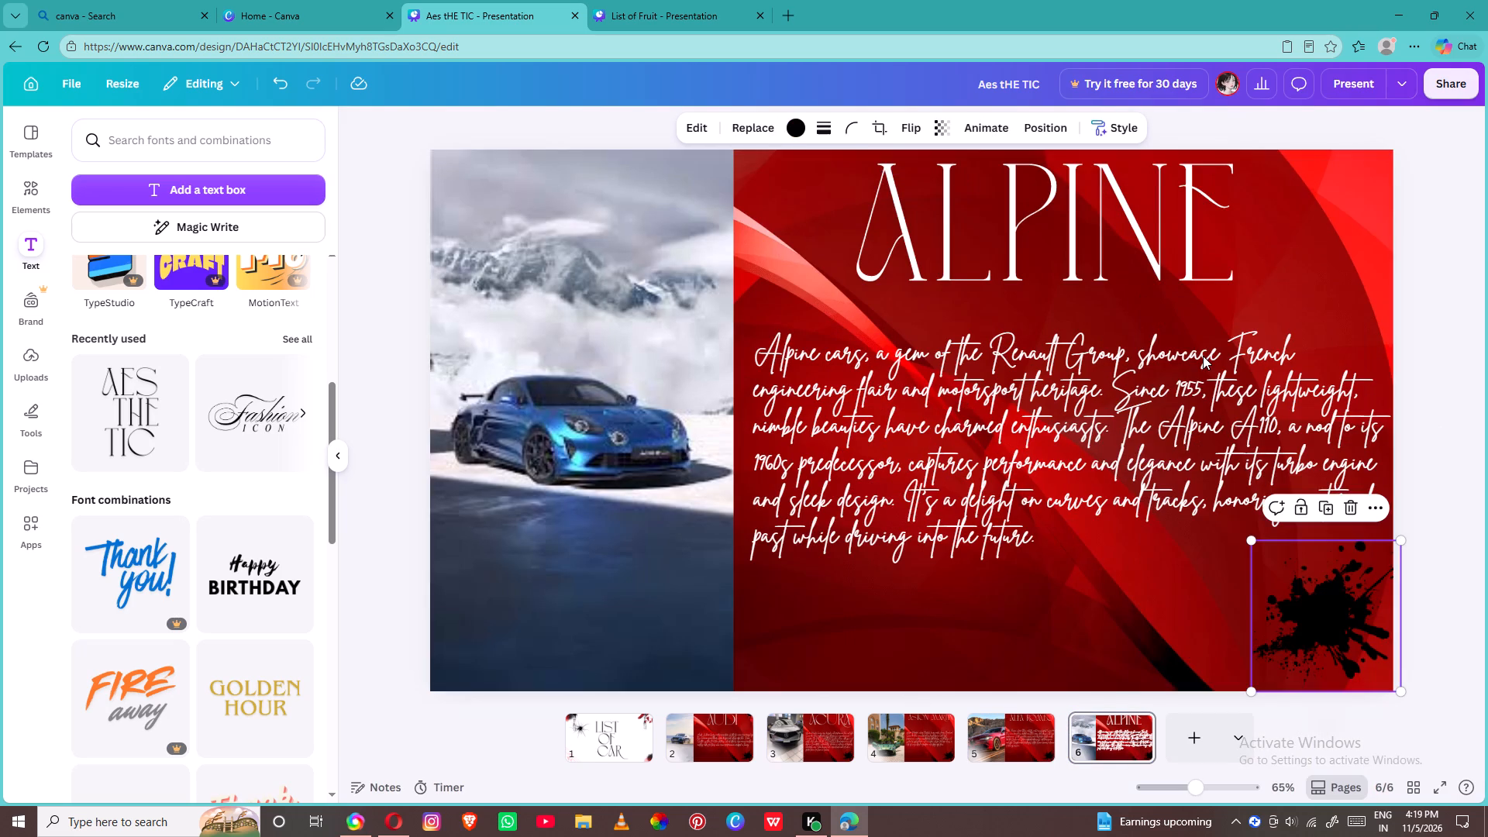
# Add page 7 and stretch the glossy red wave background graphic to cover the whole 1,920 by 1,080 page.
pyautogui.click(1183, 730)
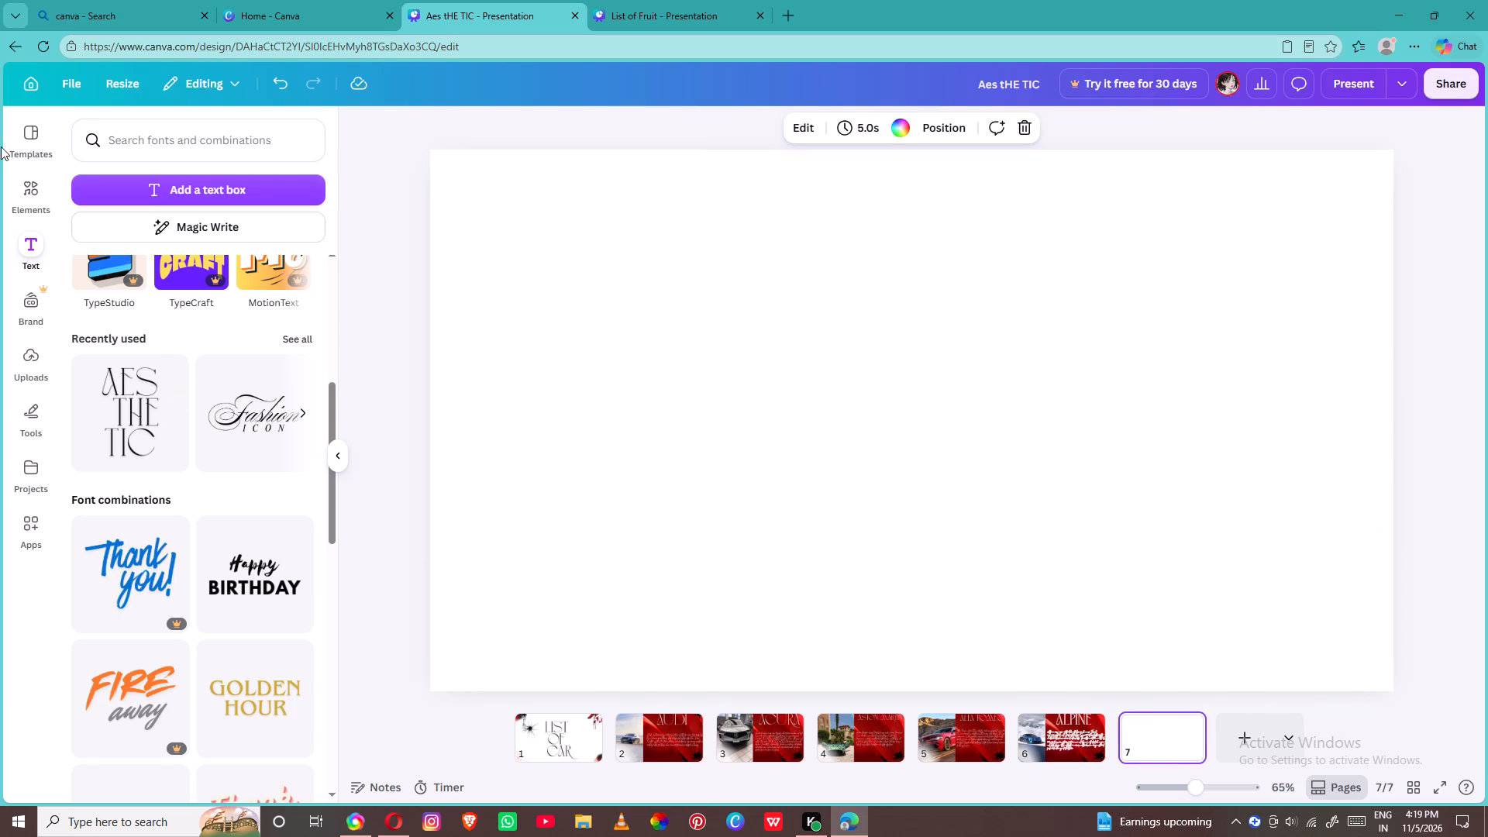
pyautogui.click(34, 206)
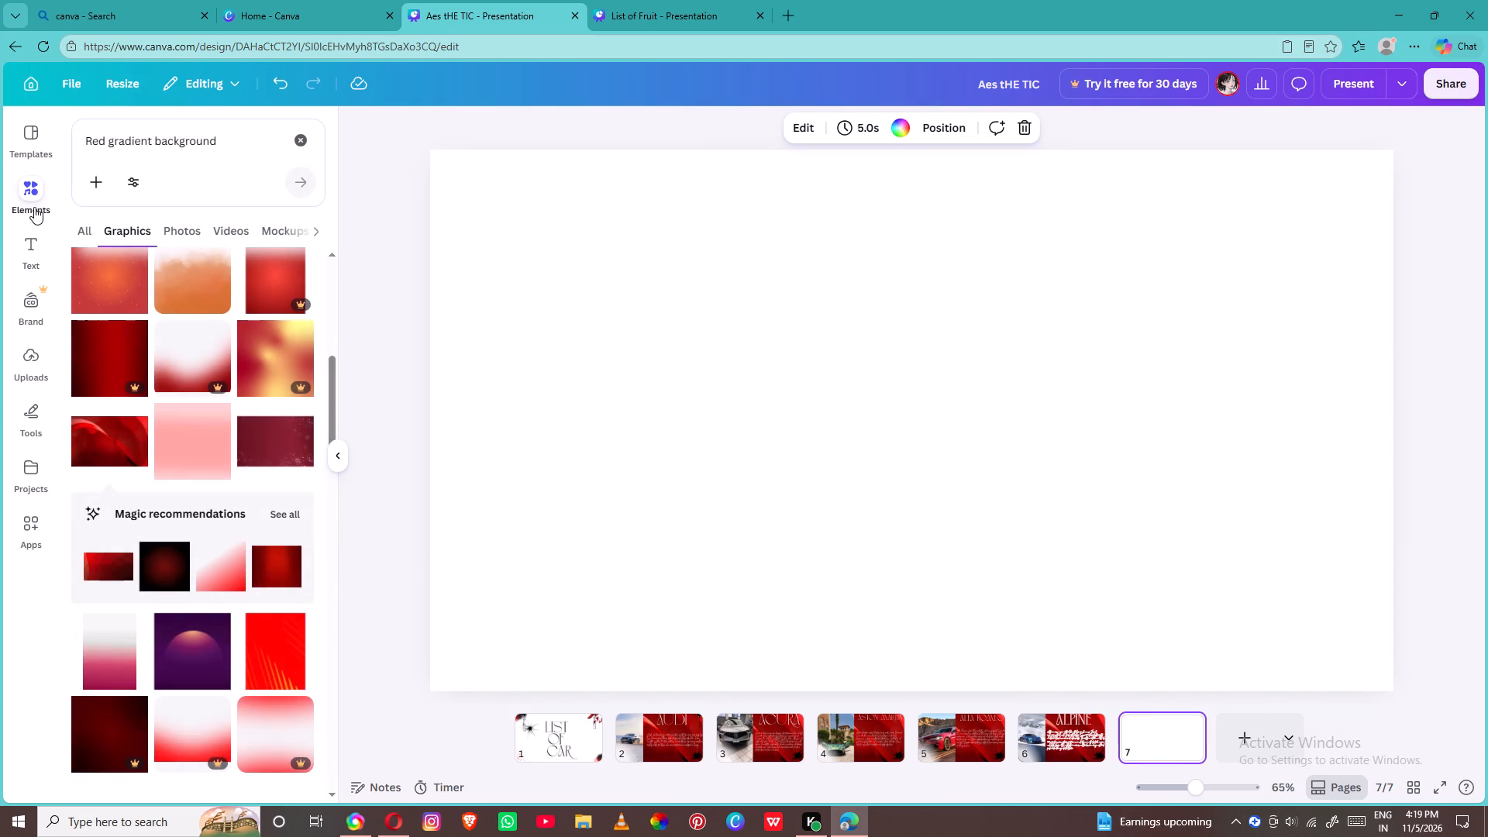
pyautogui.click(111, 454)
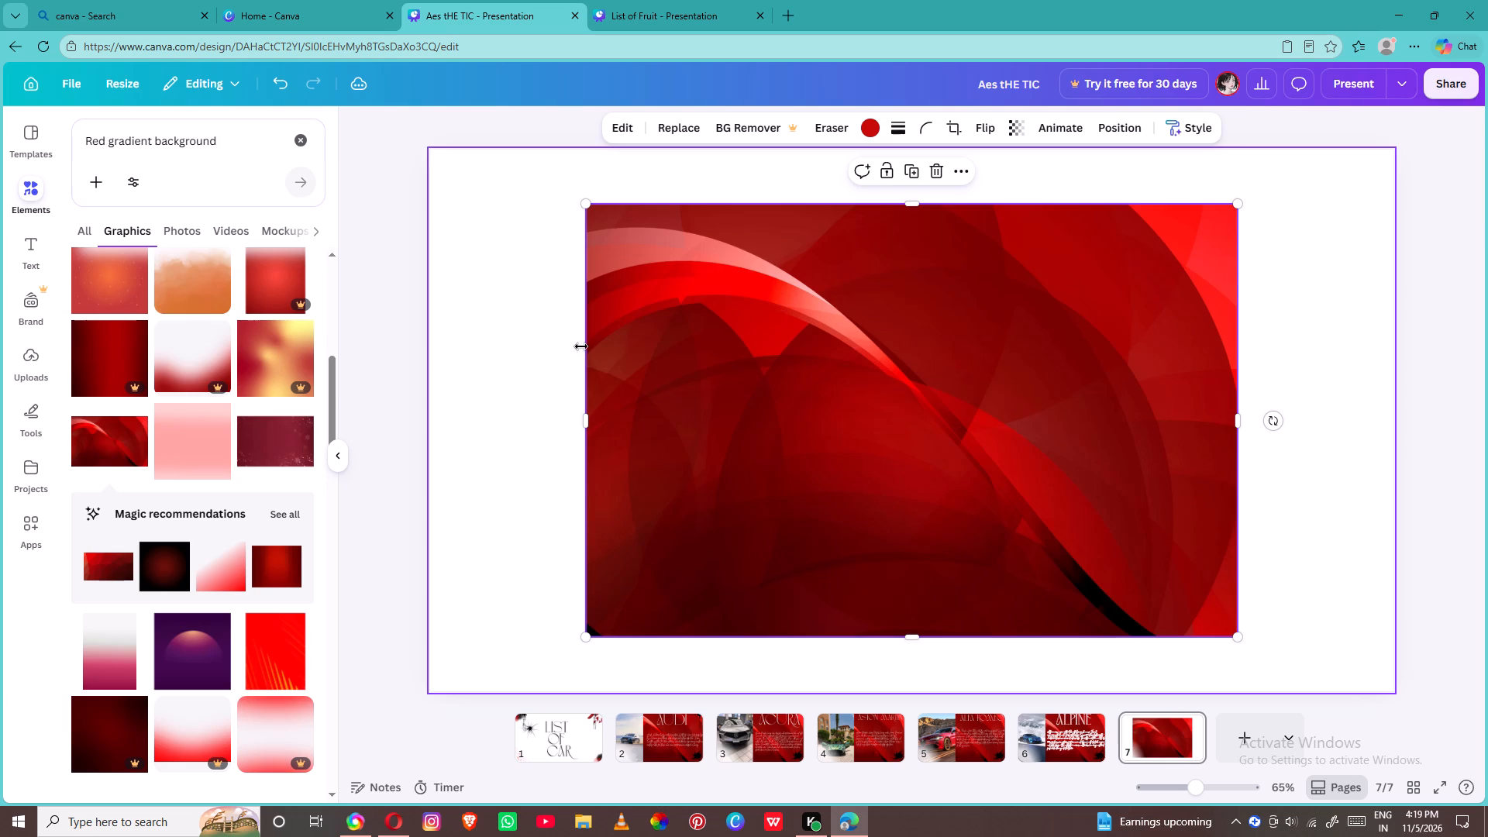
pyautogui.moveTo(582, 346); pyautogui.dragTo(431, 346)
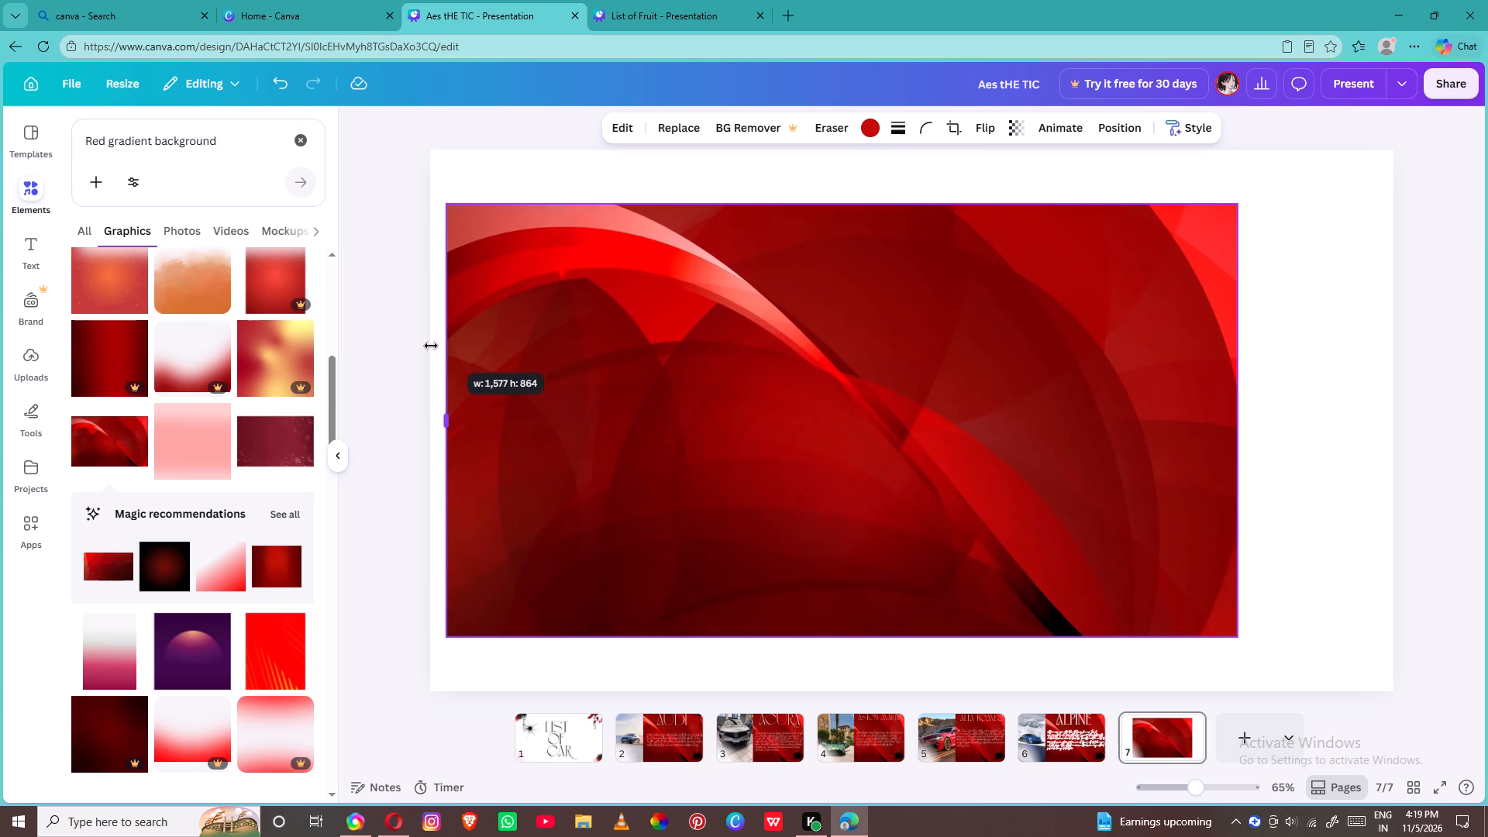
pyautogui.moveTo(431, 346); pyautogui.dragTo(424, 347)
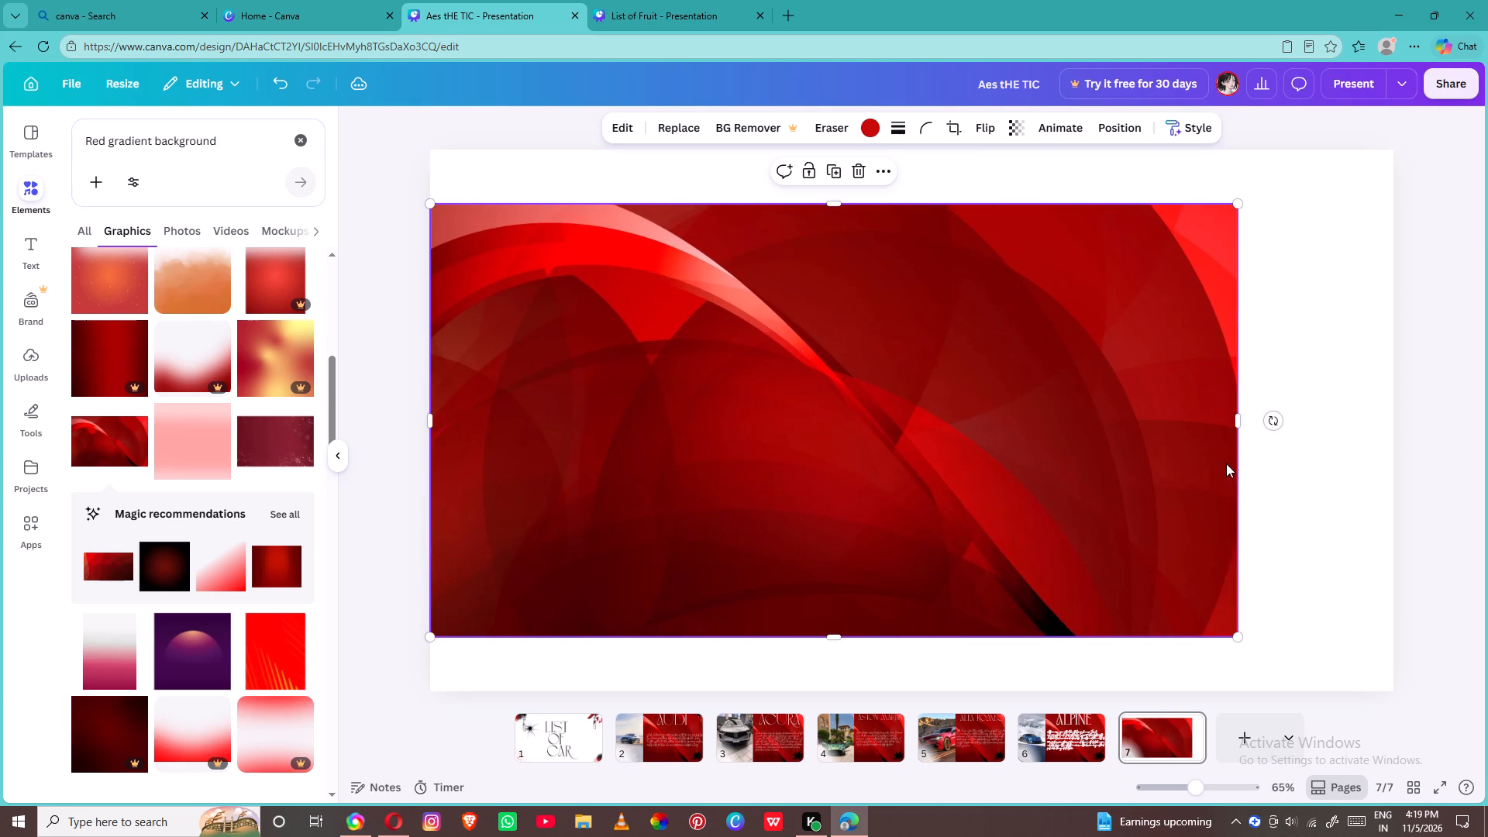
pyautogui.moveTo(1238, 483); pyautogui.dragTo(1381, 500)
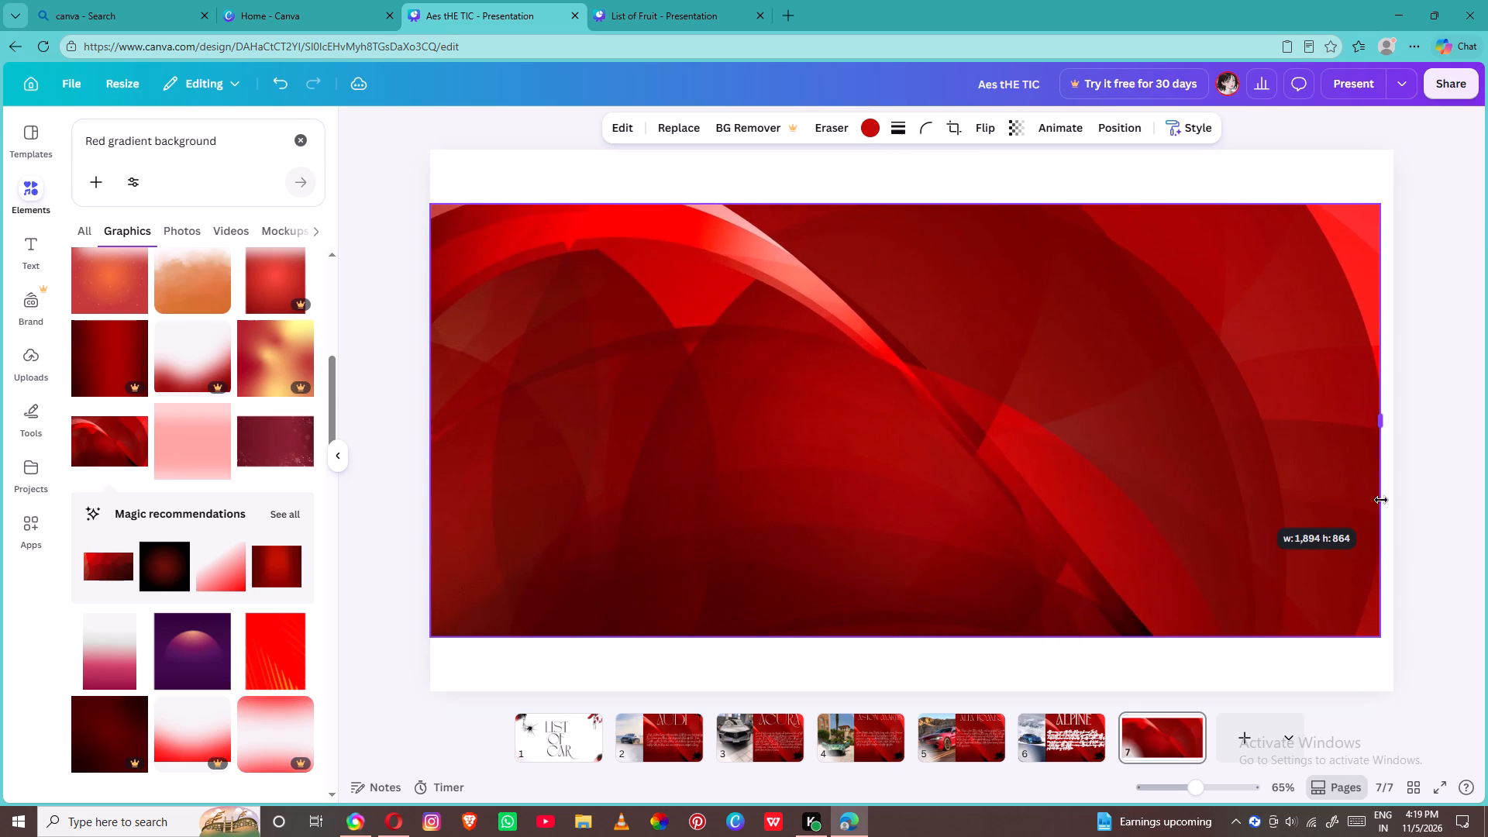
pyautogui.moveTo(1381, 500); pyautogui.dragTo(1392, 504)
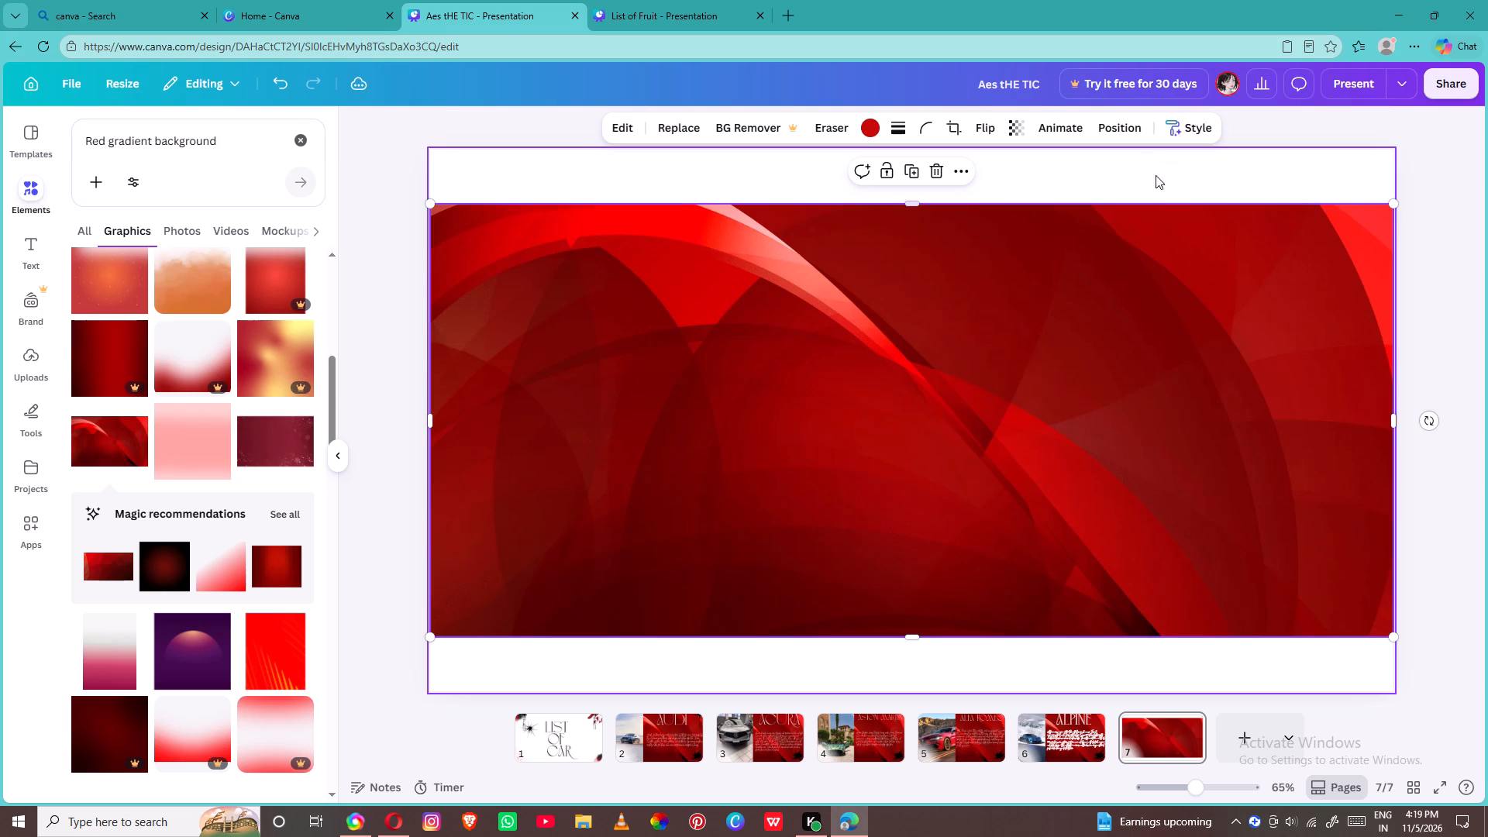
pyautogui.moveTo(1157, 204); pyautogui.dragTo(1154, 158)
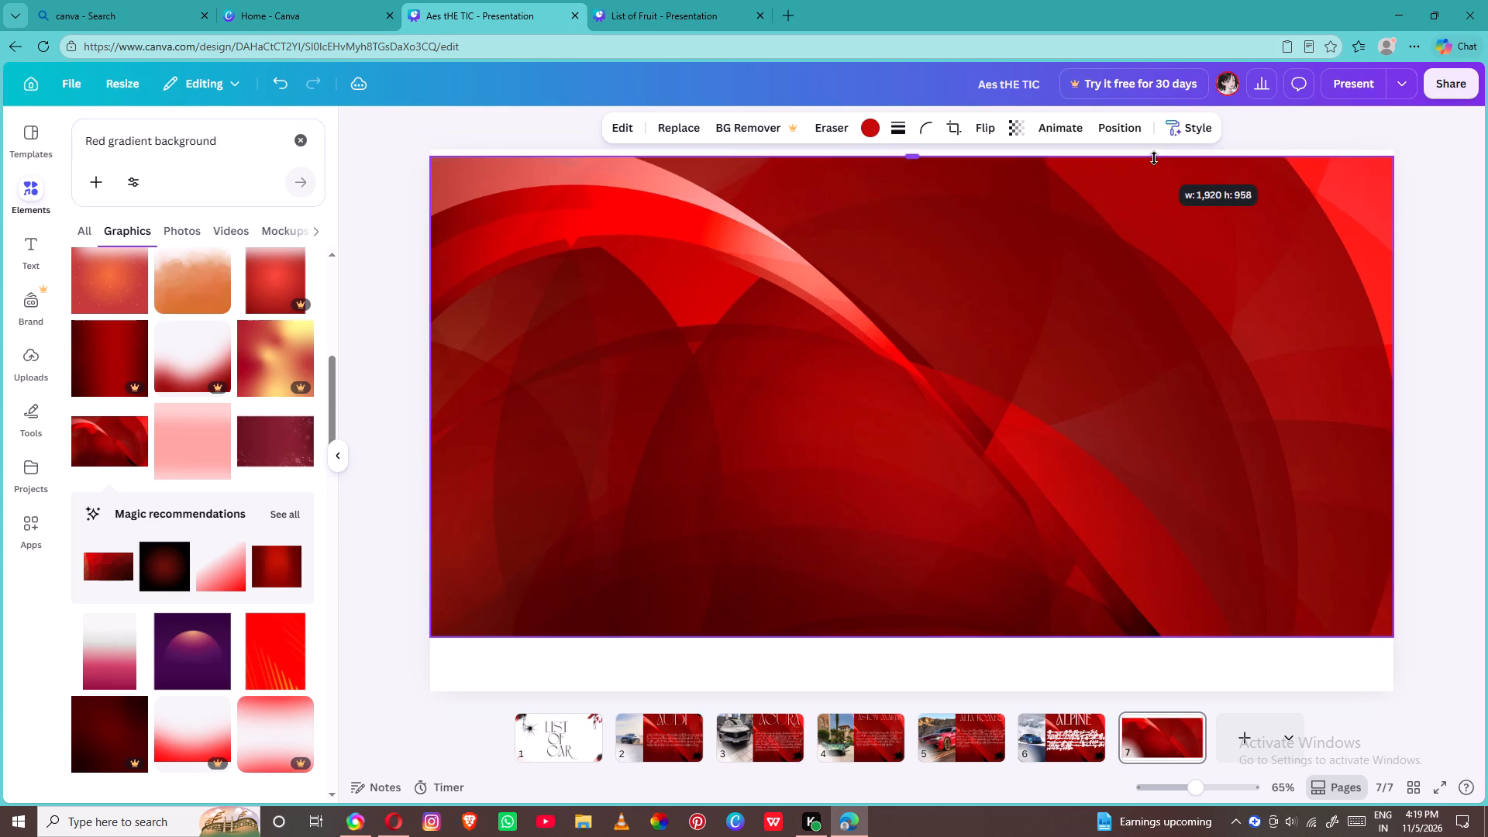
pyautogui.moveTo(1154, 158); pyautogui.dragTo(1154, 146)
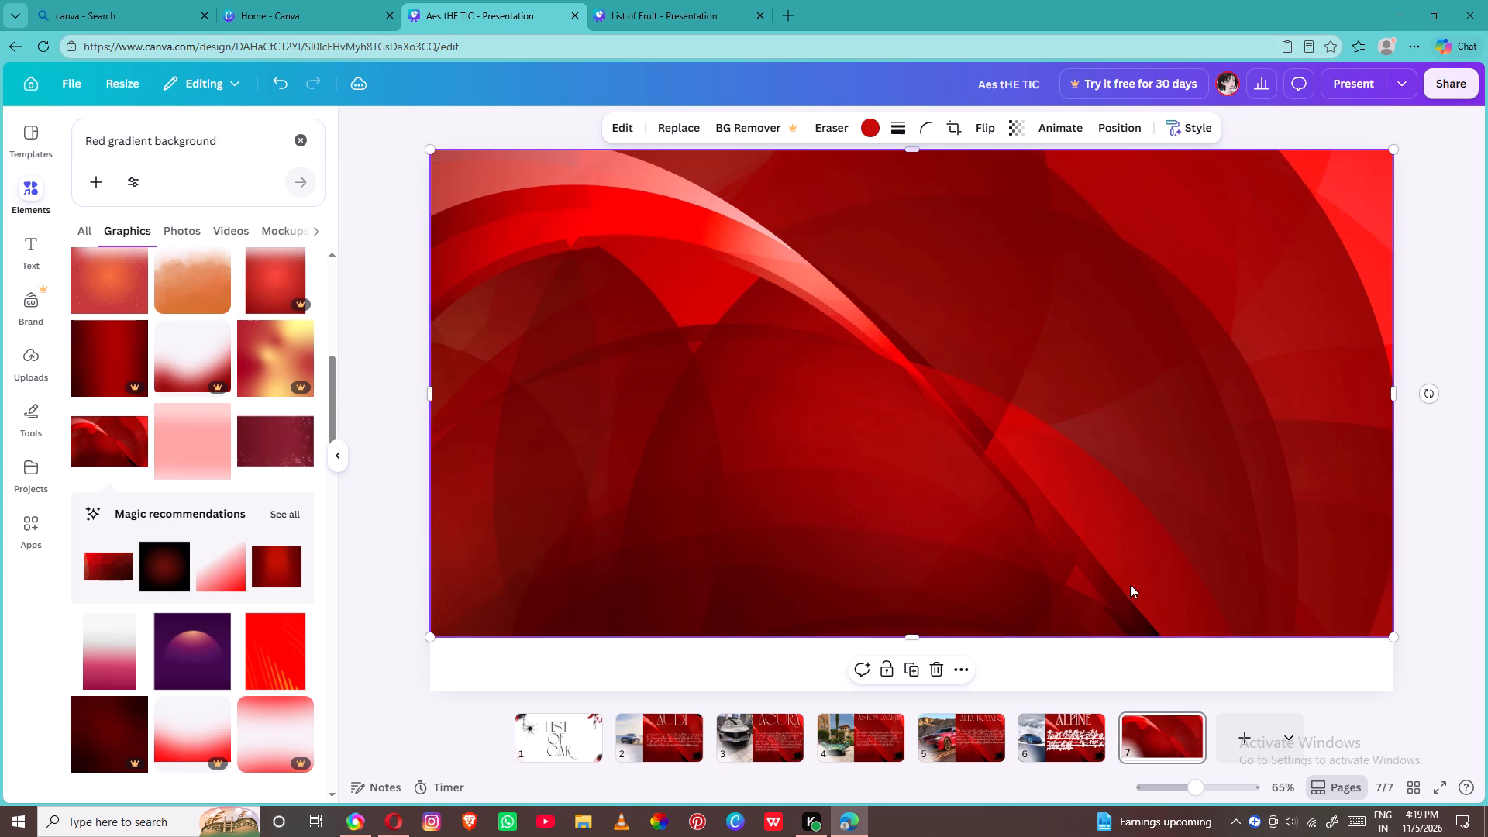
pyautogui.moveTo(1130, 635); pyautogui.dragTo(1121, 690)
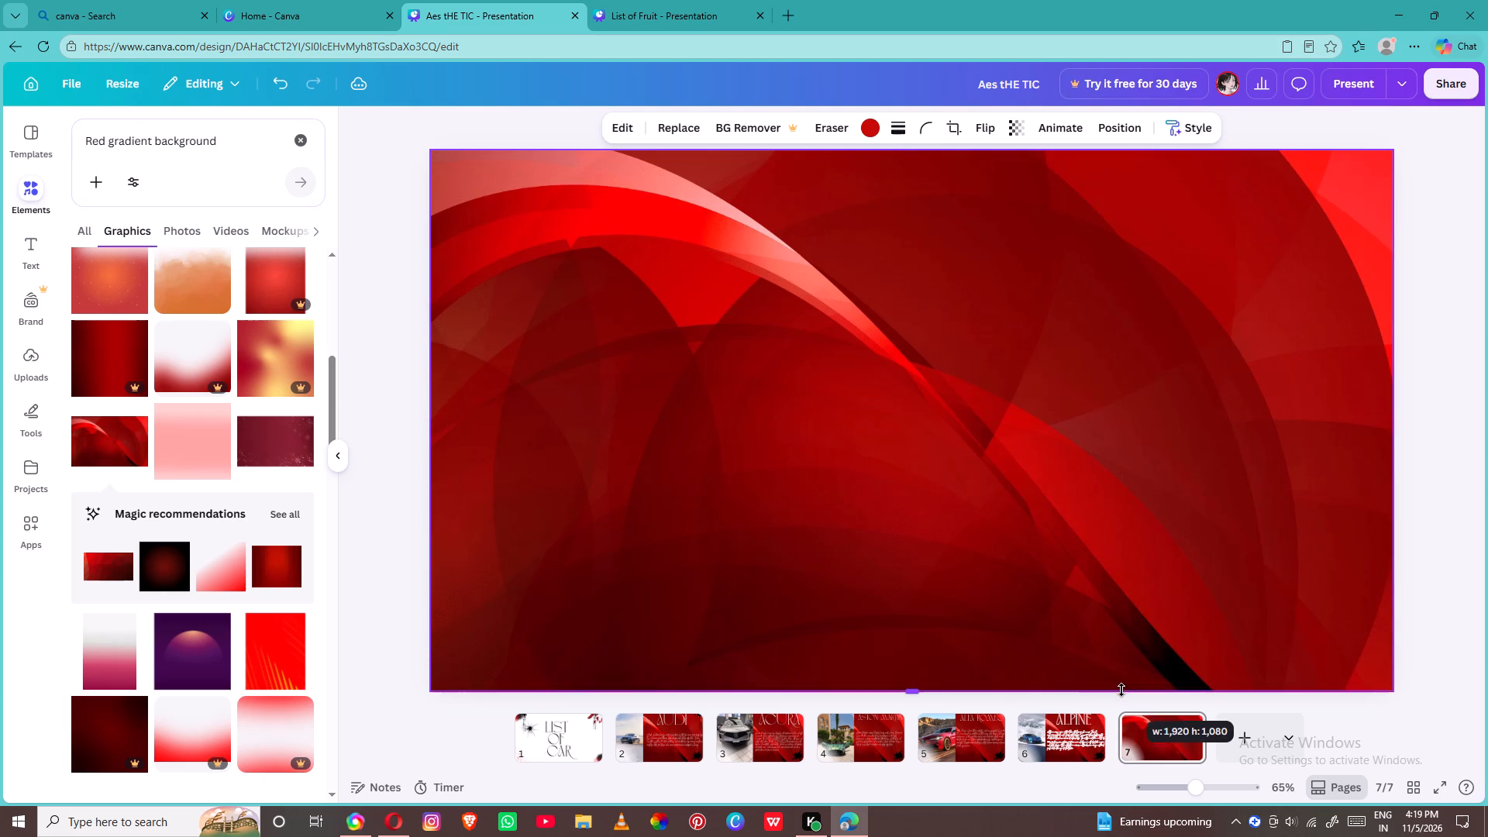
pyautogui.moveTo(1121, 690); pyautogui.dragTo(1121, 688)
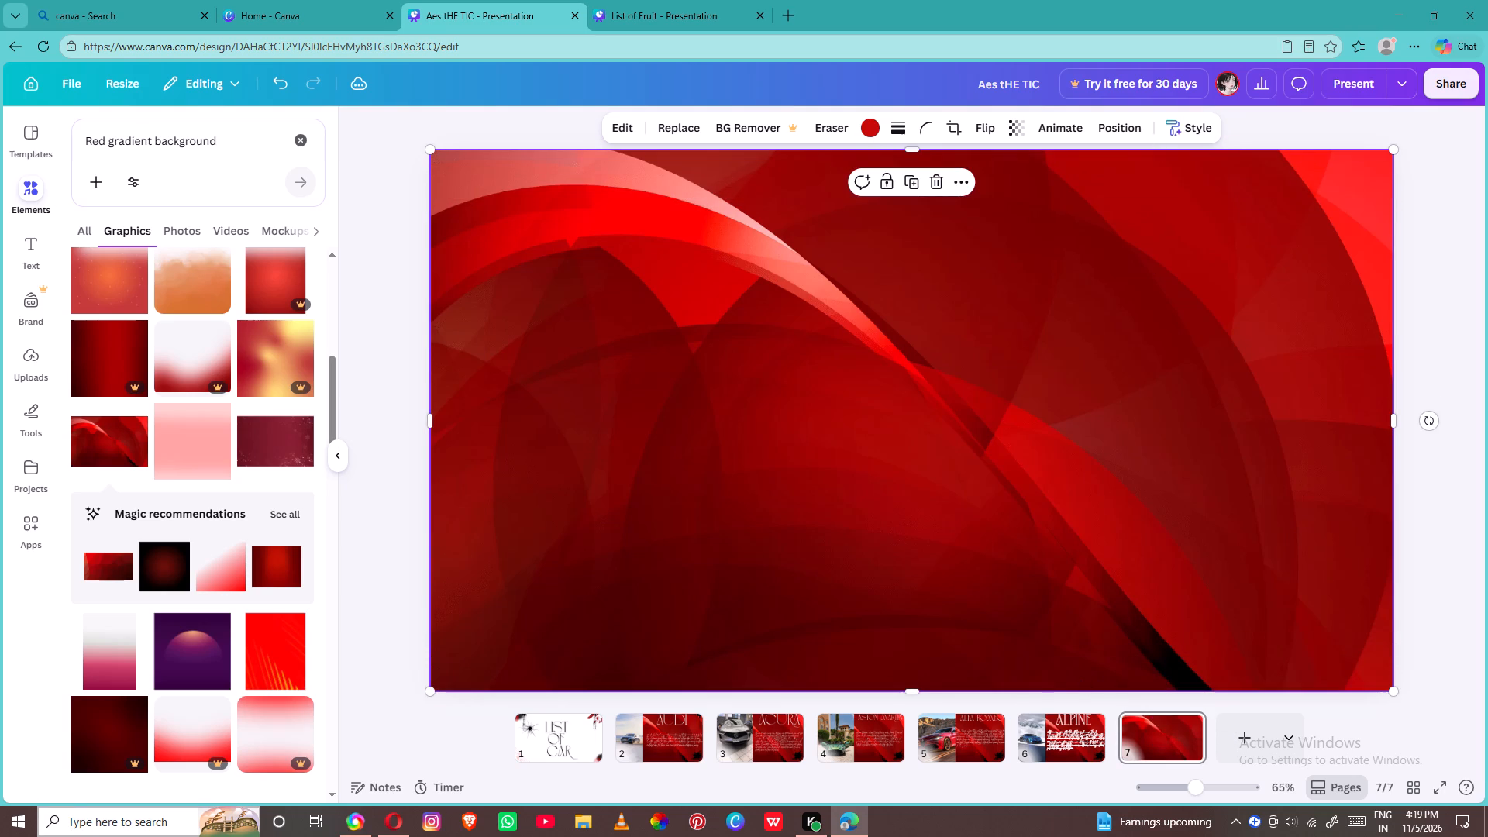
# Switch to Opera, check the A-to-Z car list, search Google Images for "abarth", and copy the yellow Abarth photo on the forest road.
pyautogui.click(401, 828)
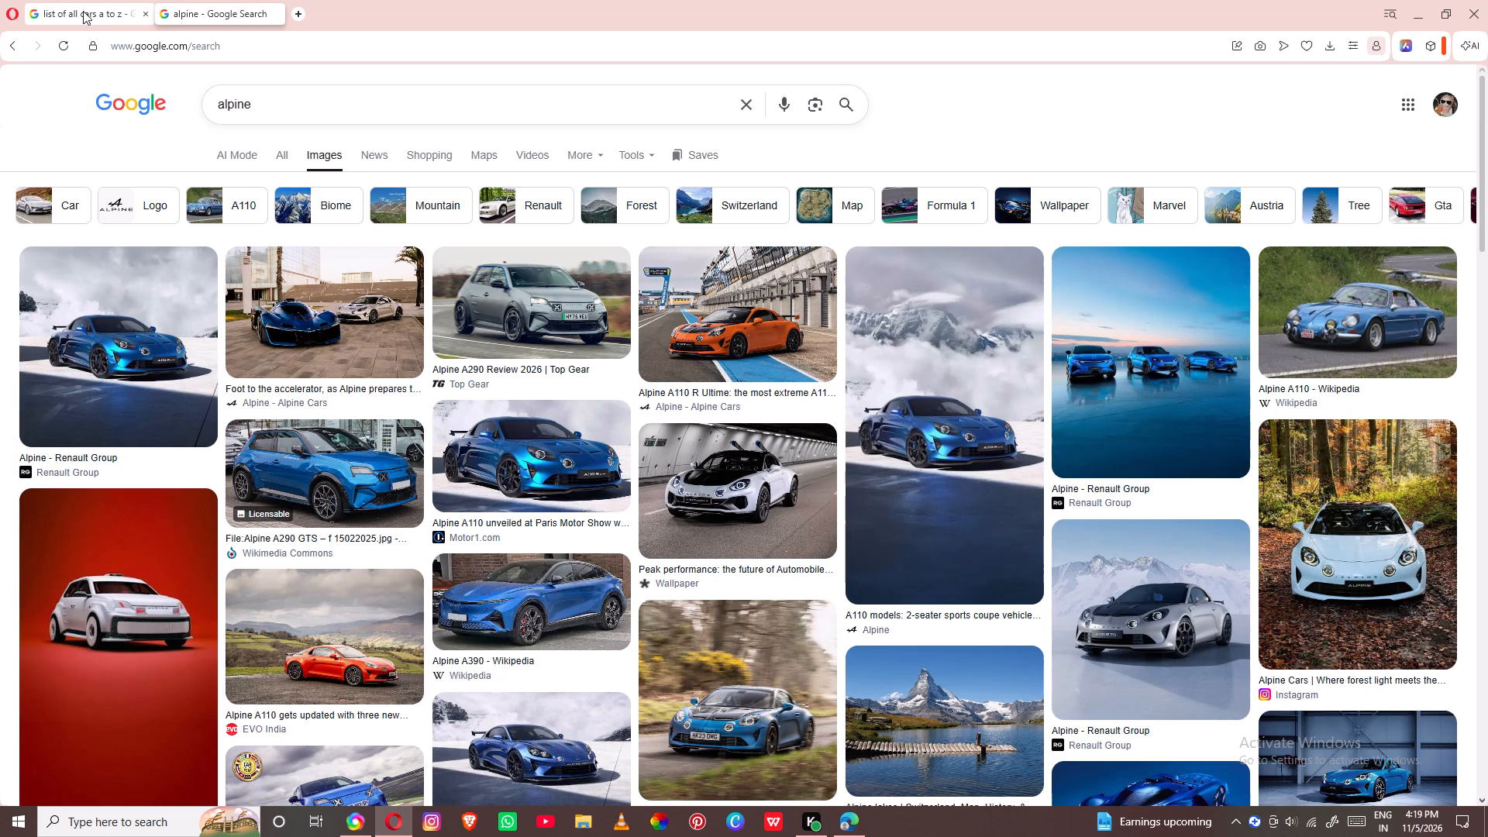
pyautogui.click(83, 11)
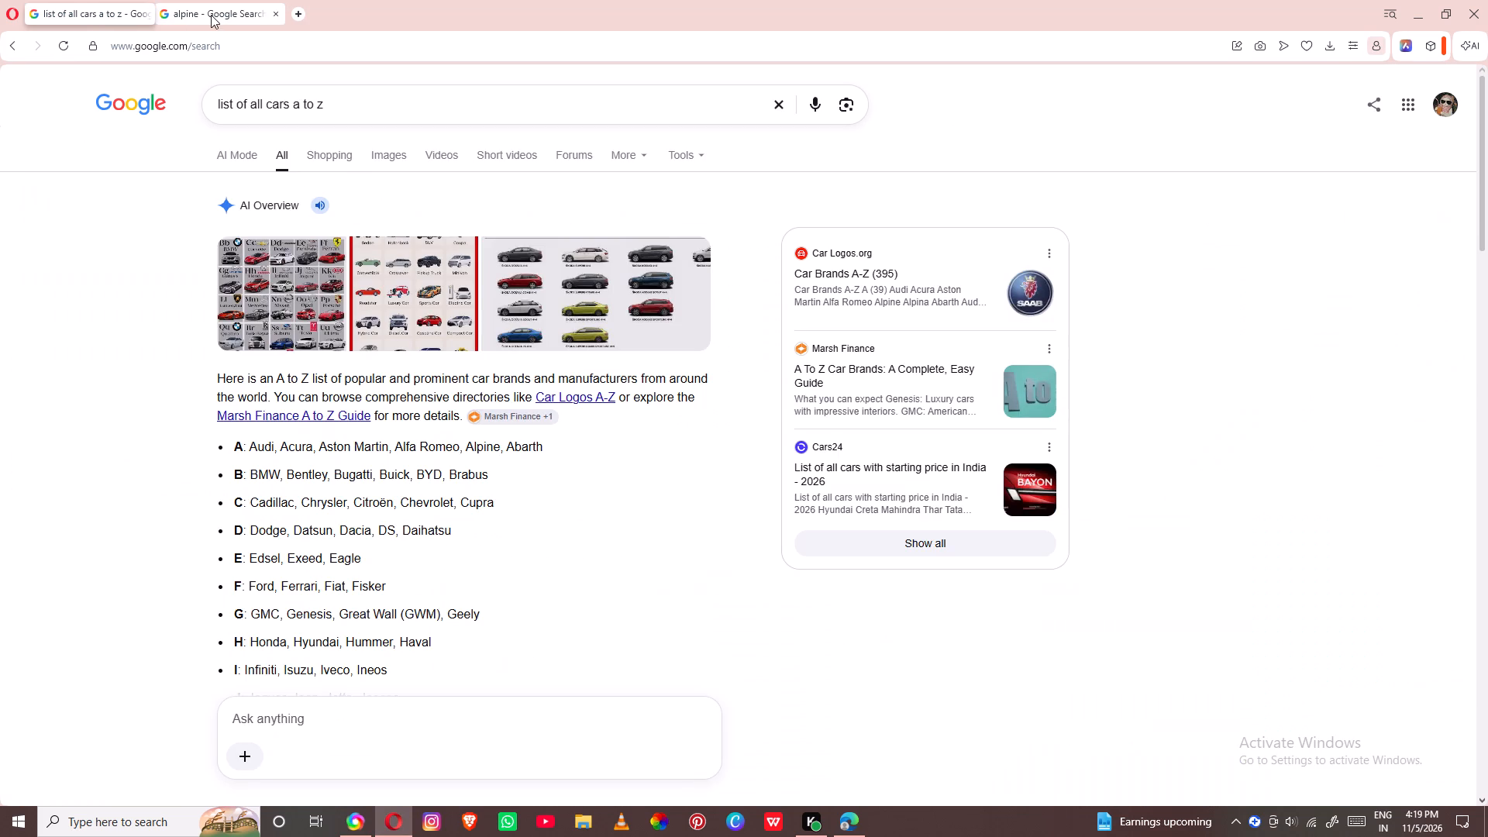
pyautogui.click(211, 13)
pyautogui.click(285, 112)
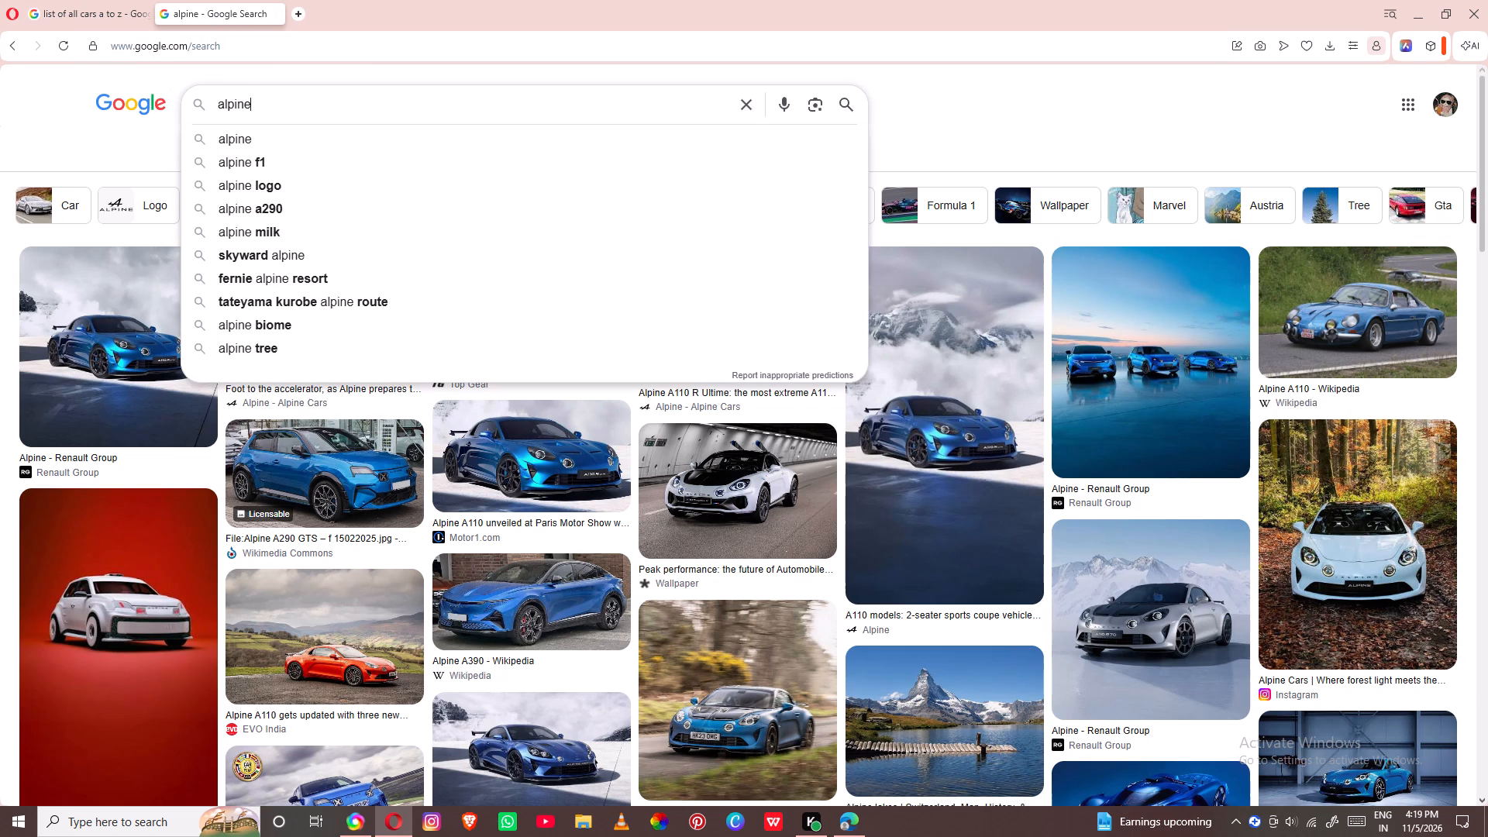
pyautogui.press('BackSpace')
pyautogui.press('BackSpace')
pyautogui.press('BackSpace')
pyautogui.press('BackSpace')
pyautogui.press('BackSpace')
pyautogui.write('barth')
pyautogui.press('Return')
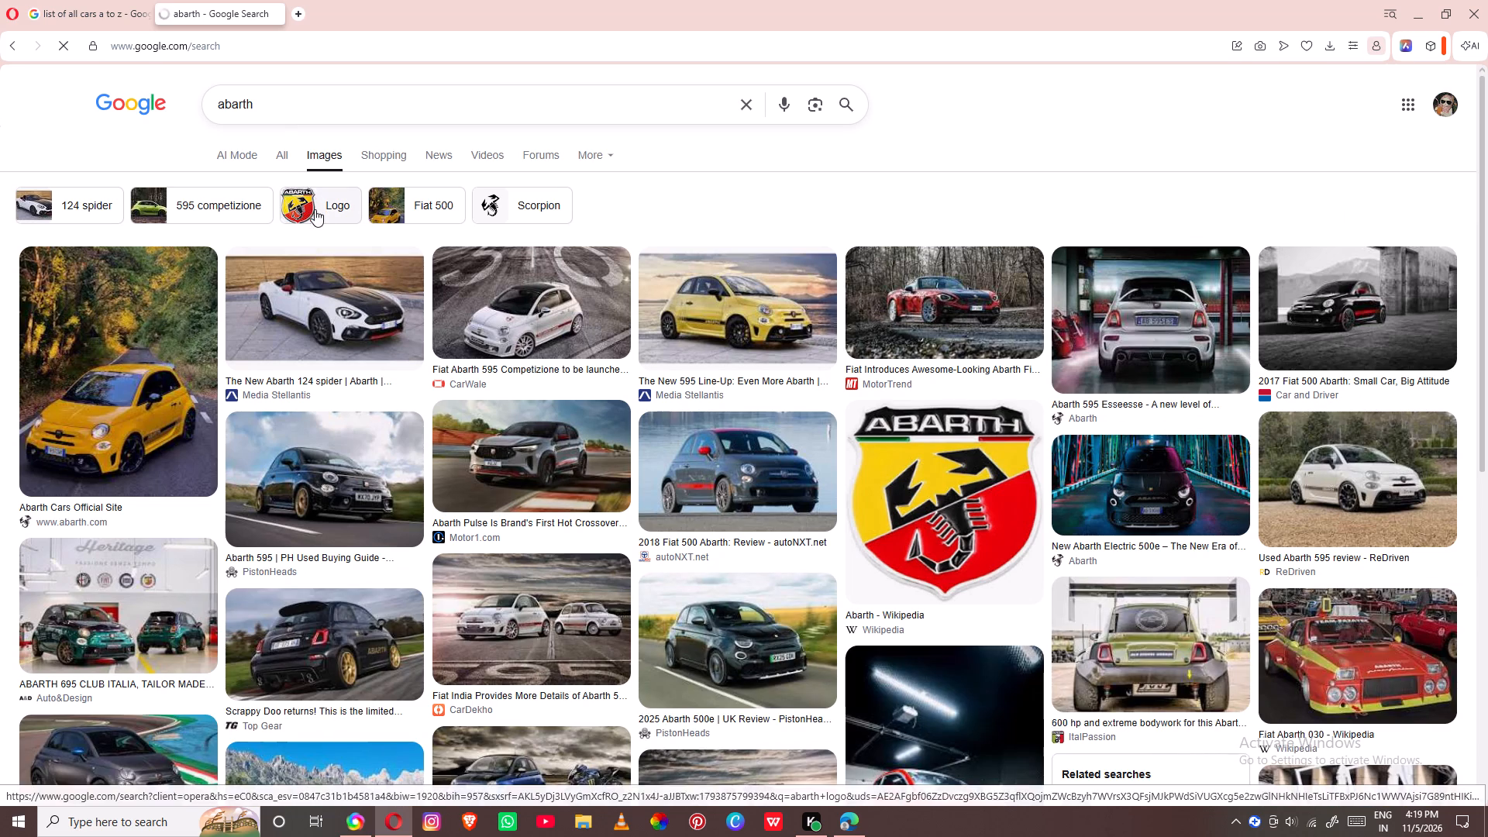
pyautogui.rightClick(130, 374)
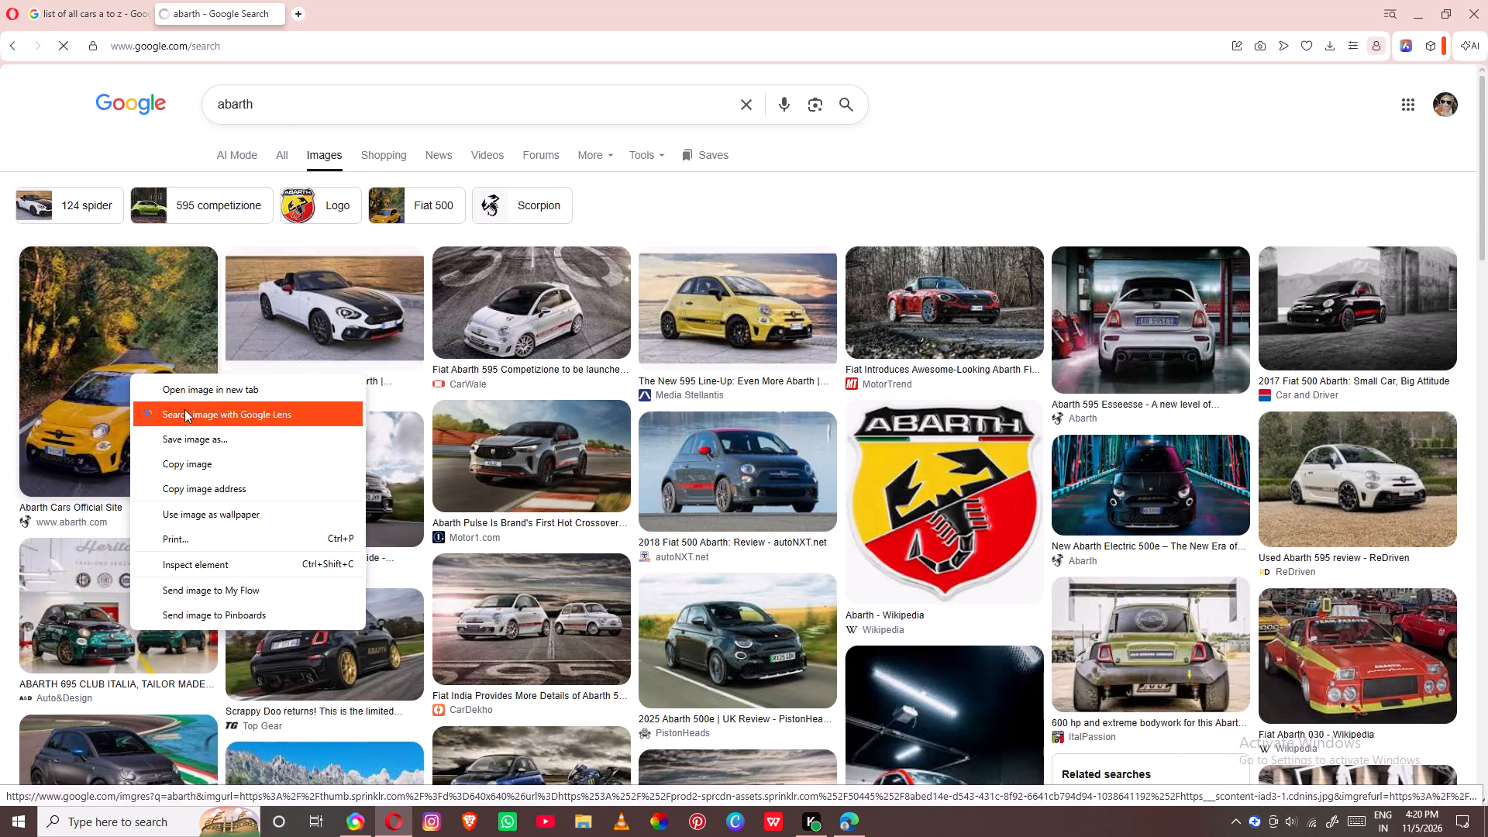
pyautogui.click(203, 464)
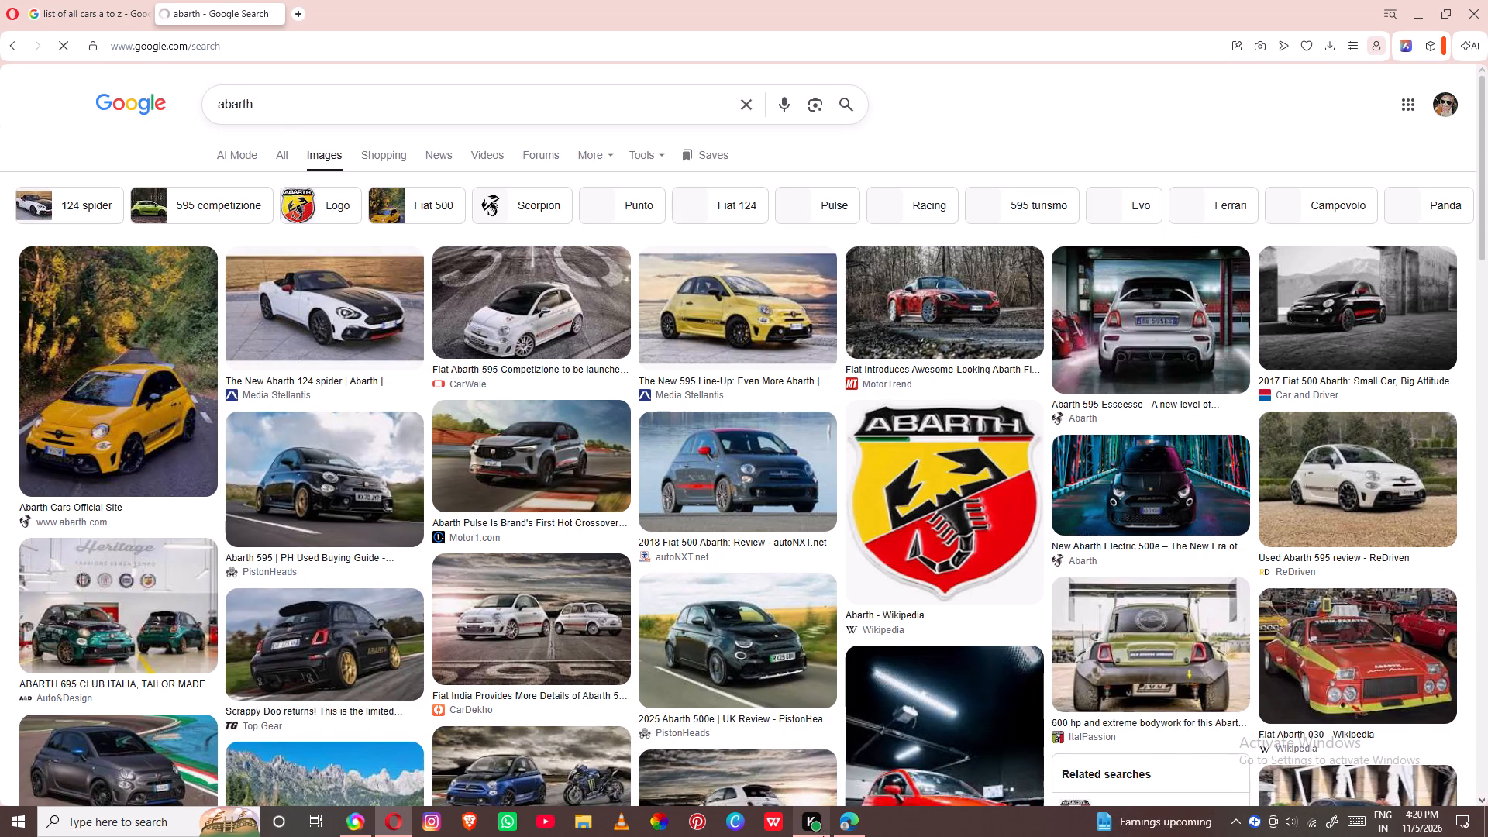